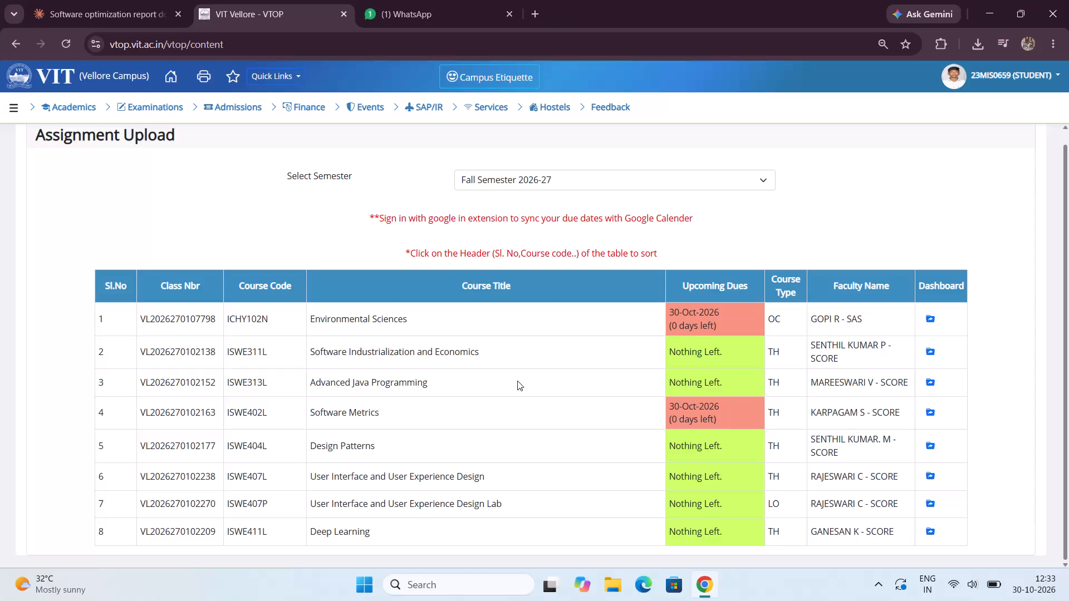
Open the Desktop folder in File Explorer and delete the Word document named metrics doc.
{"action": "left_click", "coordinate": [611, 585]}
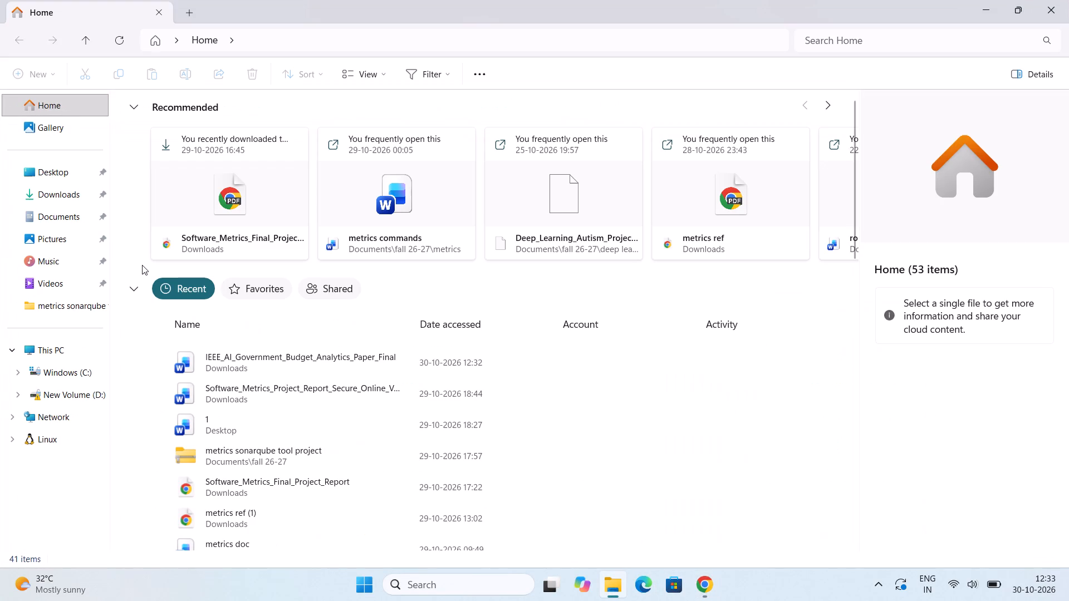
{"action": "left_click", "coordinate": [61, 176]}
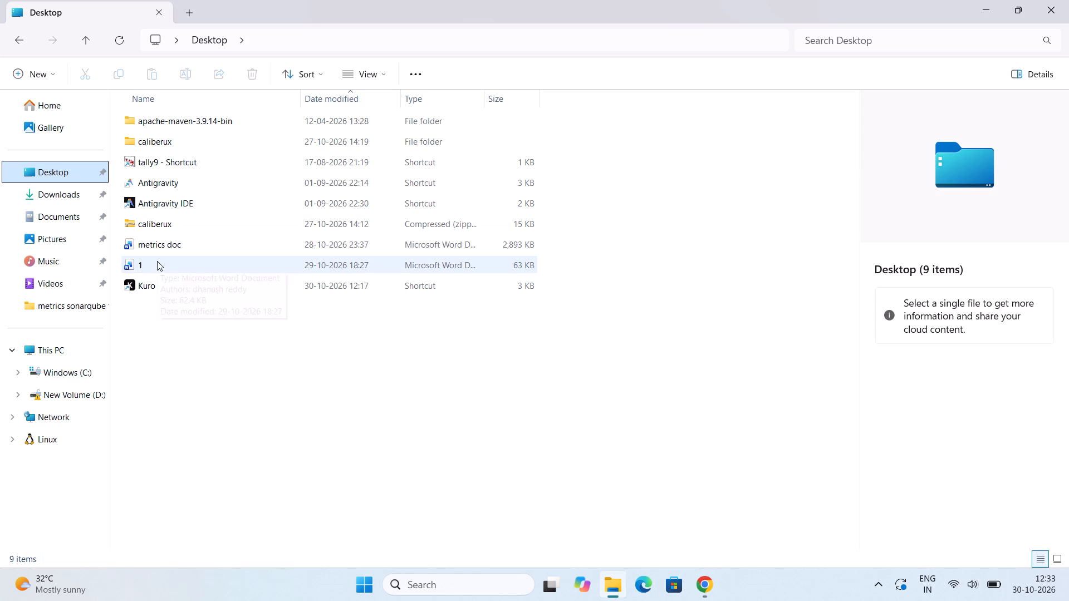
{"action": "left_click", "coordinate": [178, 241]}
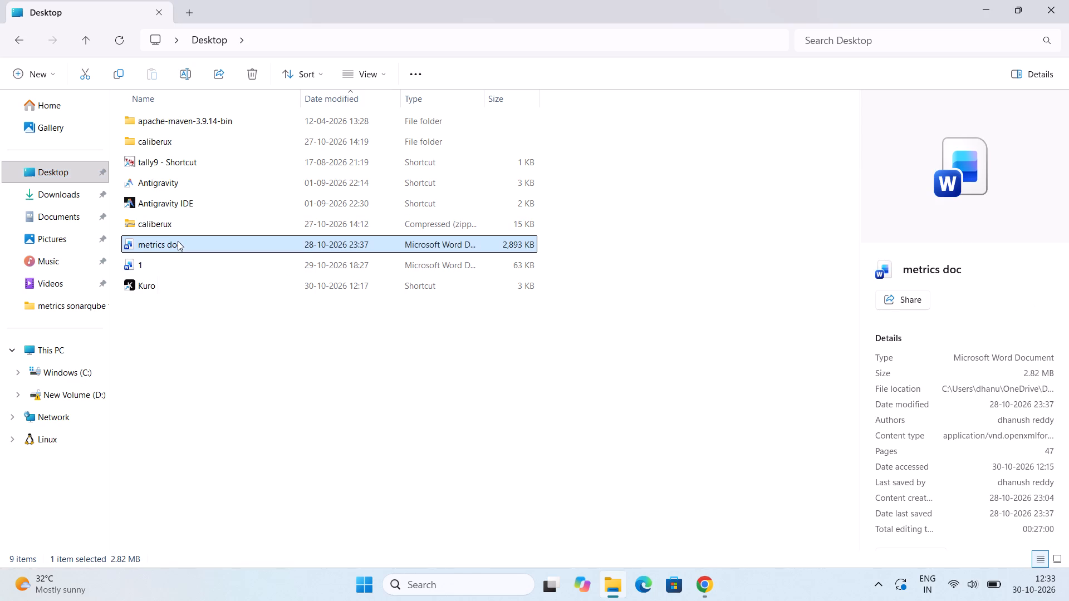
{"action": "key", "text": "Delete"}
Open the Word document named 1 from the Desktop folder to check its content, and close it again.
{"action": "double_click", "coordinate": [178, 241]}
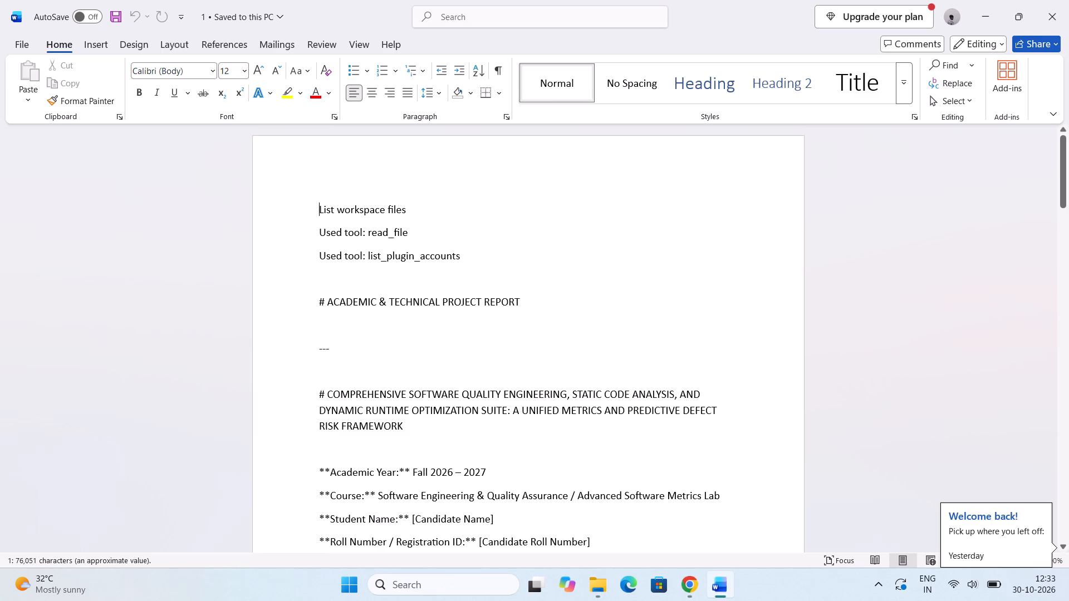
{"action": "left_click", "coordinate": [1058, 7]}
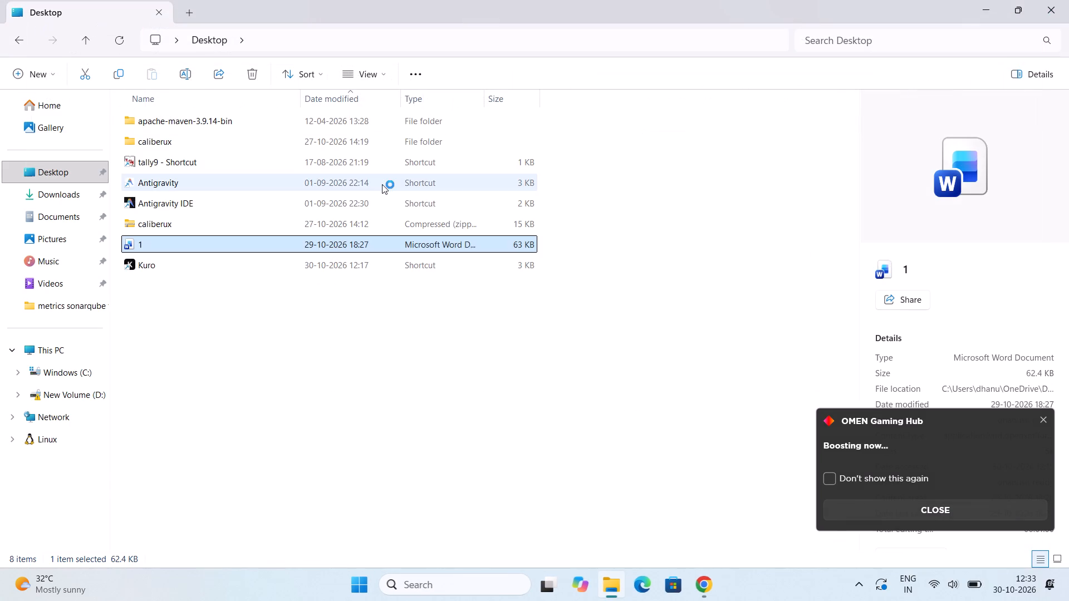
Open Software_Metrics_Final_Project_Report from Downloads and examine its cover page, abstract, table of contents and introduction.
{"action": "left_click", "coordinate": [51, 200]}
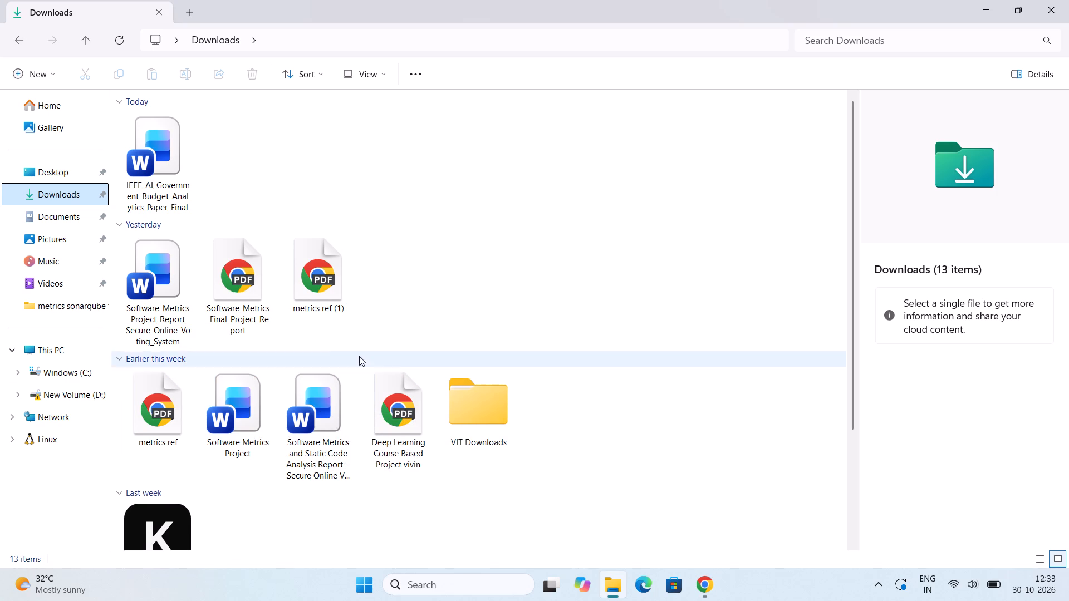
{"action": "double_click", "coordinate": [226, 297]}
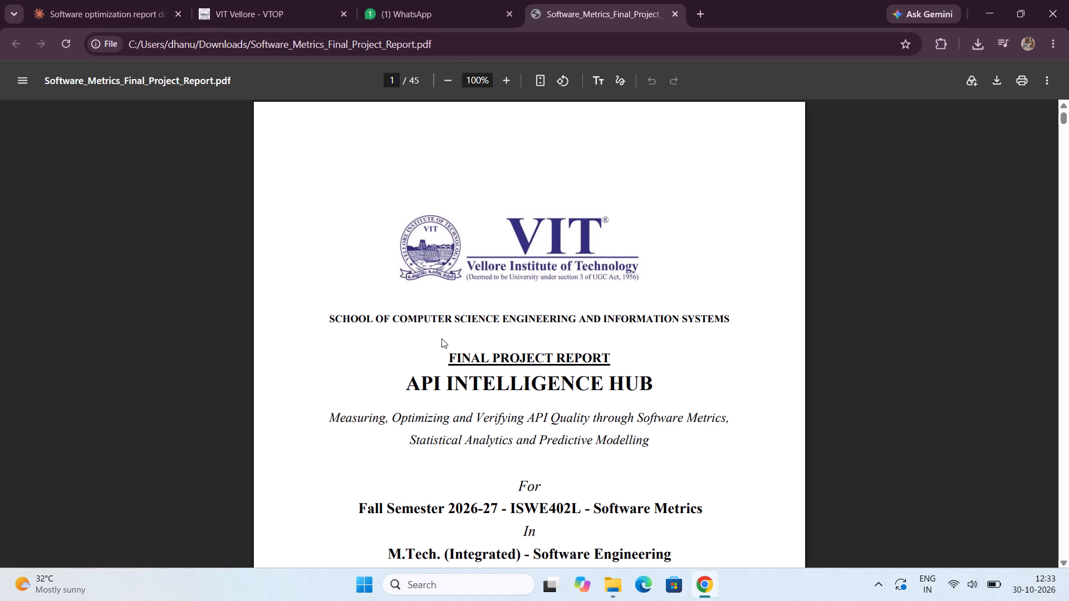
{"action": "scroll", "coordinate": [442, 338], "scroll_direction": "down", "scroll_amount": 10}
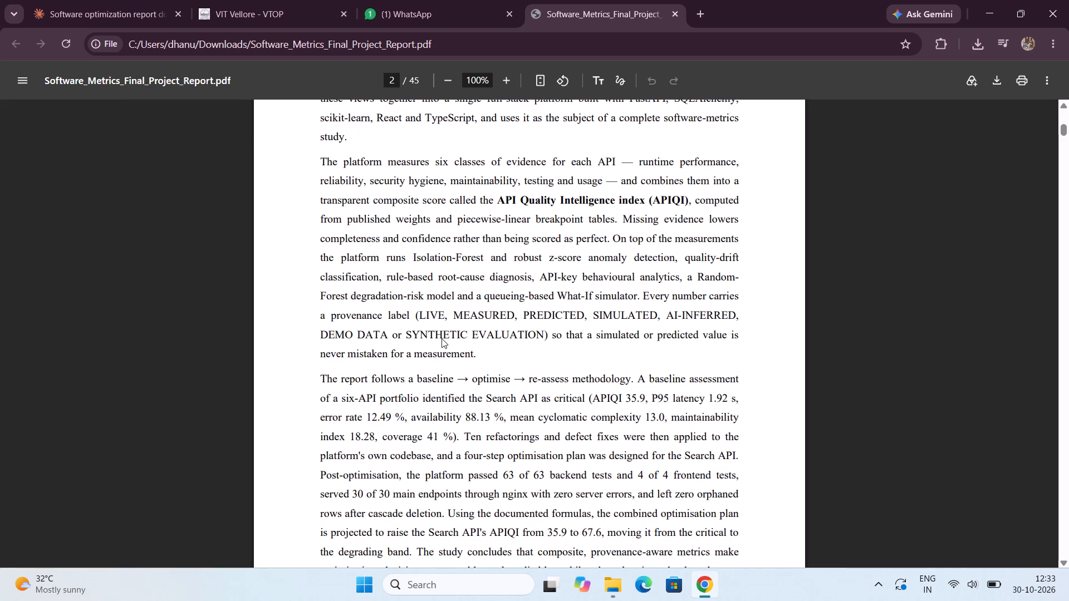
{"action": "scroll", "coordinate": [442, 338], "scroll_direction": "down", "scroll_amount": 5}
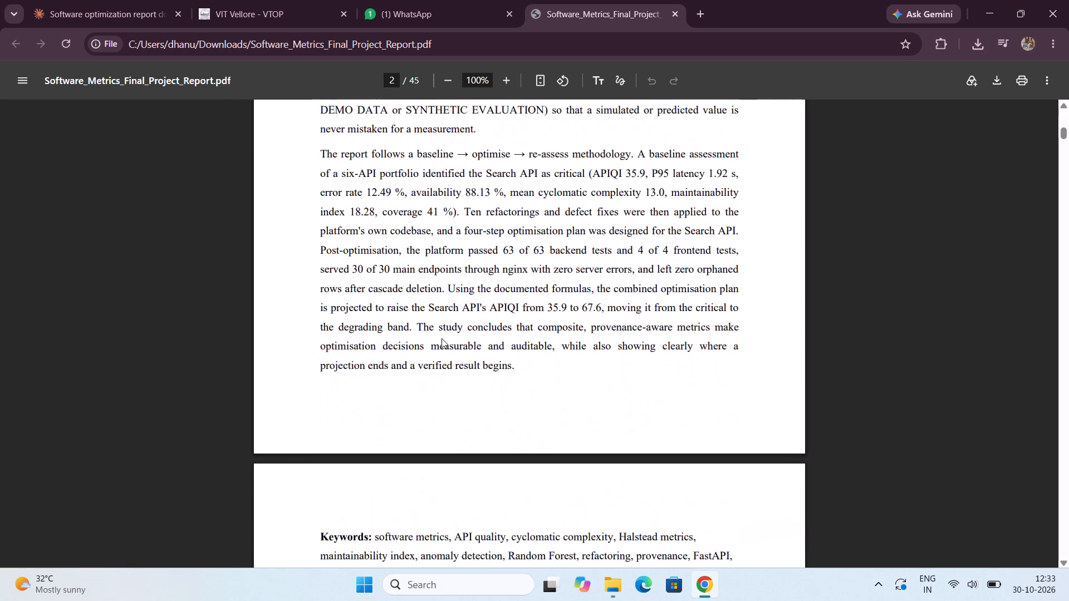
{"action": "scroll", "coordinate": [442, 338], "scroll_direction": "down", "scroll_amount": 1}
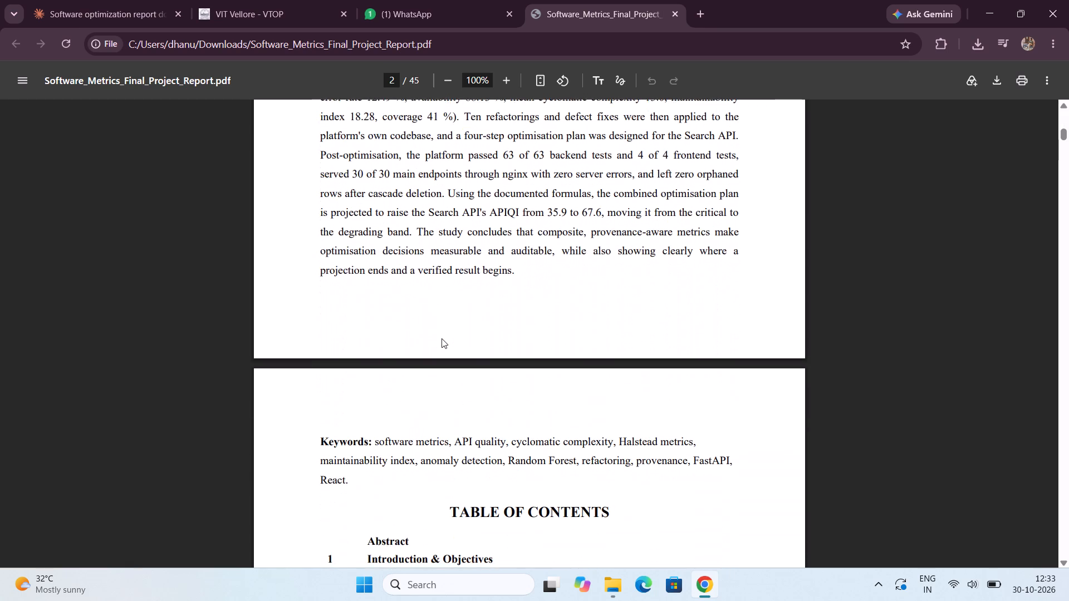
{"action": "scroll", "coordinate": [442, 338], "scroll_direction": "down", "scroll_amount": 3}
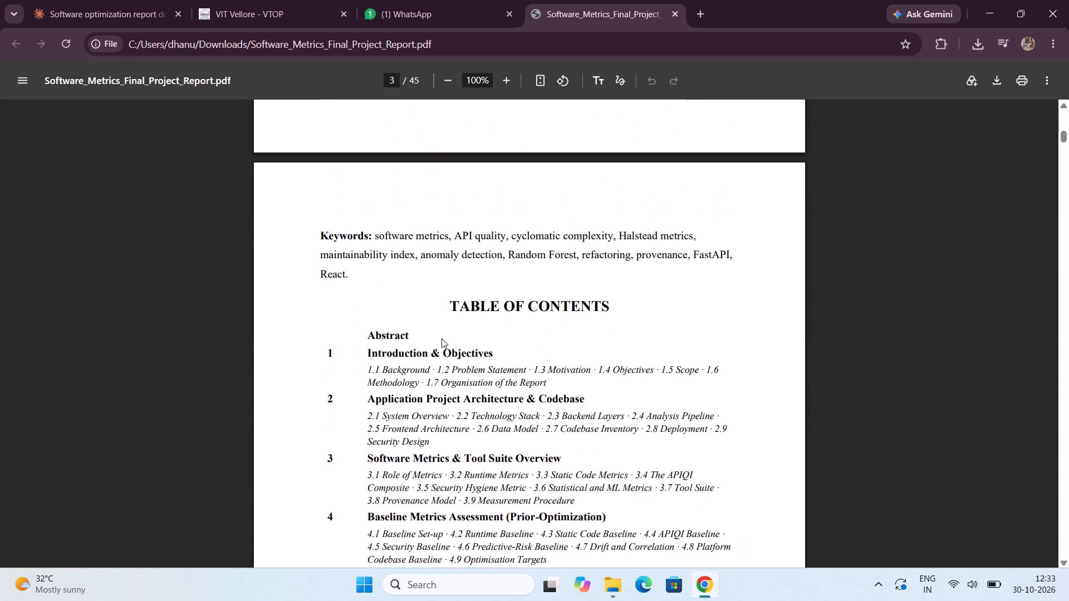
{"action": "scroll", "coordinate": [442, 338], "scroll_direction": "down", "scroll_amount": 2}
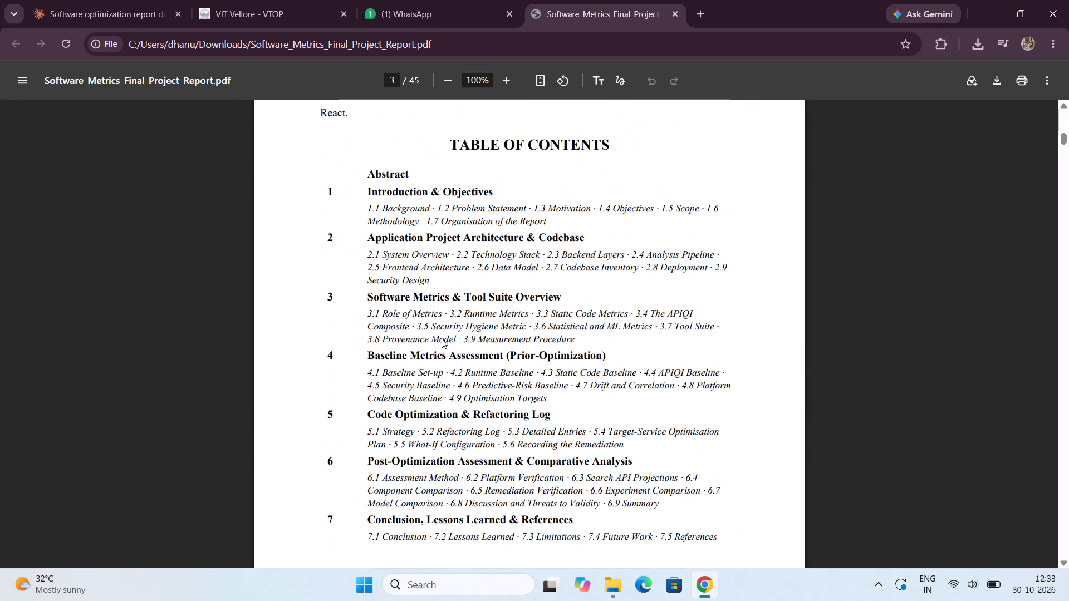
{"action": "scroll", "coordinate": [442, 338], "scroll_direction": "down", "scroll_amount": 1}
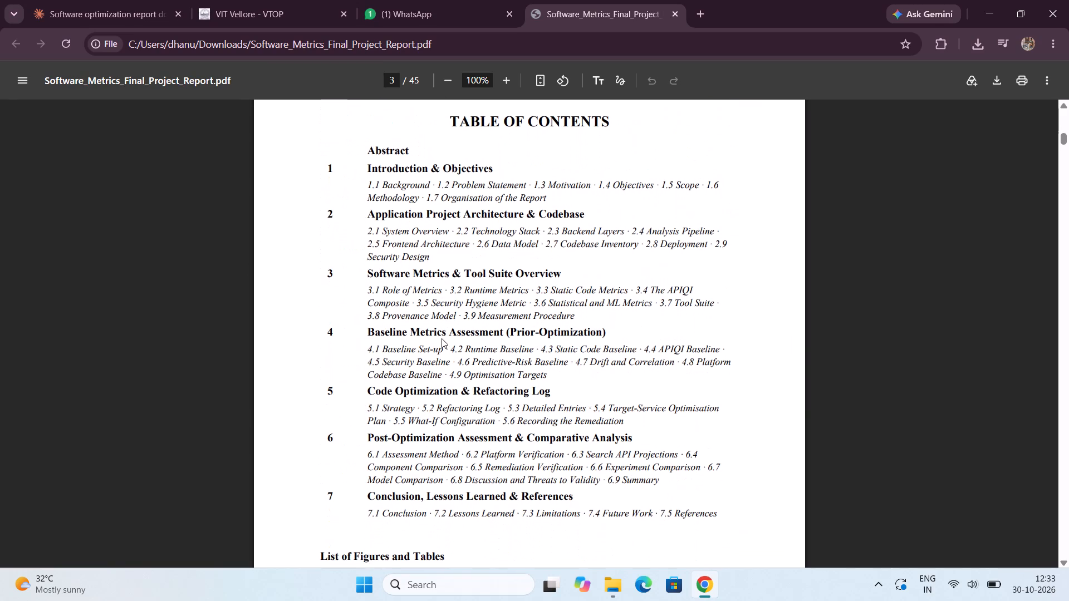
{"action": "scroll", "coordinate": [442, 338], "scroll_direction": "down", "scroll_amount": 6}
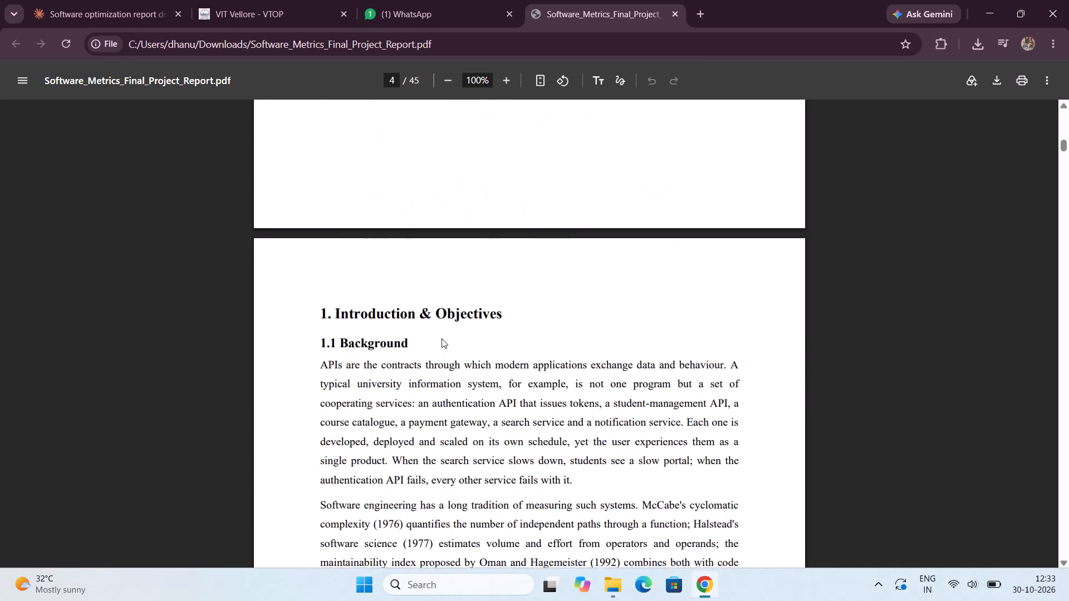
{"action": "scroll", "coordinate": [442, 338], "scroll_direction": "down", "scroll_amount": 2}
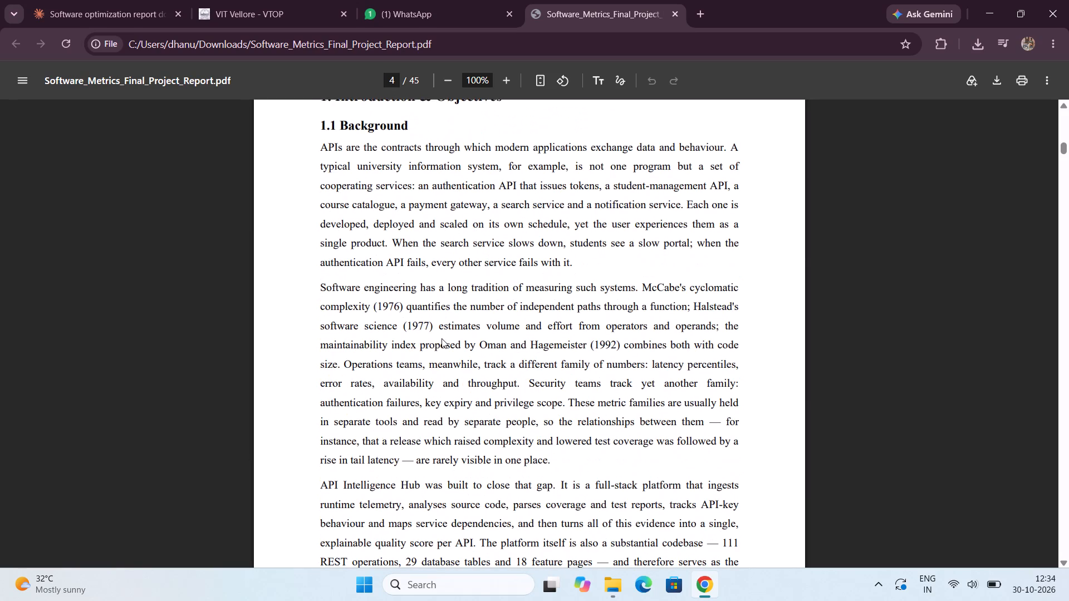
{"action": "scroll", "coordinate": [442, 338], "scroll_direction": "up", "scroll_amount": 12}
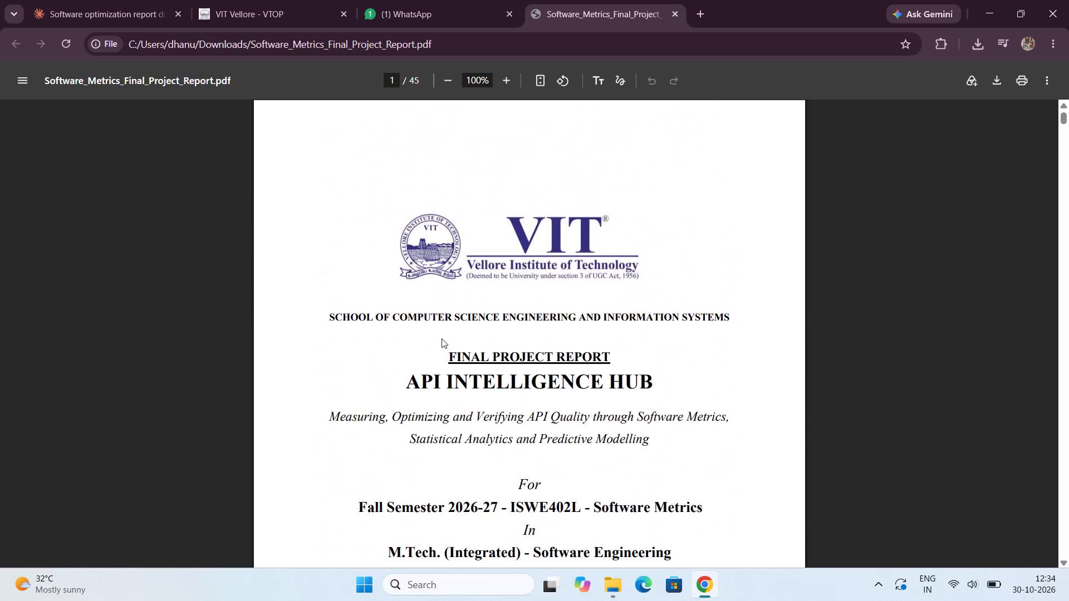
{"action": "scroll", "coordinate": [442, 338], "scroll_direction": "down", "scroll_amount": 8}
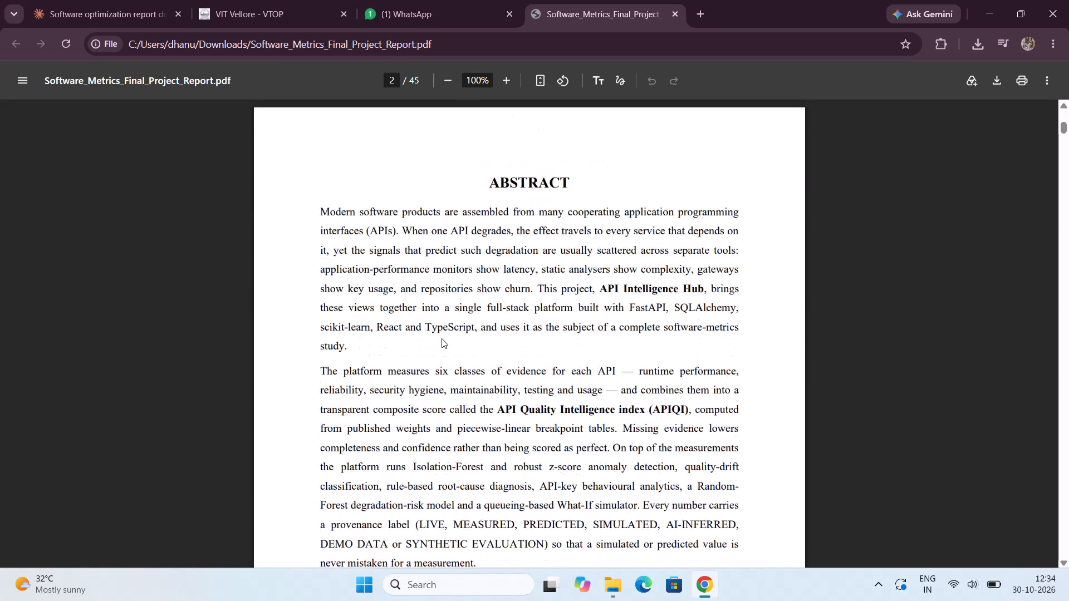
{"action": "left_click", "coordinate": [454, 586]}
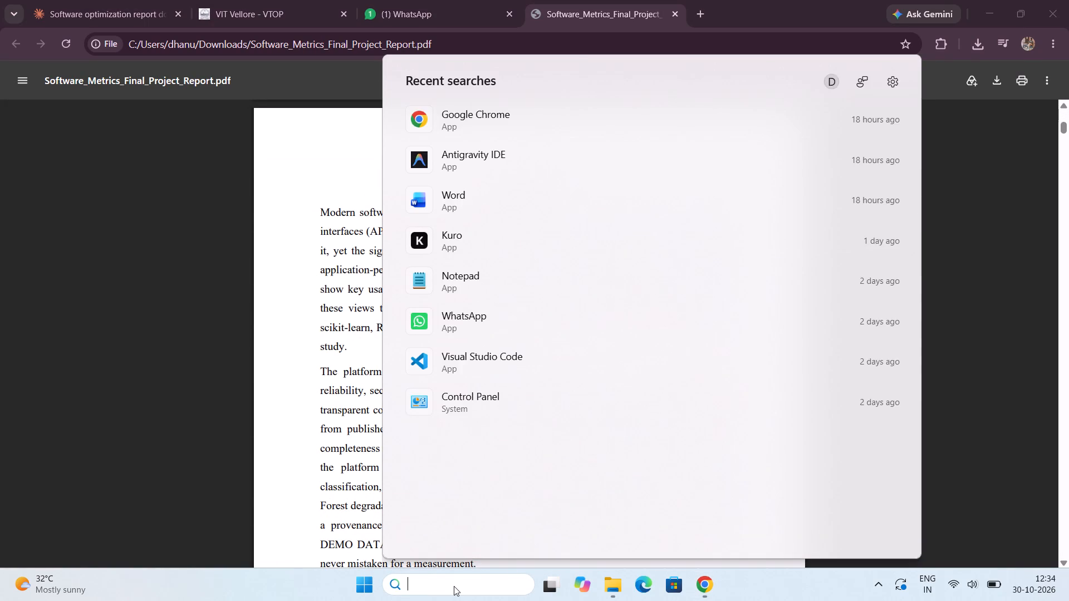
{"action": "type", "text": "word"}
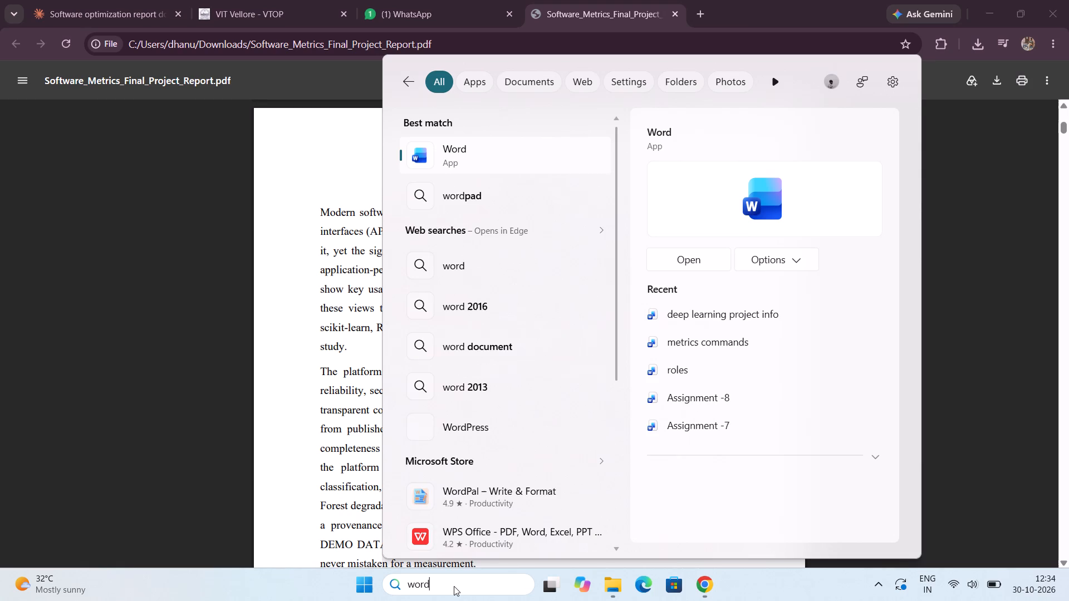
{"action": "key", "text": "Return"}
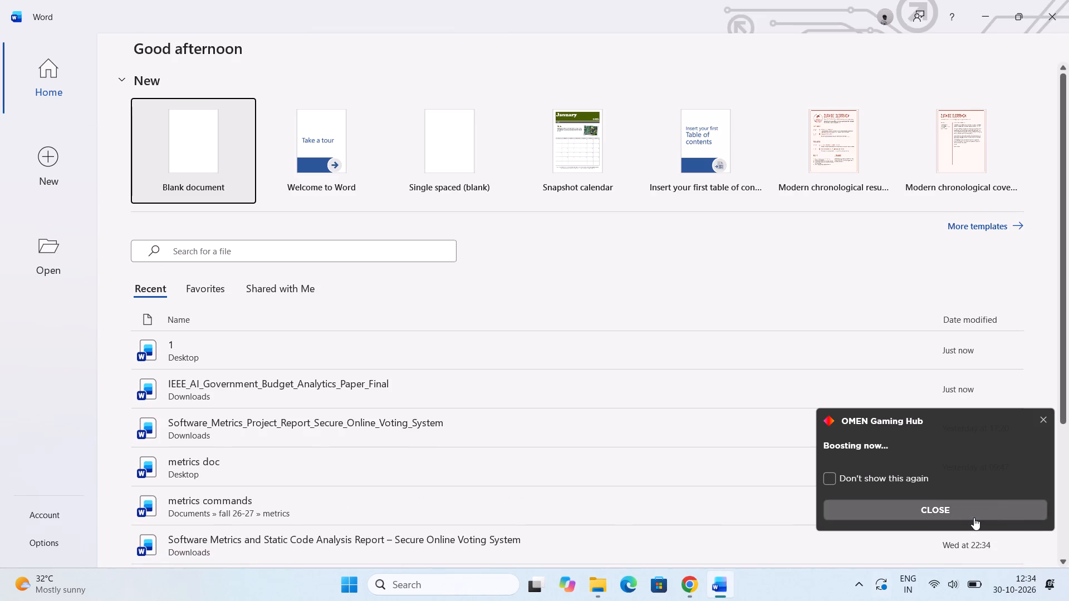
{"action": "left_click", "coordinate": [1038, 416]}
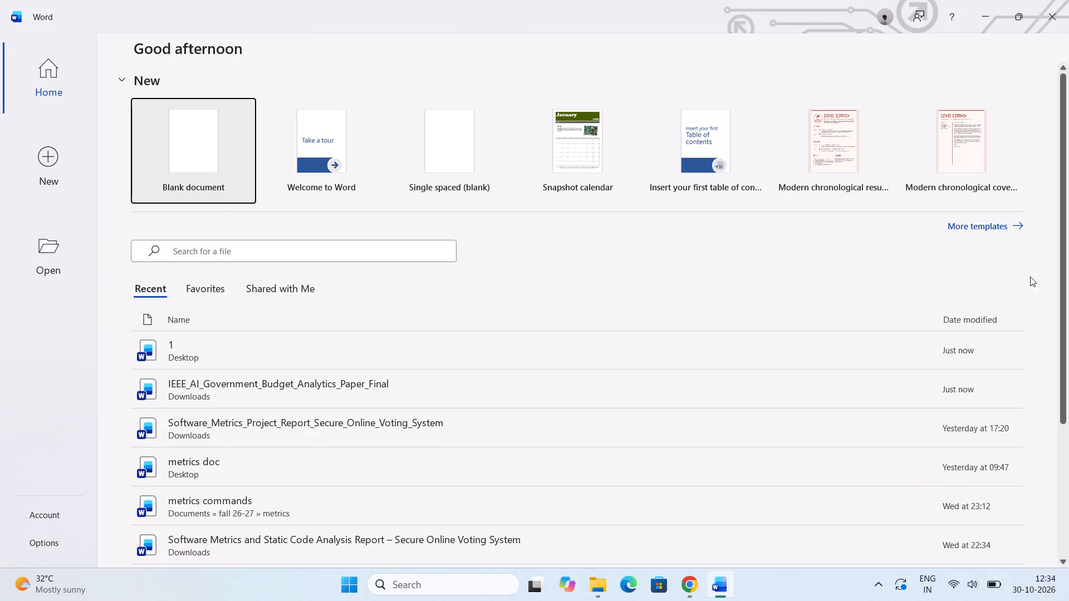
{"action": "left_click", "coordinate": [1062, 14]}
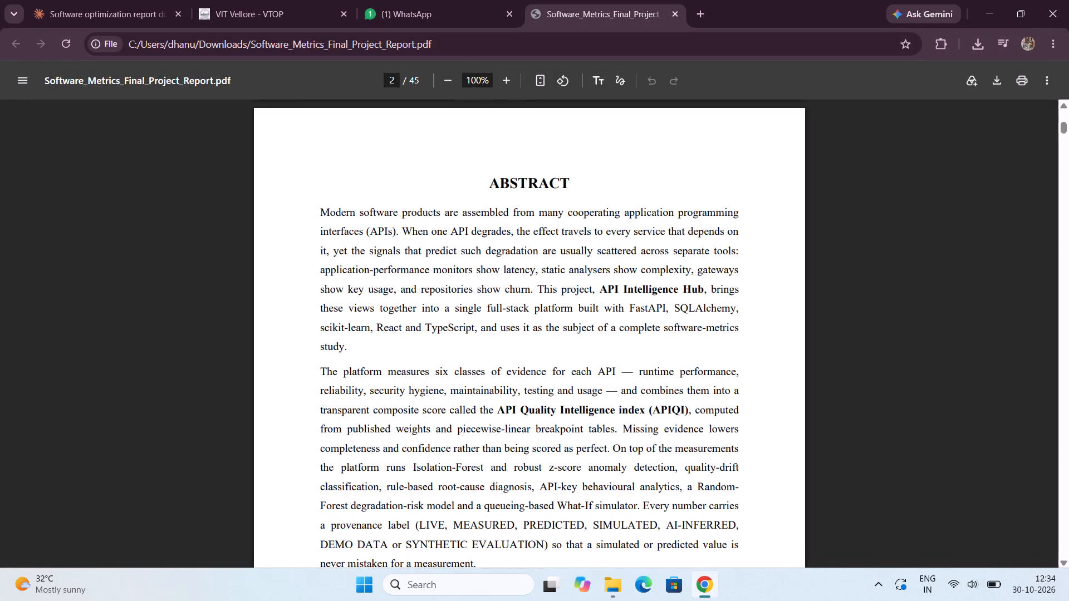
Open Software_Metrics_Project_Report_Secure_Online_Voting_System from Downloads in Word and examine its cover page, abstract and table of contents.
{"action": "left_click", "coordinate": [611, 583]}
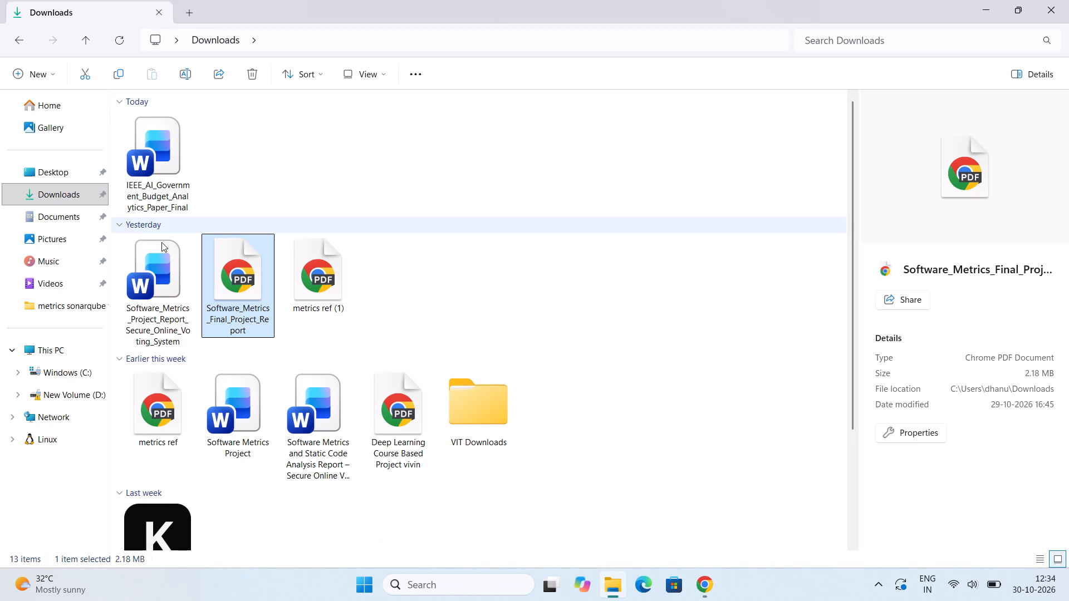
{"action": "double_click", "coordinate": [161, 270]}
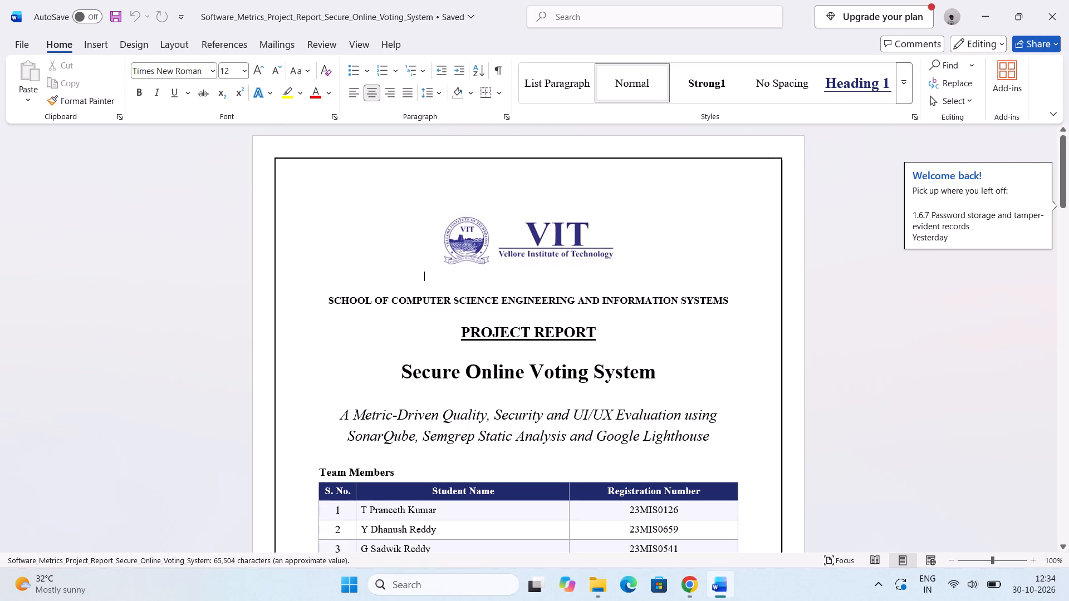
{"action": "scroll", "coordinate": [467, 360], "scroll_direction": "down", "scroll_amount": 8}
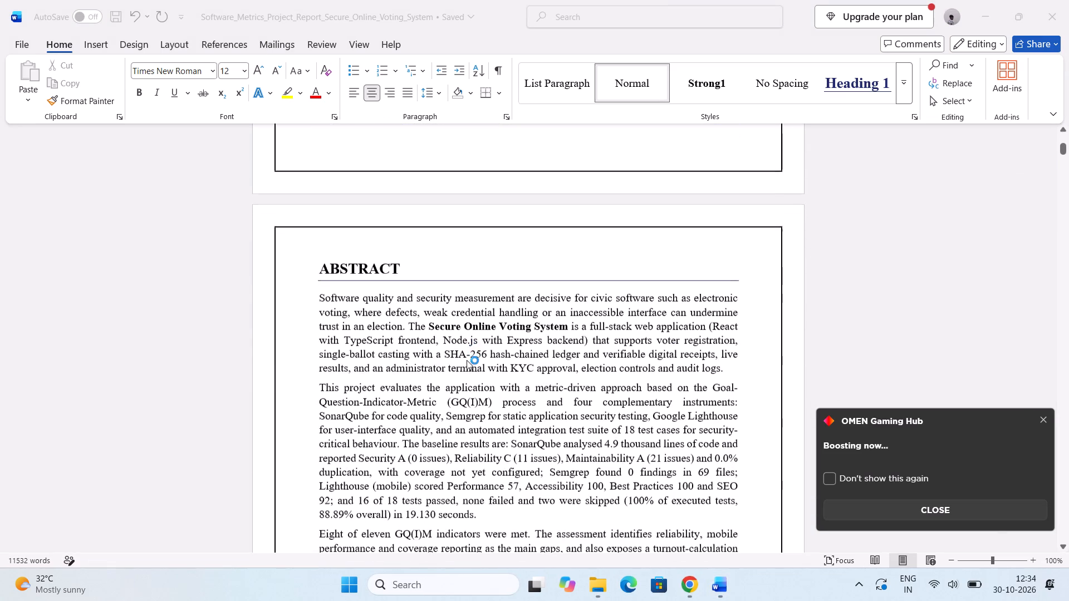
{"action": "scroll", "coordinate": [467, 360], "scroll_direction": "down", "scroll_amount": 7}
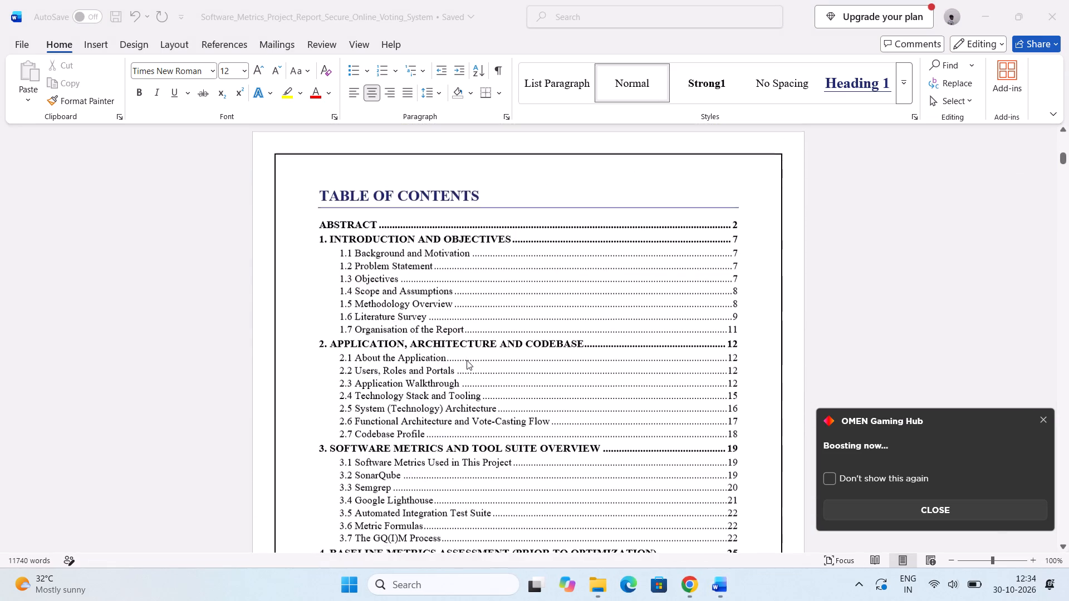
{"action": "scroll", "coordinate": [467, 360], "scroll_direction": "down", "scroll_amount": 7}
Examine the voting system report from section 1.7 Organisation of the Report through the section 2.3 Application Walkthrough figures.
{"action": "scroll", "coordinate": [467, 360], "scroll_direction": "down", "scroll_amount": 2}
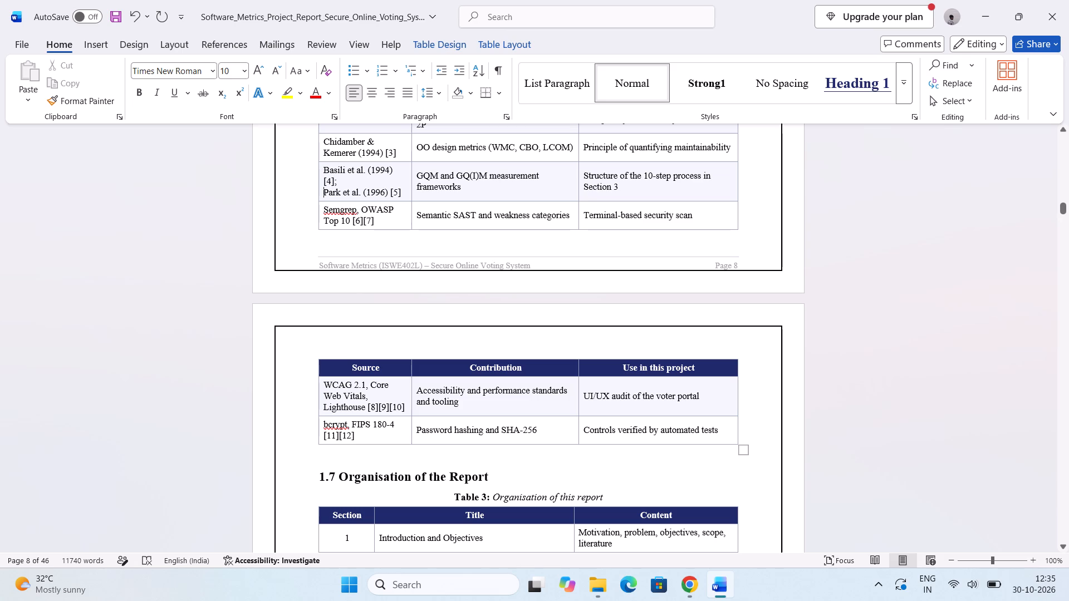
{"action": "scroll", "coordinate": [487, 474], "scroll_direction": "down", "scroll_amount": 2}
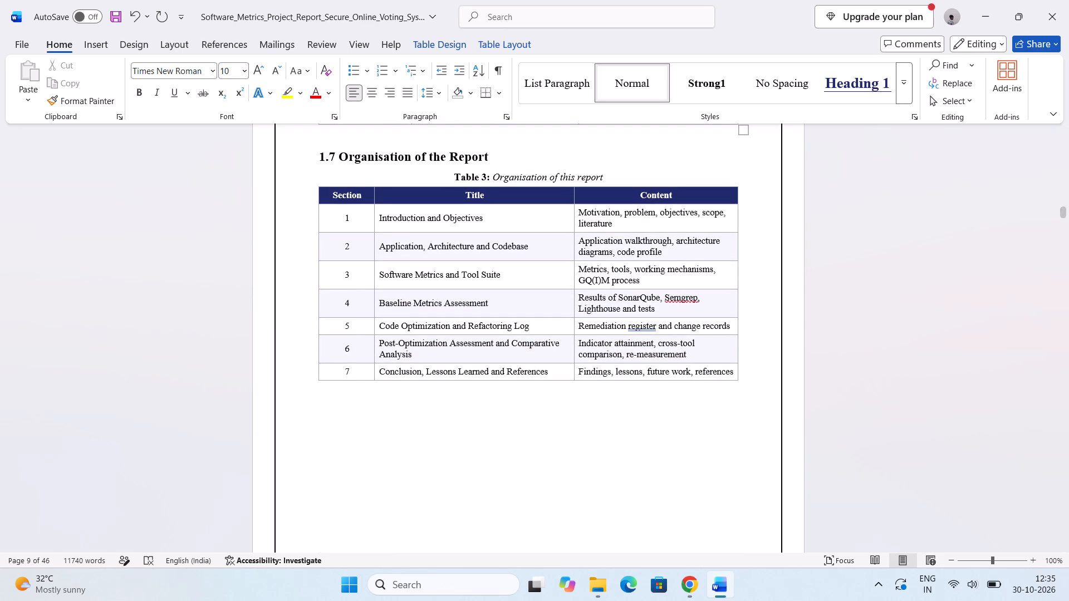
{"action": "scroll", "coordinate": [487, 474], "scroll_direction": "down", "scroll_amount": 13}
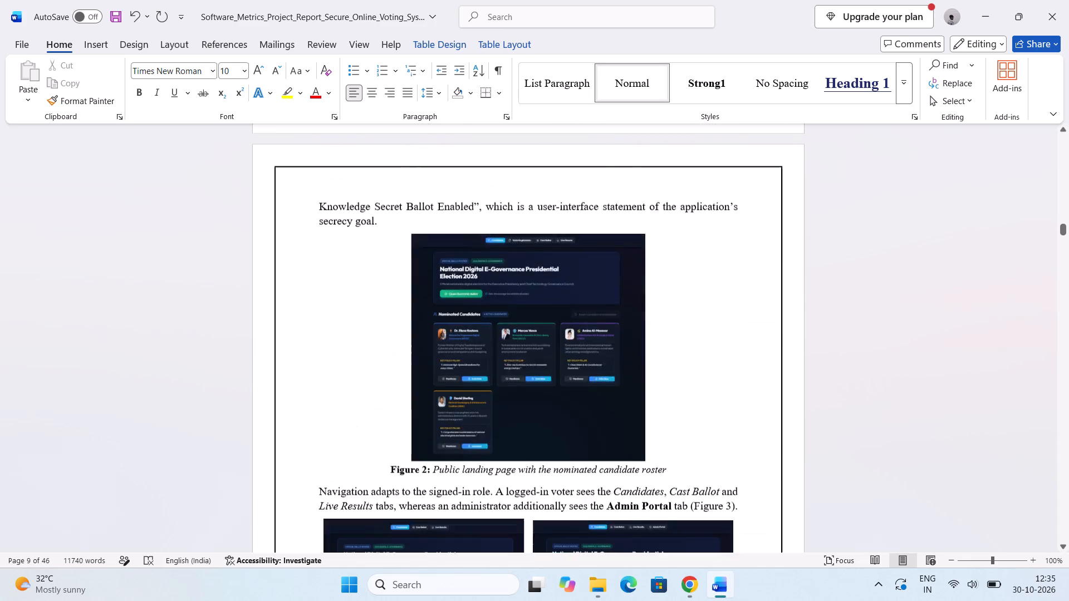
{"action": "scroll", "coordinate": [487, 474], "scroll_direction": "up", "scroll_amount": 3}
{"action": "scroll", "coordinate": [487, 474], "scroll_direction": "down", "scroll_amount": 1}
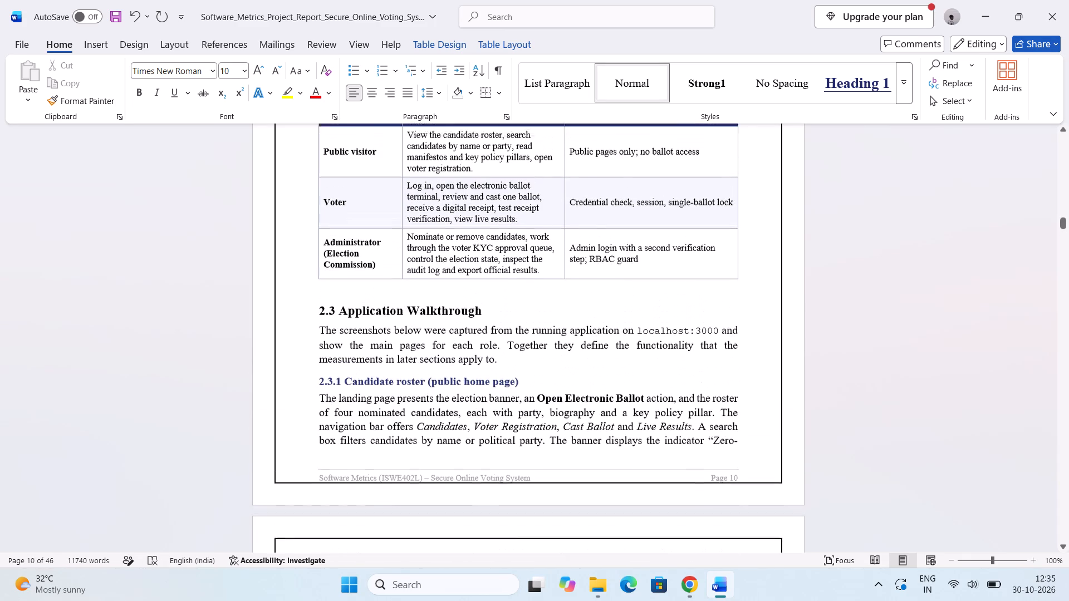
{"action": "scroll", "coordinate": [487, 474], "scroll_direction": "down", "scroll_amount": 3}
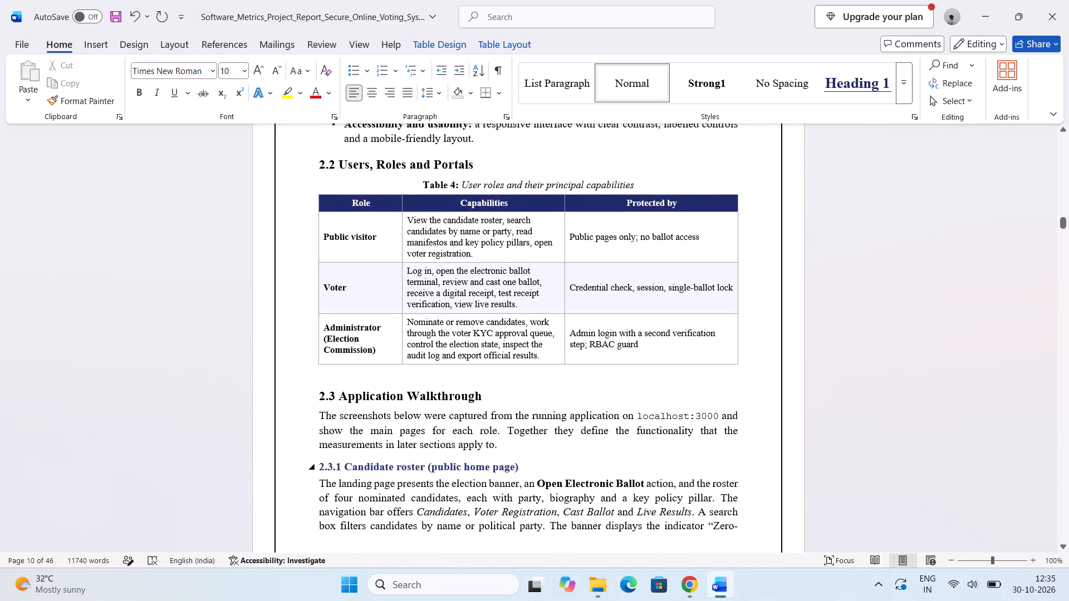
{"action": "scroll", "coordinate": [487, 474], "scroll_direction": "down", "scroll_amount": 12}
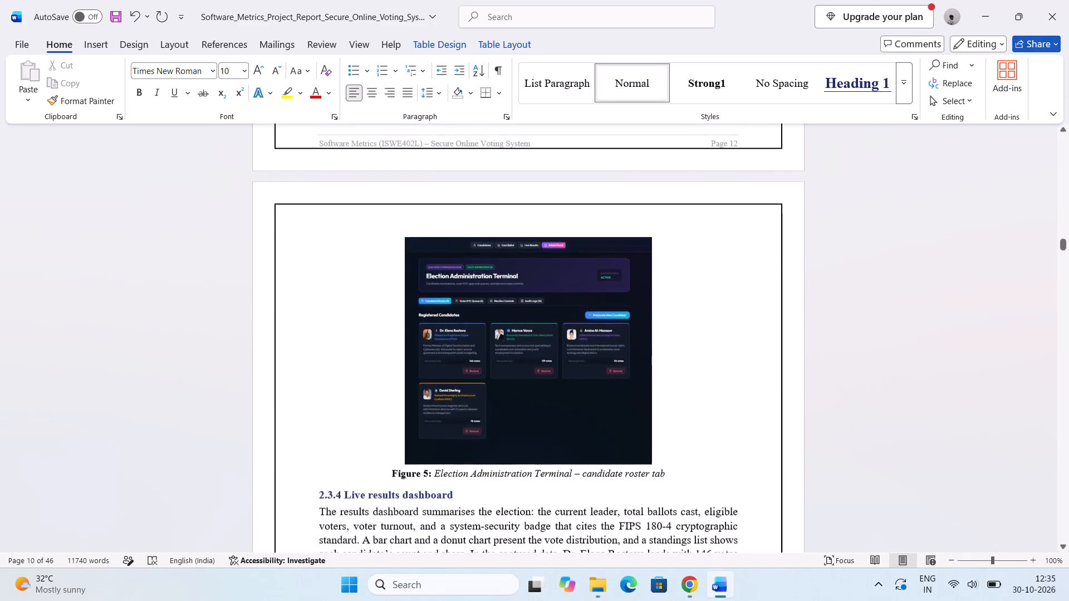
Check the end of the voting system report, including the Appendix B abbreviations table.
{"action": "scroll", "coordinate": [487, 474], "scroll_direction": "down", "scroll_amount": 12}
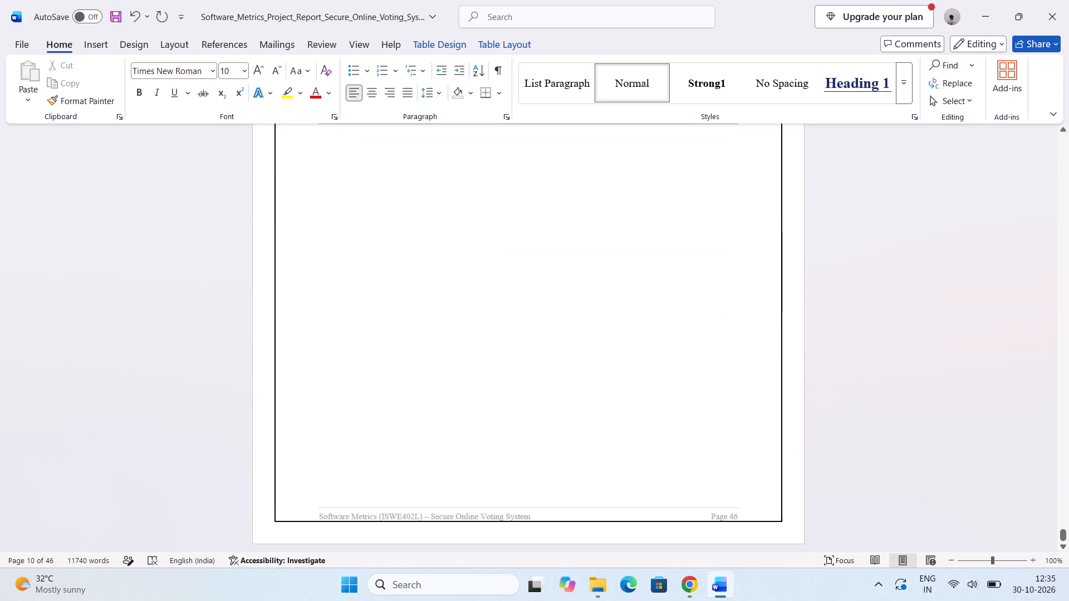
{"action": "scroll", "coordinate": [487, 474], "scroll_direction": "down", "scroll_amount": 9}
{"action": "scroll", "coordinate": [487, 474], "scroll_direction": "up", "scroll_amount": 4}
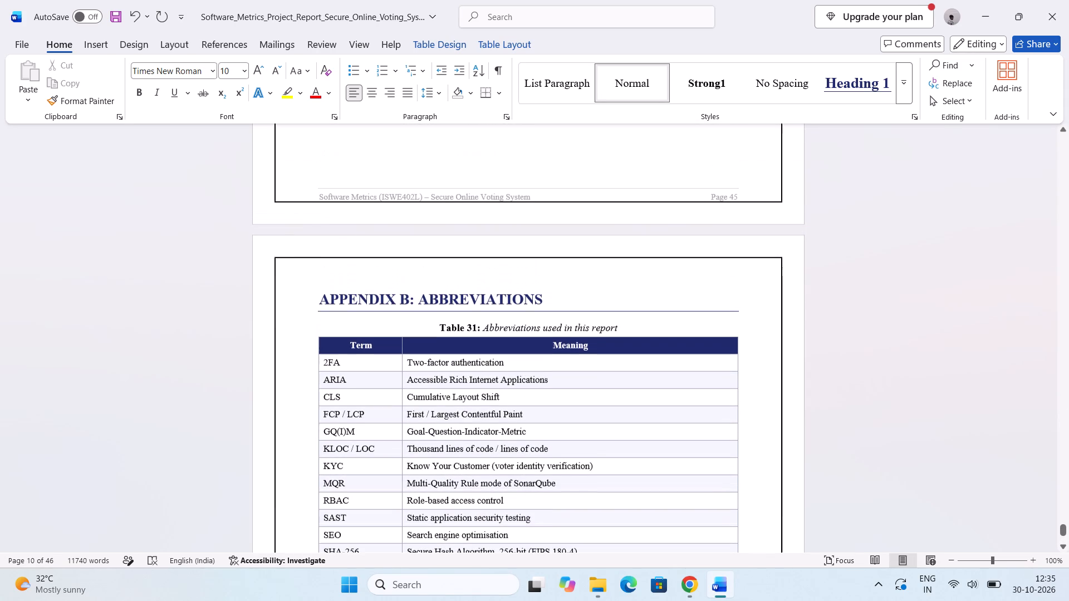
{"action": "scroll", "coordinate": [487, 474], "scroll_direction": "up", "scroll_amount": 1}
Remove the italics from all fifteen entries of the 7.6 References list and set their font size to 12.
{"action": "scroll", "coordinate": [487, 474], "scroll_direction": "up", "scroll_amount": 3}
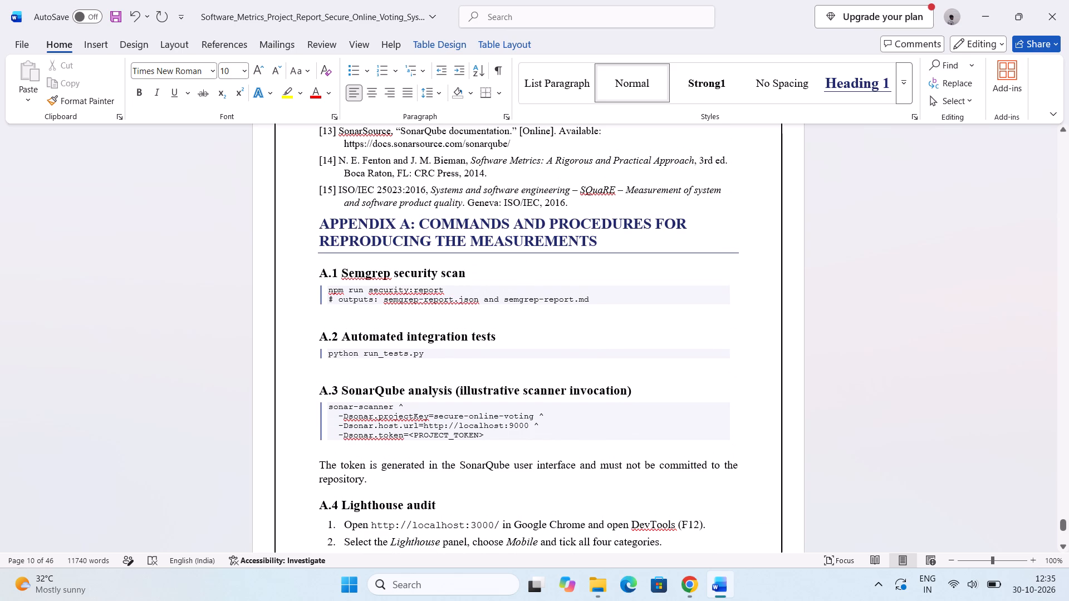
{"action": "scroll", "coordinate": [487, 474], "scroll_direction": "up", "scroll_amount": 3}
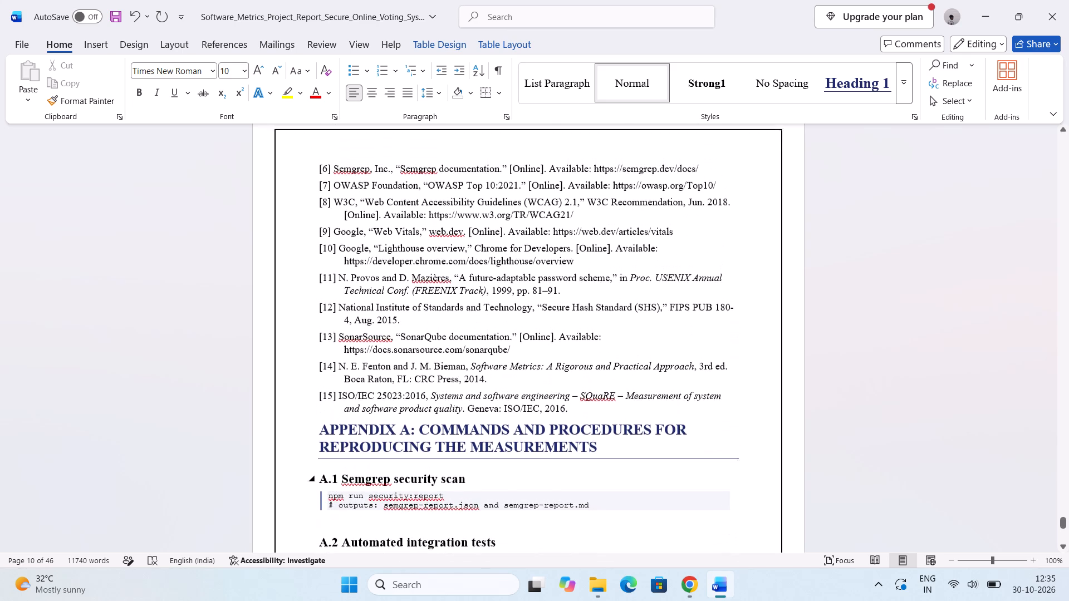
{"action": "scroll", "coordinate": [487, 474], "scroll_direction": "up", "scroll_amount": 1}
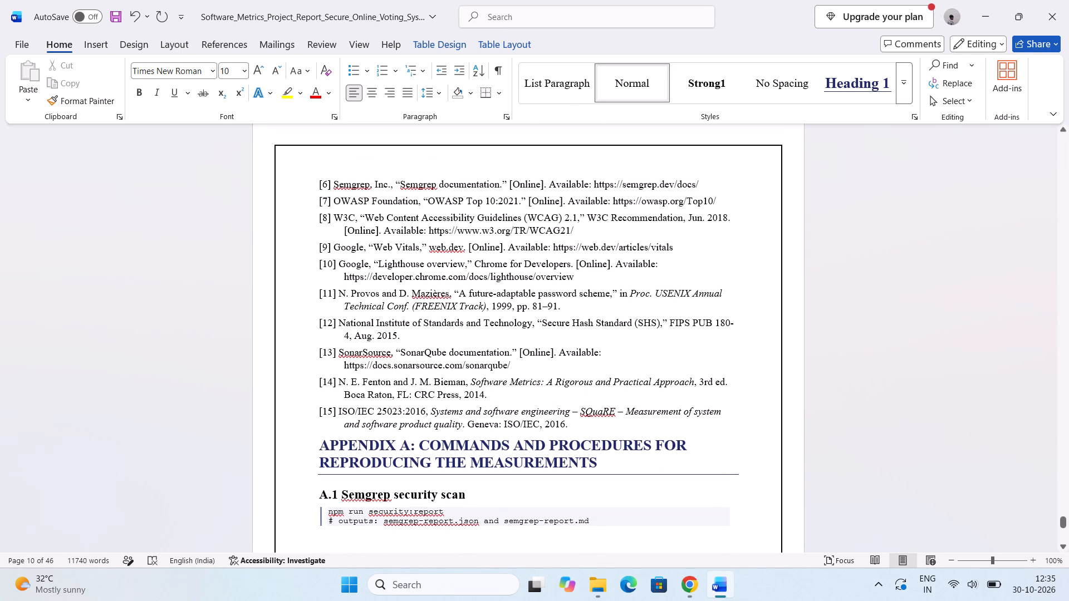
{"action": "left_click_drag", "start_coordinate": [574, 428], "coordinate": [312, 135]}
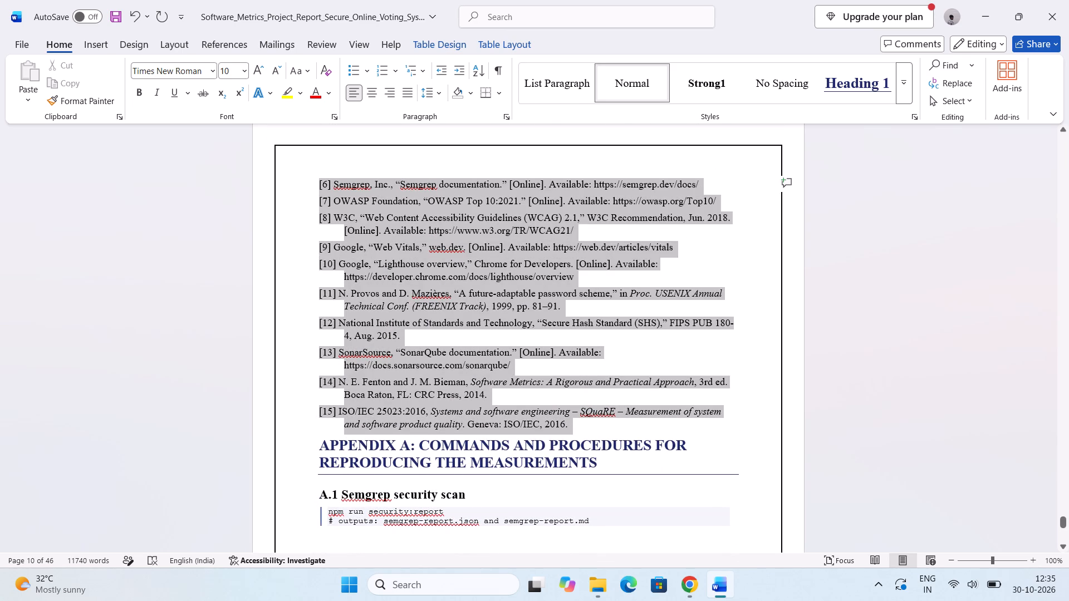
{"action": "left_click_drag", "start_coordinate": [312, 135], "coordinate": [320, 275]}
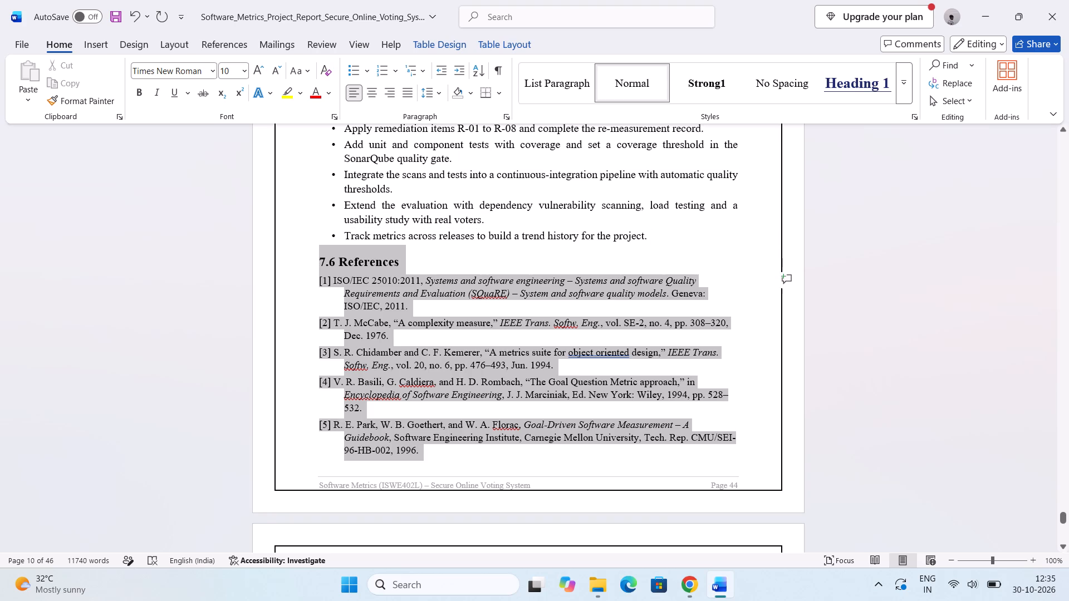
{"action": "left_click_drag", "start_coordinate": [320, 275], "coordinate": [317, 278]}
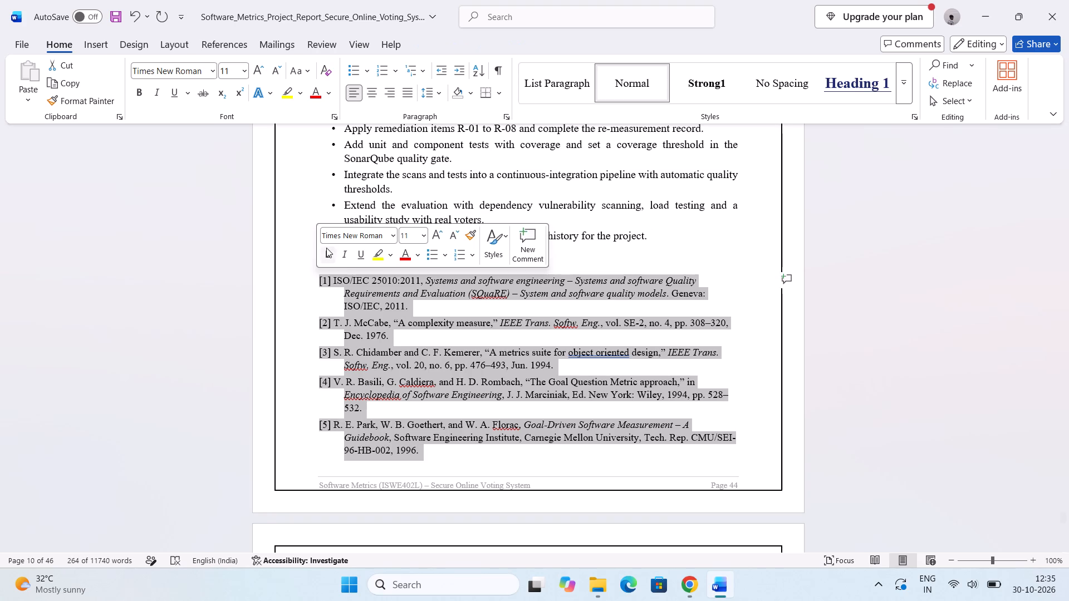
{"action": "left_click", "coordinate": [345, 253]}
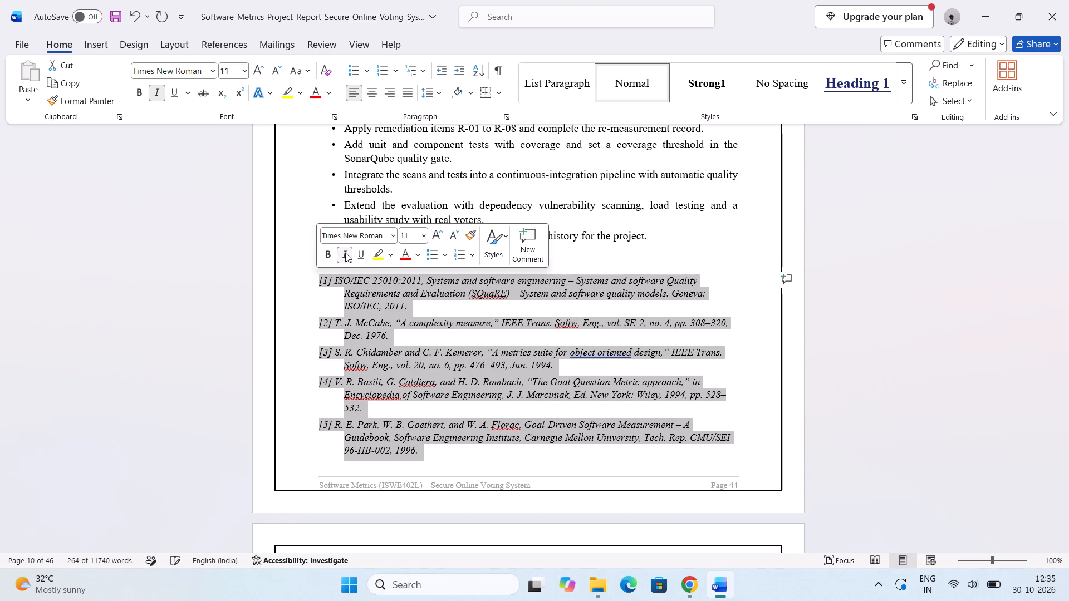
{"action": "left_click", "coordinate": [345, 253]}
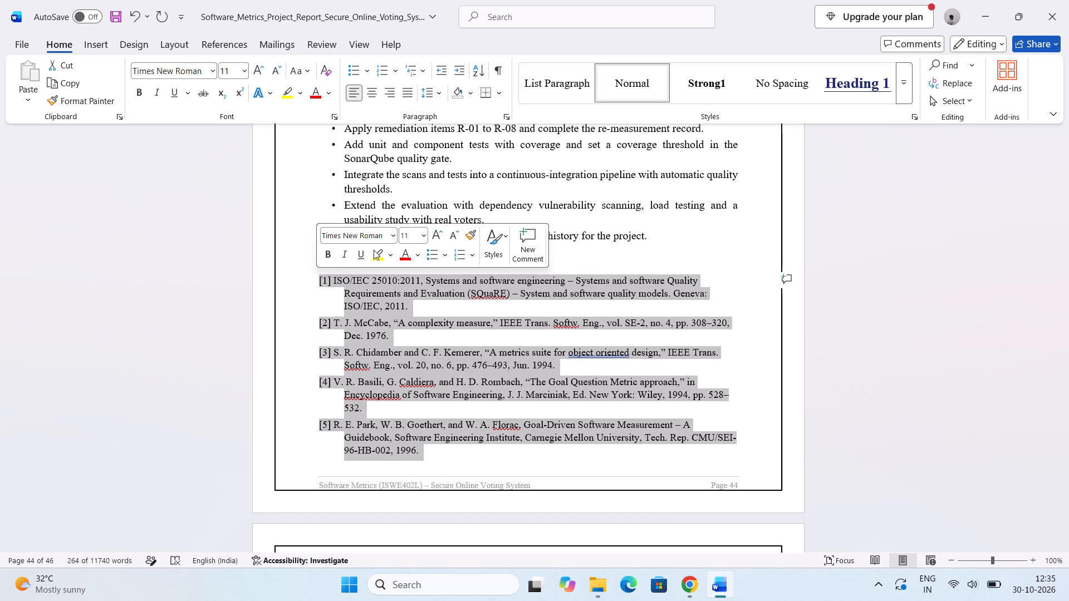
{"action": "left_click", "coordinate": [423, 234]}
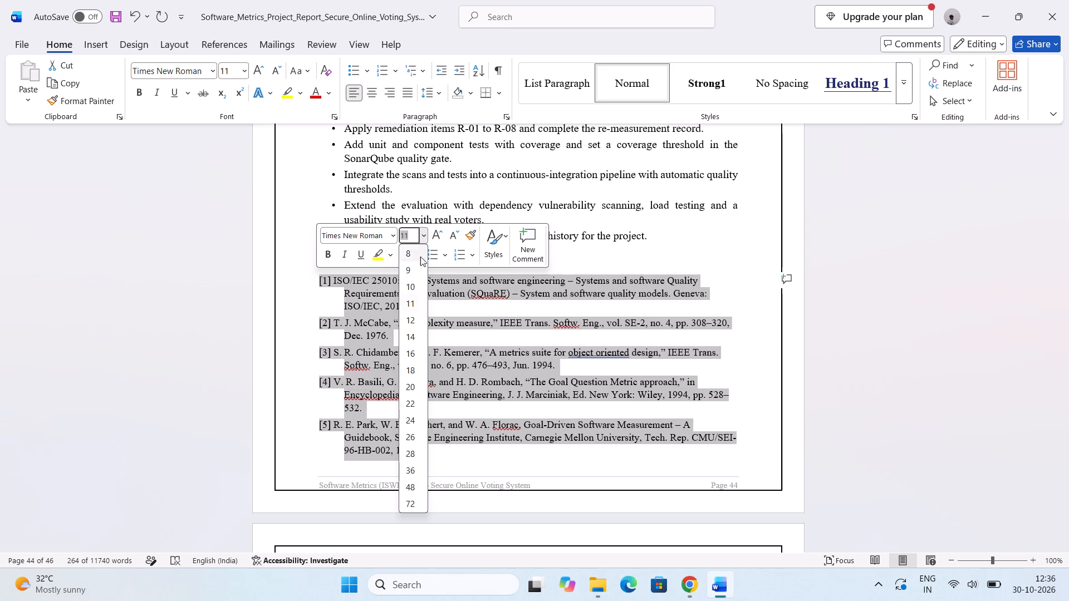
{"action": "left_click", "coordinate": [411, 322]}
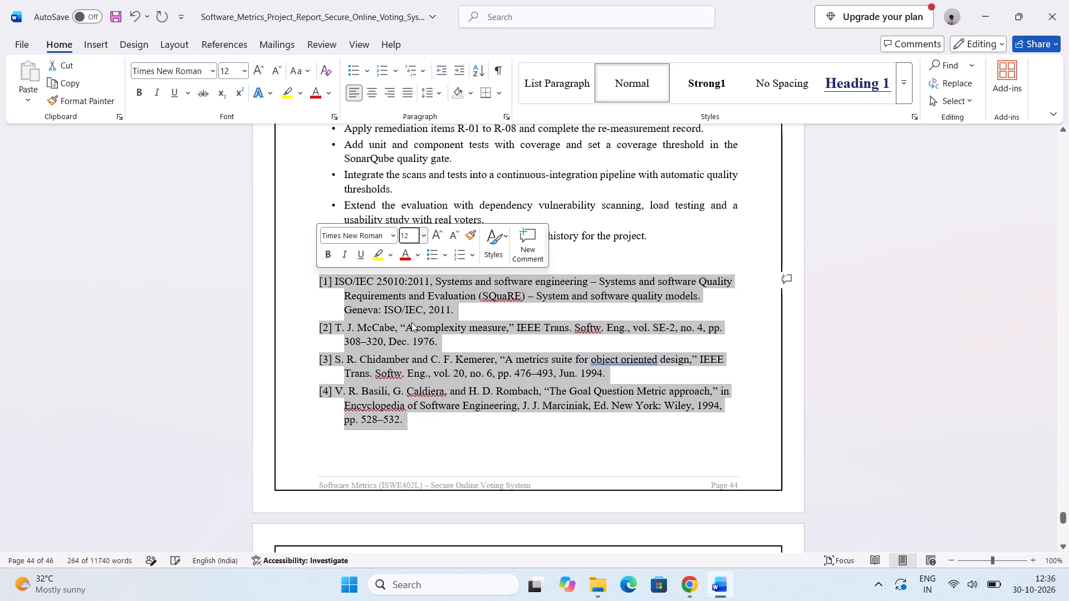
{"action": "left_click", "coordinate": [446, 451]}
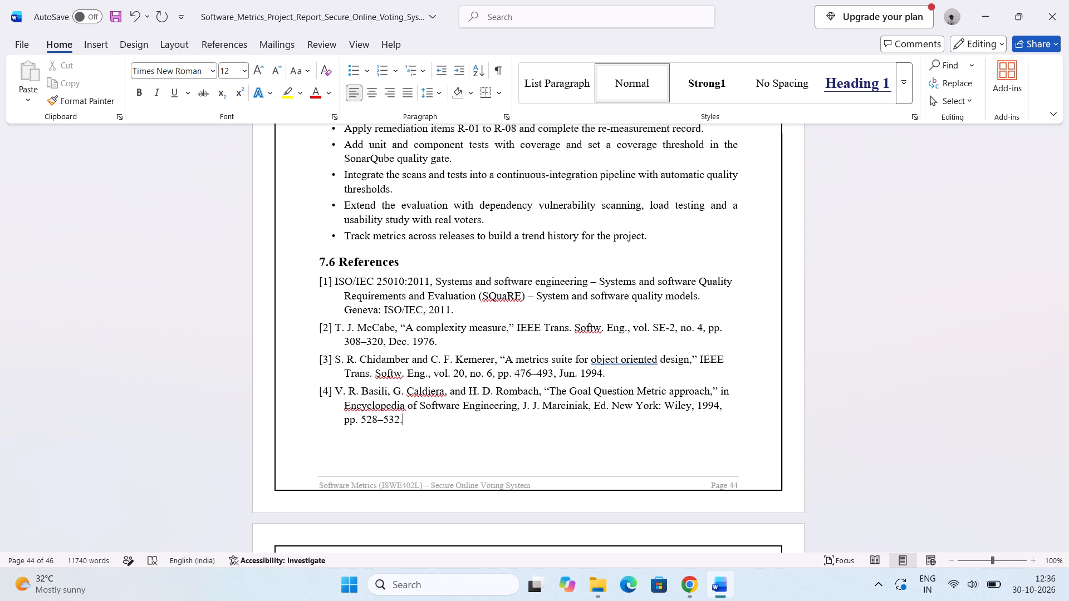
Insert a line break after reference [15] to add space before the Appendix A heading.
{"action": "scroll", "coordinate": [446, 451], "scroll_direction": "down", "scroll_amount": 4}
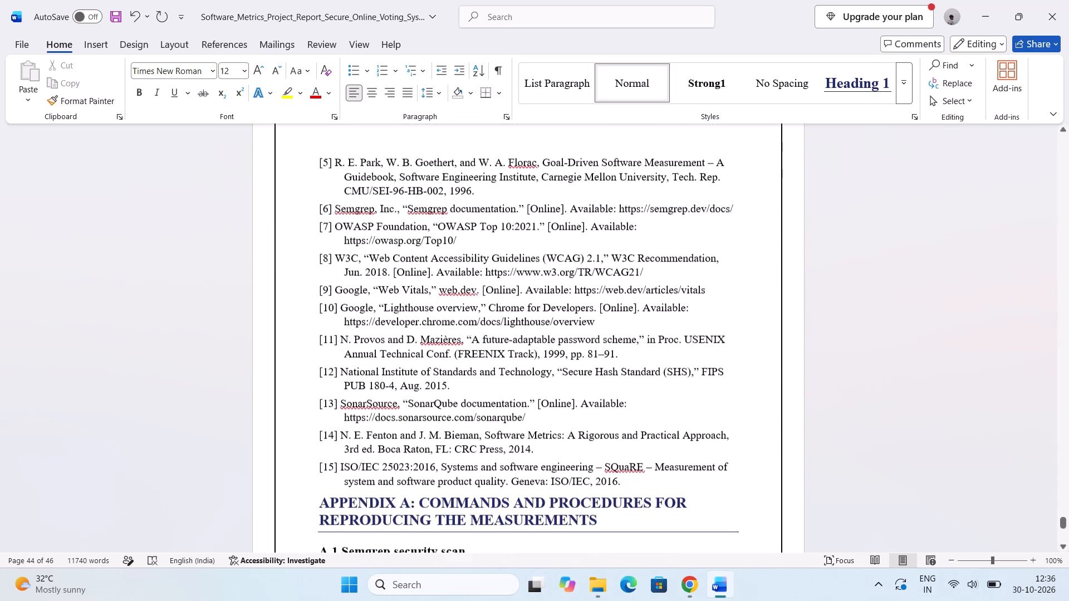
{"action": "scroll", "coordinate": [446, 451], "scroll_direction": "down", "scroll_amount": 2}
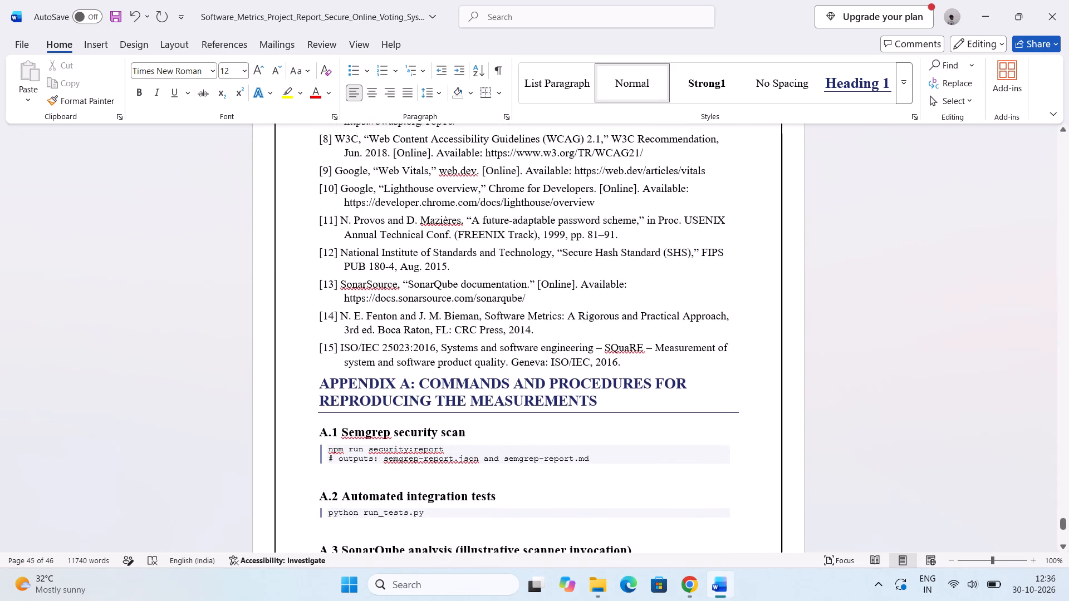
{"action": "scroll", "coordinate": [446, 451], "scroll_direction": "down", "scroll_amount": 3}
{"action": "scroll", "coordinate": [446, 451], "scroll_direction": "up", "scroll_amount": 2}
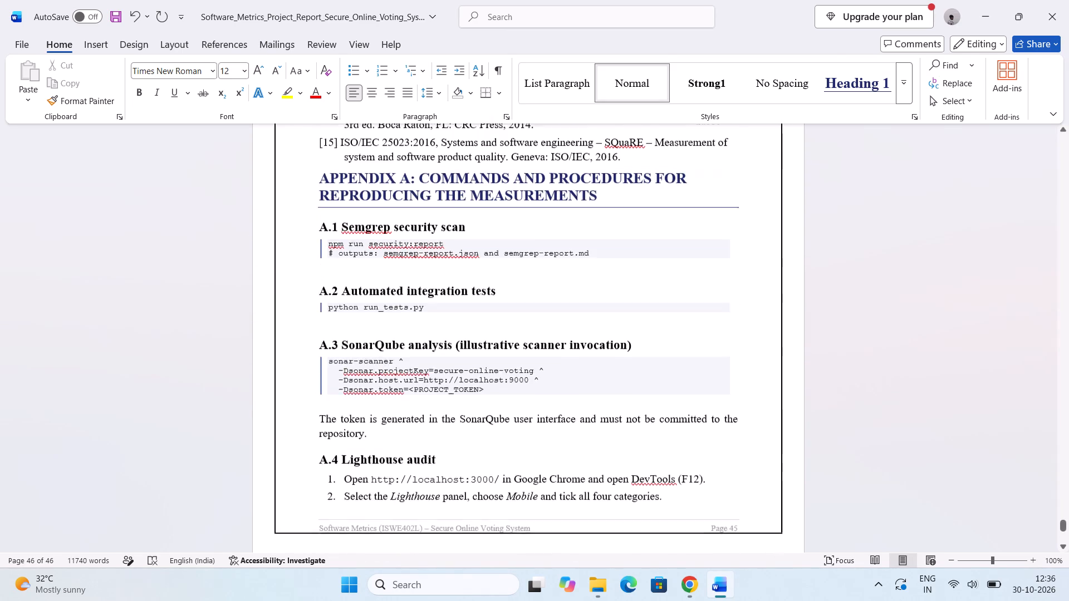
{"action": "scroll", "coordinate": [446, 451], "scroll_direction": "up", "scroll_amount": 1}
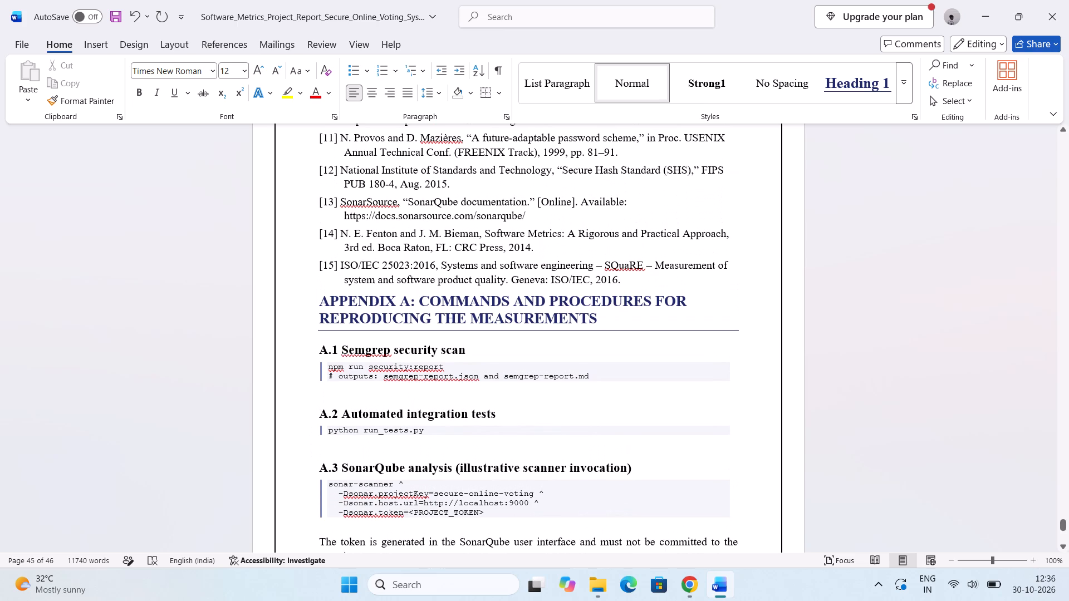
{"action": "left_click", "coordinate": [634, 280]}
{"action": "key", "text": "shift+Return"}
Insert a line break after the A.3 paragraph ending in "repository." to move the A.4 Lighthouse audit heading onto the following page.
{"action": "scroll", "coordinate": [634, 280], "scroll_direction": "down", "scroll_amount": 7}
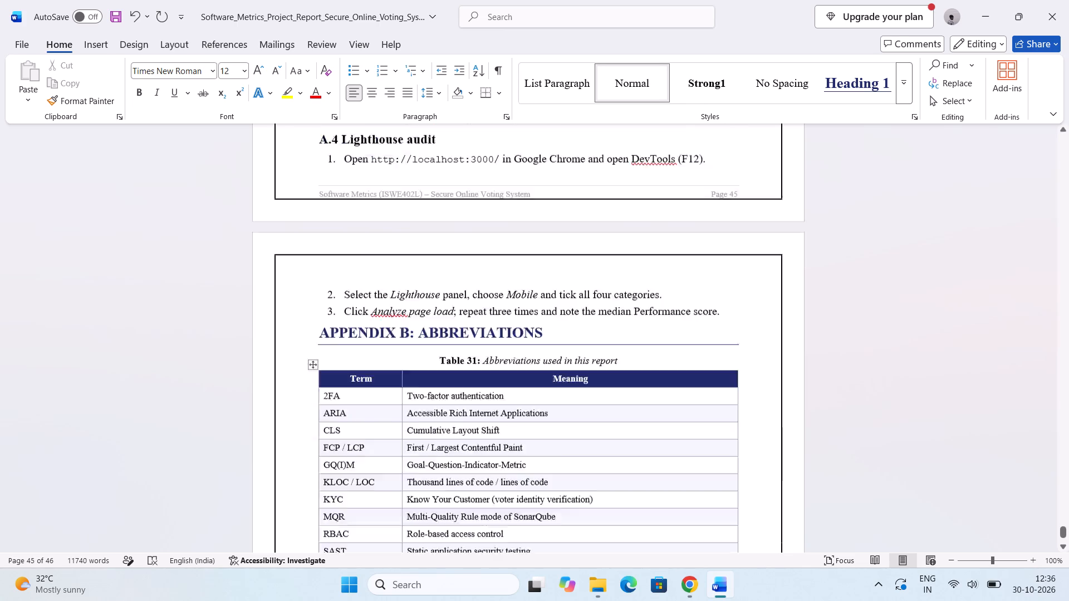
{"action": "scroll", "coordinate": [634, 280], "scroll_direction": "up", "scroll_amount": 4}
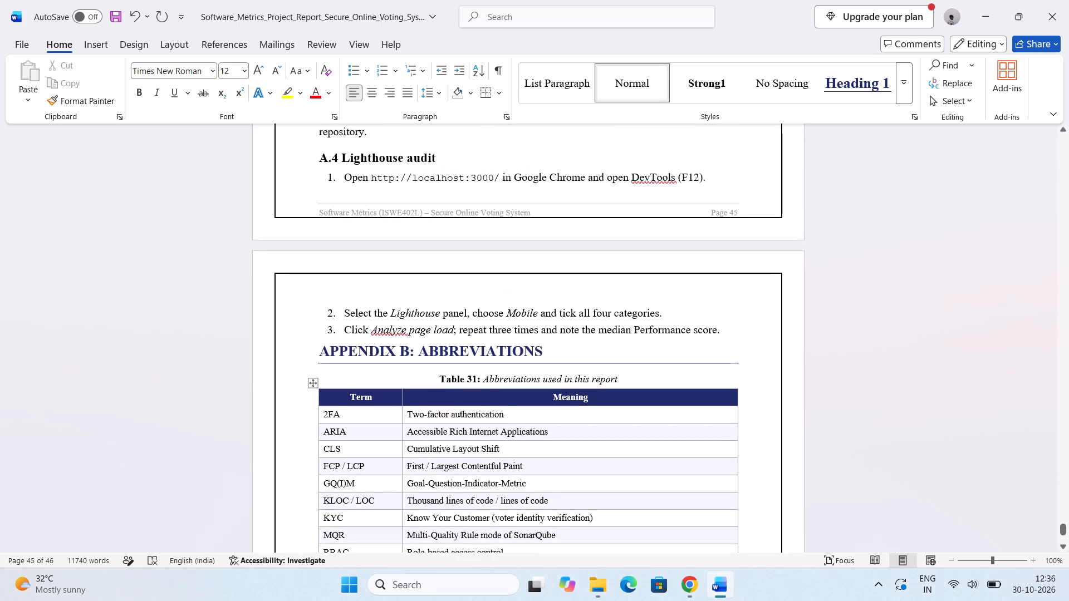
{"action": "scroll", "coordinate": [634, 280], "scroll_direction": "up", "scroll_amount": 2}
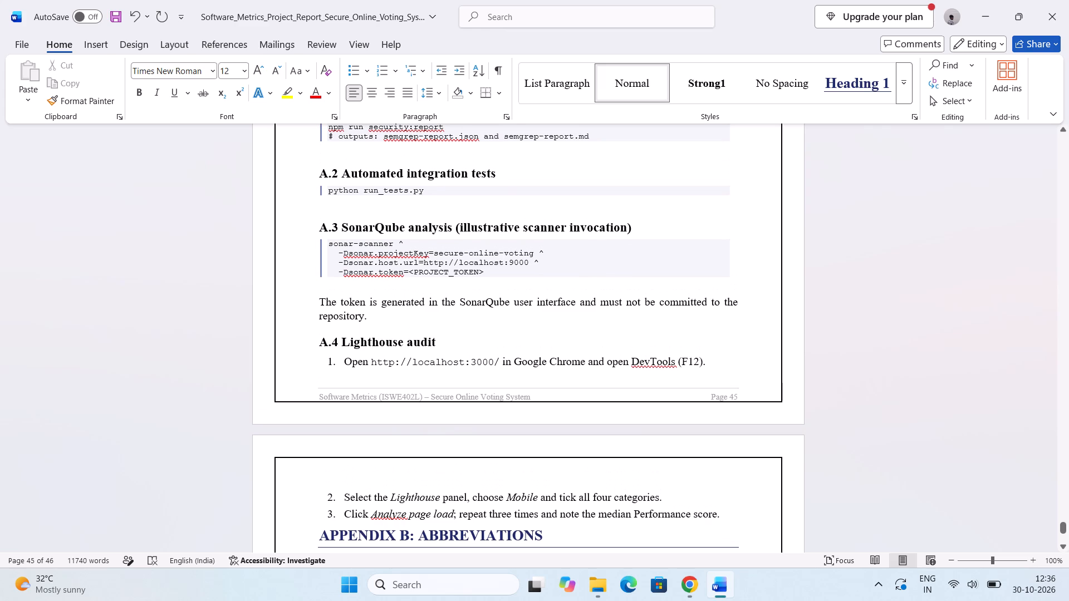
{"action": "left_click", "coordinate": [325, 326]}
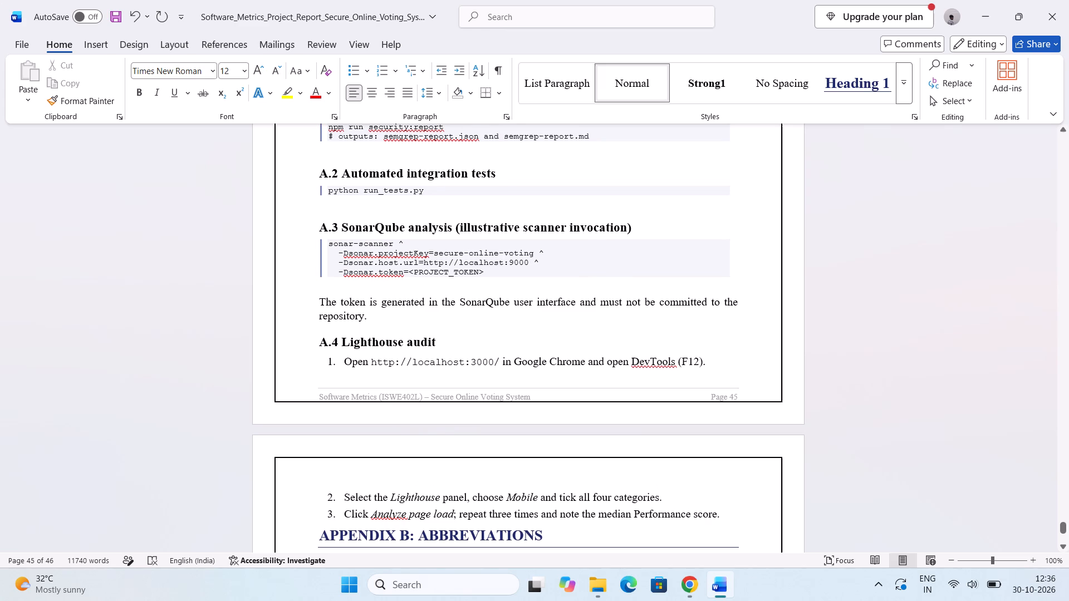
{"action": "left_click", "coordinate": [396, 318]}
{"action": "key", "text": "shift+Return"}
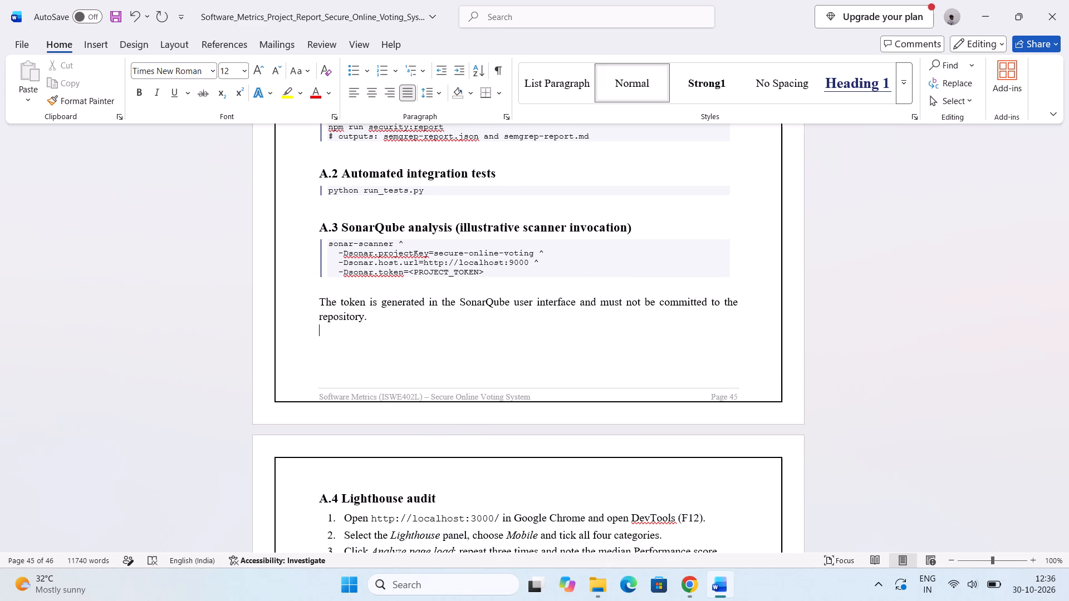
Remove the italics from the three numbered steps under A.4 Lighthouse audit.
{"action": "scroll", "coordinate": [396, 318], "scroll_direction": "down", "scroll_amount": 2}
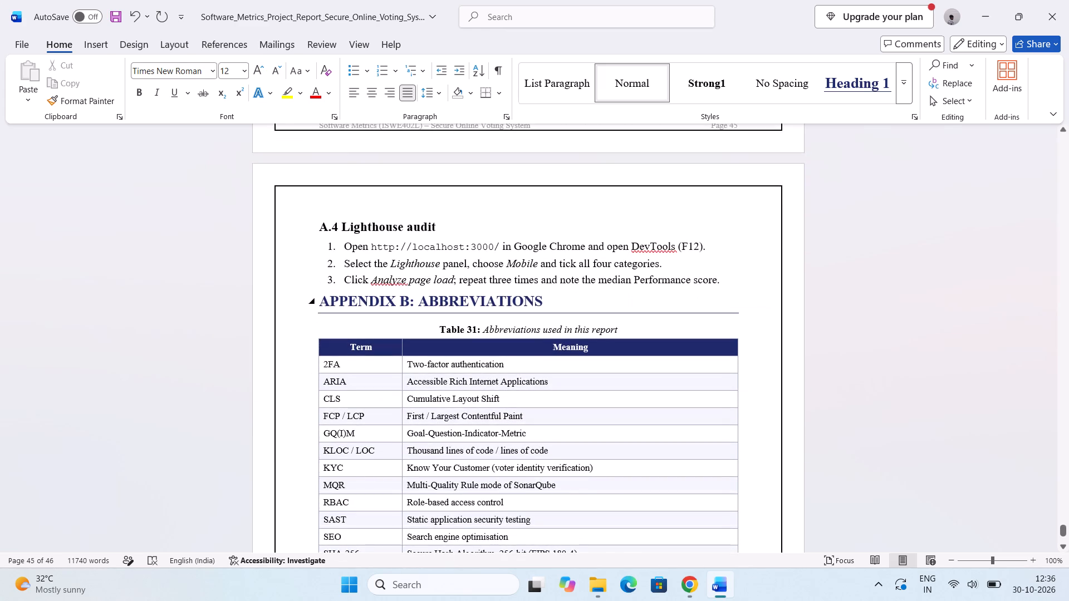
{"action": "scroll", "coordinate": [396, 318], "scroll_direction": "down", "scroll_amount": 3}
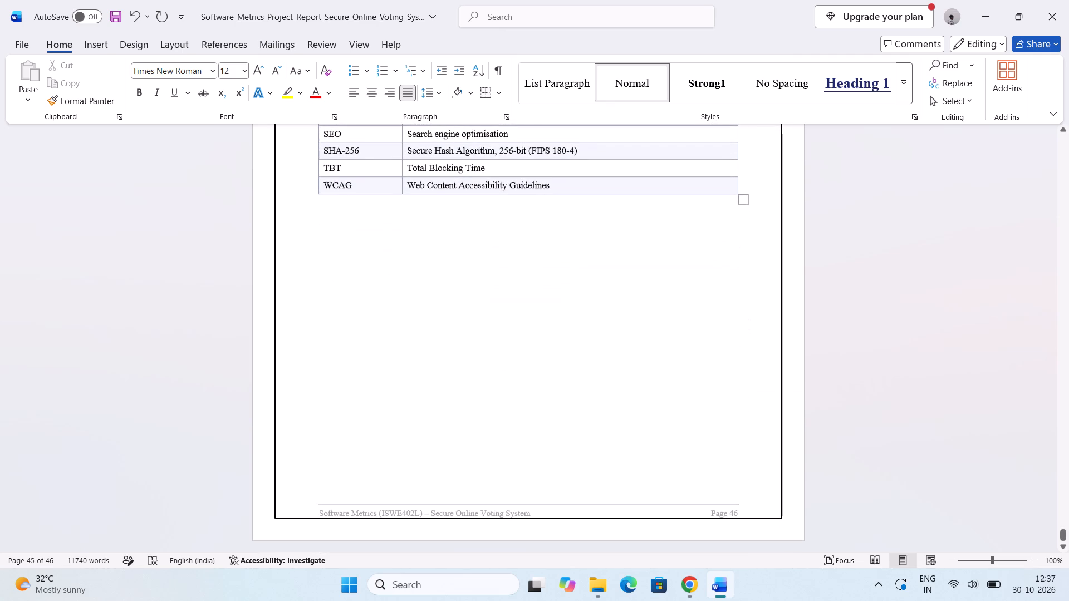
{"action": "scroll", "coordinate": [396, 318], "scroll_direction": "down", "scroll_amount": 2}
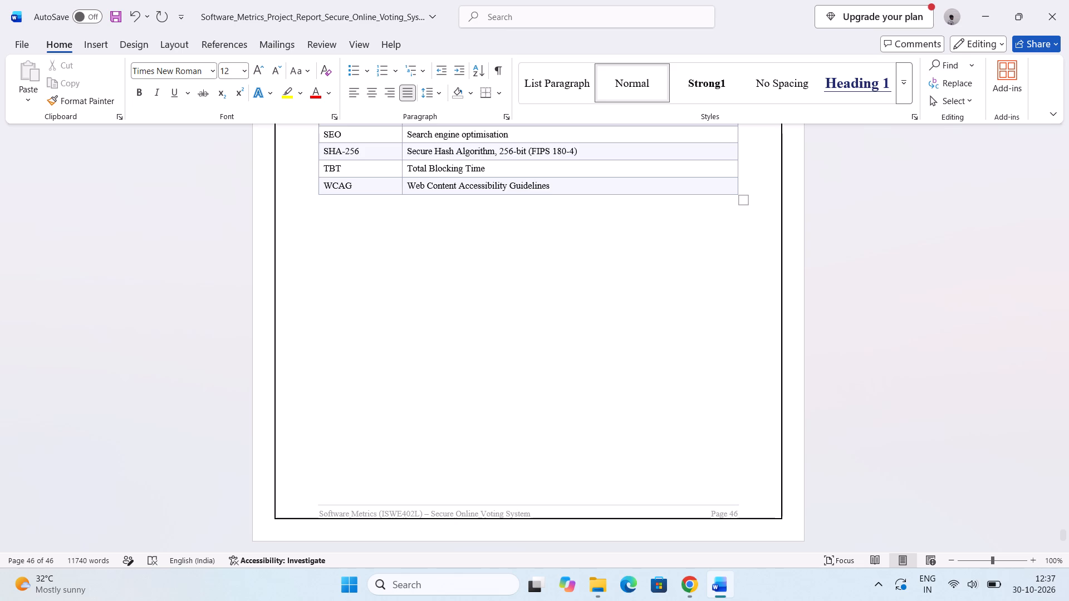
{"action": "scroll", "coordinate": [396, 318], "scroll_direction": "up", "scroll_amount": 3}
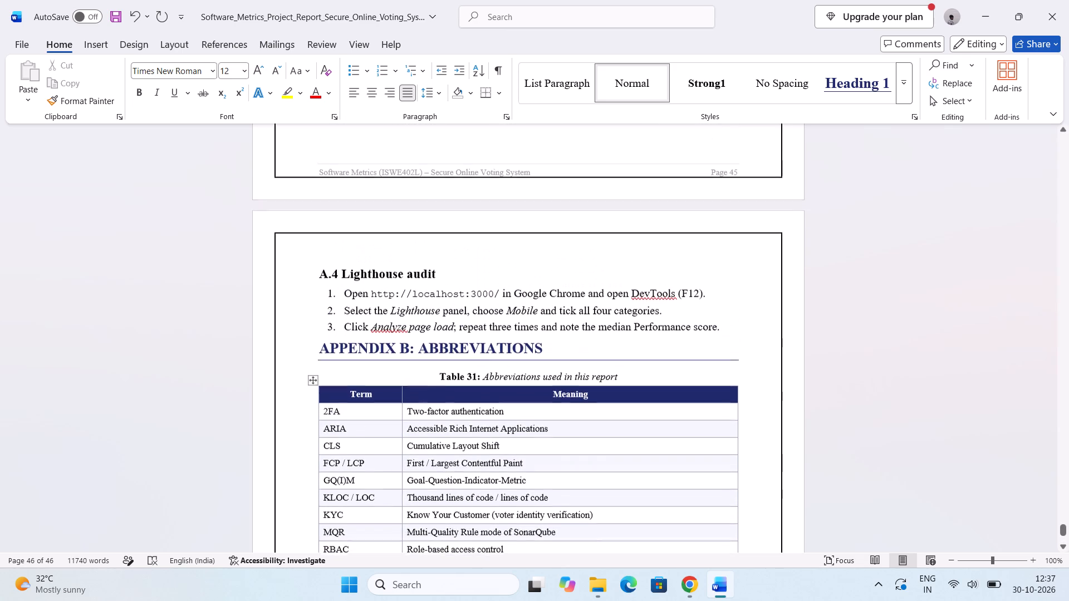
{"action": "scroll", "coordinate": [396, 318], "scroll_direction": "up", "scroll_amount": 1}
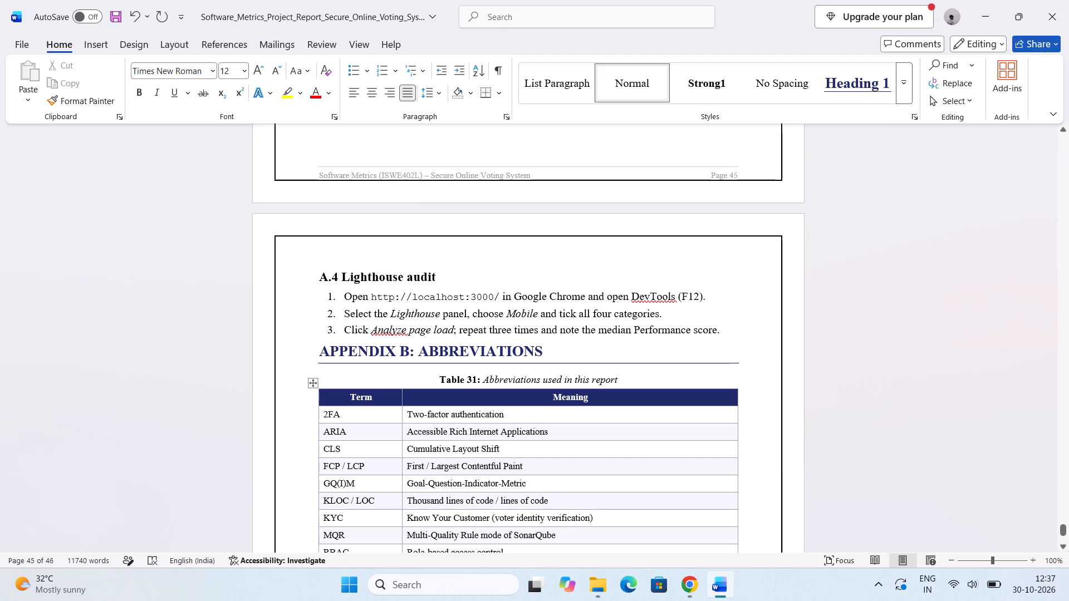
{"action": "left_click_drag", "start_coordinate": [721, 330], "coordinate": [300, 289]}
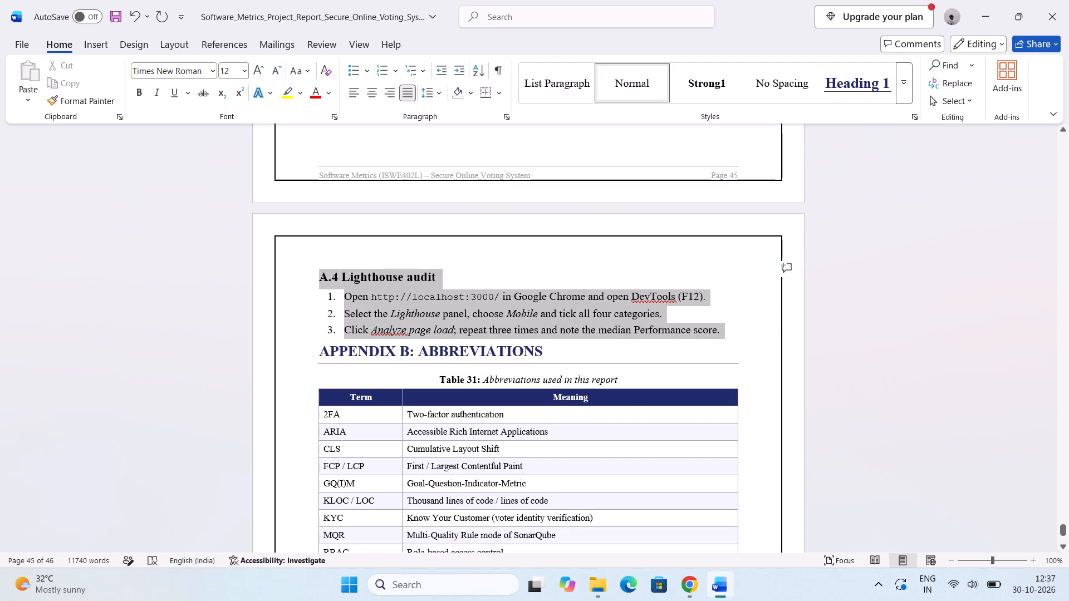
{"action": "left_click_drag", "start_coordinate": [300, 289], "coordinate": [322, 301]}
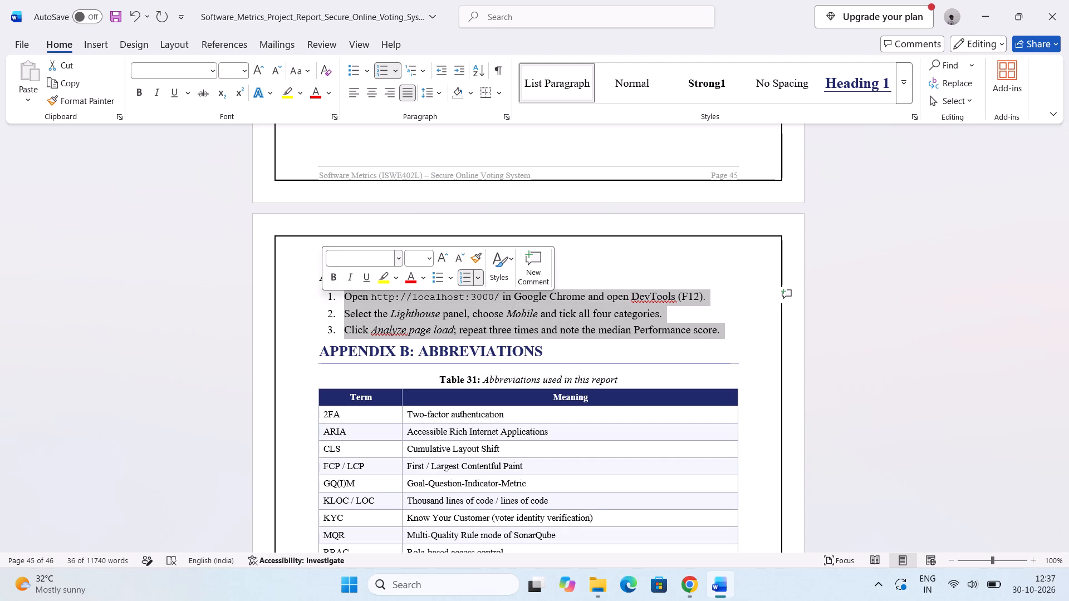
{"action": "left_click", "coordinate": [352, 279]}
{"action": "left_click", "coordinate": [352, 279]}
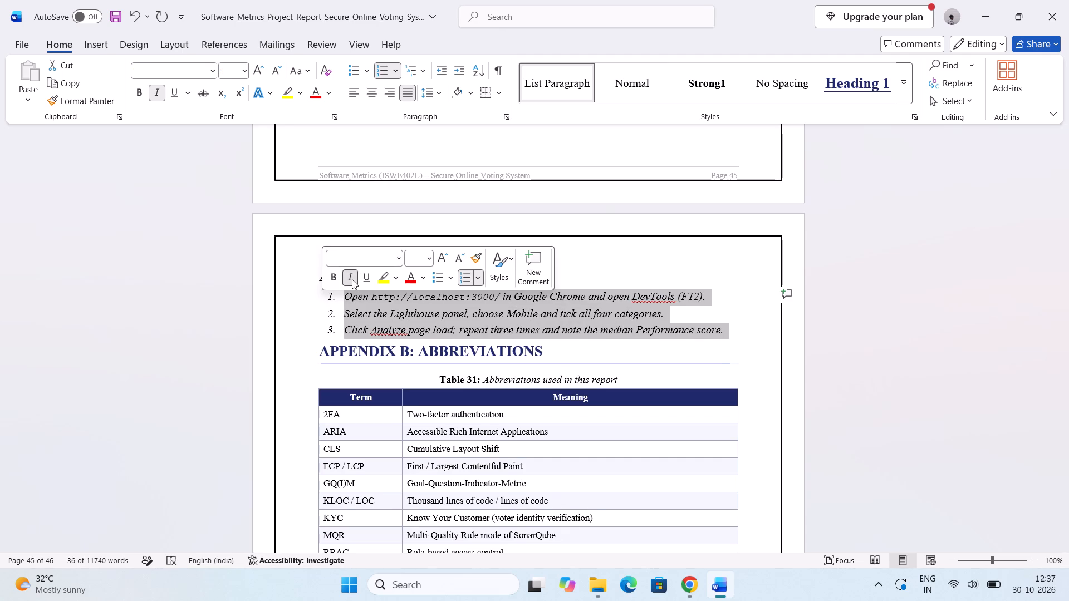
{"action": "left_click", "coordinate": [680, 312]}
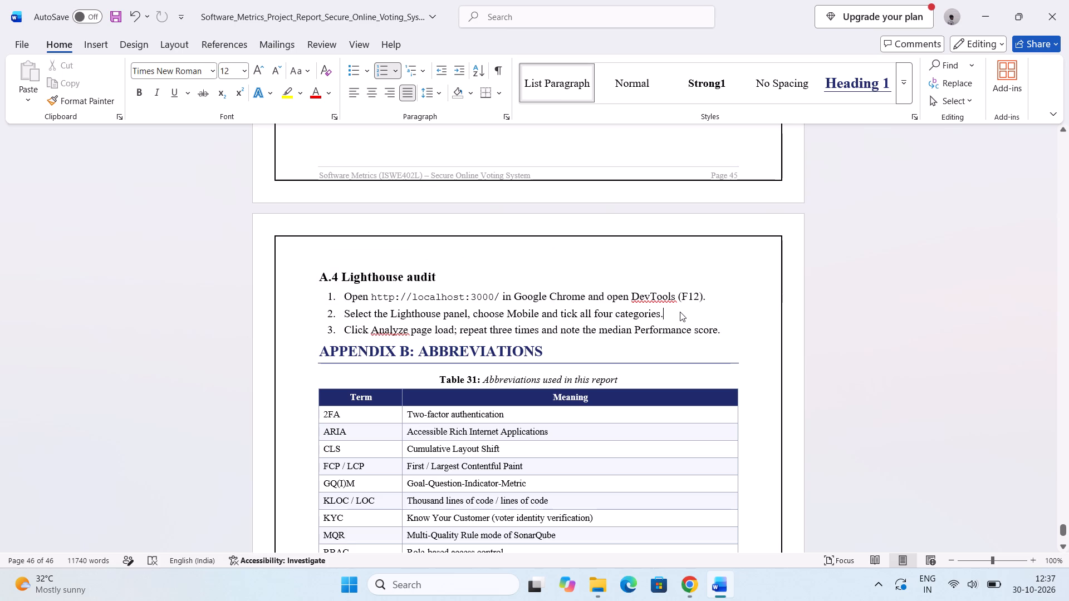
Check the layout from Appendix A back through the references to the lessons and limitations in chapter 7.
{"action": "scroll", "coordinate": [680, 312], "scroll_direction": "up", "scroll_amount": 3}
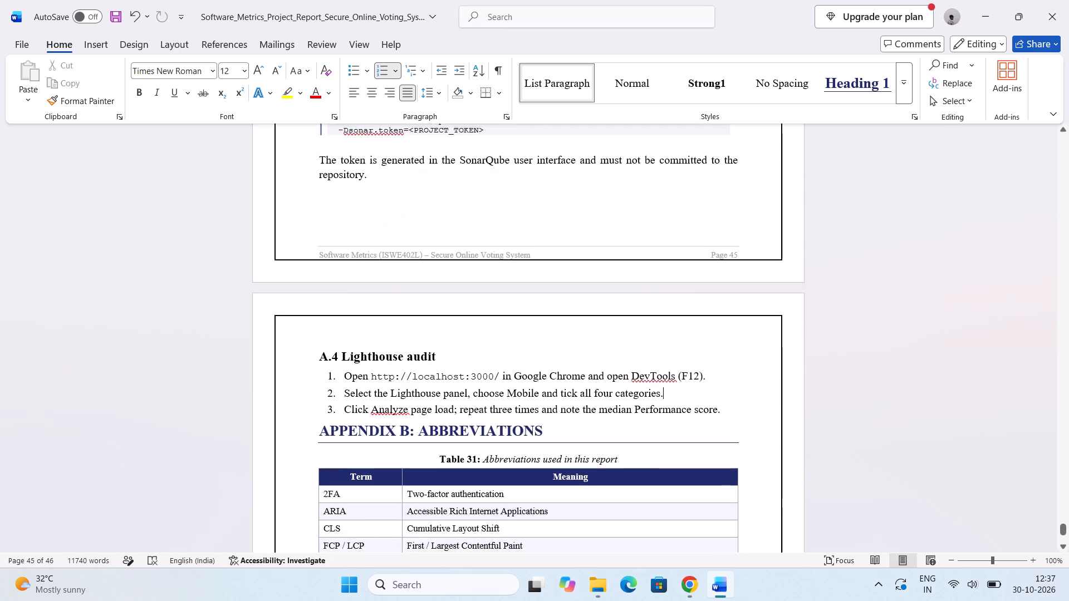
{"action": "scroll", "coordinate": [680, 312], "scroll_direction": "up", "scroll_amount": 1}
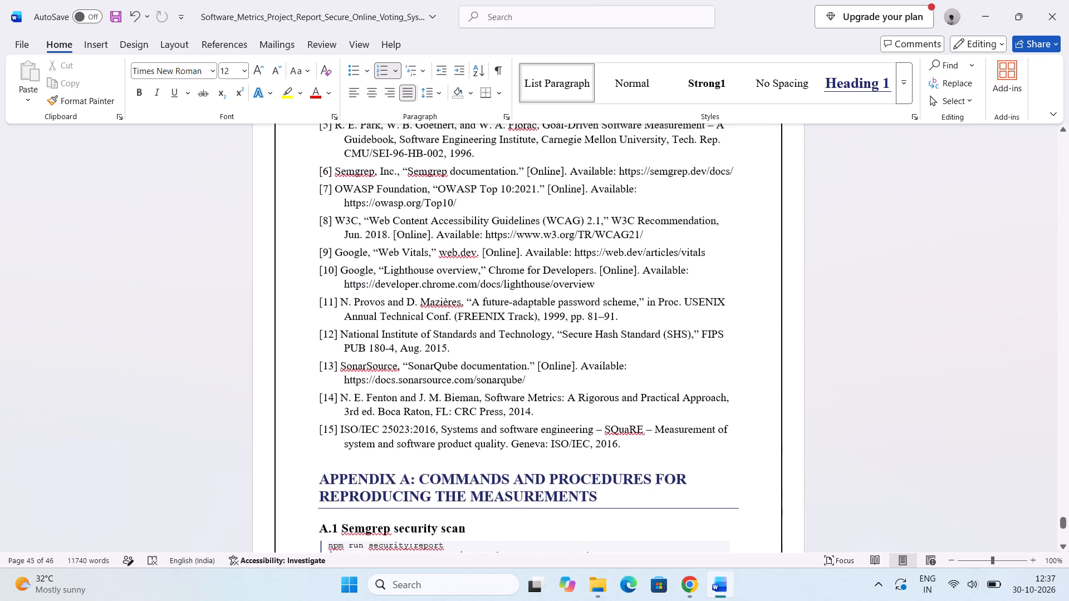
{"action": "scroll", "coordinate": [680, 312], "scroll_direction": "up", "scroll_amount": 7}
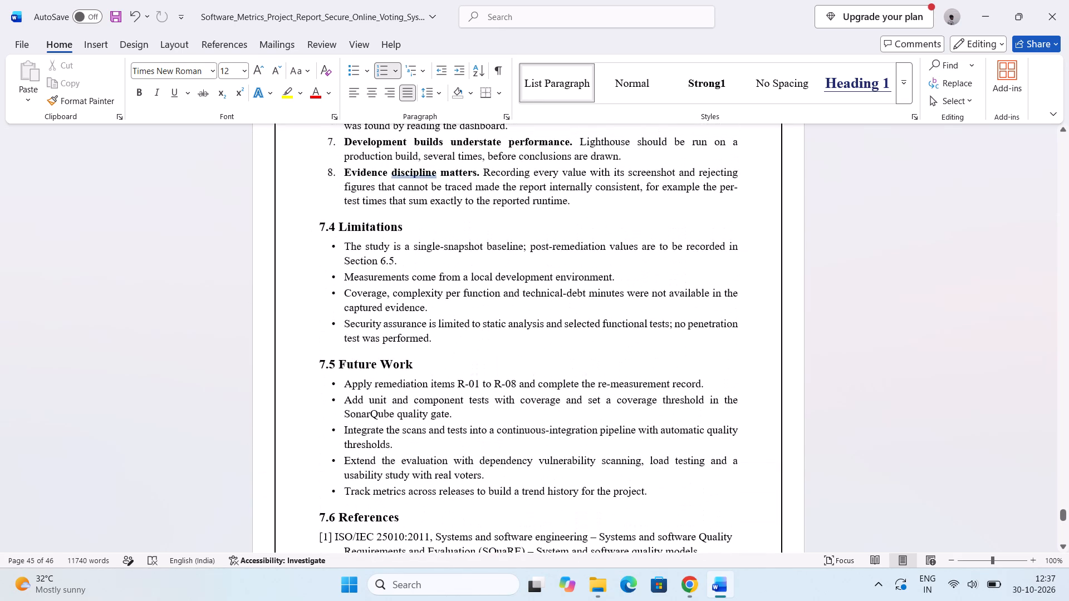
{"action": "scroll", "coordinate": [680, 312], "scroll_direction": "up", "scroll_amount": 1}
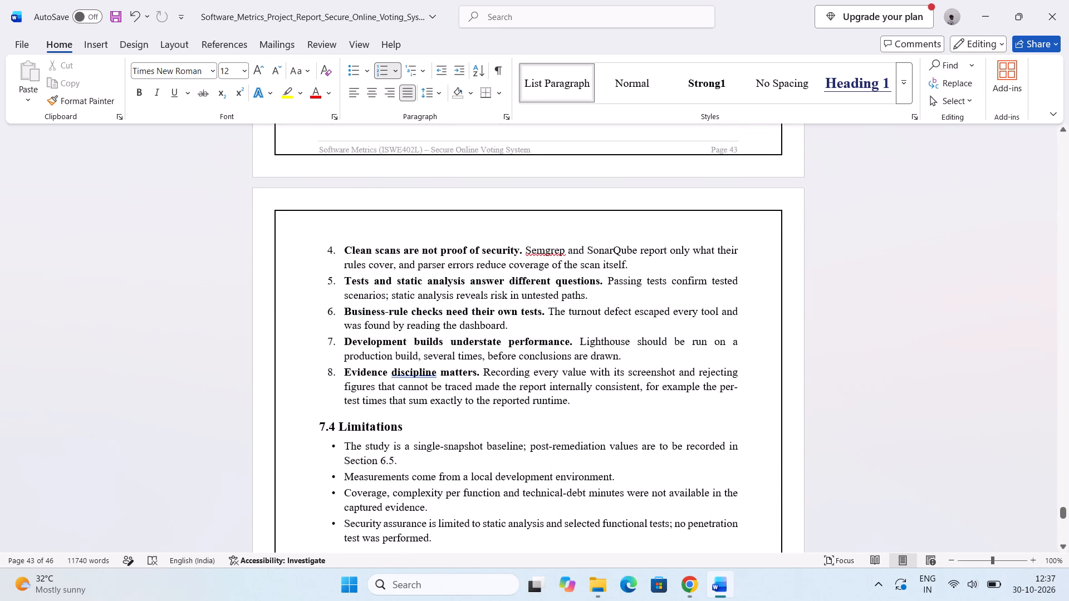
{"action": "scroll", "coordinate": [680, 312], "scroll_direction": "down", "scroll_amount": 5}
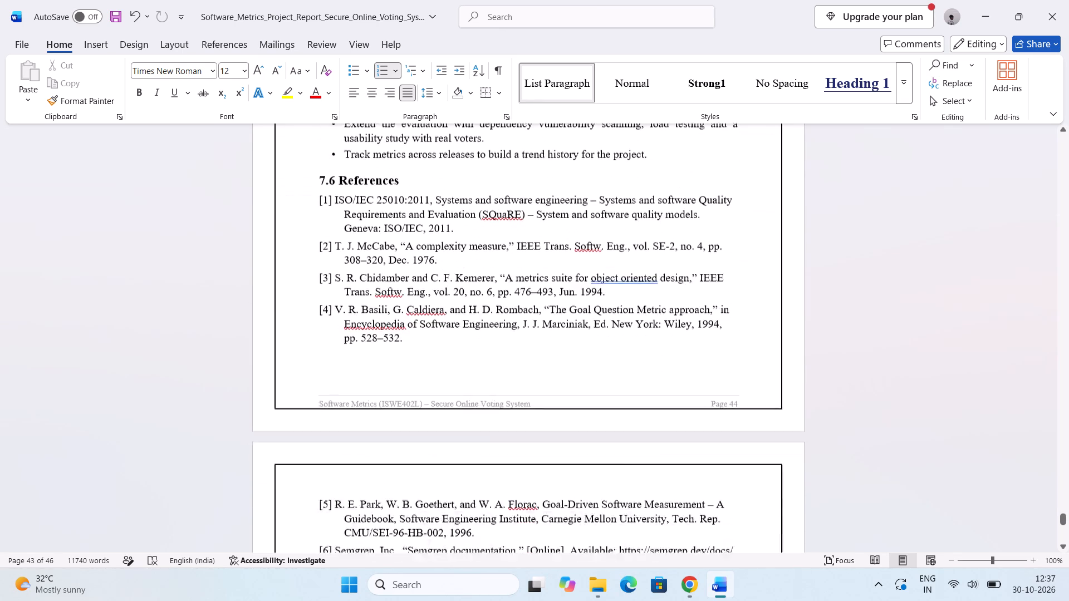
Check the layout from the 7.6 References through Appendix A to the end of the Appendix B abbreviations table.
{"action": "scroll", "coordinate": [680, 312], "scroll_direction": "down", "scroll_amount": 3}
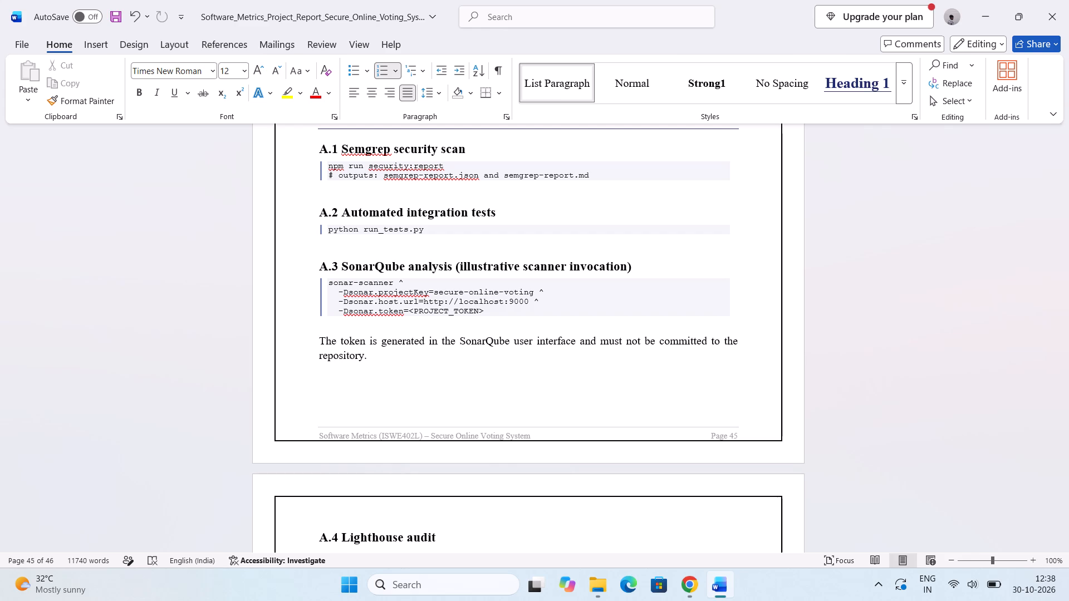
{"action": "scroll", "coordinate": [680, 312], "scroll_direction": "down", "scroll_amount": 1}
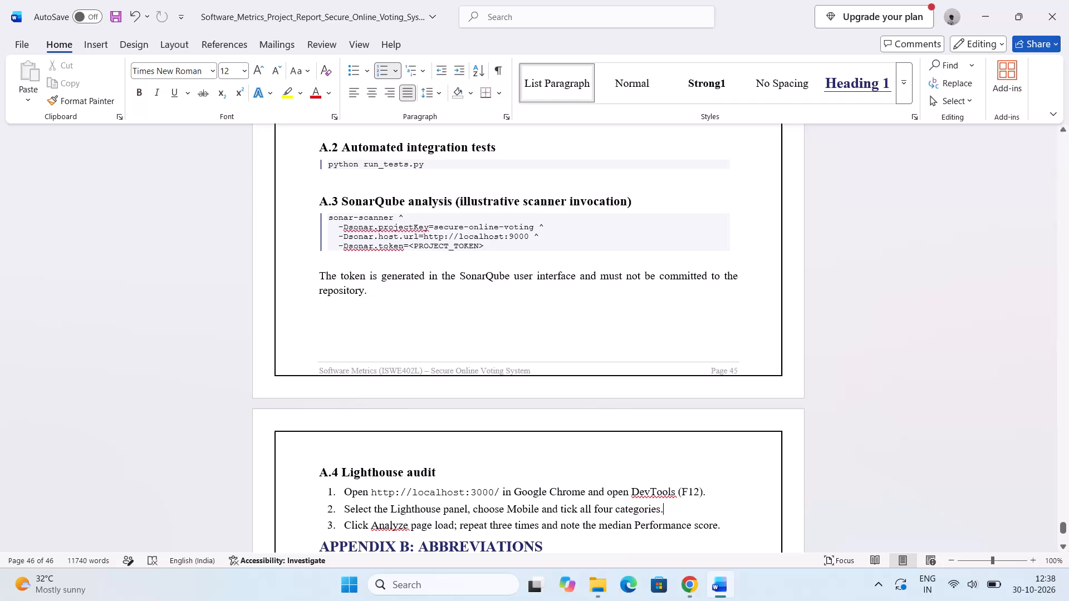
{"action": "left_click", "coordinate": [413, 215]}
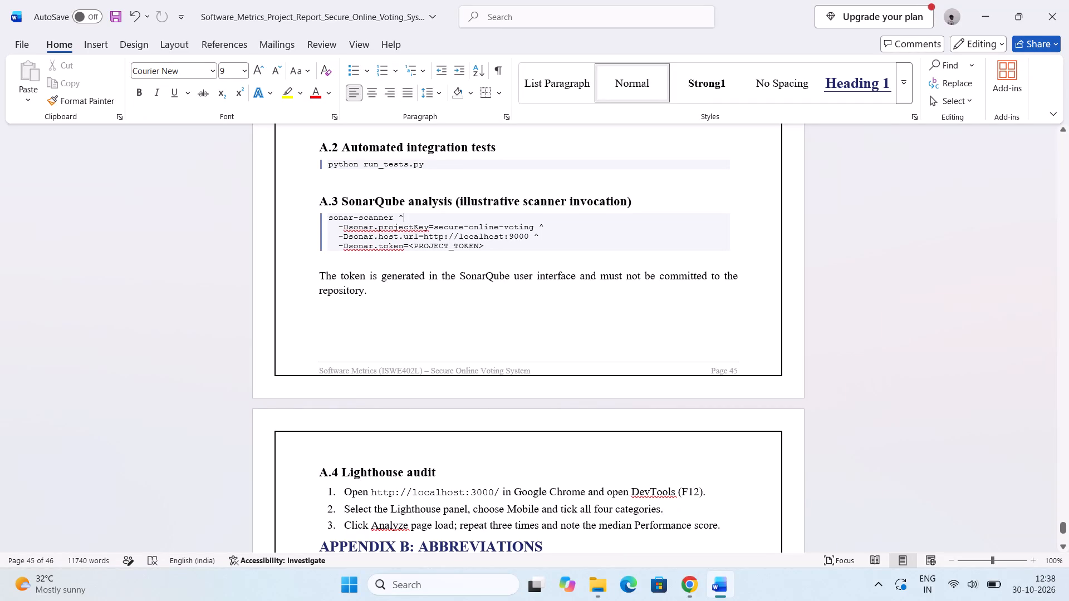
{"action": "scroll", "coordinate": [413, 215], "scroll_direction": "down", "scroll_amount": 2}
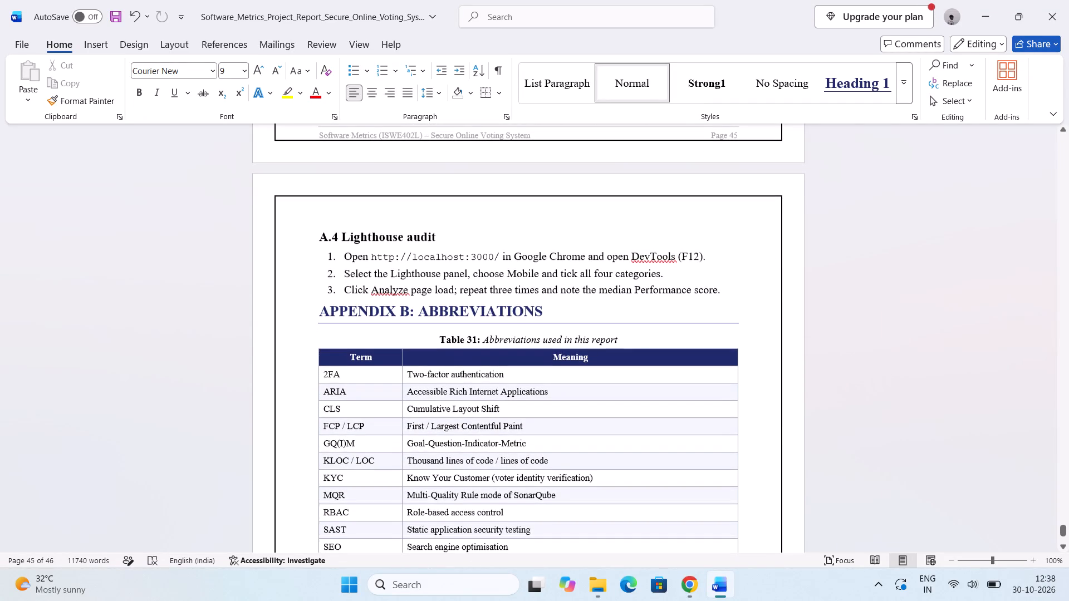
{"action": "scroll", "coordinate": [413, 215], "scroll_direction": "down", "scroll_amount": 6}
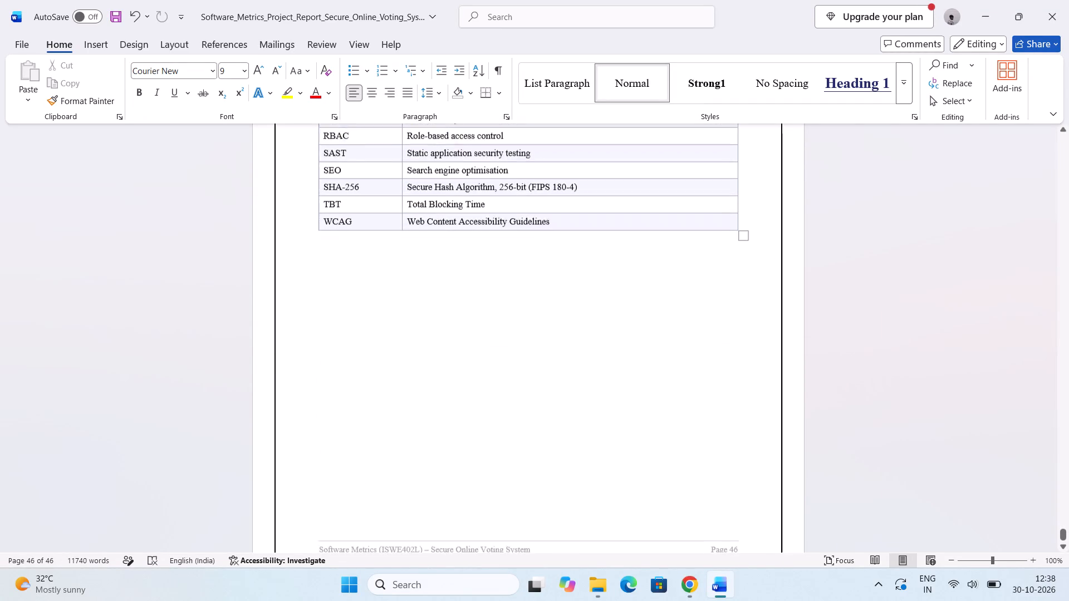
{"action": "scroll", "coordinate": [413, 215], "scroll_direction": "down", "scroll_amount": 1}
{"action": "scroll", "coordinate": [413, 215], "scroll_direction": "up", "scroll_amount": 5}
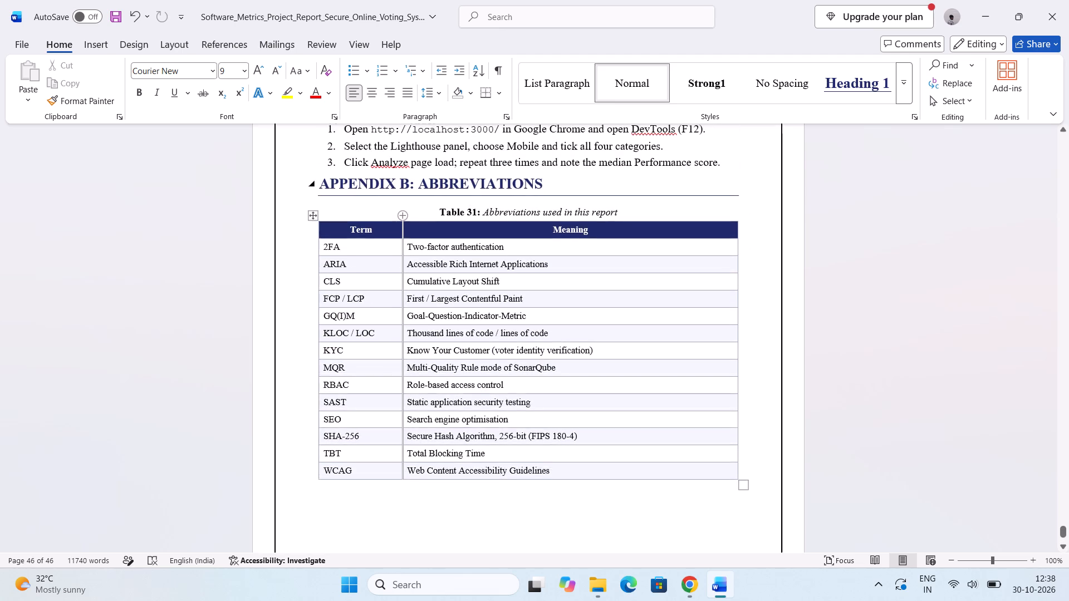
{"action": "scroll", "coordinate": [413, 215], "scroll_direction": "up", "scroll_amount": 2}
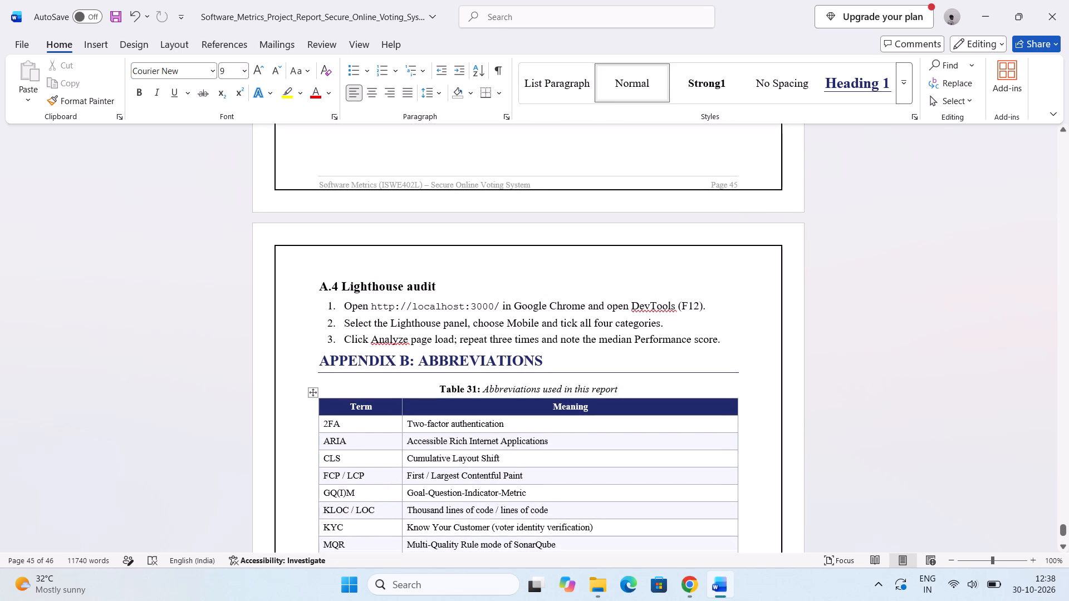
{"action": "left_click_drag", "start_coordinate": [498, 304], "coordinate": [404, 303]}
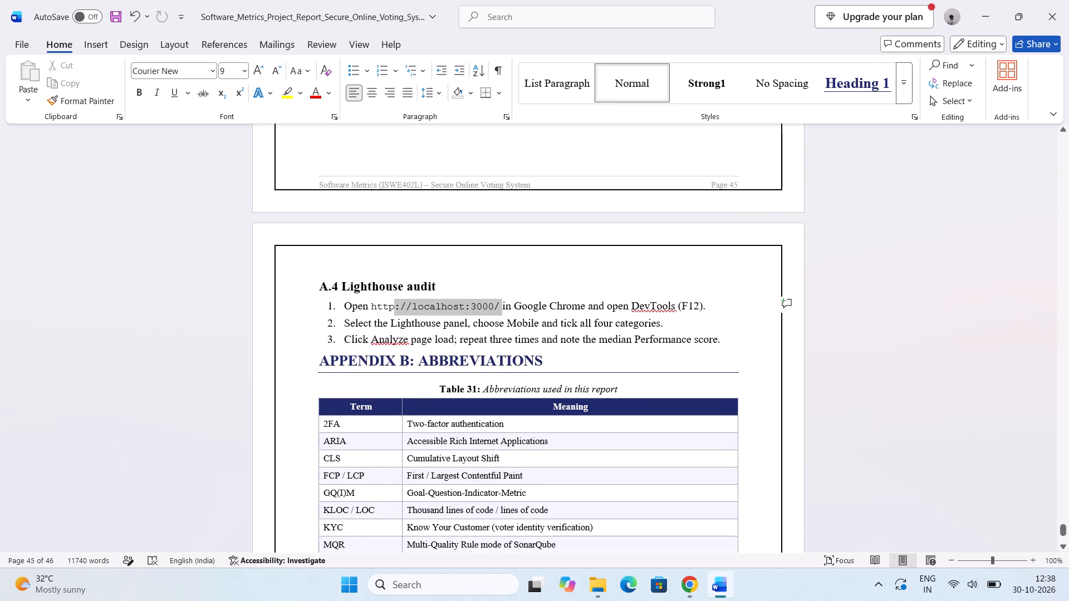
{"action": "left_click_drag", "start_coordinate": [404, 303], "coordinate": [374, 307]}
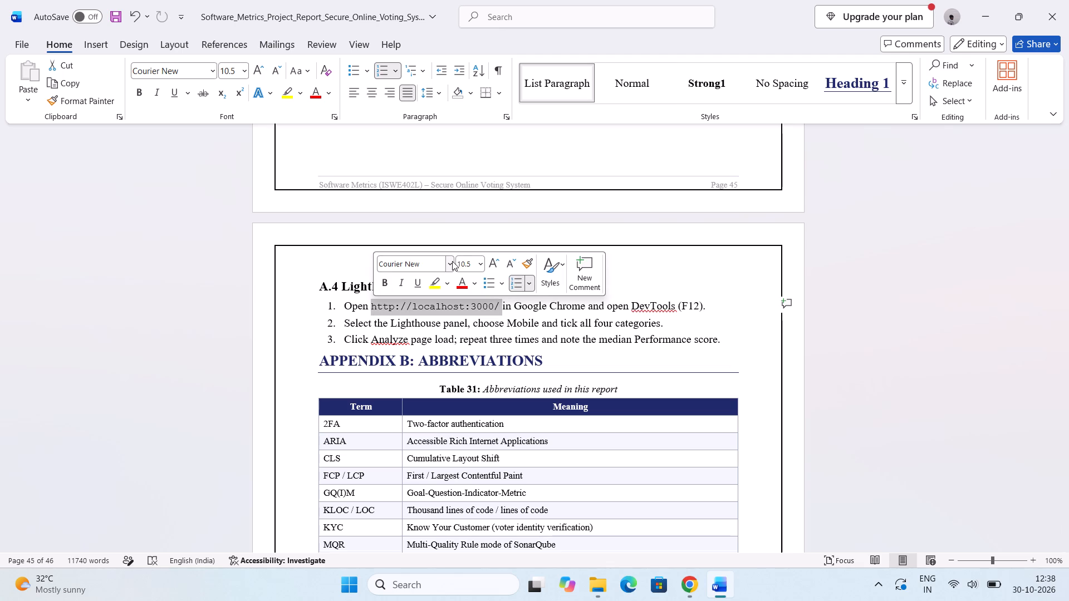
{"action": "left_click", "coordinate": [451, 262]}
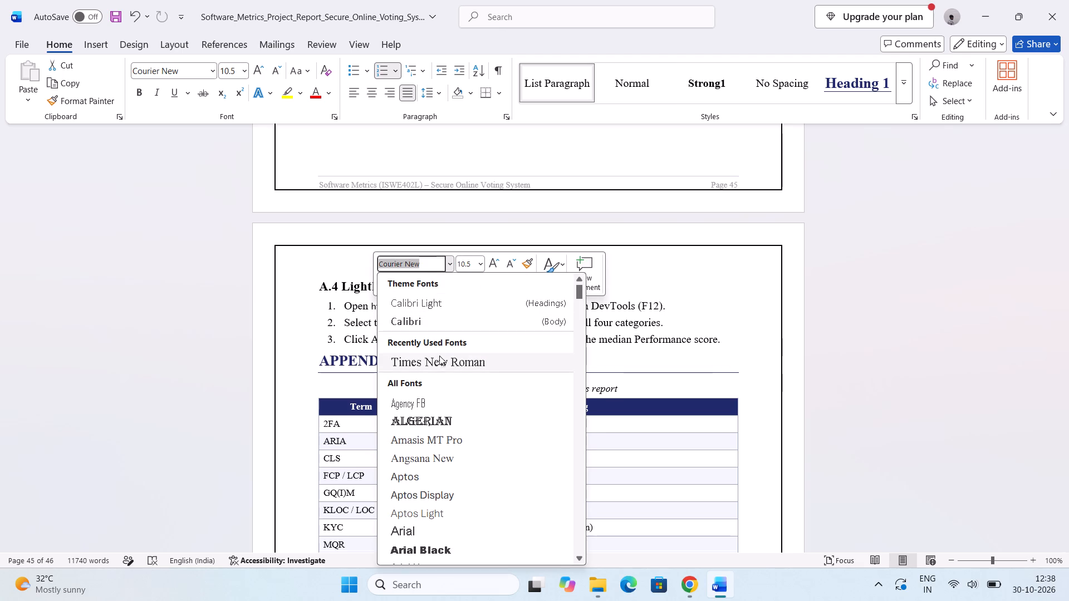
{"action": "left_click", "coordinate": [439, 358]}
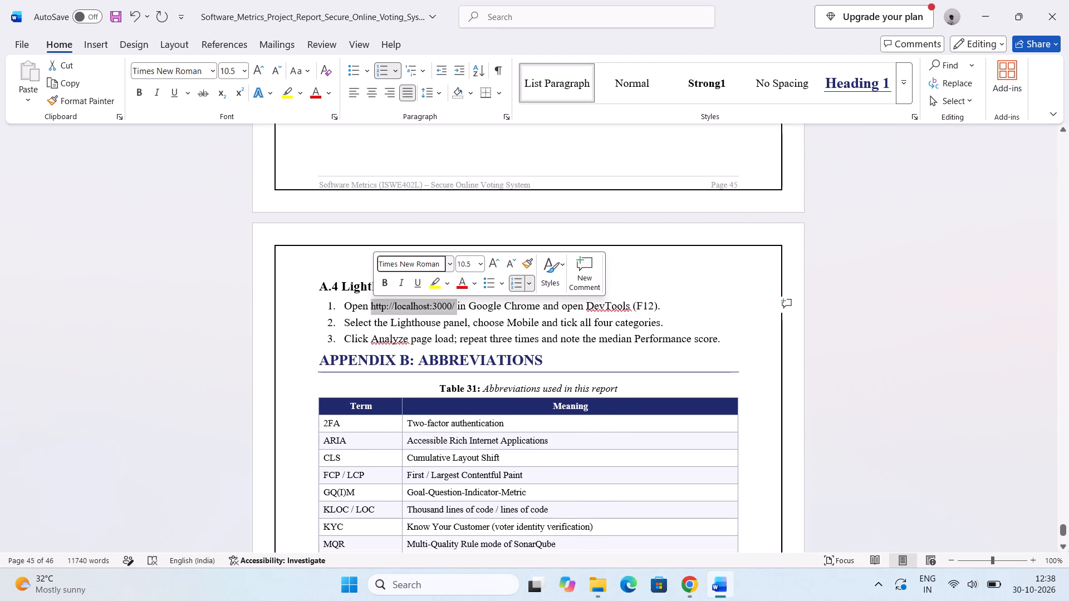
{"action": "left_click", "coordinate": [551, 338]}
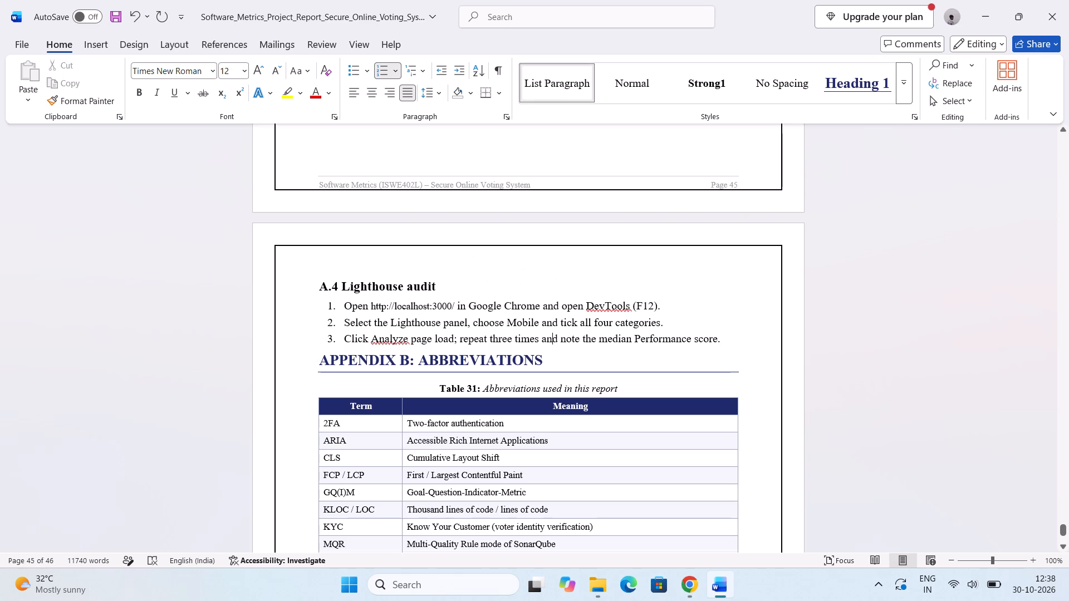
{"action": "left_click_drag", "start_coordinate": [453, 303], "coordinate": [430, 303]}
{"action": "left_click_drag", "start_coordinate": [430, 303], "coordinate": [374, 308]}
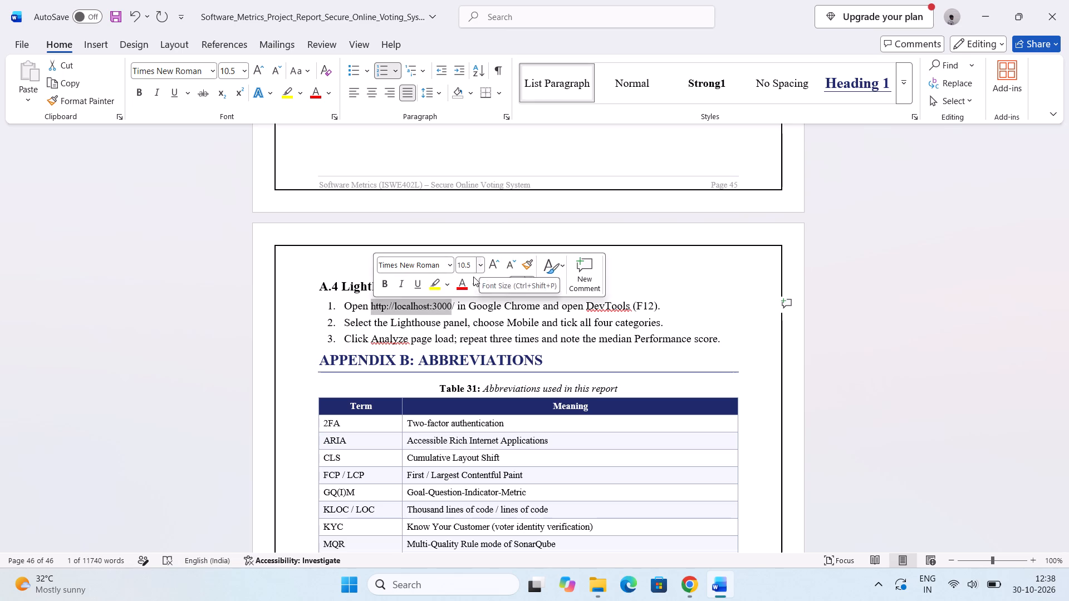
{"action": "left_click", "coordinate": [454, 304]}
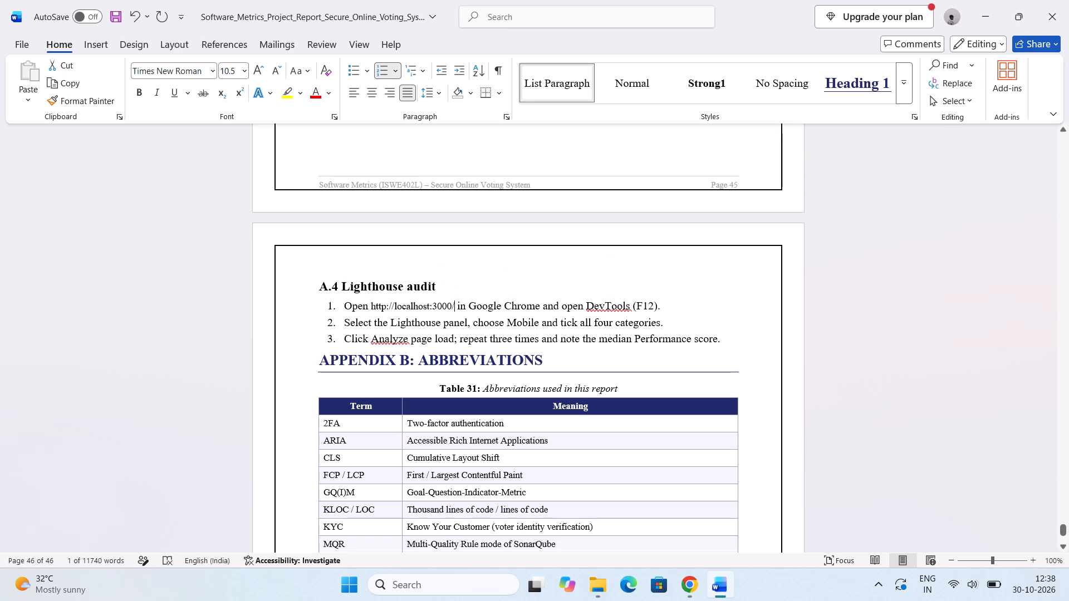
{"action": "left_click_drag", "start_coordinate": [454, 304], "coordinate": [375, 308]}
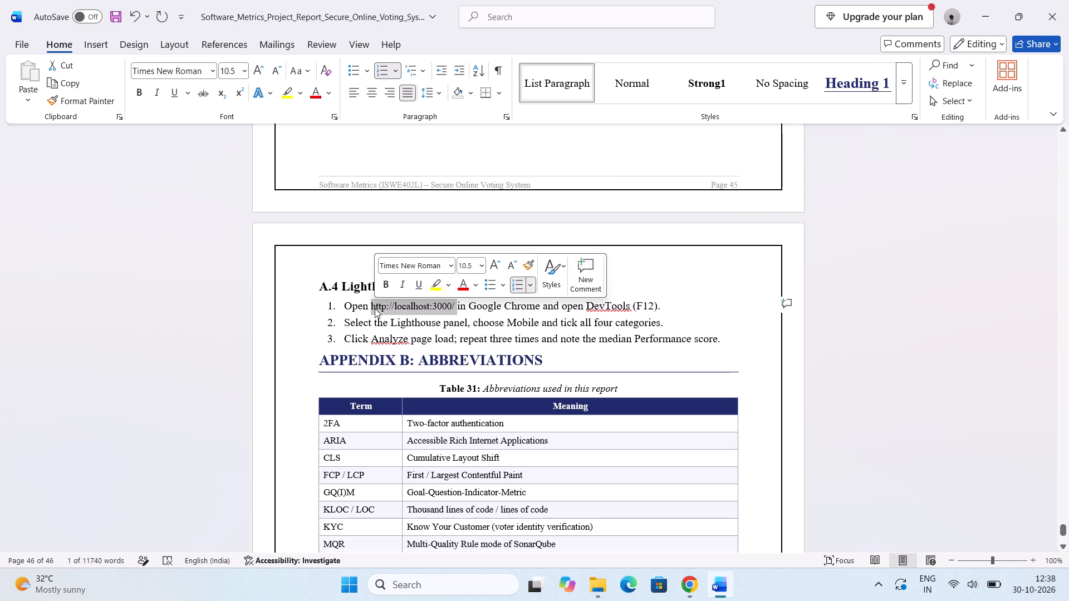
{"action": "left_click", "coordinate": [482, 265]}
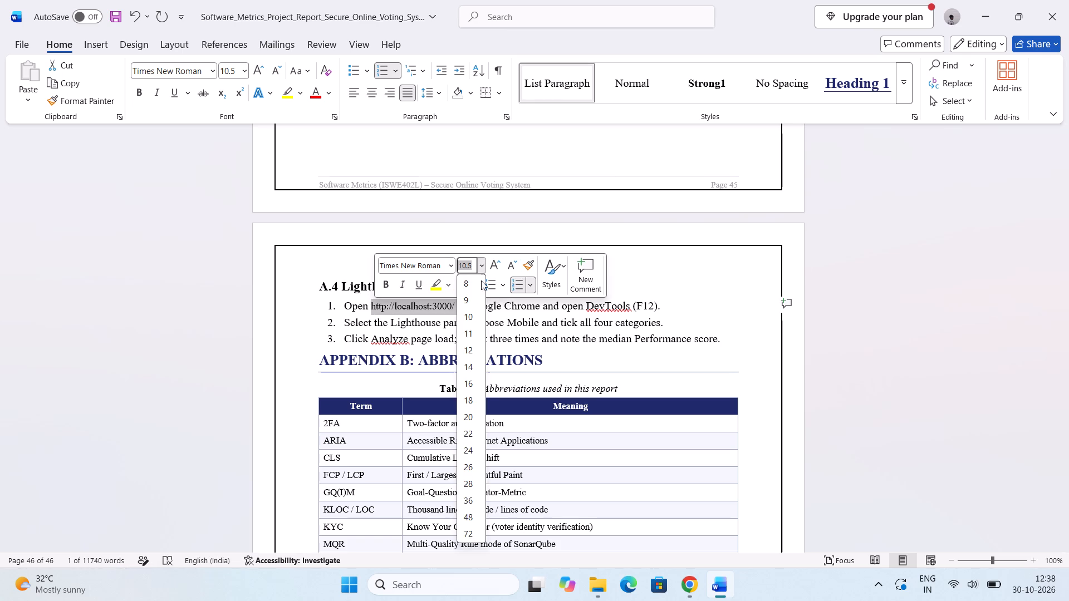
{"action": "left_click", "coordinate": [477, 349]}
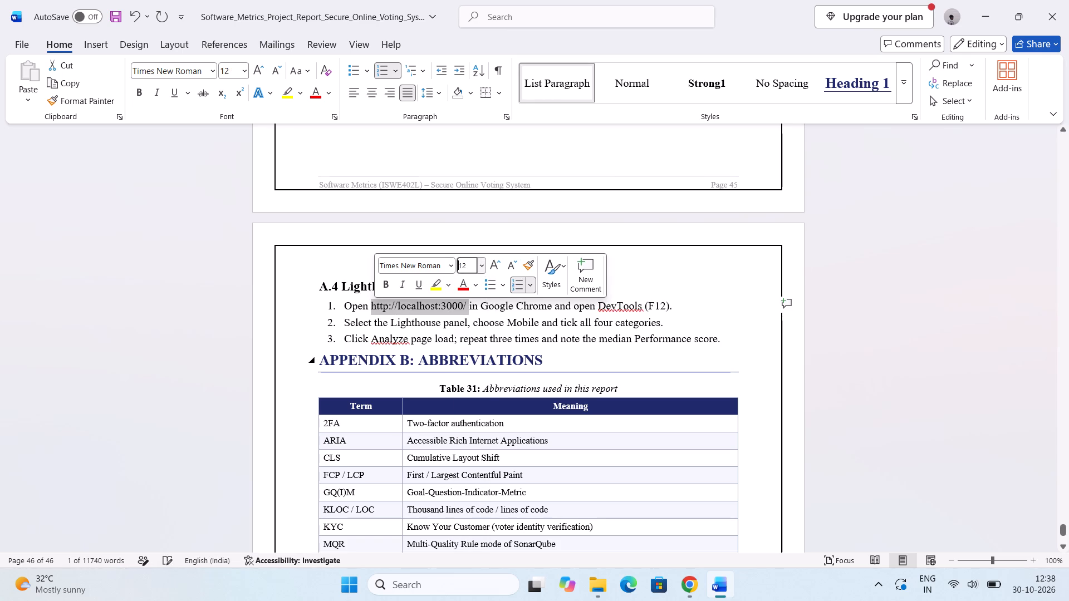
{"action": "left_click", "coordinate": [672, 311]}
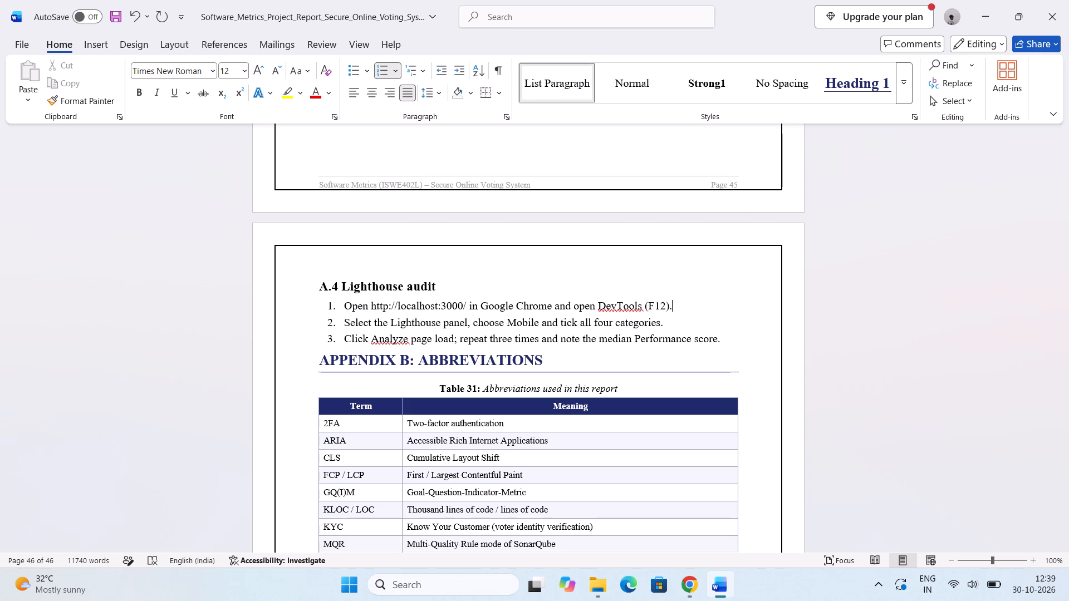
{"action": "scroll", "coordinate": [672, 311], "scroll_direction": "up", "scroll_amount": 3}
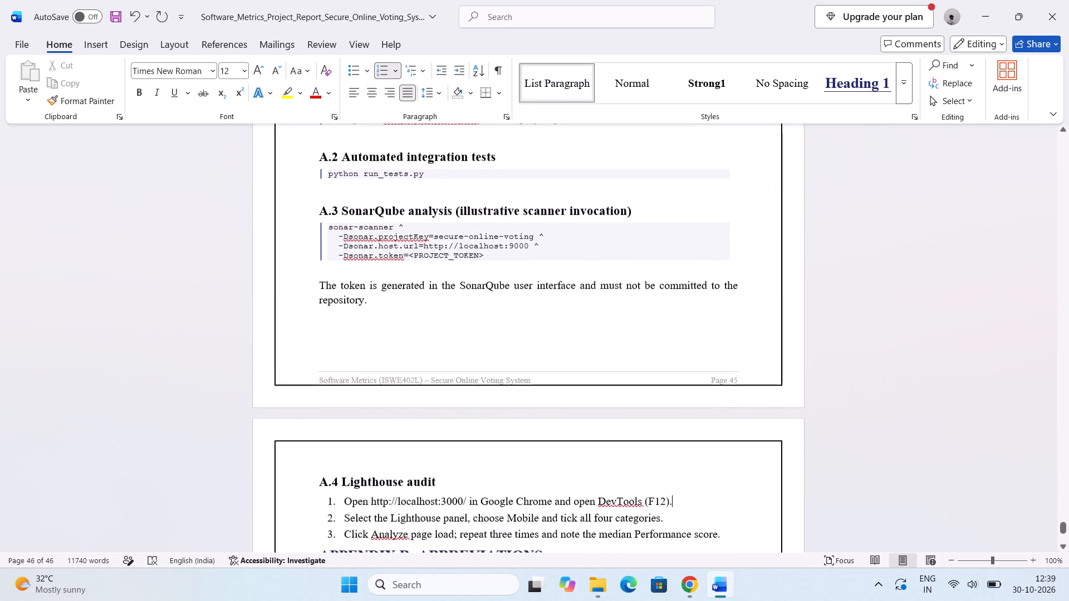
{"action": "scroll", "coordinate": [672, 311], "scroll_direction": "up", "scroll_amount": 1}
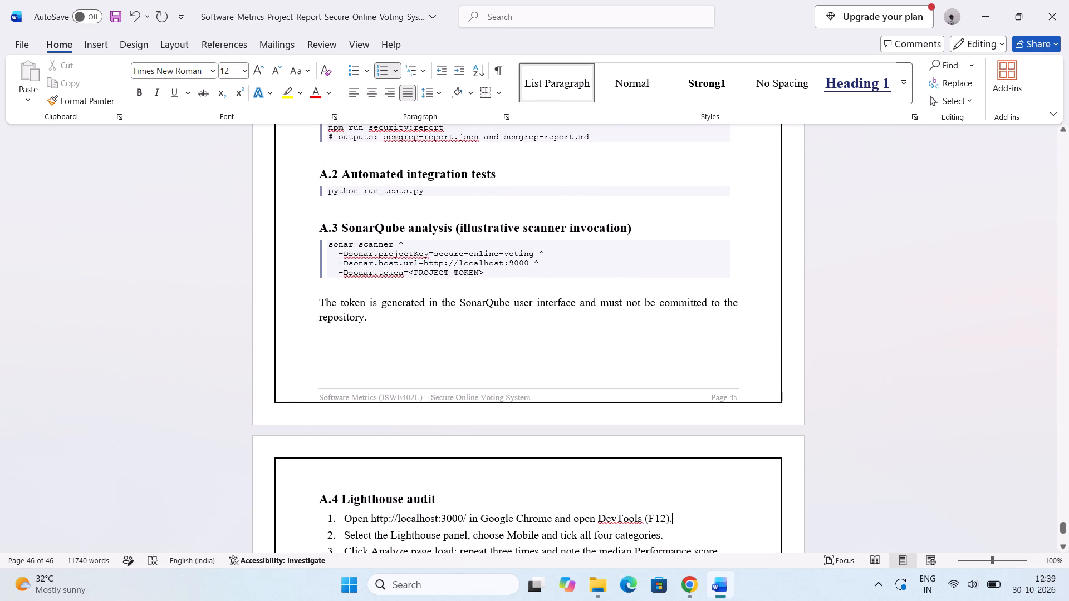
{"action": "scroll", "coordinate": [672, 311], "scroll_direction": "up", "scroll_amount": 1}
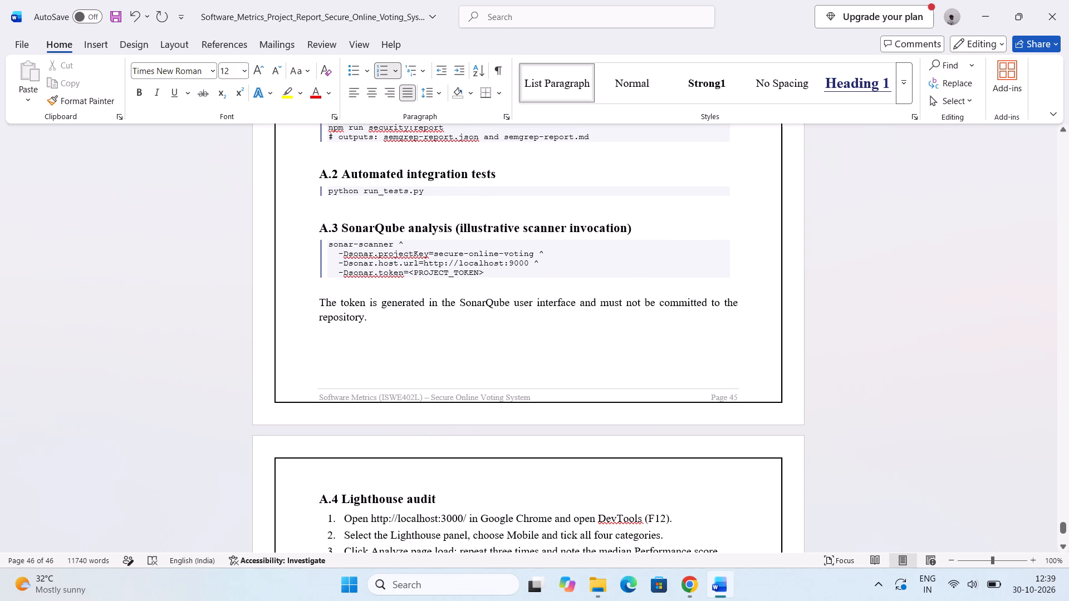
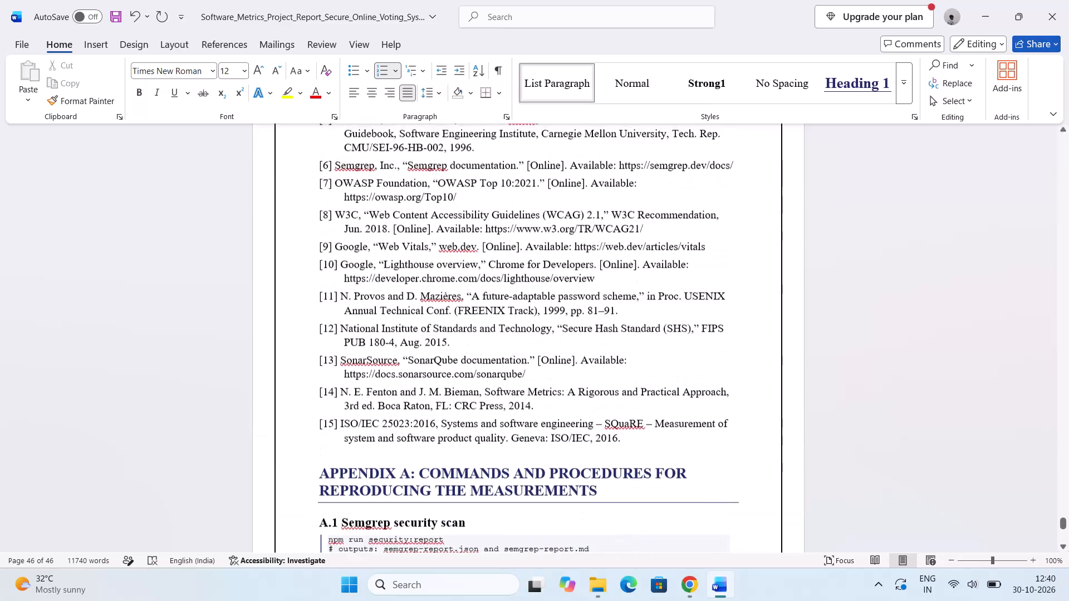
Change the font colour of the chapter heading "7. CONCLUSION, LESSONS LEARNED AND REFERENCES" to Automatic.
{"action": "scroll", "coordinate": [672, 311], "scroll_direction": "up", "scroll_amount": 7}
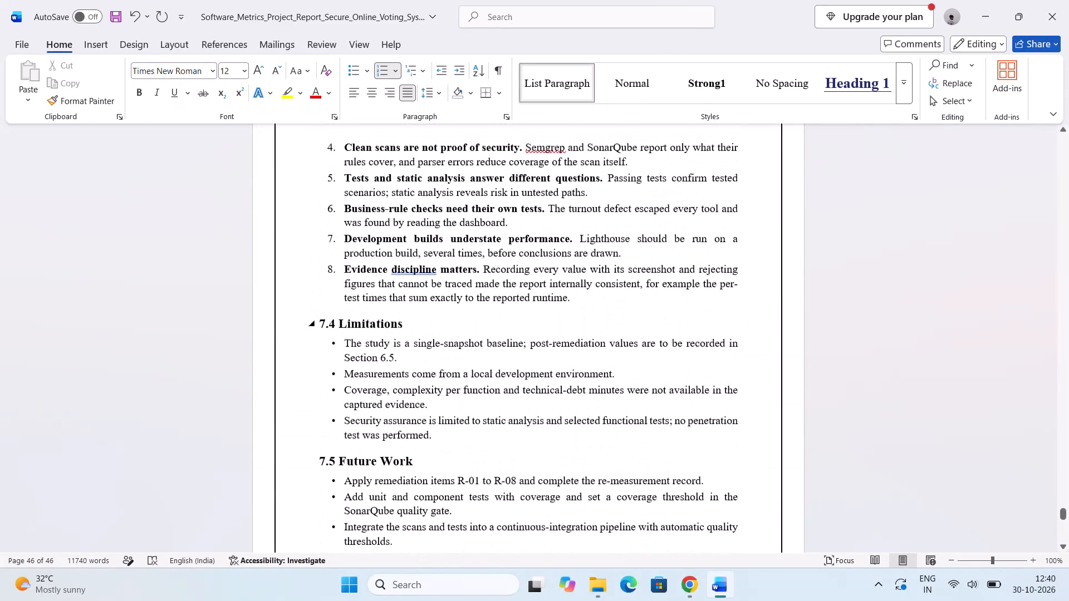
{"action": "scroll", "coordinate": [672, 311], "scroll_direction": "up", "scroll_amount": 3}
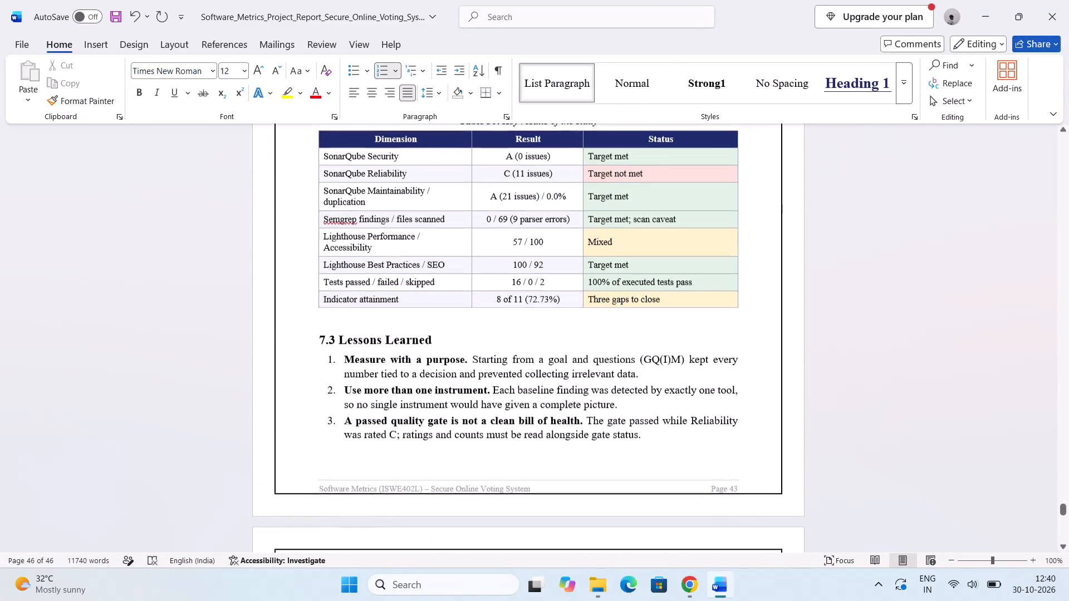
{"action": "scroll", "coordinate": [672, 311], "scroll_direction": "up", "scroll_amount": 4}
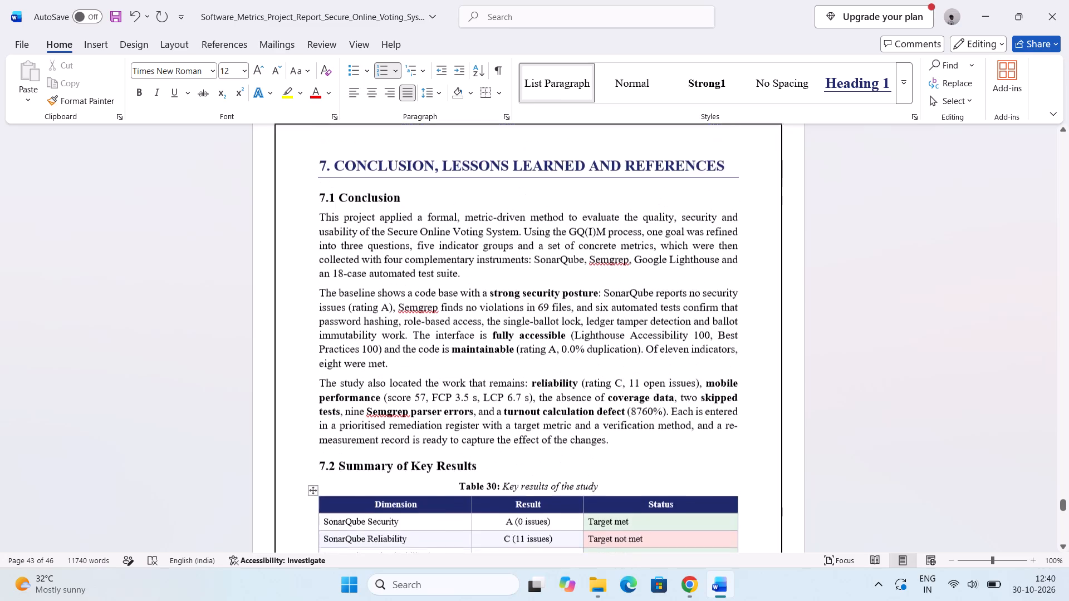
{"action": "scroll", "coordinate": [672, 311], "scroll_direction": "up", "scroll_amount": 1}
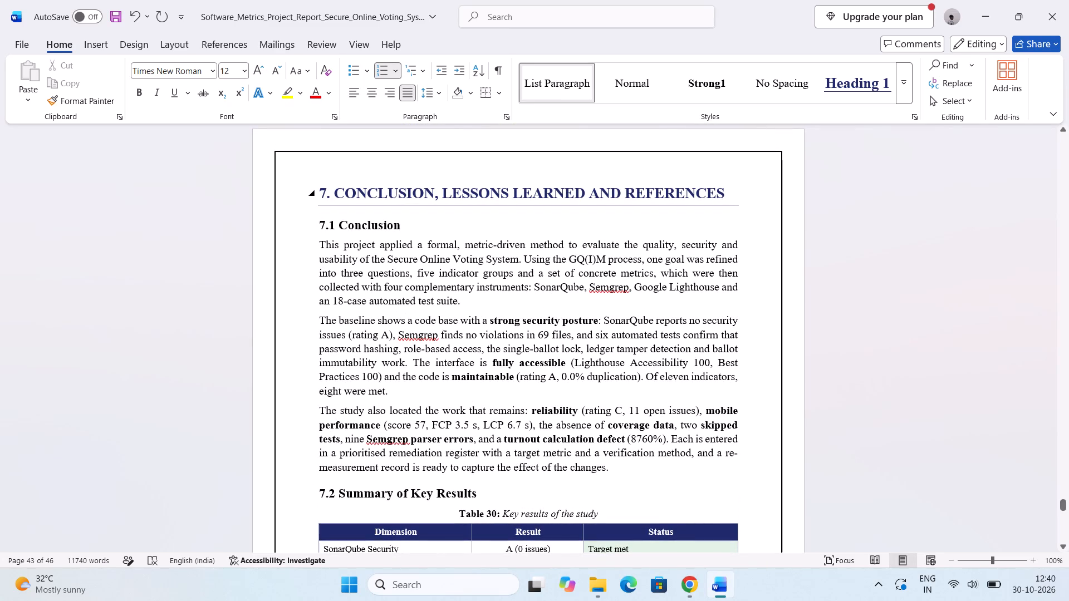
{"action": "left_click_drag", "start_coordinate": [730, 191], "coordinate": [321, 199]}
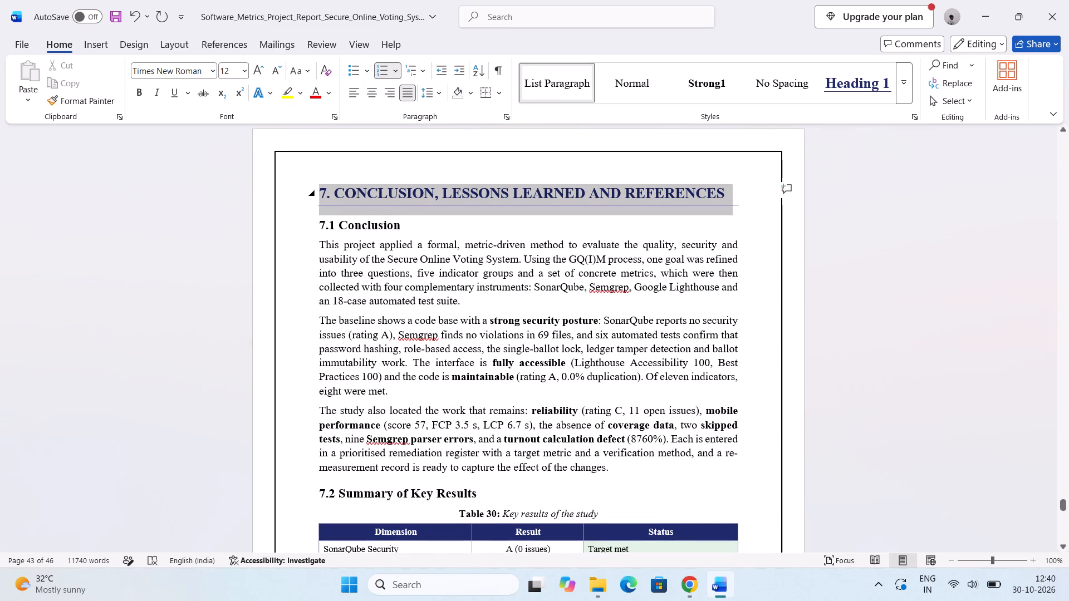
{"action": "left_click_drag", "start_coordinate": [321, 199], "coordinate": [318, 195]}
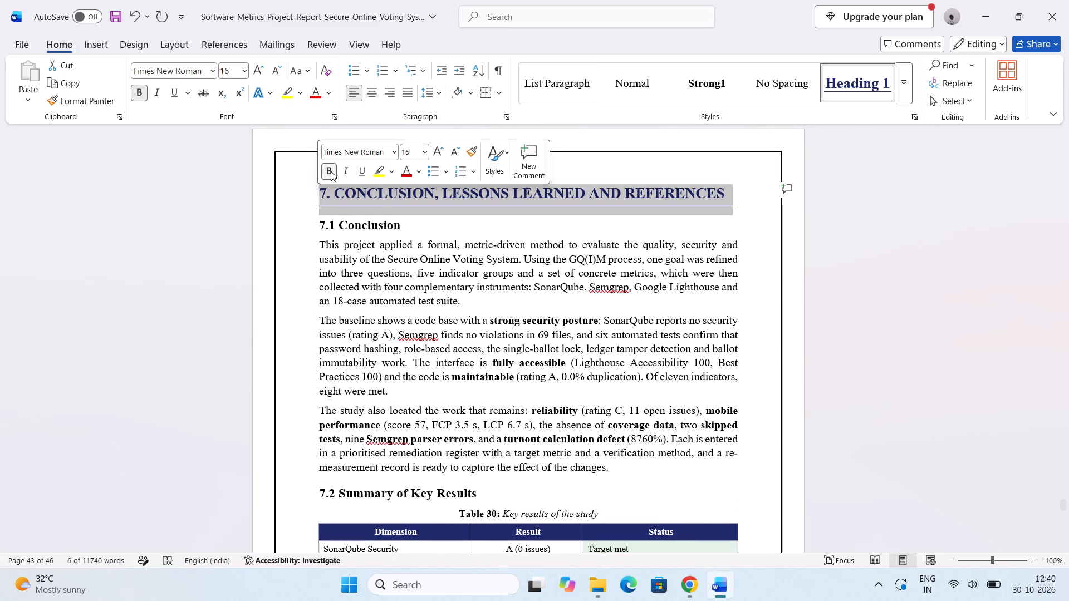
{"action": "left_click", "coordinate": [419, 172]}
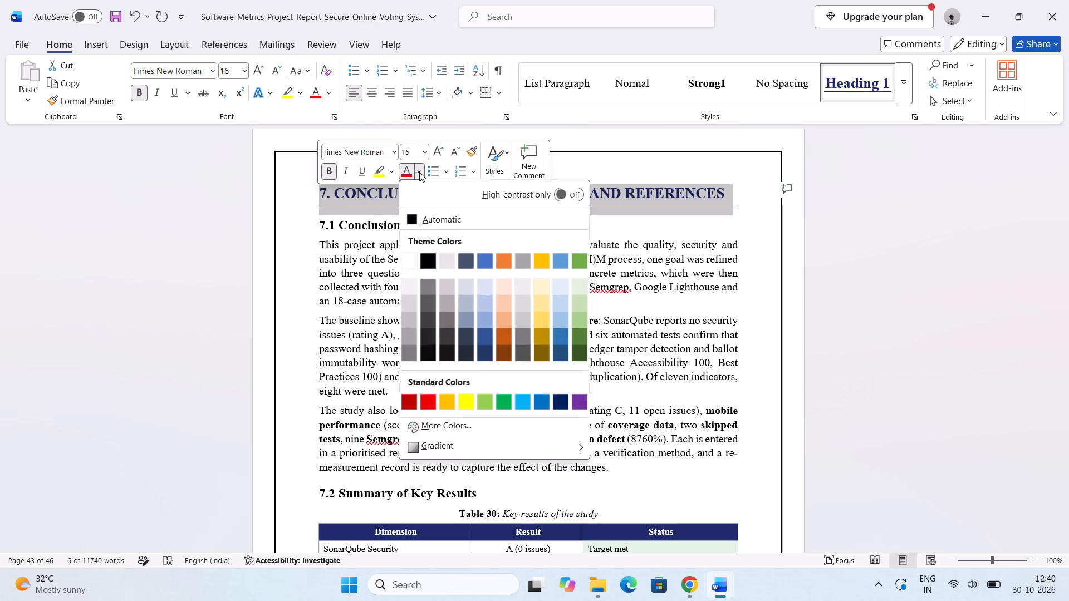
{"action": "left_click", "coordinate": [415, 220]}
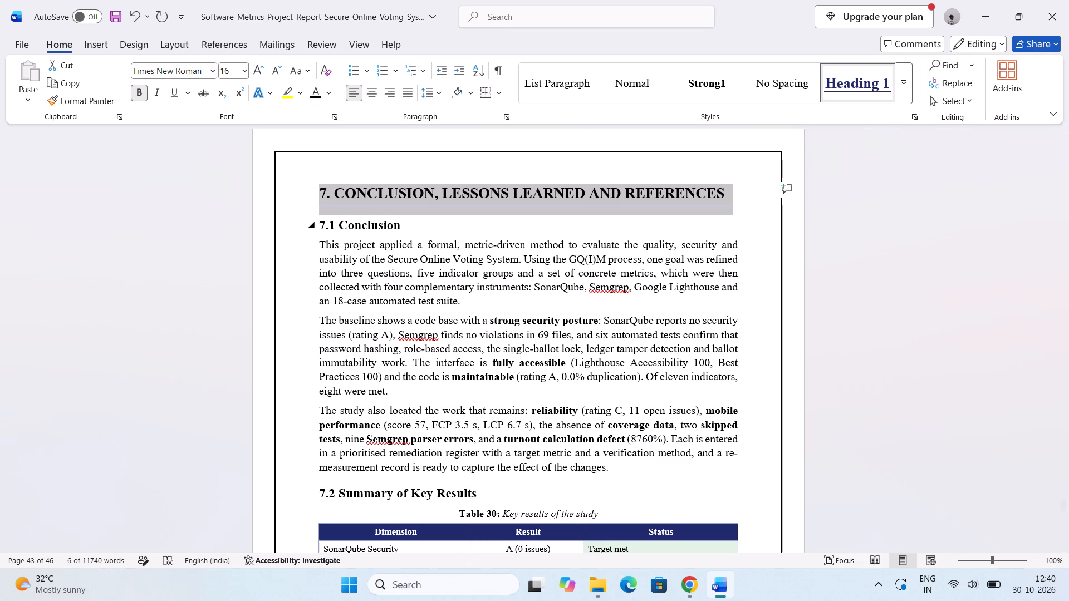
Check the font and size of the second and third paragraphs of 7.1 Conclusion.
{"action": "scroll", "coordinate": [533, 237], "scroll_direction": "up", "scroll_amount": 1, "text": "ctrl"}
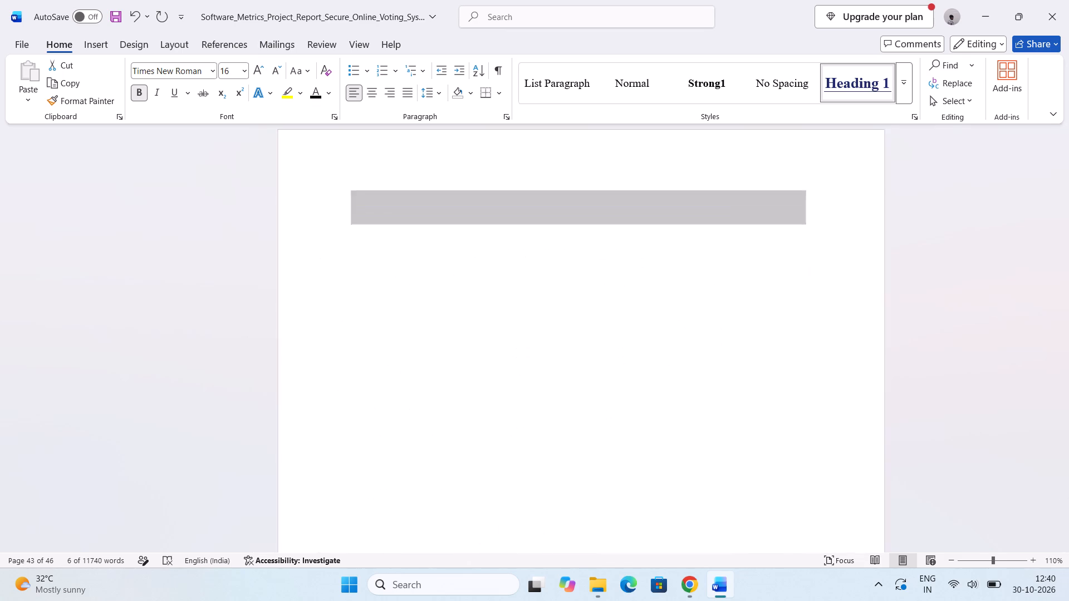
{"action": "scroll", "coordinate": [533, 237], "scroll_direction": "up", "scroll_amount": 3, "text": "ctrl"}
{"action": "scroll", "coordinate": [533, 237], "scroll_direction": "down", "scroll_amount": 3, "text": "ctrl"}
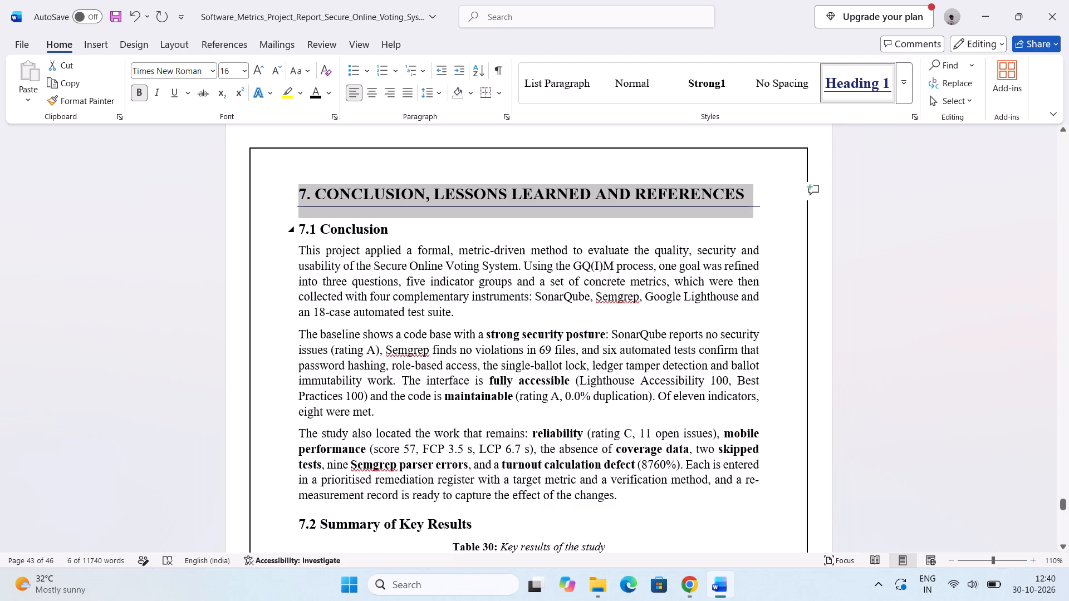
{"action": "left_click_drag", "start_coordinate": [299, 331], "coordinate": [588, 505]}
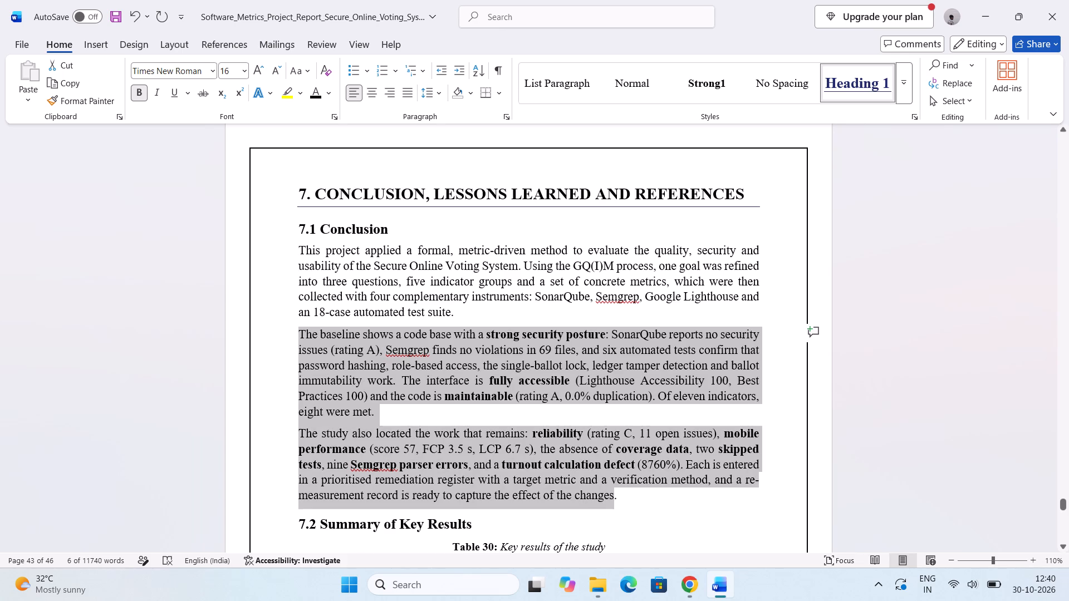
{"action": "left_click_drag", "start_coordinate": [588, 505], "coordinate": [620, 506]}
{"action": "left_click_drag", "start_coordinate": [620, 506], "coordinate": [619, 506]}
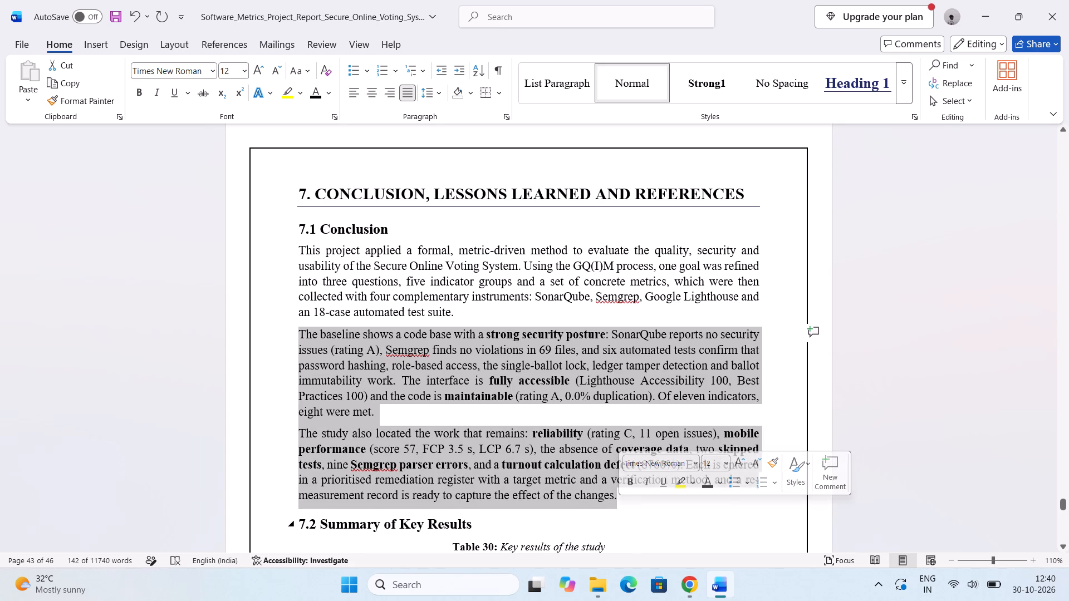
{"action": "left_click", "coordinate": [634, 522]}
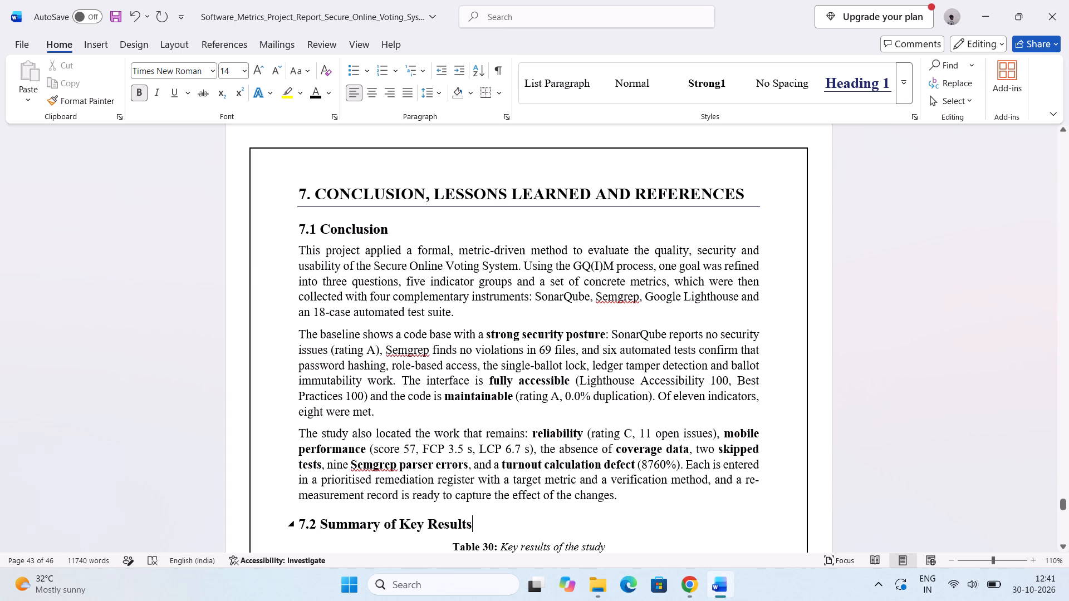
Remove the italics from the Table 30 caption text "Key results of the study" and set its font size to 12.
{"action": "scroll", "coordinate": [537, 522], "scroll_direction": "down", "scroll_amount": 1}
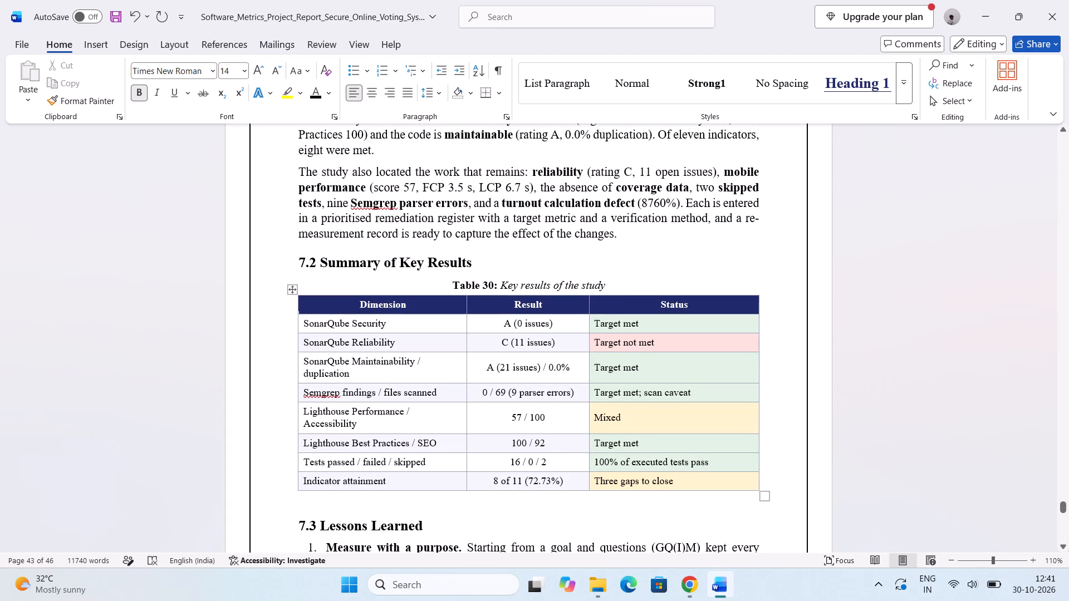
{"action": "left_click_drag", "start_coordinate": [607, 288], "coordinate": [499, 289]}
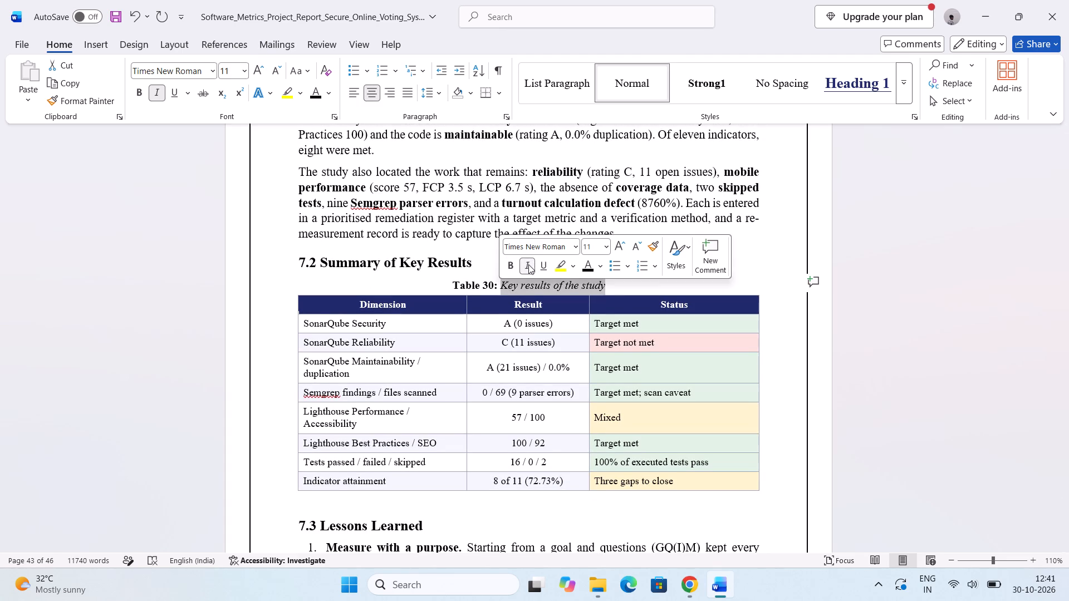
{"action": "left_click", "coordinate": [528, 264]}
{"action": "left_click", "coordinate": [597, 245]}
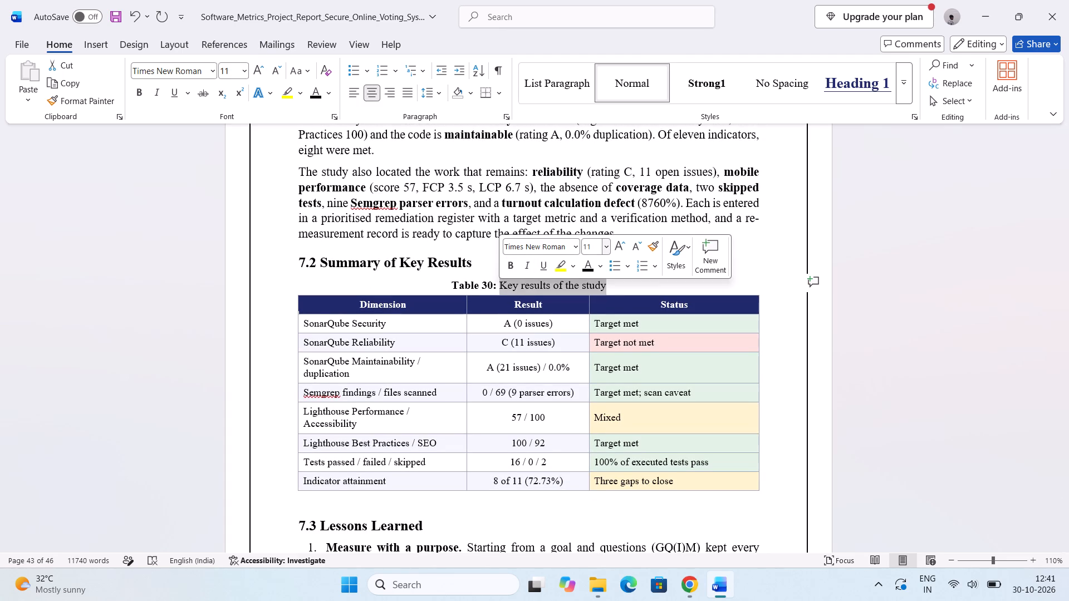
{"action": "type", "text": "12"}
{"action": "key", "text": "Return"}
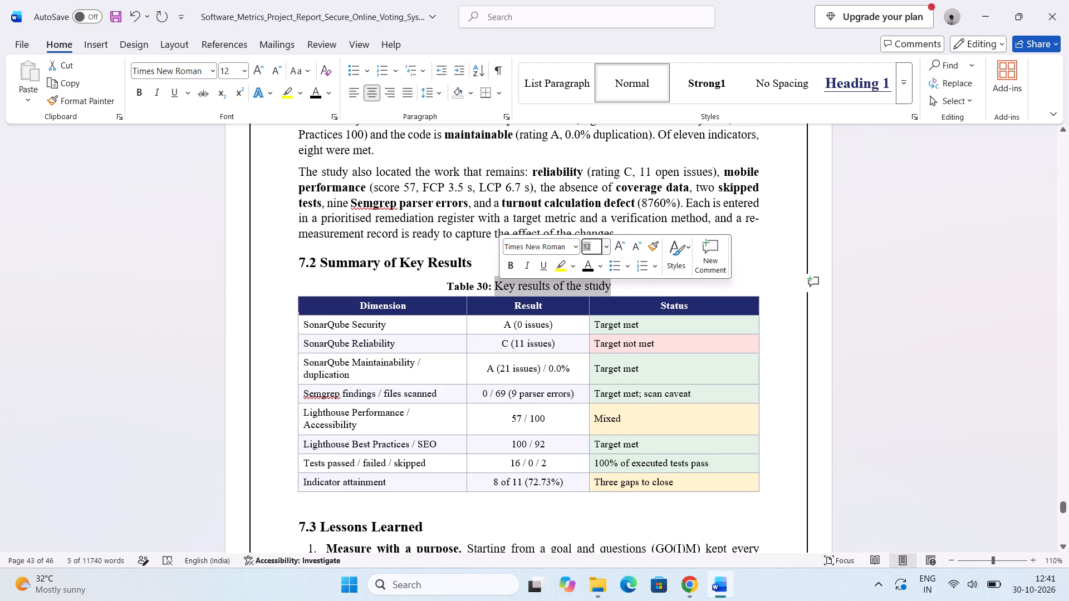
{"action": "left_click", "coordinate": [626, 289]}
Set the font size of all Table 30 cells below the header row to 10.
{"action": "scroll", "coordinate": [626, 289], "scroll_direction": "down", "scroll_amount": 1}
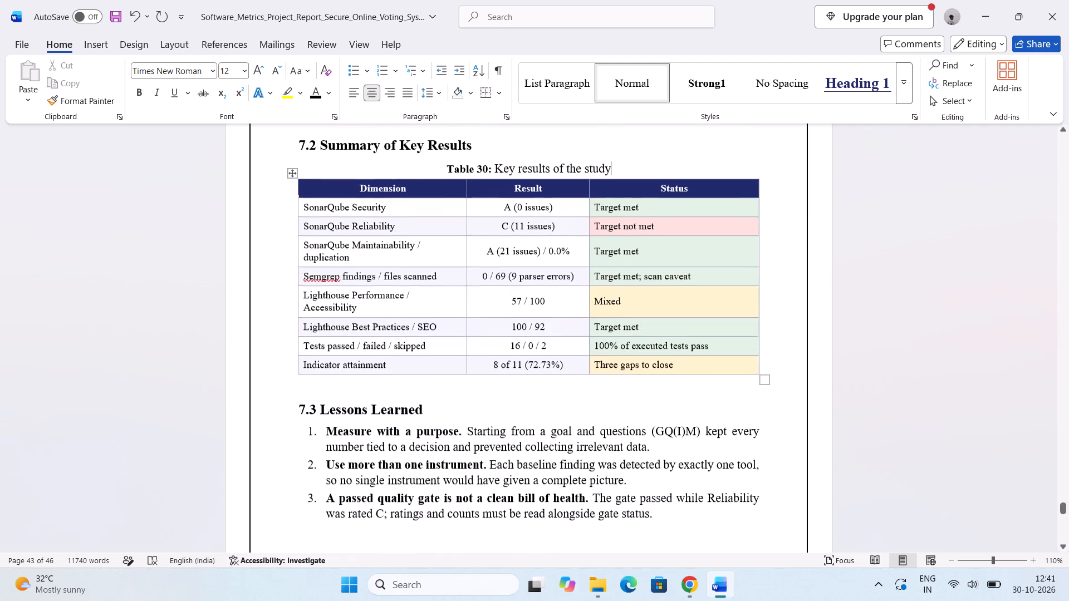
{"action": "scroll", "coordinate": [626, 289], "scroll_direction": "down", "scroll_amount": 1}
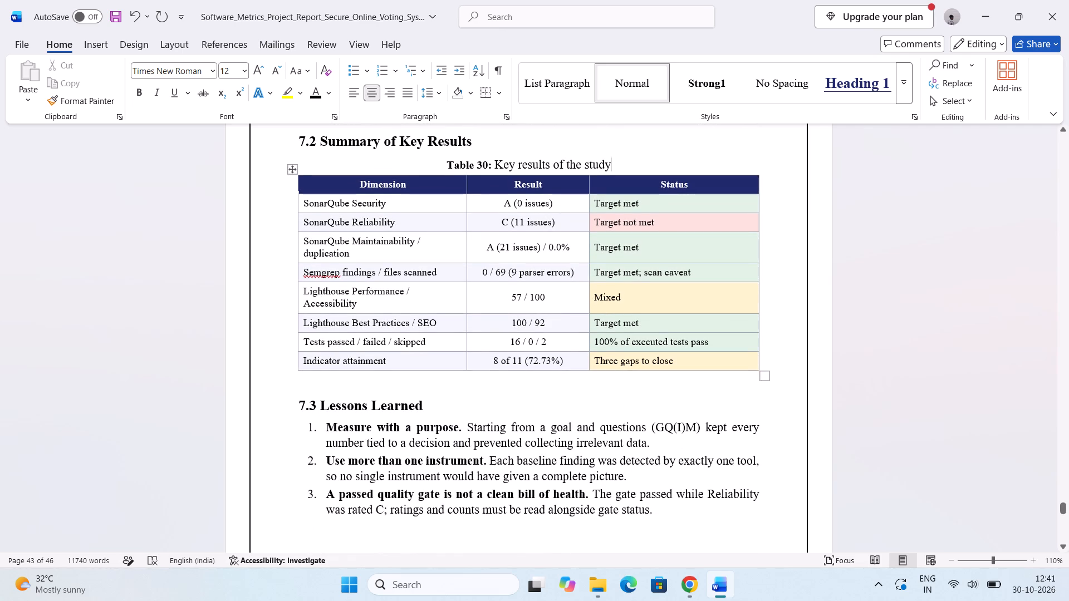
{"action": "left_click_drag", "start_coordinate": [683, 364], "coordinate": [310, 203]}
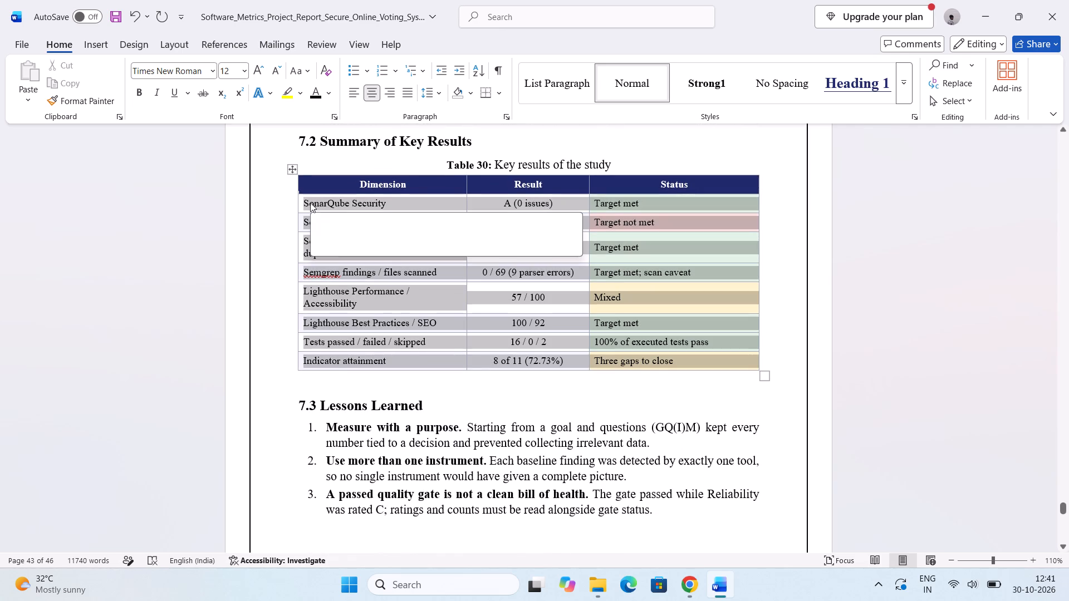
{"action": "left_click", "coordinate": [395, 223]}
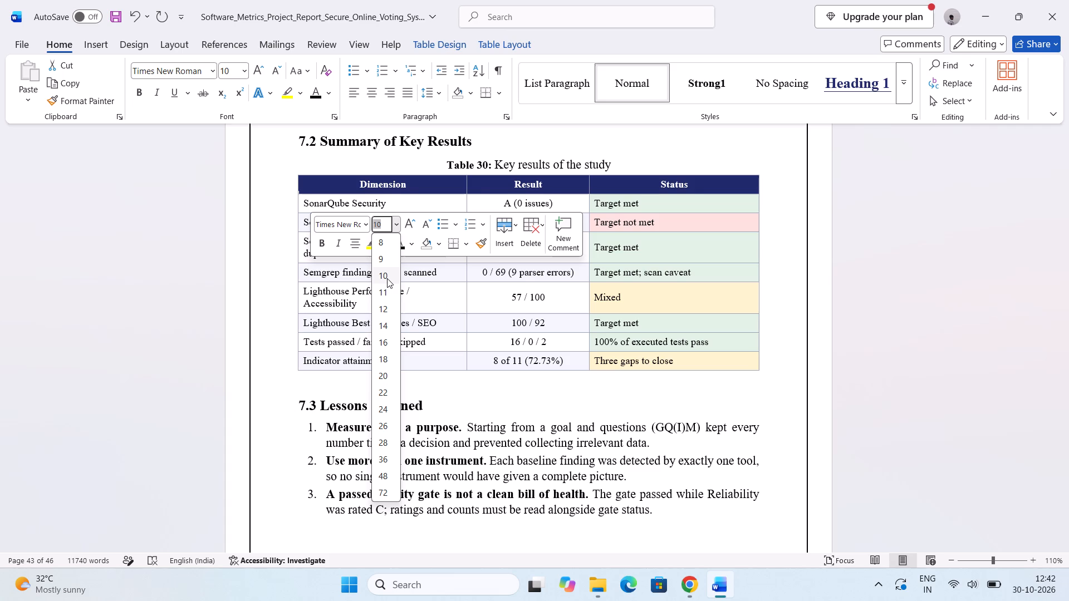
{"action": "left_click", "coordinate": [387, 278]}
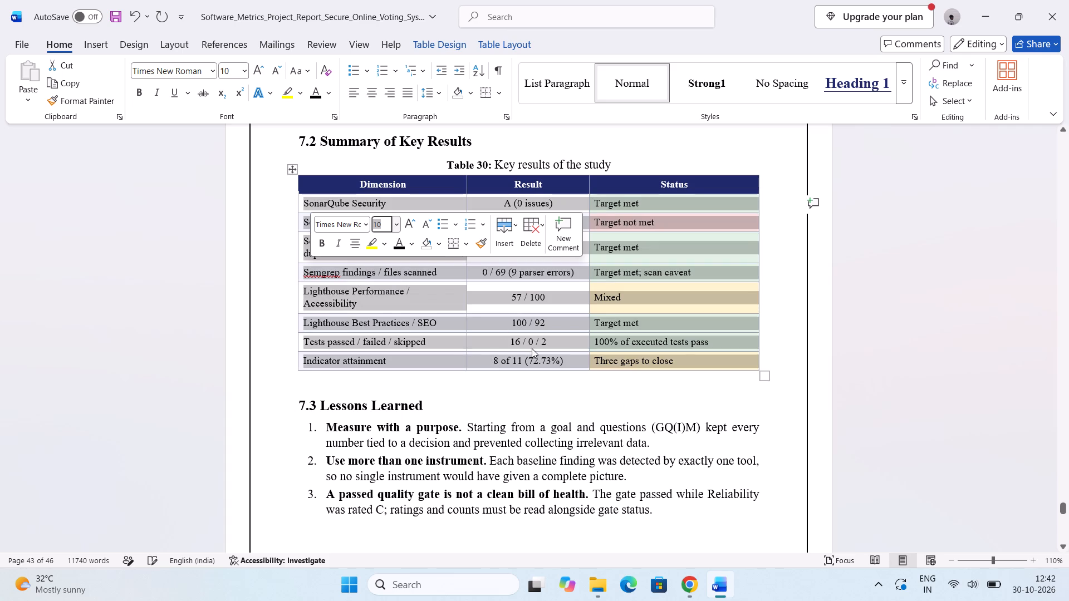
Try to delete the empty line between Table 30 and the 7.3 Lessons Learned heading.
{"action": "left_click", "coordinate": [640, 386]}
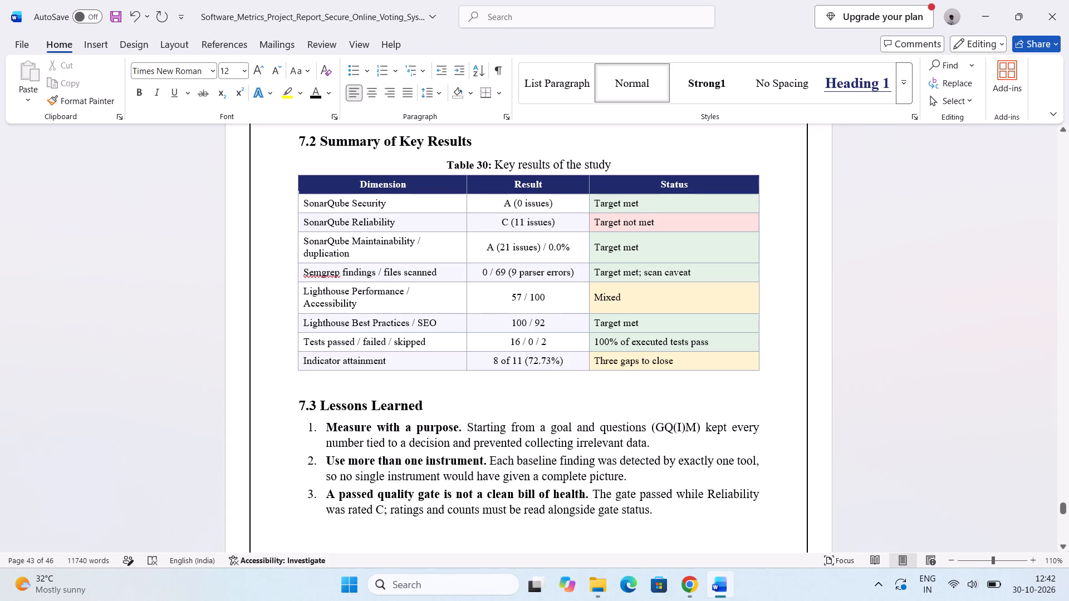
{"action": "key", "text": "BackSpace"}
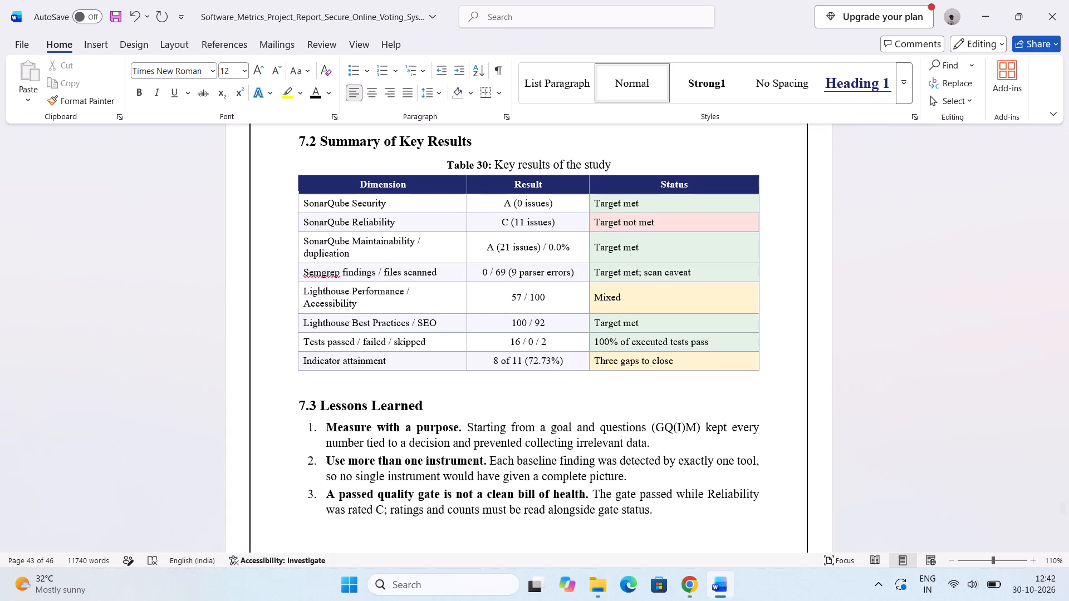
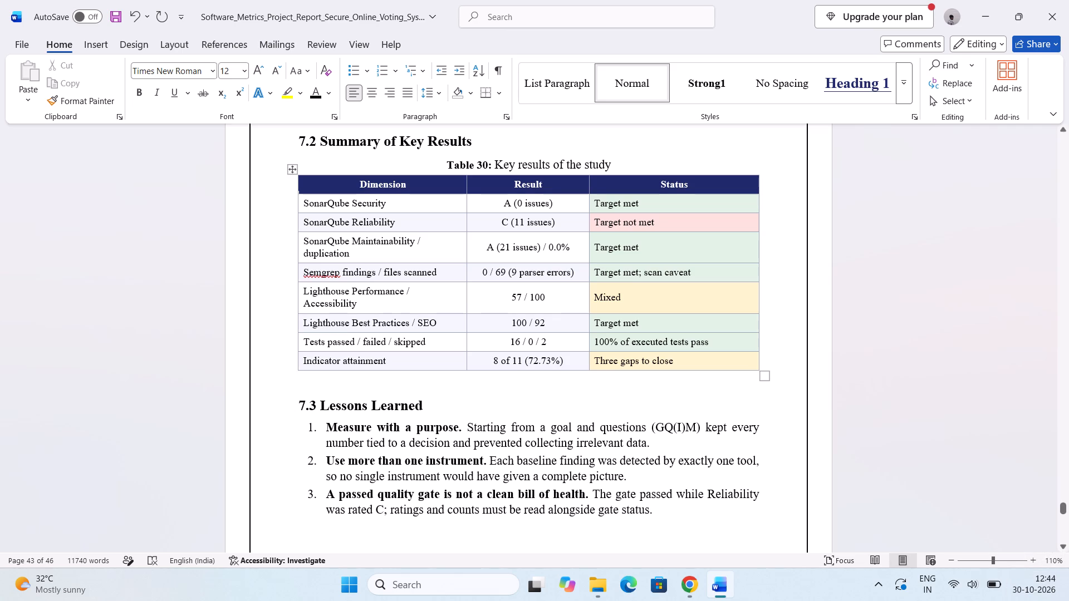
Check the font and size of the Table 30 cells below the header row.
{"action": "left_click_drag", "start_coordinate": [702, 362], "coordinate": [327, 217]}
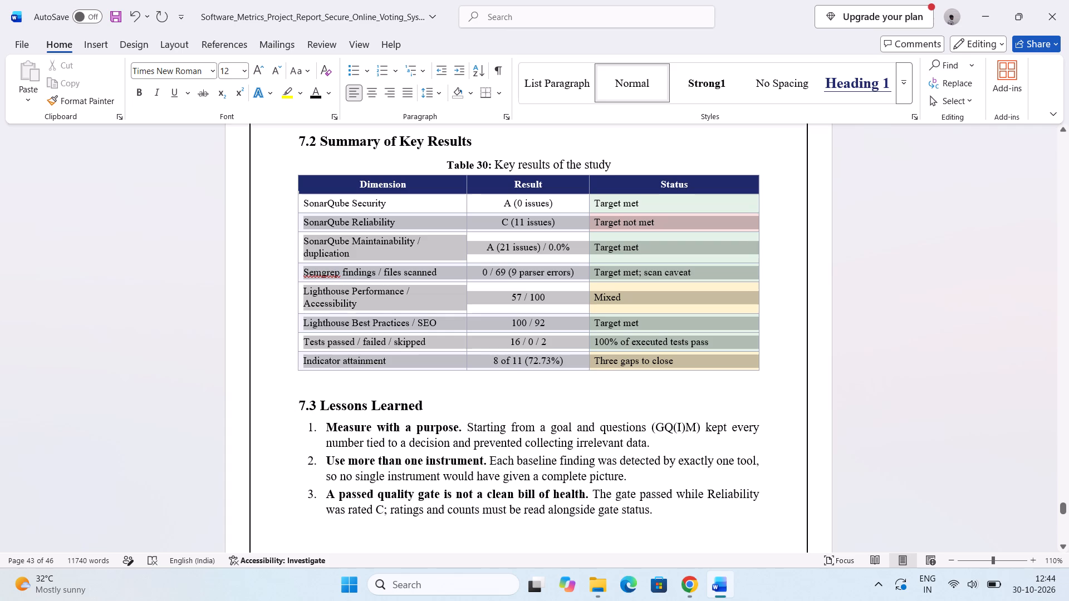
{"action": "left_click_drag", "start_coordinate": [327, 217], "coordinate": [300, 190]}
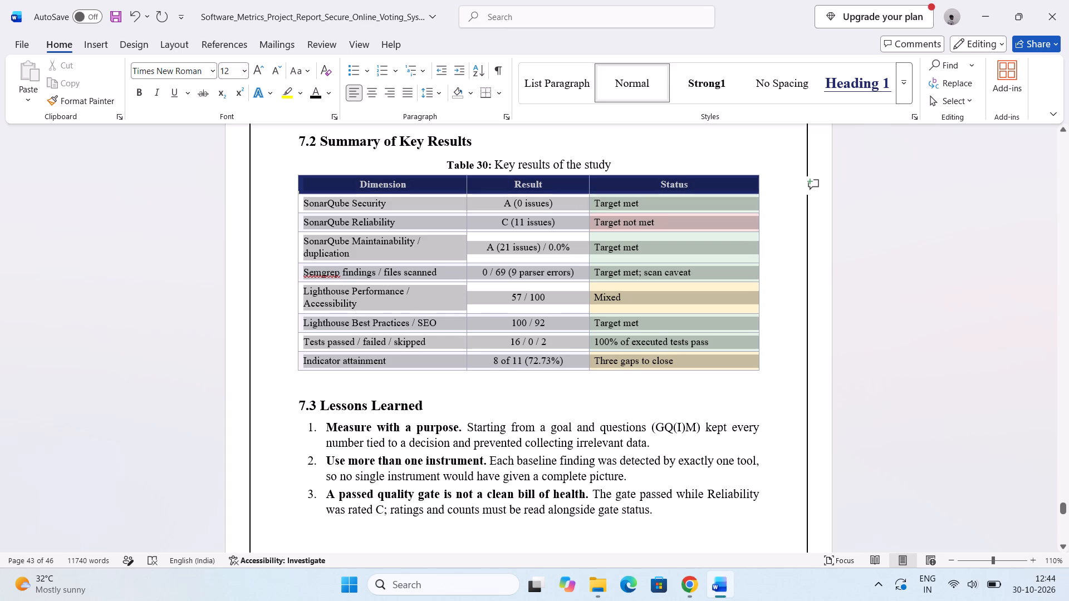
{"action": "left_click_drag", "start_coordinate": [300, 190], "coordinate": [429, 157]}
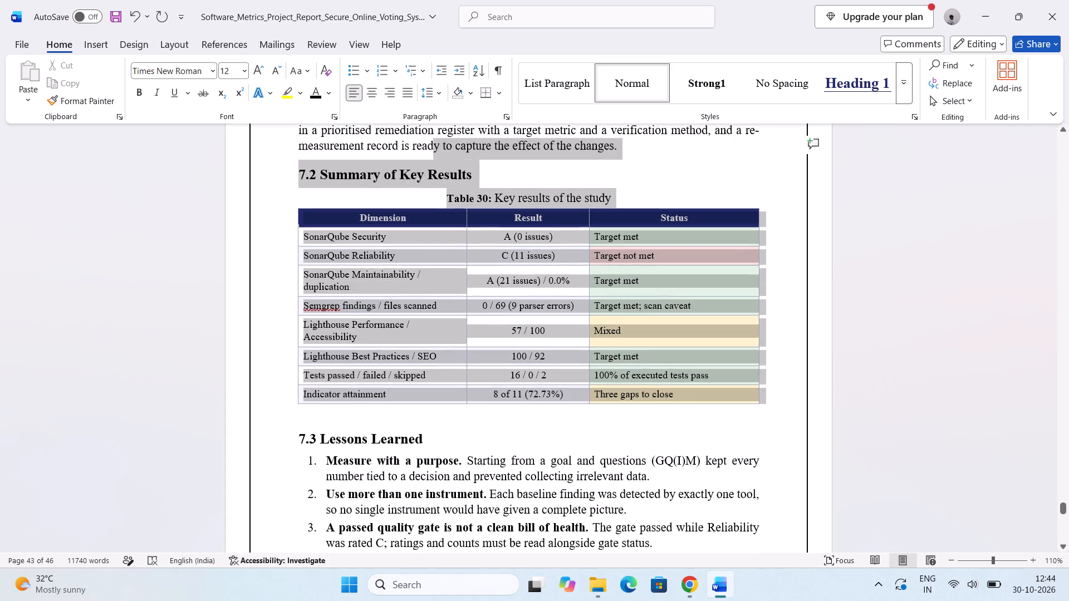
{"action": "left_click_drag", "start_coordinate": [429, 157], "coordinate": [303, 237]}
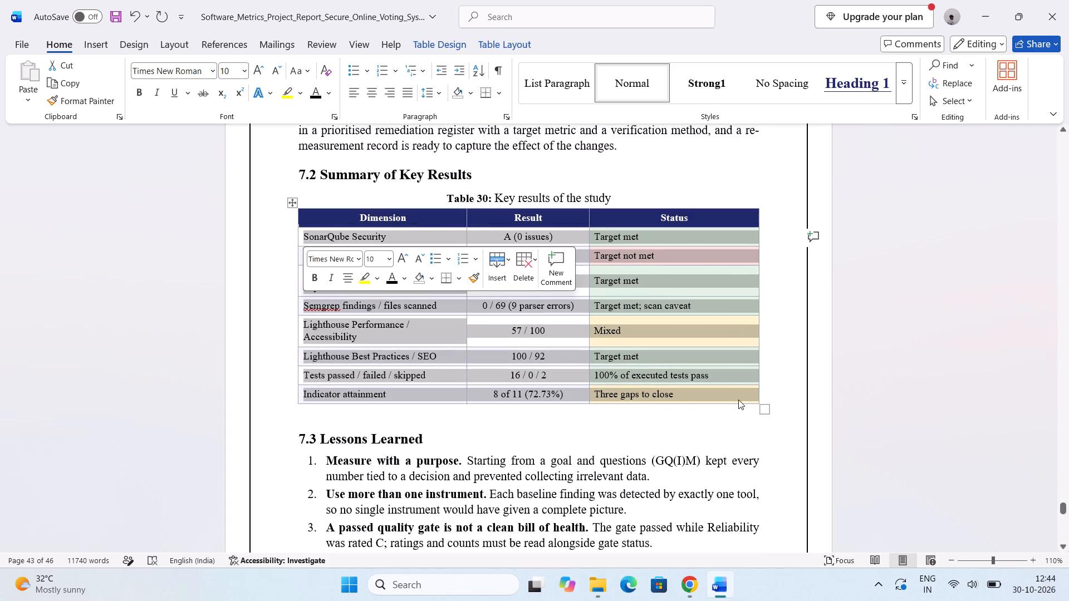
{"action": "left_click", "coordinate": [736, 416]}
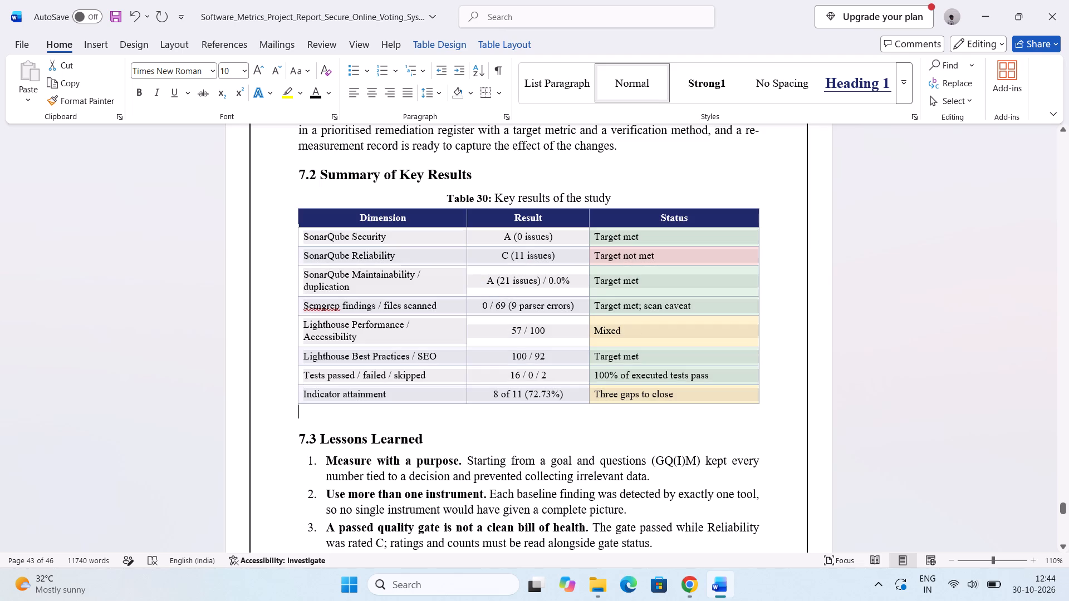
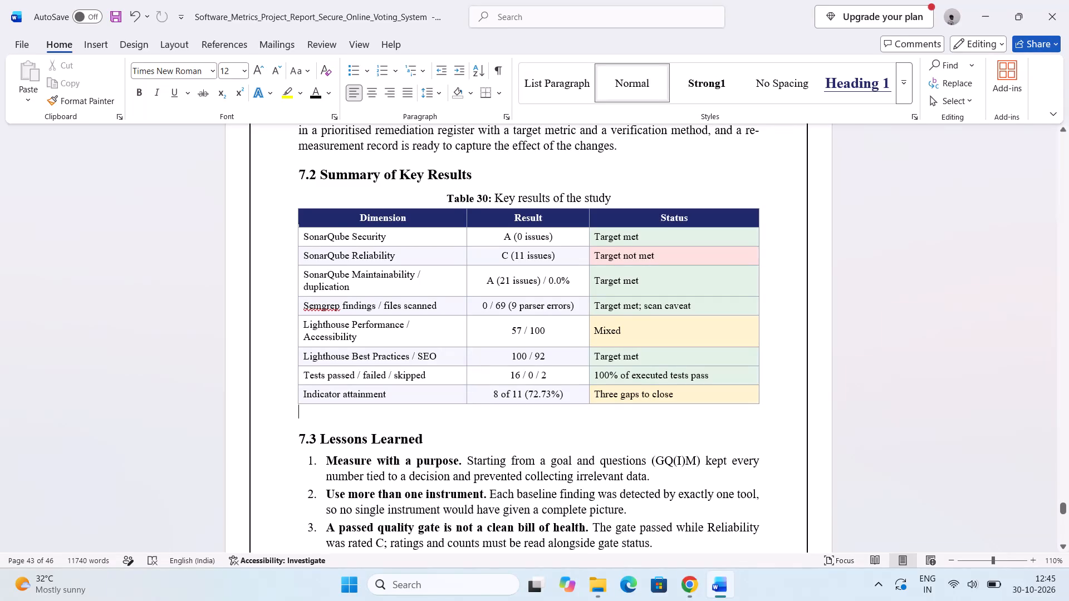
Check the font and size of the first lesson's body text under 7.3 Lessons Learned.
{"action": "left_click_drag", "start_coordinate": [467, 461], "coordinate": [644, 491]}
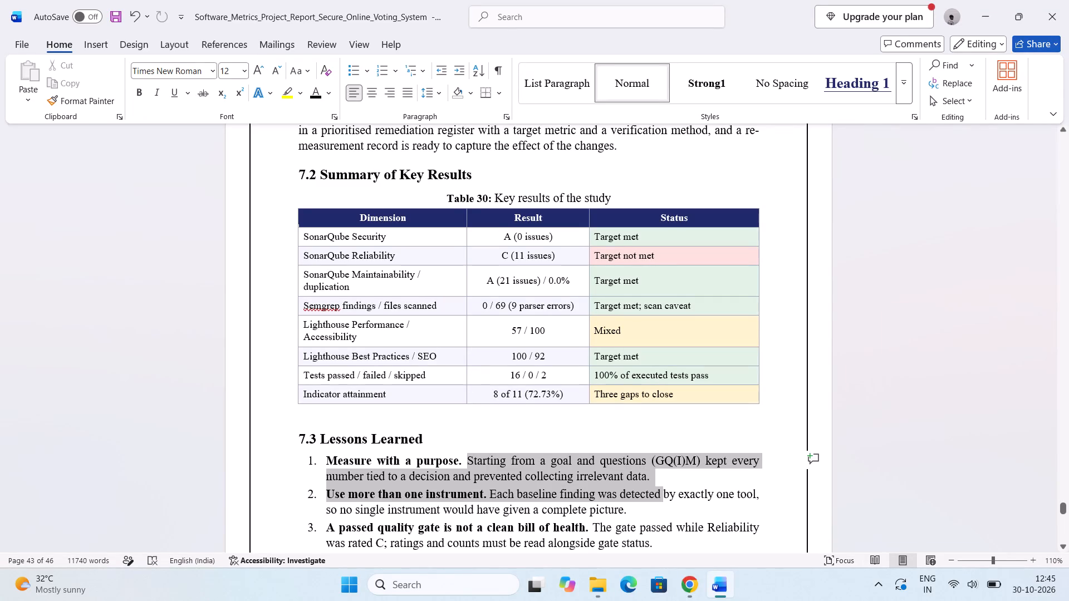
{"action": "left_click_drag", "start_coordinate": [644, 491], "coordinate": [654, 477]}
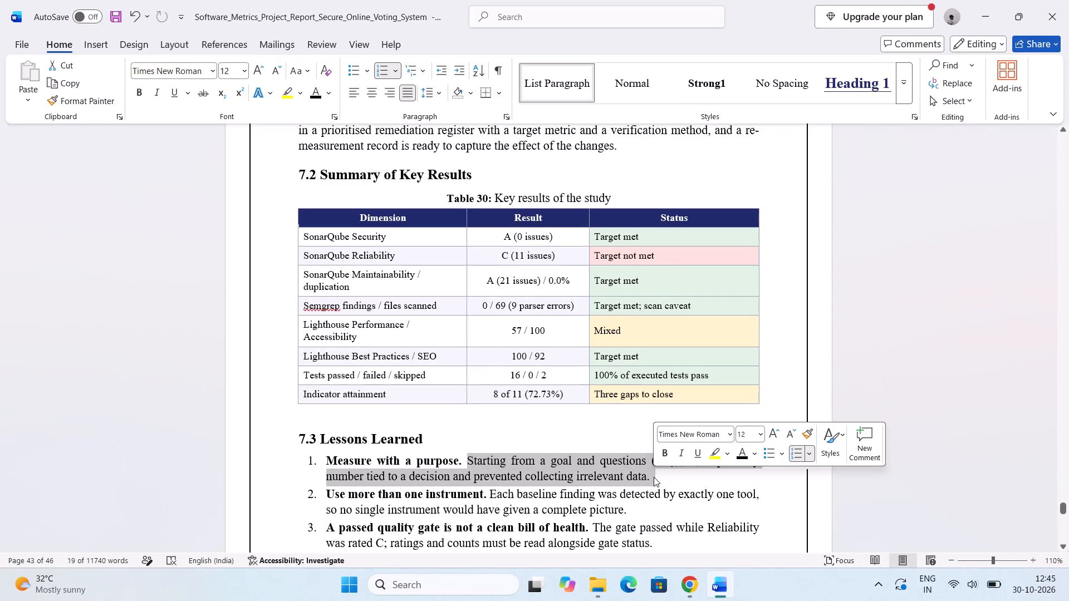
{"action": "left_click", "coordinate": [654, 477]}
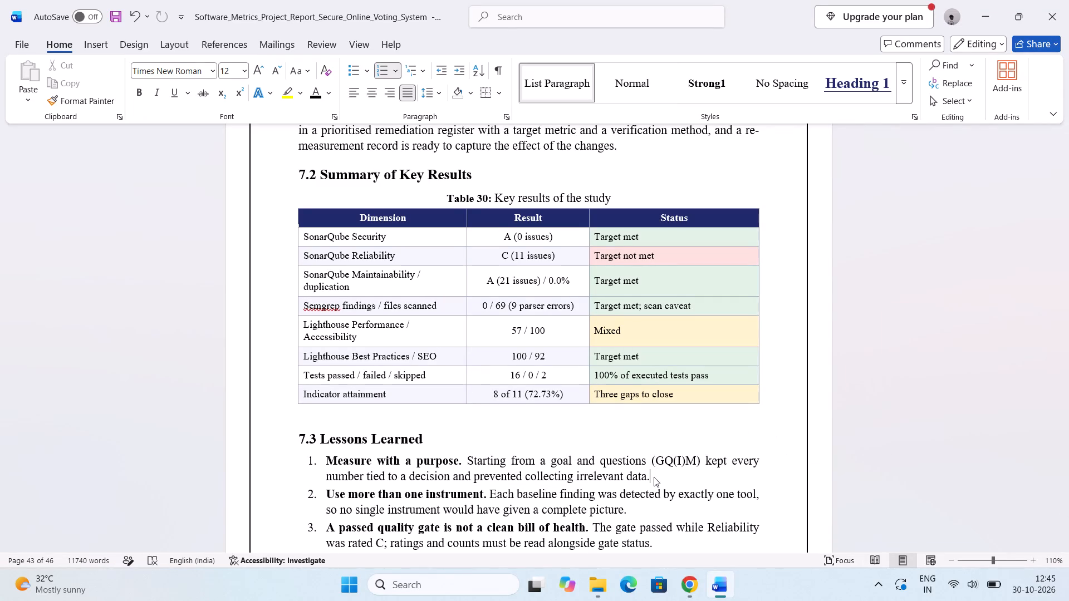
Review the formatting of the remaining pages from 7.3 Lessons Learned through the references and Appendix A to Appendix B.
{"action": "scroll", "coordinate": [654, 477], "scroll_direction": "down", "scroll_amount": 3}
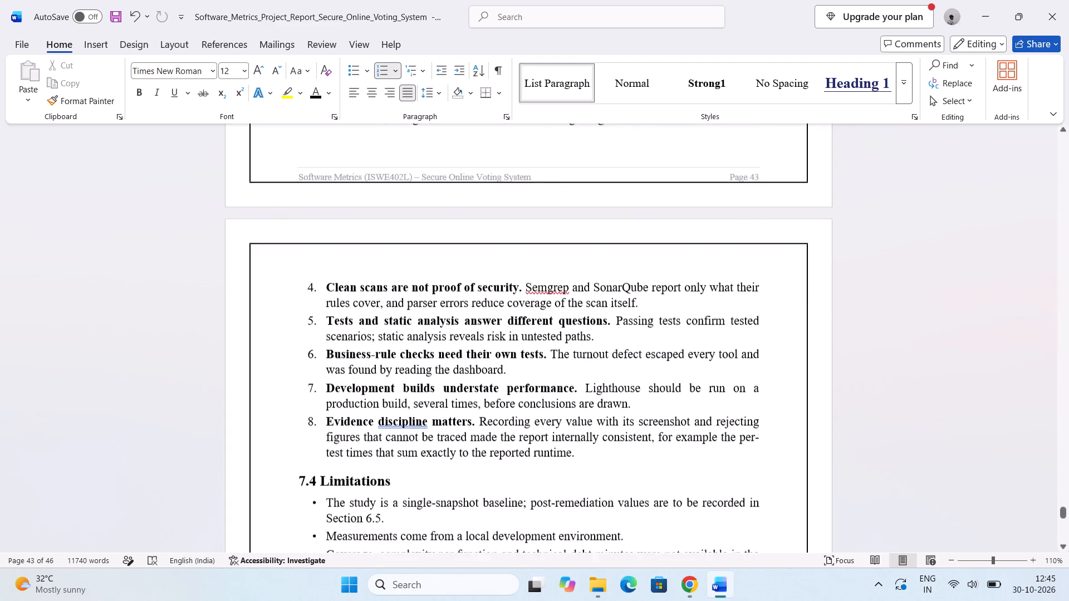
{"action": "scroll", "coordinate": [654, 477], "scroll_direction": "down", "scroll_amount": 4}
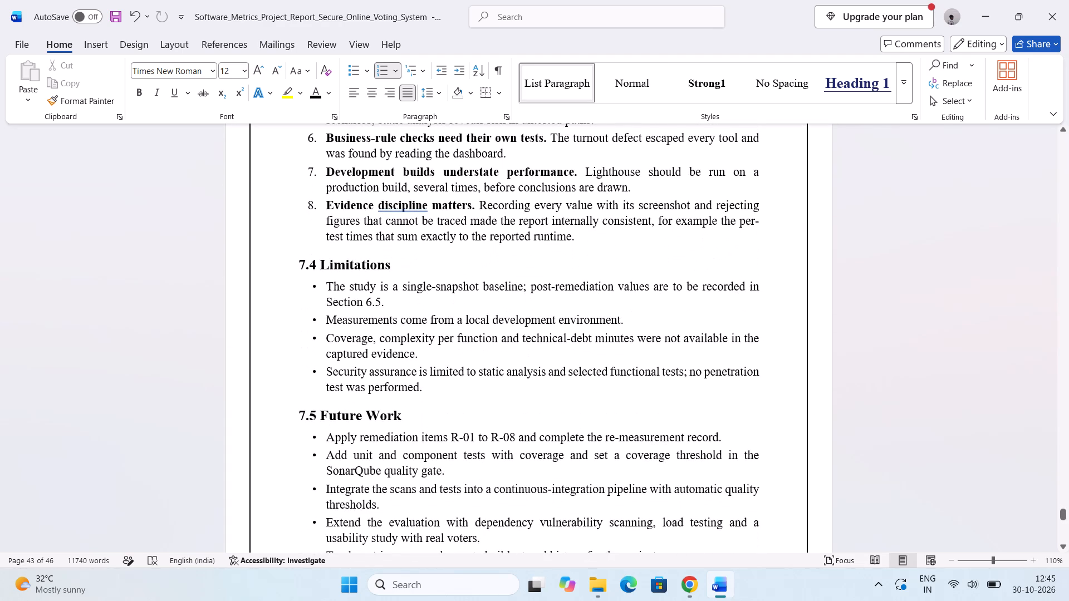
{"action": "scroll", "coordinate": [654, 477], "scroll_direction": "down", "scroll_amount": 1}
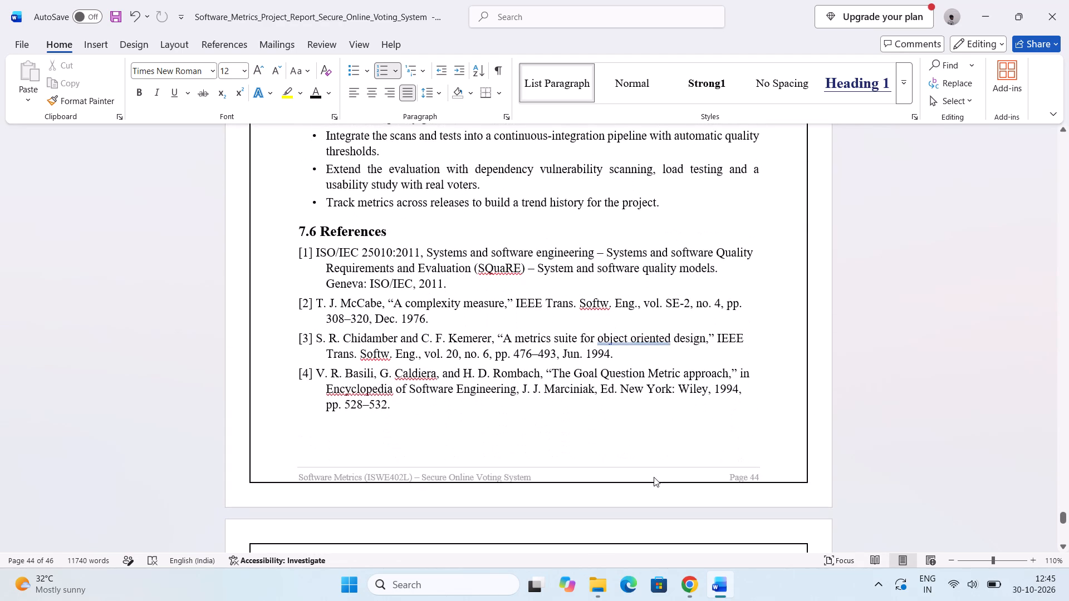
{"action": "scroll", "coordinate": [654, 477], "scroll_direction": "down", "scroll_amount": 5}
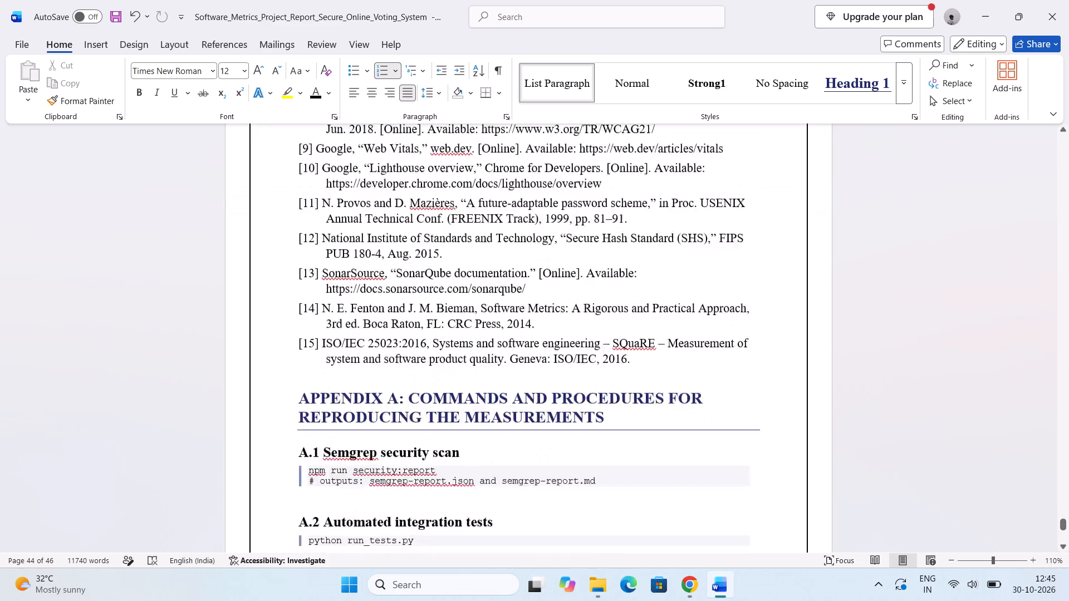
{"action": "scroll", "coordinate": [654, 477], "scroll_direction": "down", "scroll_amount": 4}
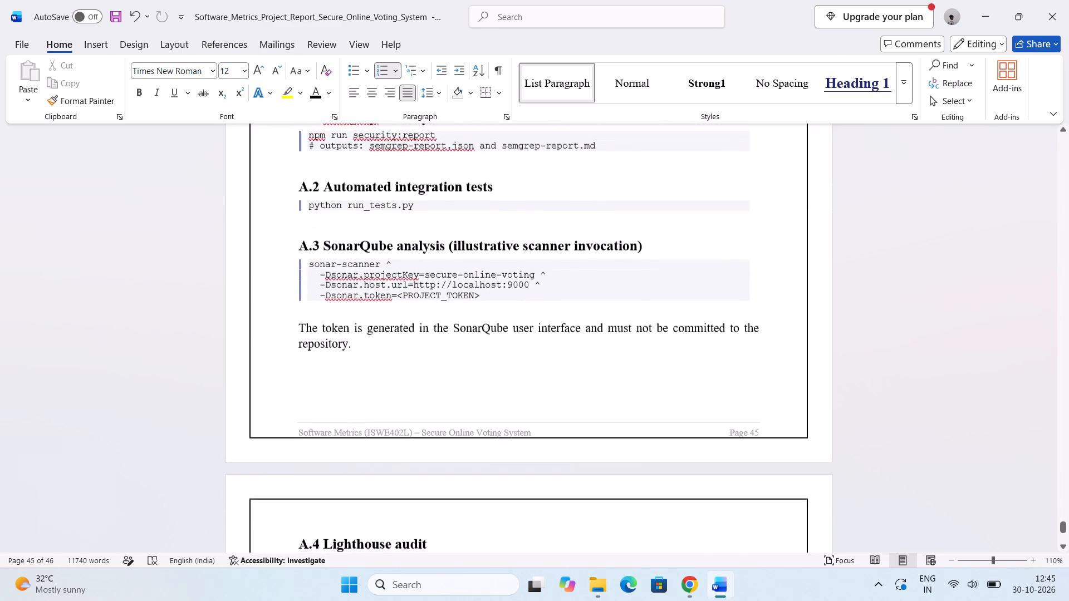
{"action": "scroll", "coordinate": [654, 477], "scroll_direction": "down", "scroll_amount": 2}
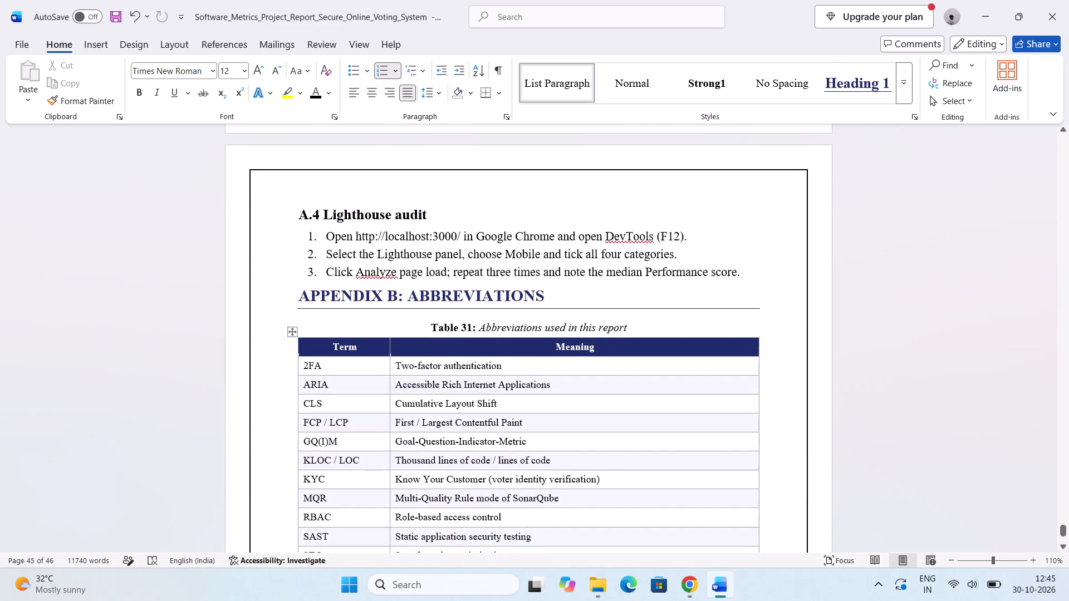
Change the font colour of the "APPENDIX B: ABBREVIATIONS" heading to black.
{"action": "left_click_drag", "start_coordinate": [552, 294], "coordinate": [283, 301]}
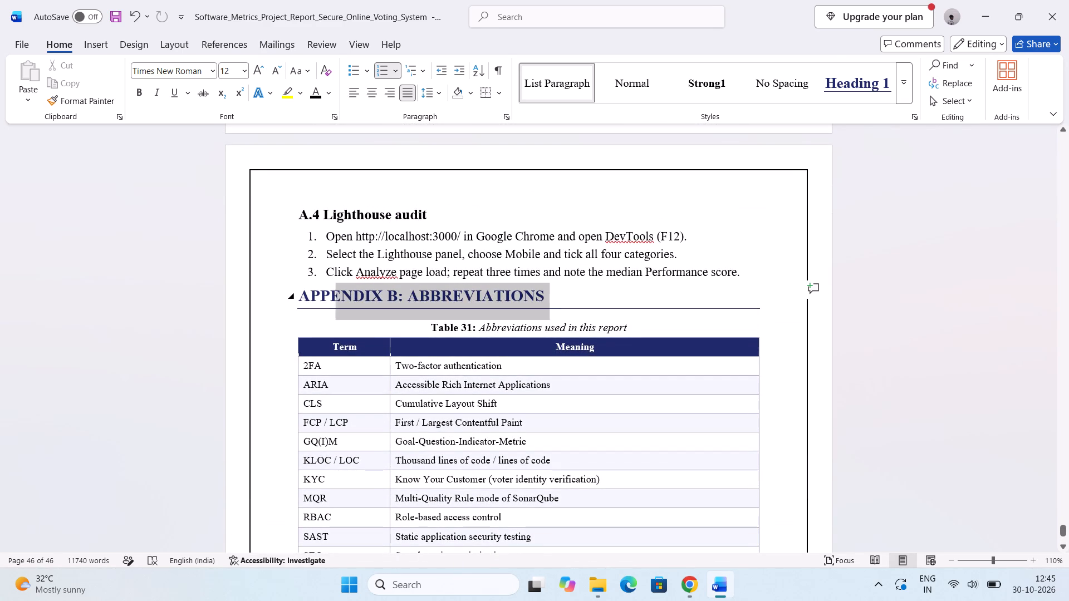
{"action": "left_click_drag", "start_coordinate": [283, 301], "coordinate": [300, 296]}
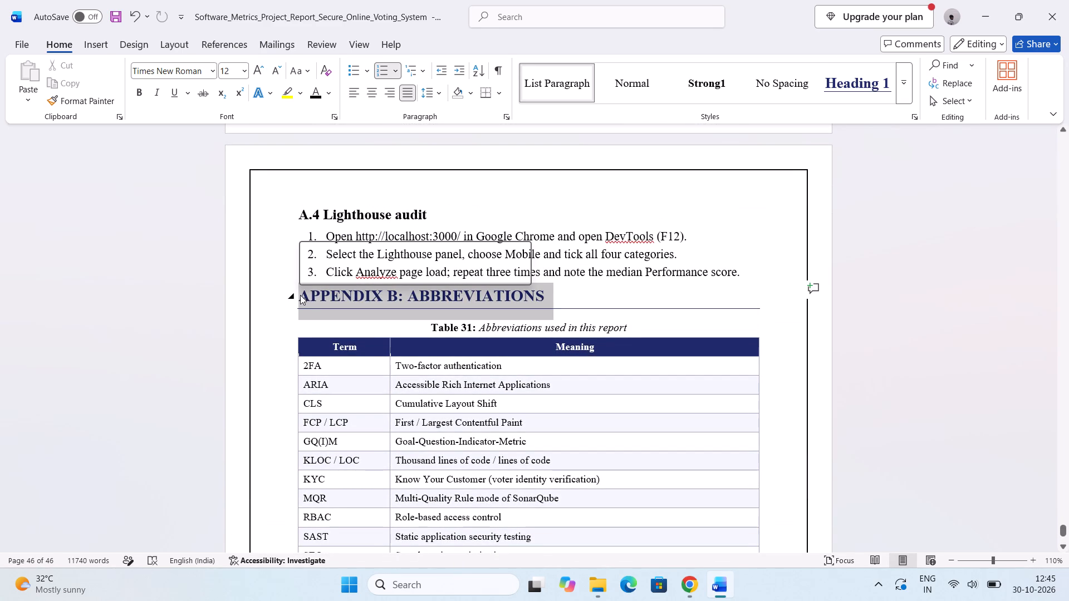
{"action": "left_click", "coordinate": [389, 272]}
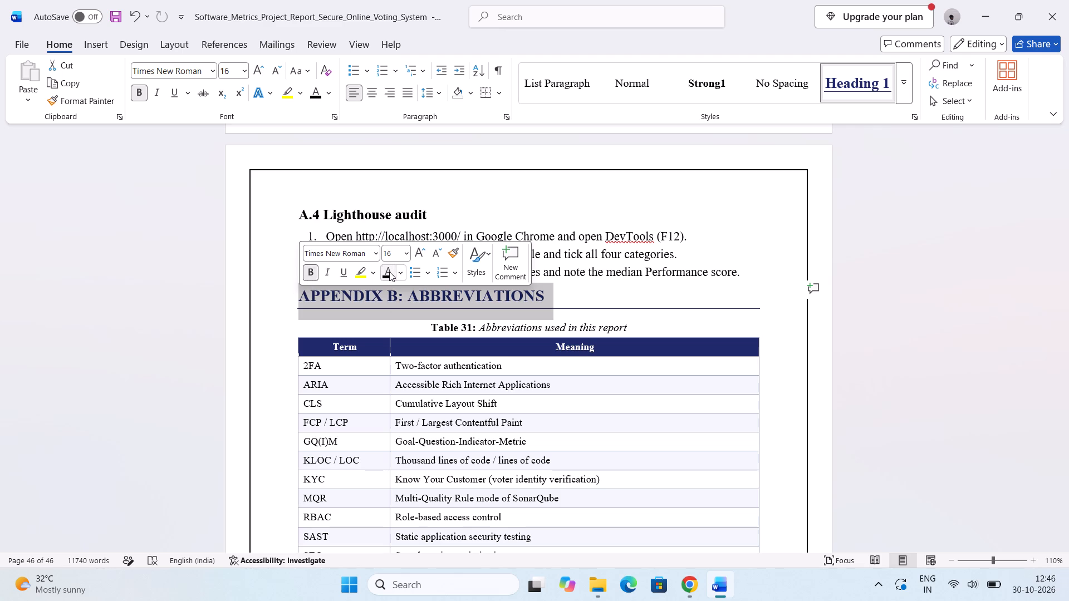
{"action": "left_click", "coordinate": [582, 306]}
Remove the italics from the Table 31 caption text "Abbreviations used in this report" and set its size to 12.
{"action": "scroll", "coordinate": [582, 306], "scroll_direction": "up", "scroll_amount": 1}
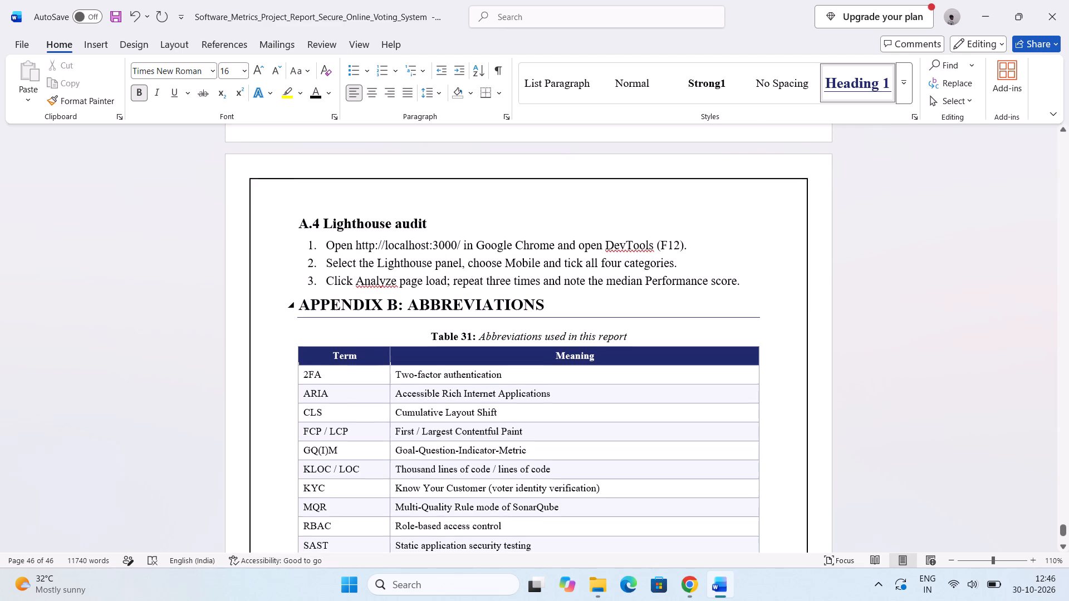
{"action": "scroll", "coordinate": [582, 306], "scroll_direction": "up", "scroll_amount": 1}
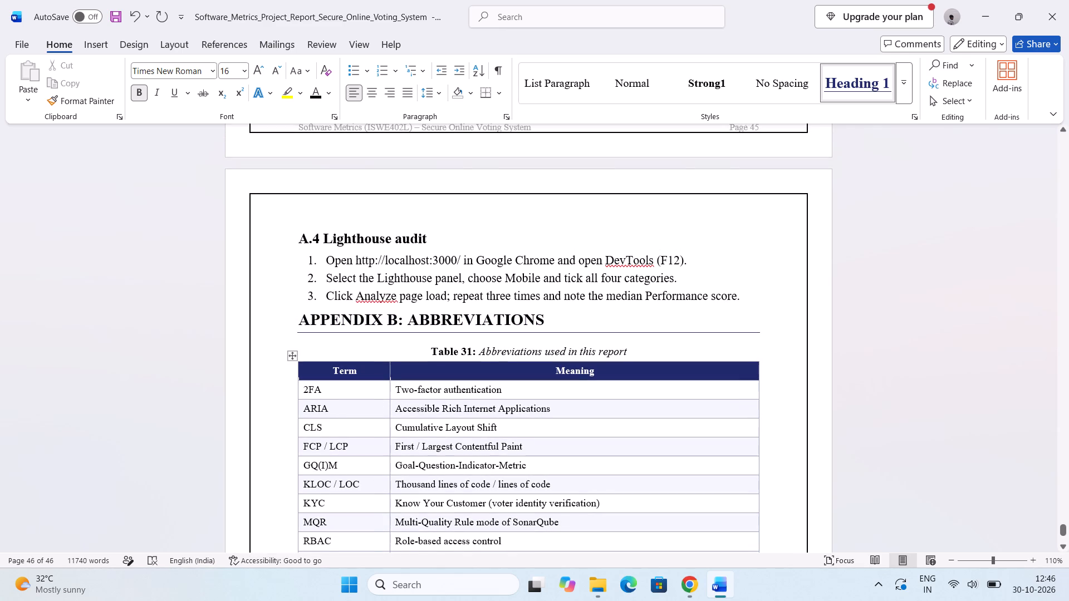
{"action": "left_click_drag", "start_coordinate": [632, 354], "coordinate": [508, 349]}
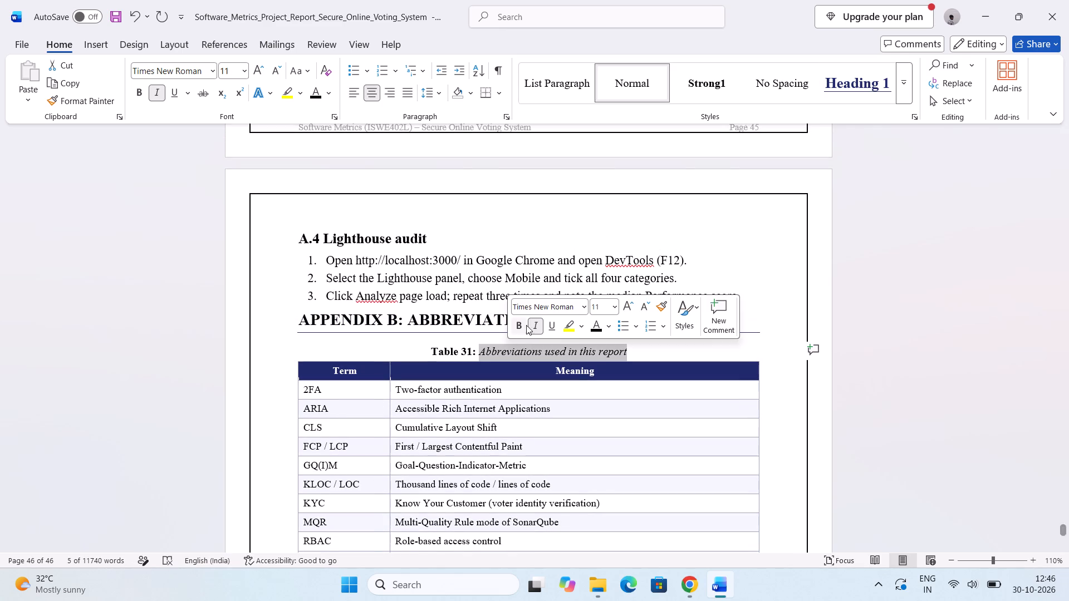
{"action": "left_click", "coordinate": [537, 325]}
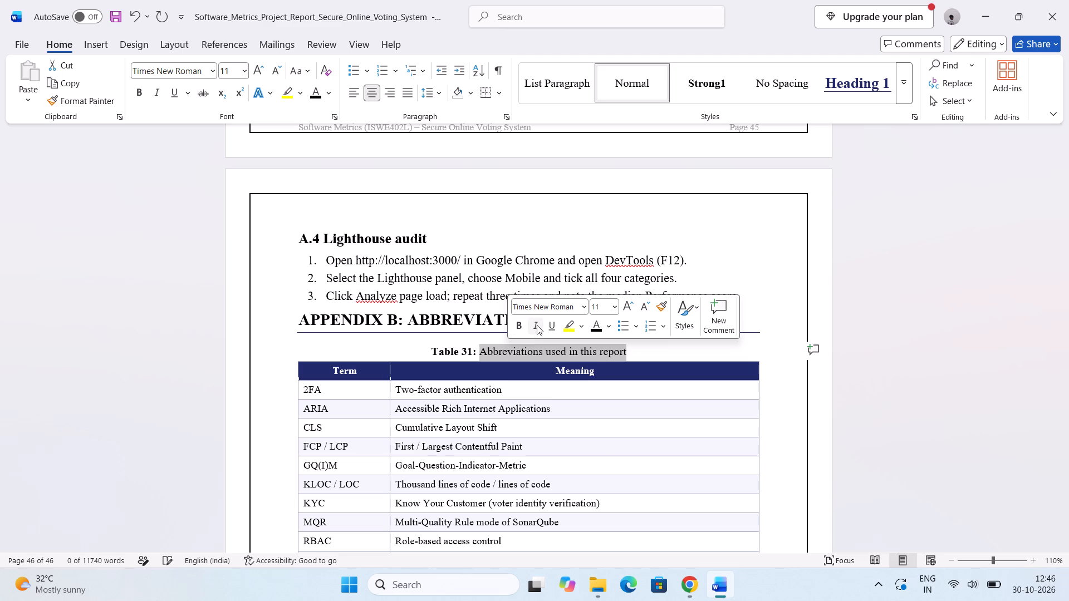
{"action": "left_click", "coordinate": [614, 307]}
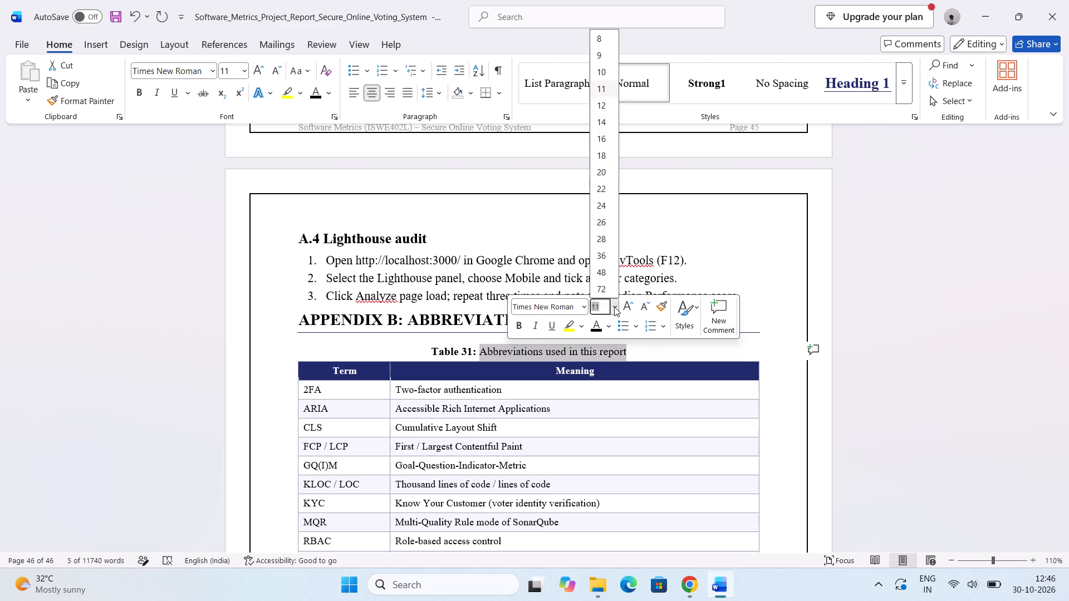
{"action": "left_click", "coordinate": [599, 107]}
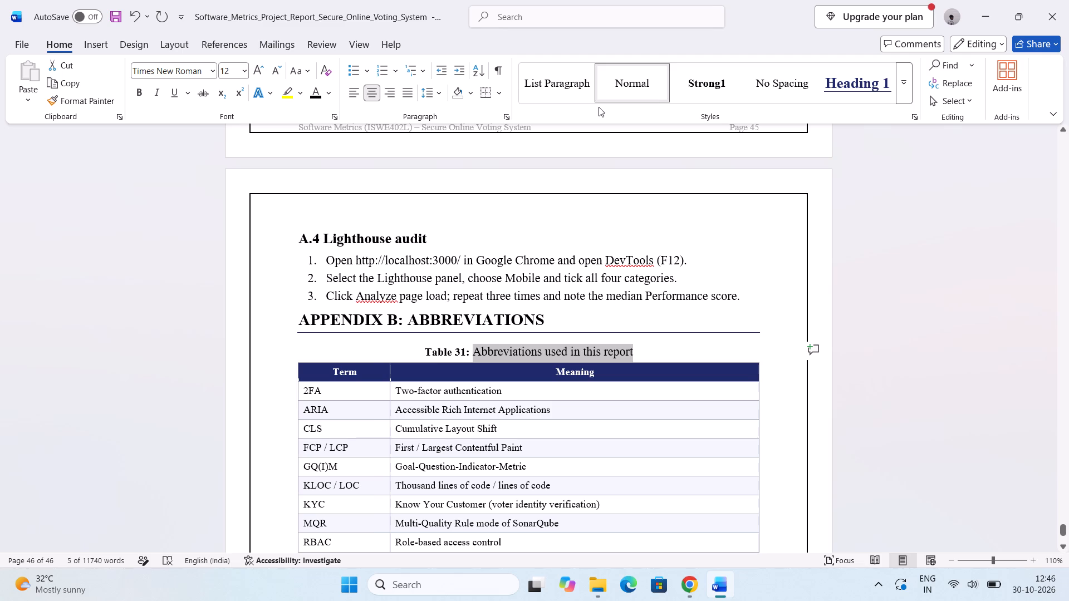
{"action": "left_click", "coordinate": [672, 358]}
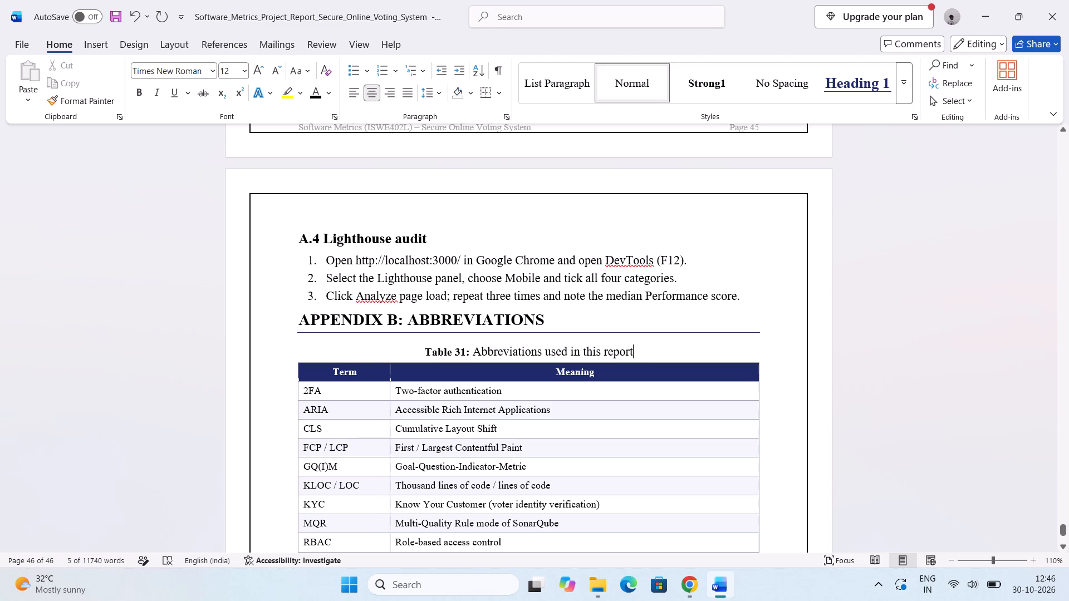
Review the formatting of the preceding pages back from Appendix B to section 7.4 Limitations.
{"action": "scroll", "coordinate": [611, 268], "scroll_direction": "up", "scroll_amount": 11}
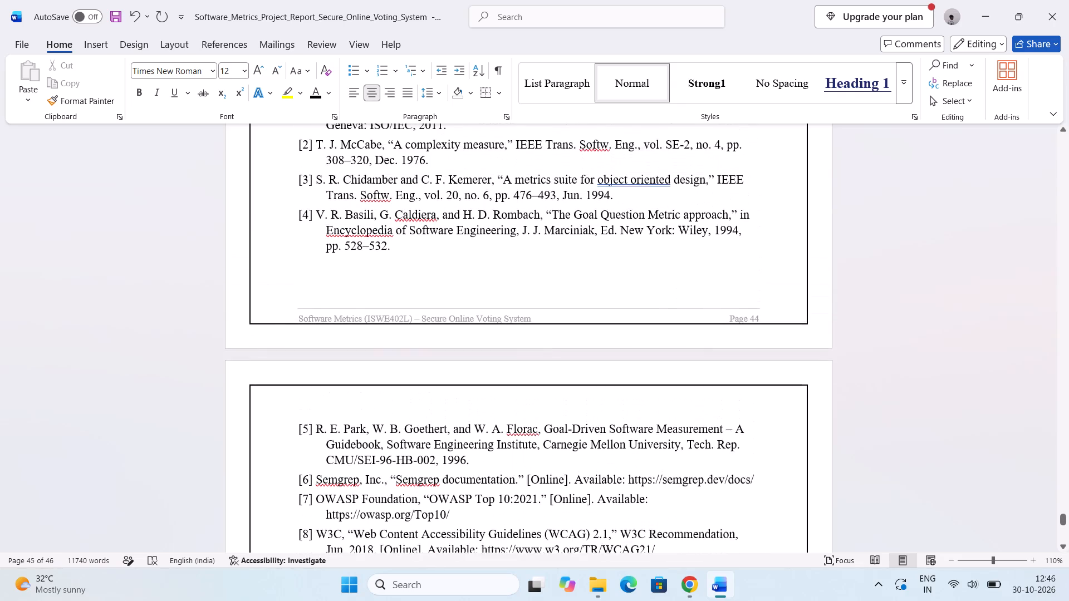
{"action": "scroll", "coordinate": [611, 268], "scroll_direction": "up", "scroll_amount": 5}
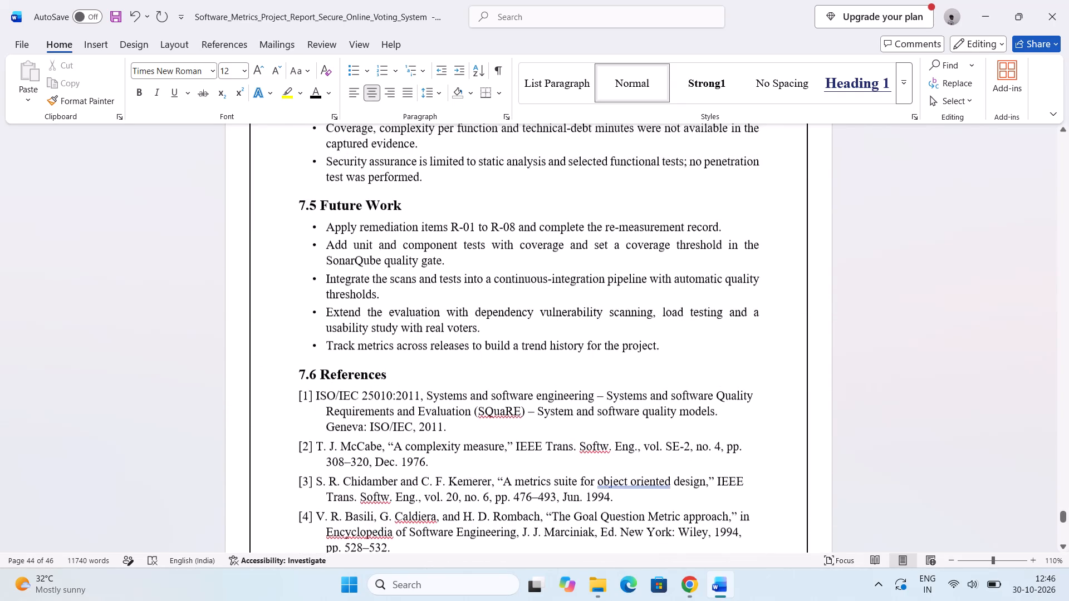
{"action": "scroll", "coordinate": [611, 268], "scroll_direction": "up", "scroll_amount": 2}
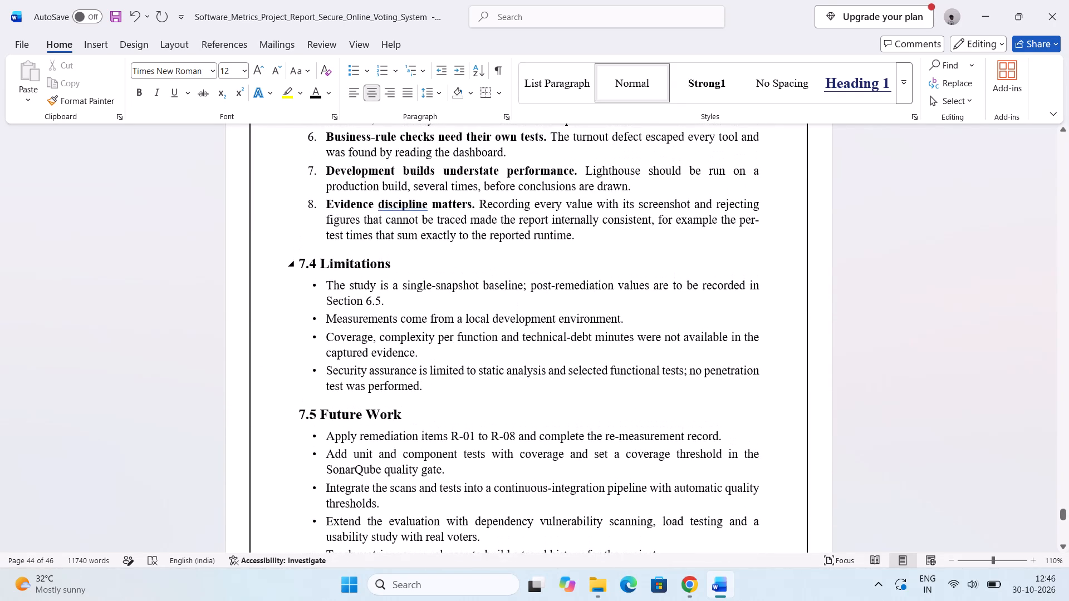
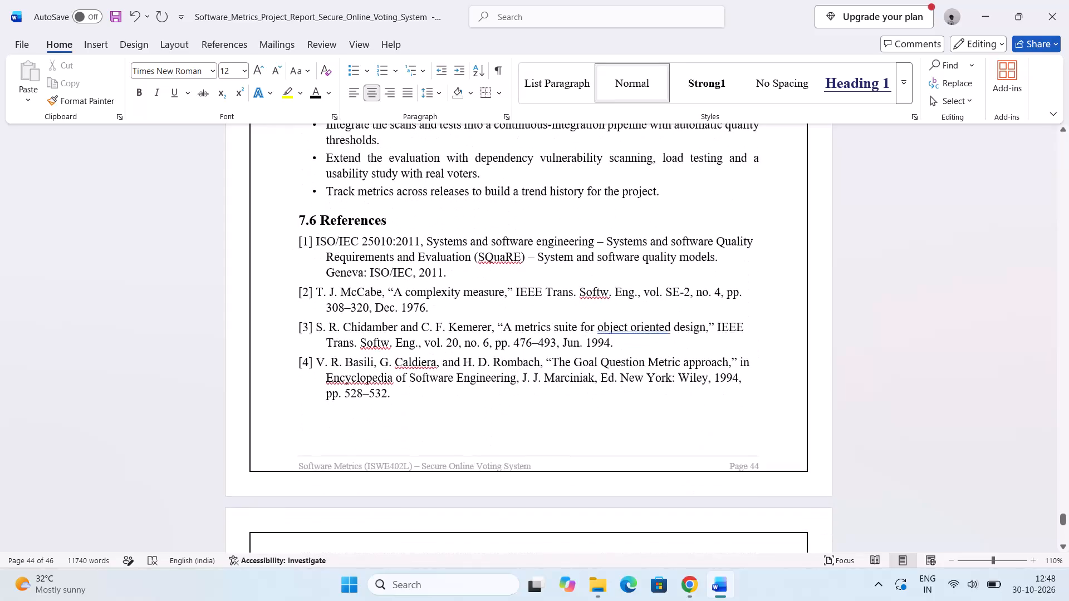
Review the formatting of the report pages back from section 7.4 Limitations to the section 7 heading and 7.1 Conclusion.
{"action": "scroll", "coordinate": [488, 220], "scroll_direction": "up", "scroll_amount": 1}
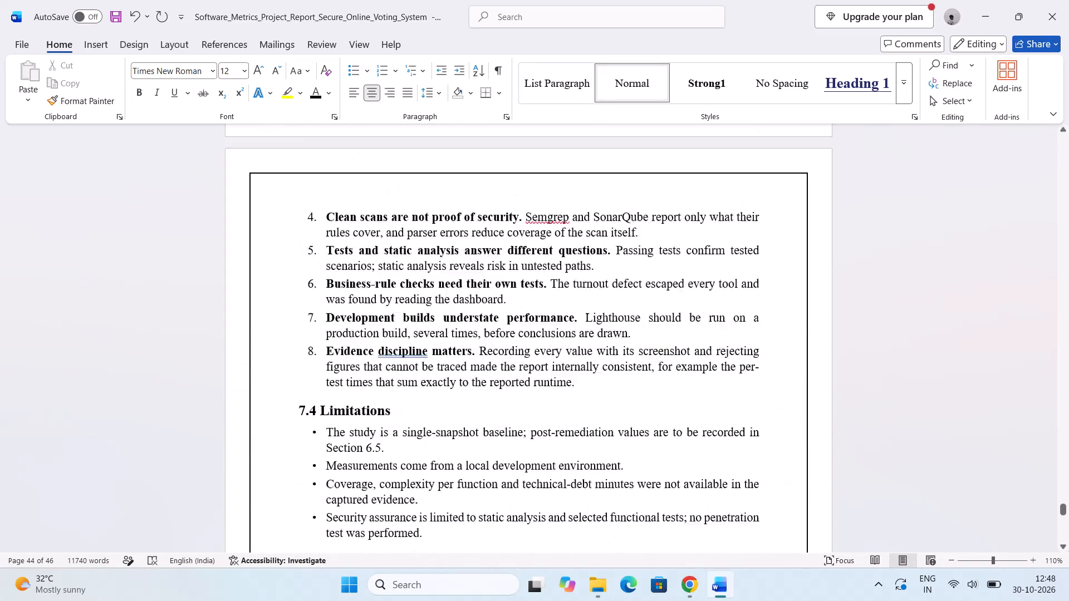
{"action": "scroll", "coordinate": [488, 220], "scroll_direction": "up", "scroll_amount": 1}
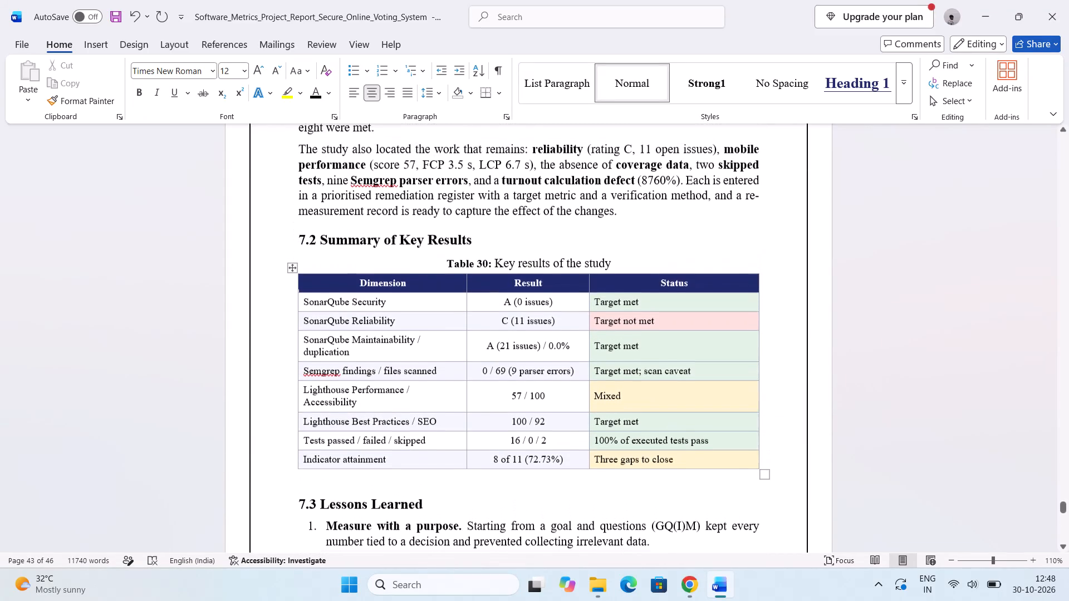
{"action": "scroll", "coordinate": [488, 220], "scroll_direction": "up", "scroll_amount": 2}
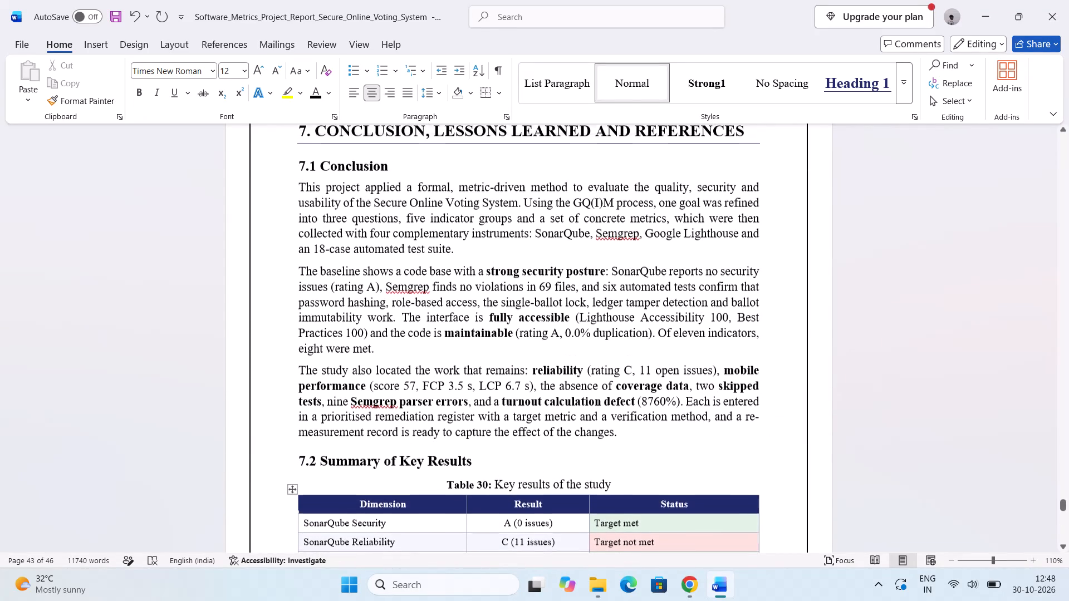
{"action": "scroll", "coordinate": [488, 220], "scroll_direction": "up", "scroll_amount": 1}
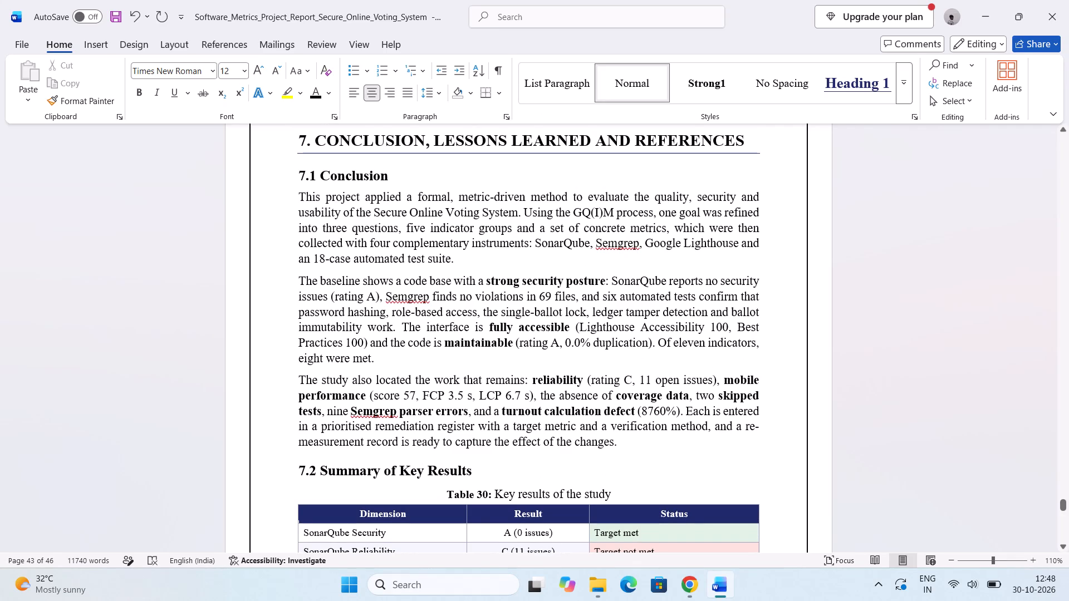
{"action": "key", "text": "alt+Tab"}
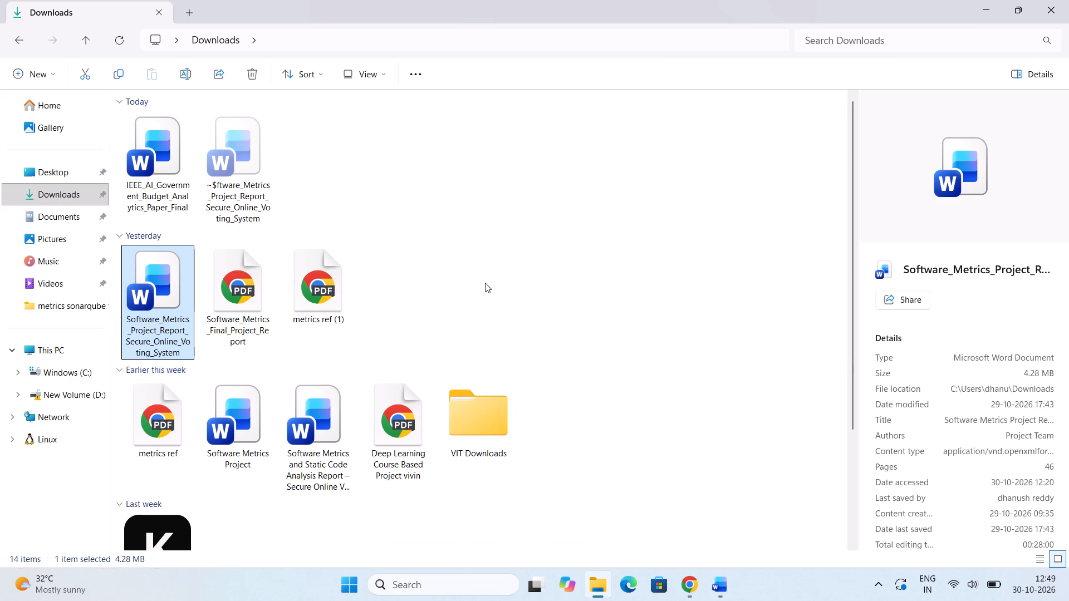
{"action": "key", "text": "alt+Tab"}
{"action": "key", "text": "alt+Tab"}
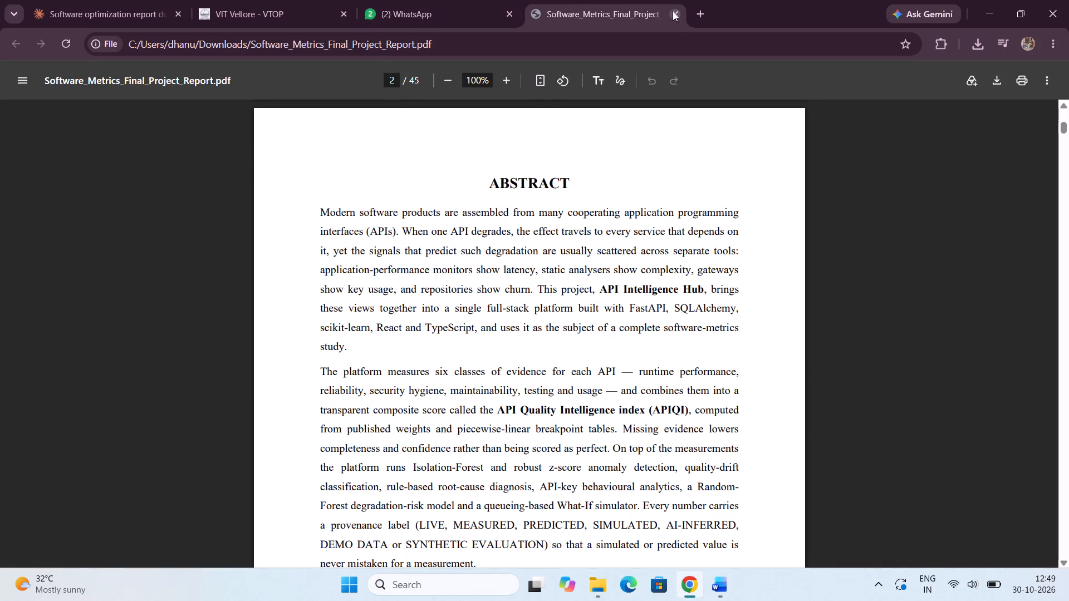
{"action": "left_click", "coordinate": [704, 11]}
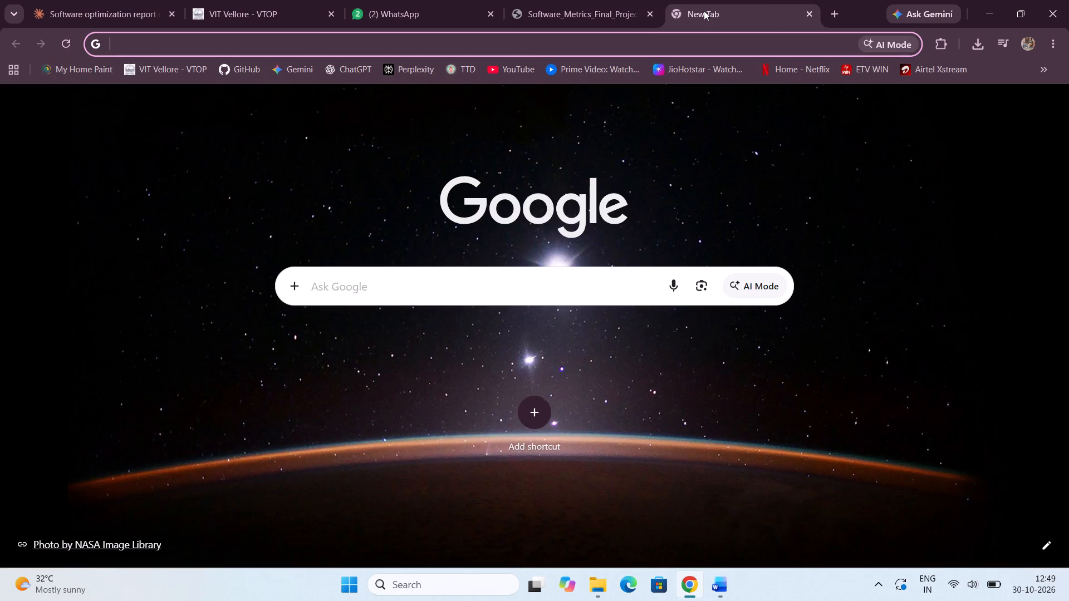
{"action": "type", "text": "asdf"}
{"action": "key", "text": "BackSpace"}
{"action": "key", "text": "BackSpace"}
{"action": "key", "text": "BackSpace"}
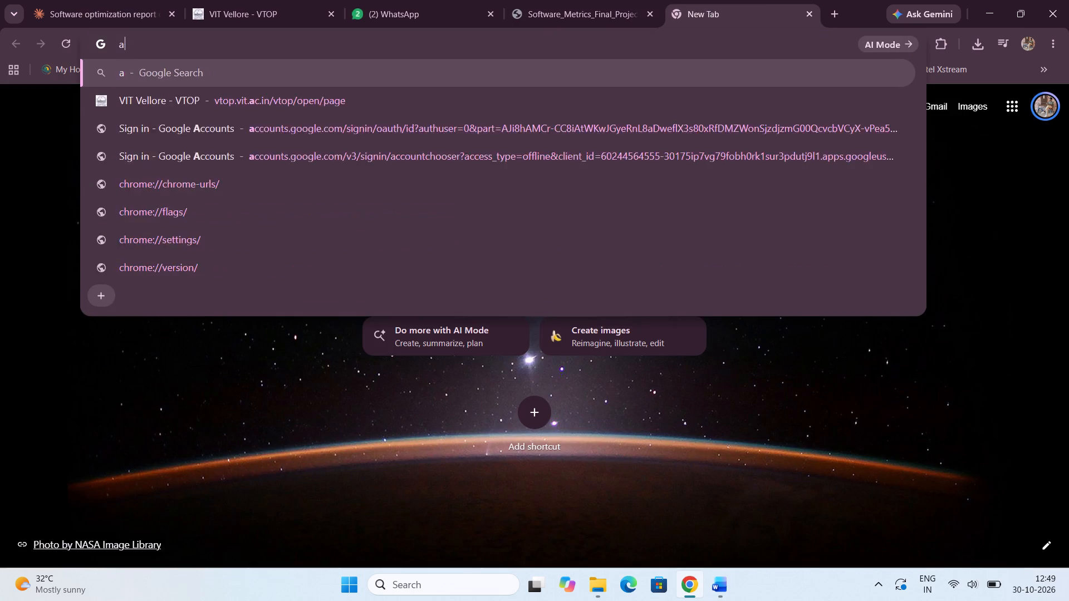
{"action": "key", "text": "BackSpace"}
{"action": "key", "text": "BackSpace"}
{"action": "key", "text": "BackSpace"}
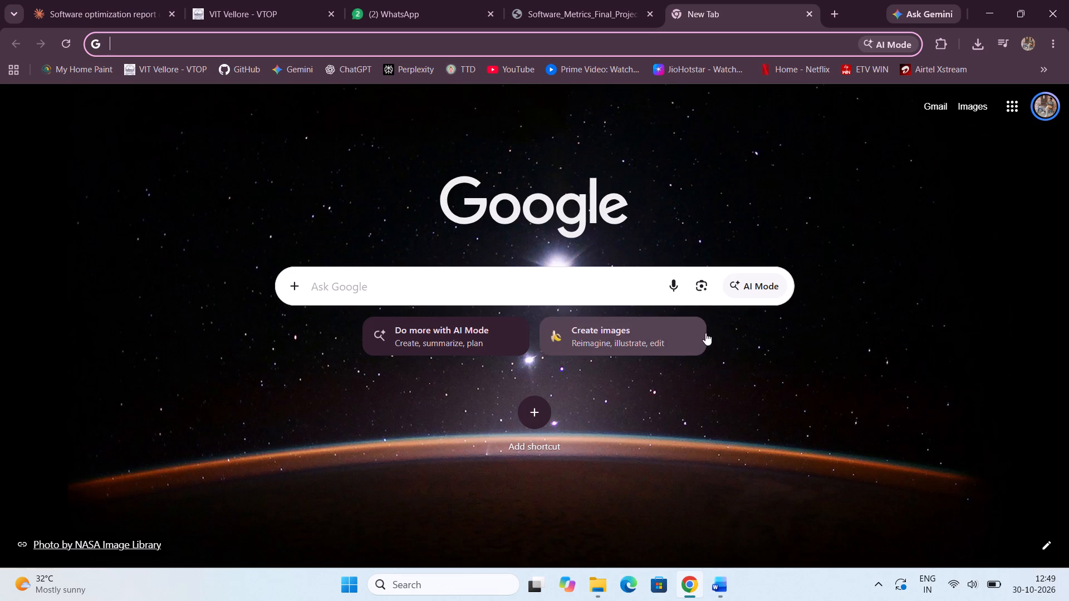
Check the defect wording in the report's conclusion and search the web in Chrome for "turnout calculation defect values will be".
{"action": "left_click", "coordinate": [723, 588]}
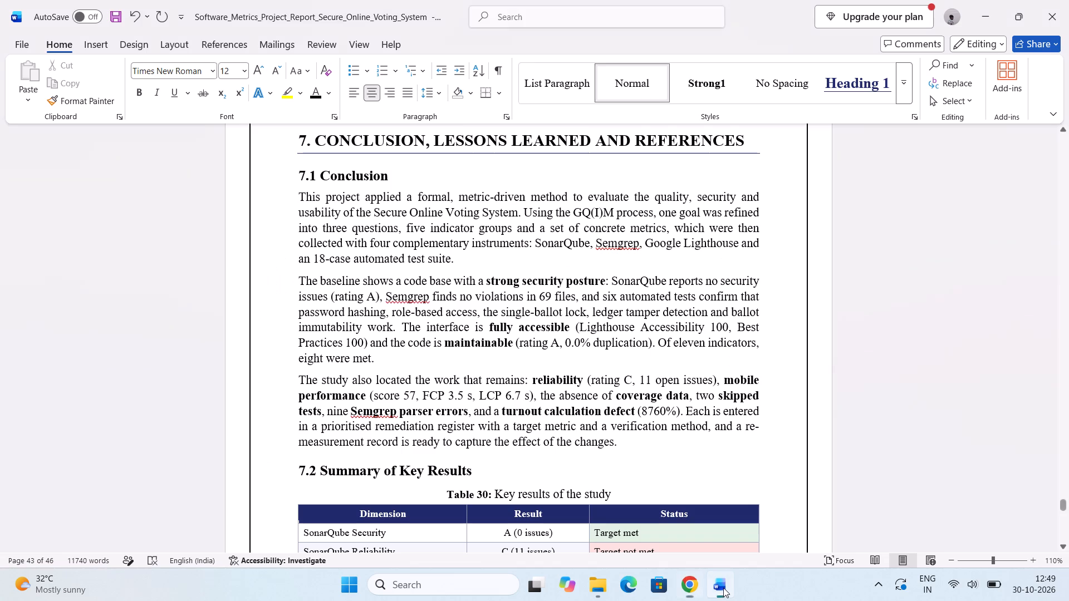
{"action": "left_click", "coordinate": [684, 583]}
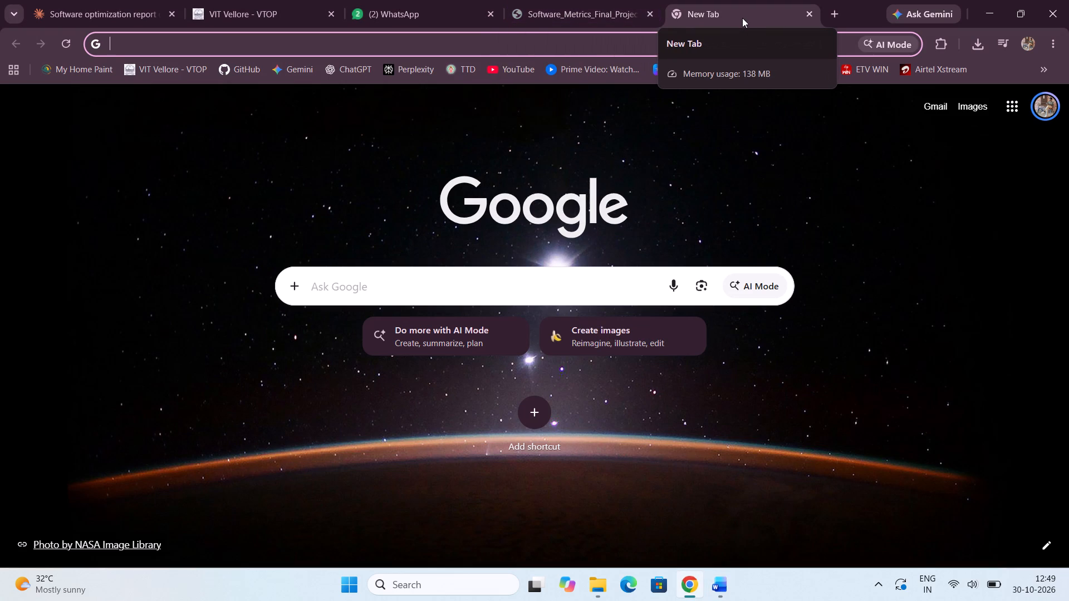
{"action": "type", "text": "tr"}
{"action": "key", "text": "BackSpace"}
{"action": "type", "text": "urnout"}
{"action": "key", "text": "alt+Tab"}
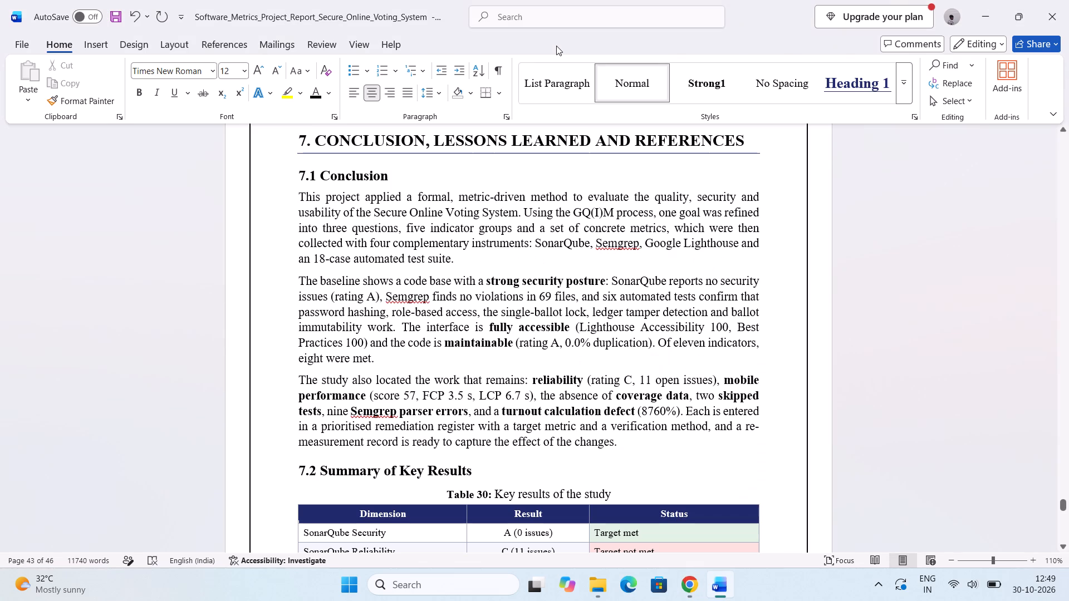
{"action": "key", "text": "alt+Tab"}
{"action": "type", "text": "cal"}
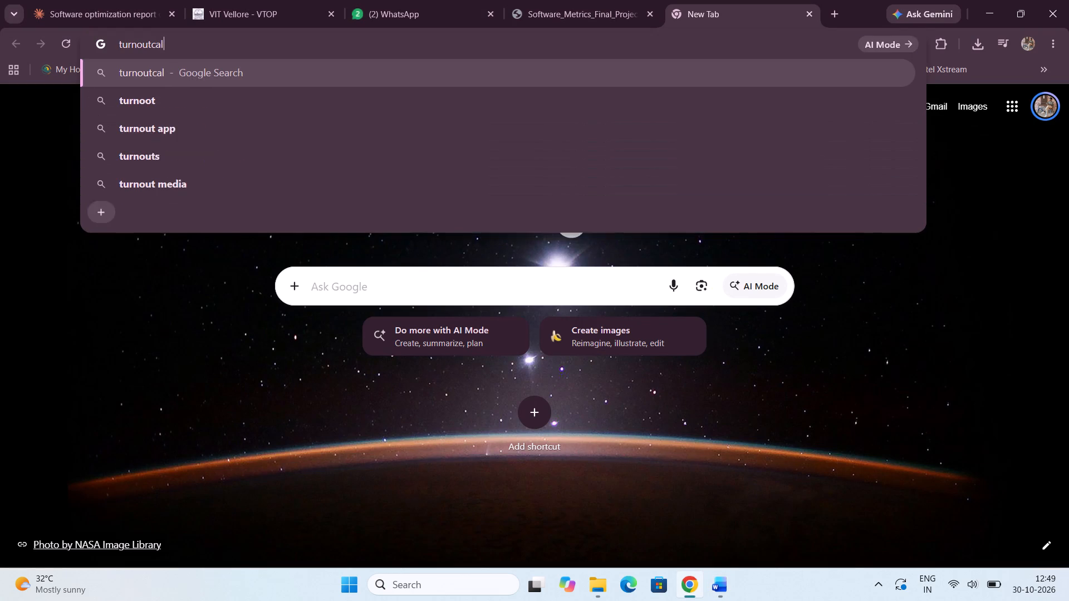
{"action": "key", "text": "BackSpace"}
{"action": "key", "text": "BackSpace"}
{"action": "key", "text": "space"}
{"action": "key", "text": "BackSpace"}
{"action": "key", "text": "BackSpace"}
{"action": "key", "text": "space"}
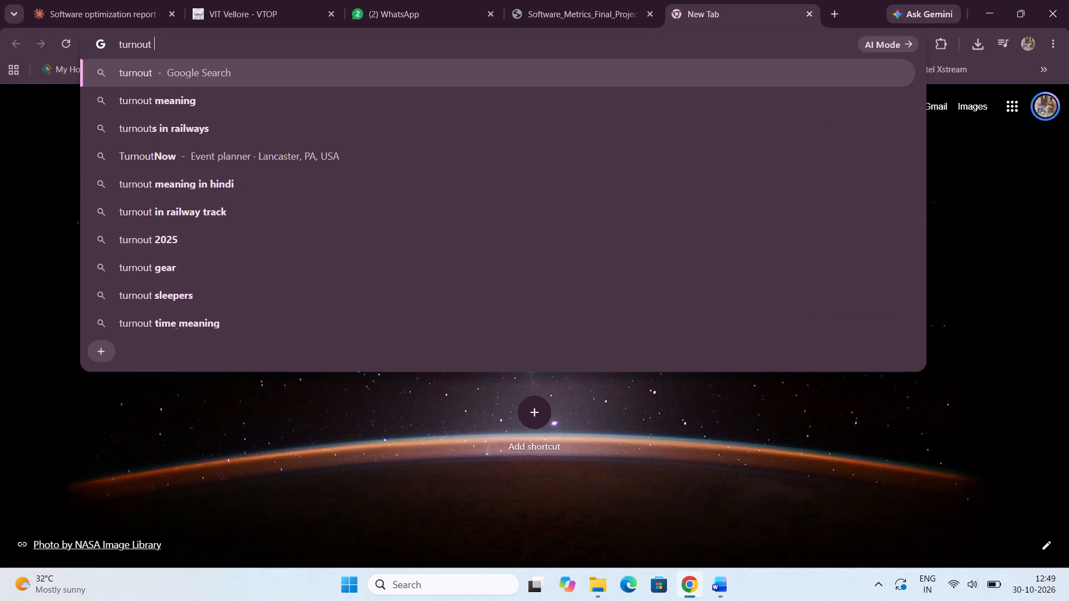
{"action": "type", "text": "cal"}
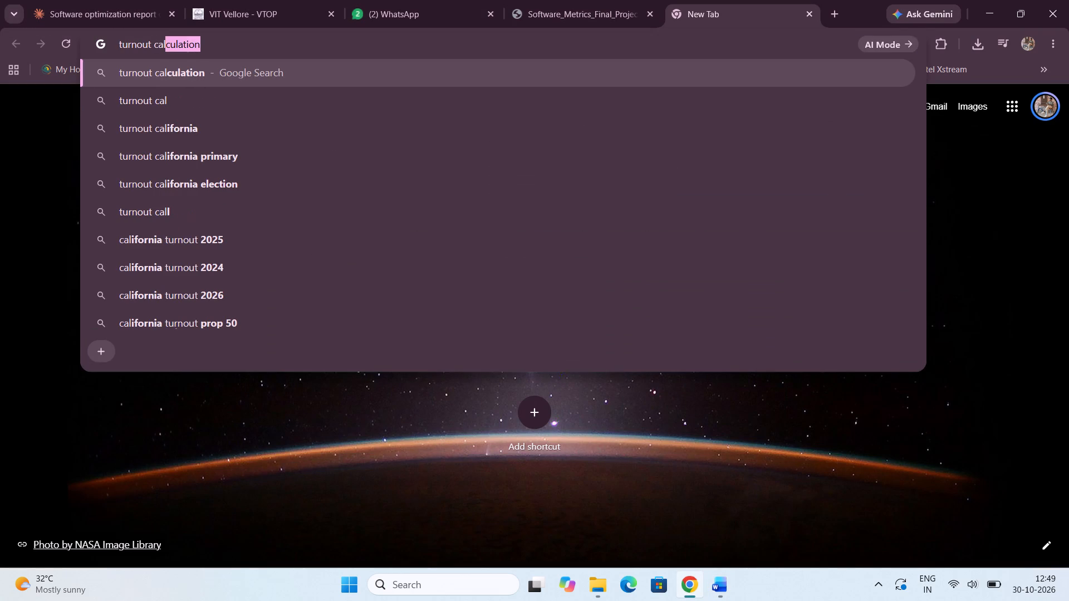
{"action": "key", "text": "Right"}
{"action": "key", "text": "space"}
{"action": "type", "text": "defect"}
{"action": "key", "text": "space"}
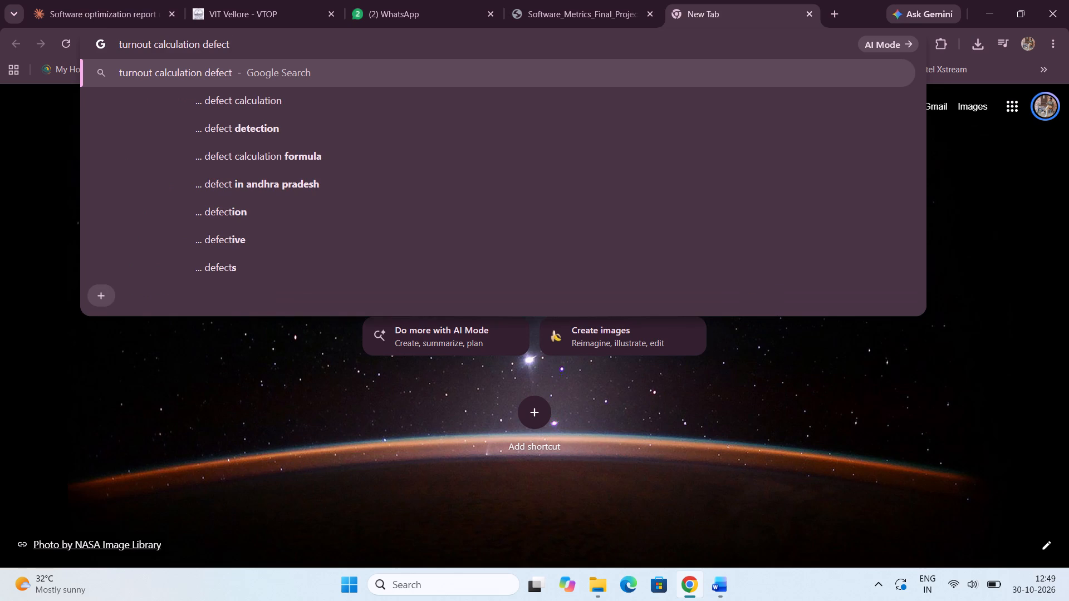
{"action": "type", "text": "values"}
{"action": "key", "text": "space"}
{"action": "type", "text": "will be"}
{"action": "key", "text": "space"}
{"action": "key", "text": "Return"}
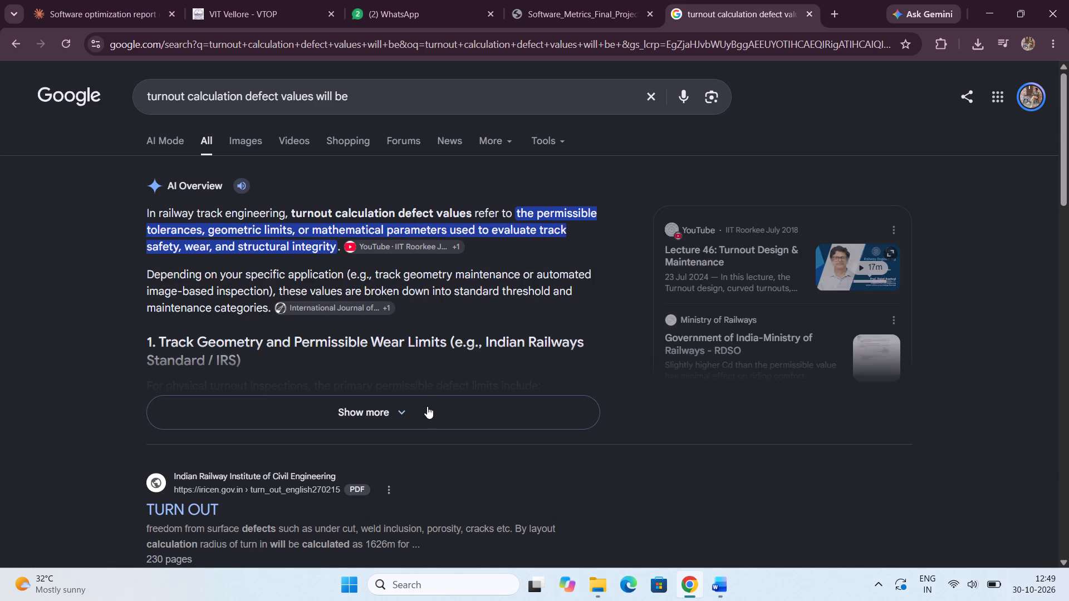
Expand and read the full AI Overview on turnout calculation defect values, and close the search results.
{"action": "left_click", "coordinate": [425, 408]}
{"action": "scroll", "coordinate": [425, 408], "scroll_direction": "down", "scroll_amount": 3}
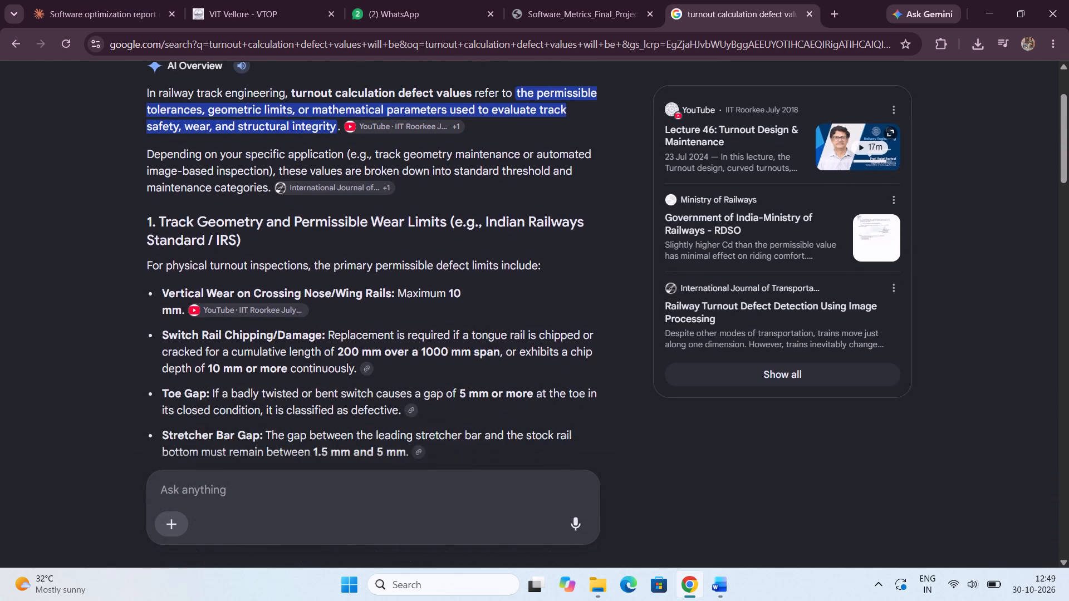
{"action": "scroll", "coordinate": [425, 408], "scroll_direction": "down", "scroll_amount": 6}
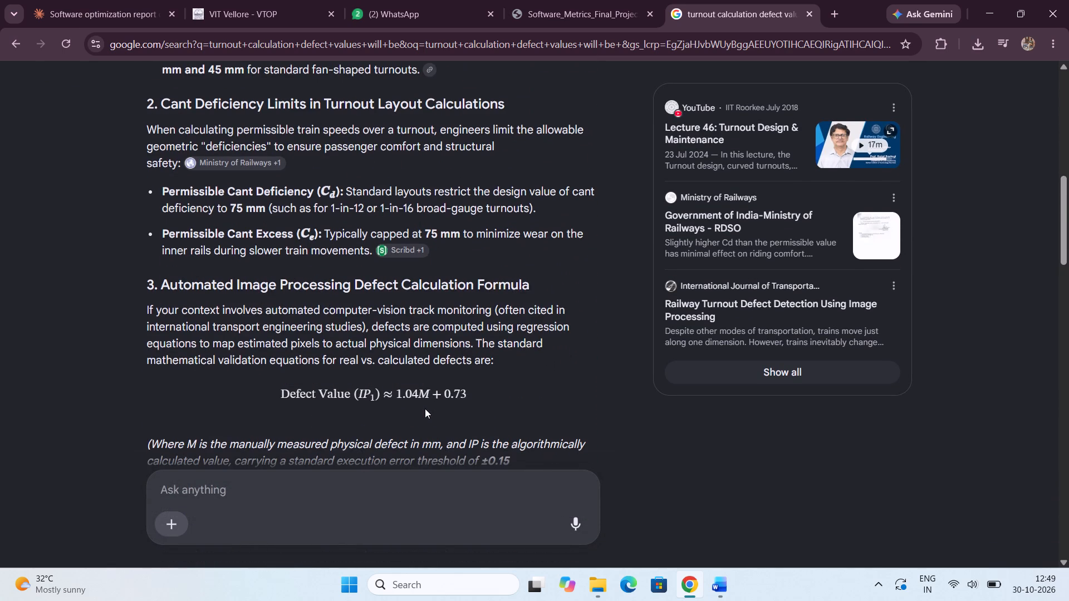
{"action": "scroll", "coordinate": [425, 408], "scroll_direction": "down", "scroll_amount": 3}
{"action": "scroll", "coordinate": [425, 408], "scroll_direction": "up", "scroll_amount": 9}
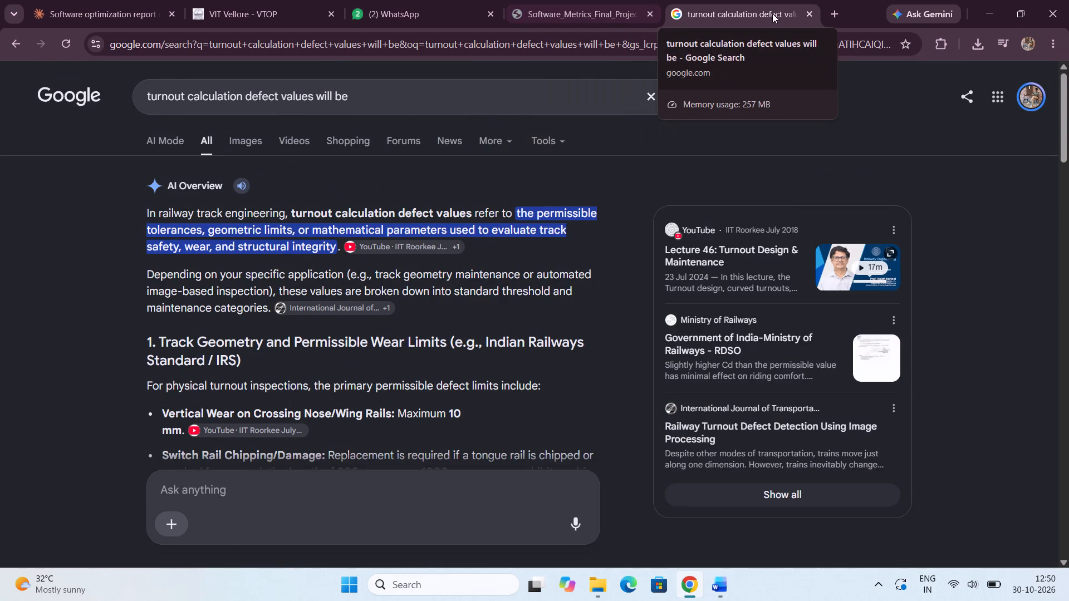
{"action": "left_click", "coordinate": [806, 15]}
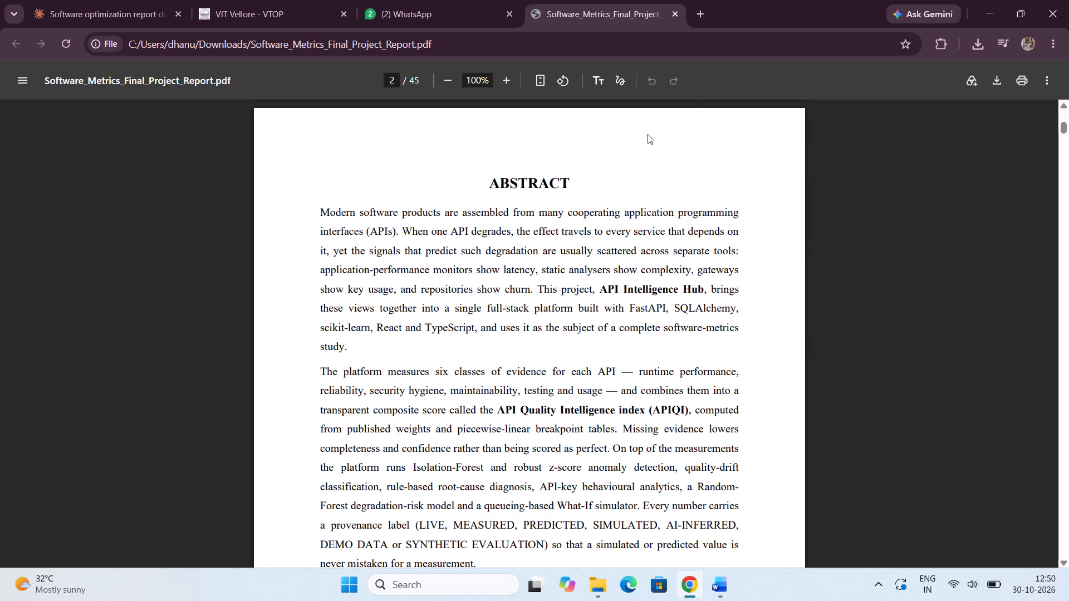
{"action": "type", "text": "word"}
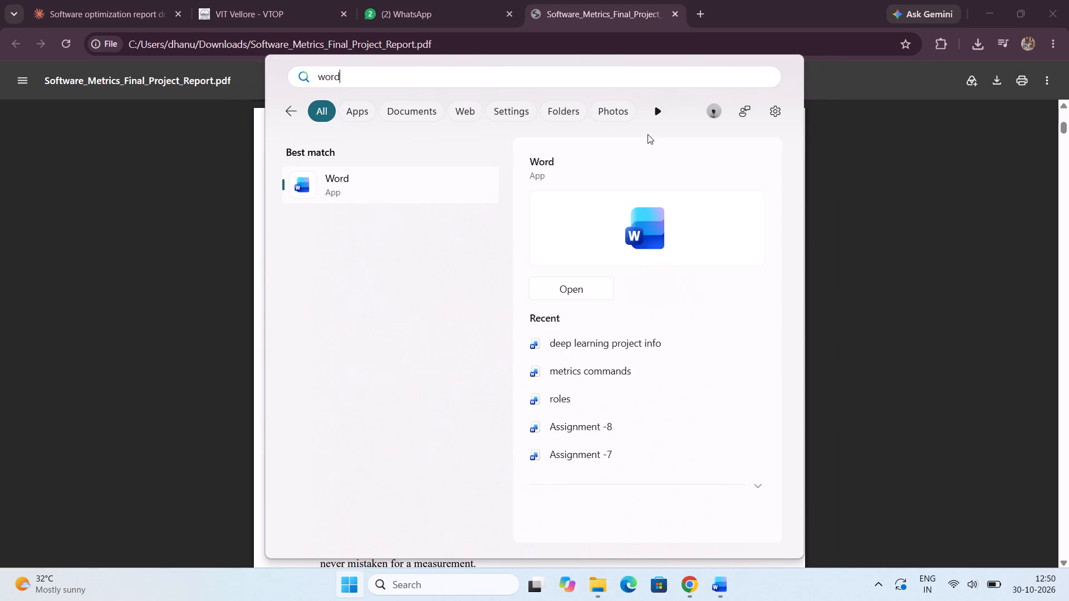
{"action": "key", "text": "Return"}
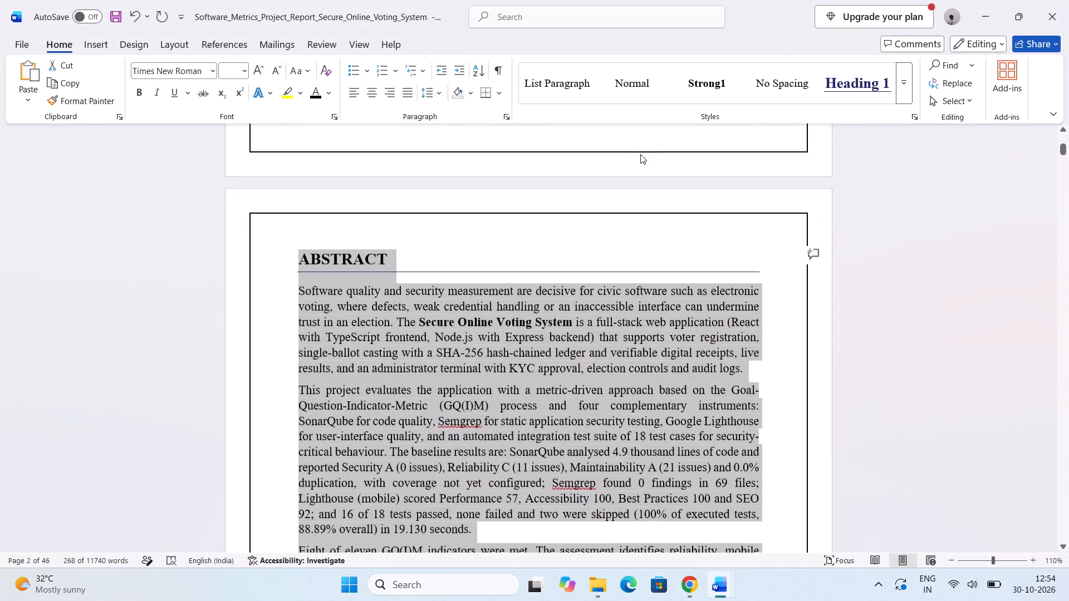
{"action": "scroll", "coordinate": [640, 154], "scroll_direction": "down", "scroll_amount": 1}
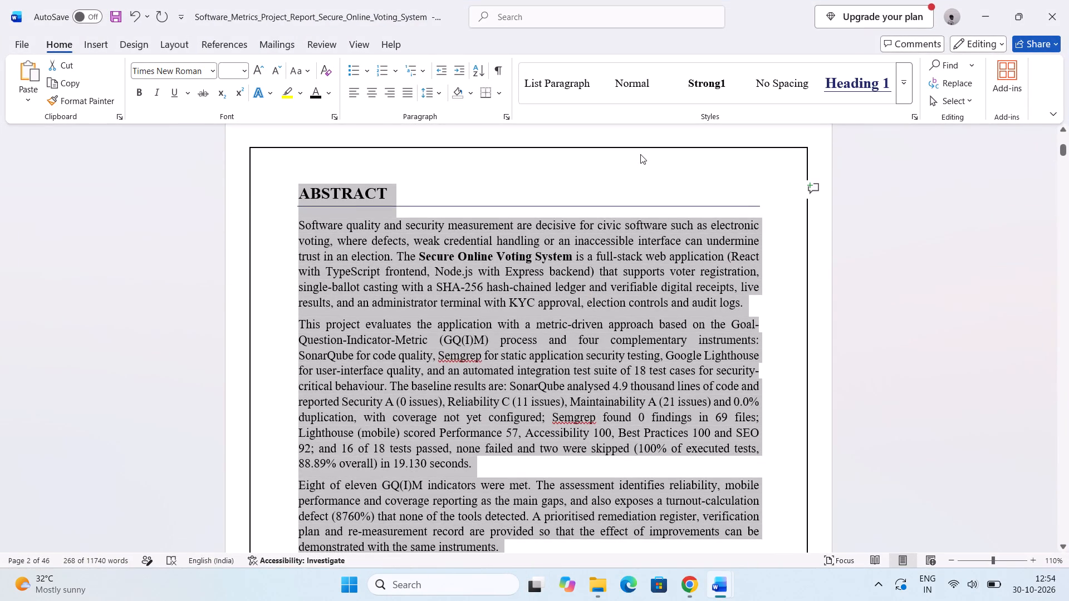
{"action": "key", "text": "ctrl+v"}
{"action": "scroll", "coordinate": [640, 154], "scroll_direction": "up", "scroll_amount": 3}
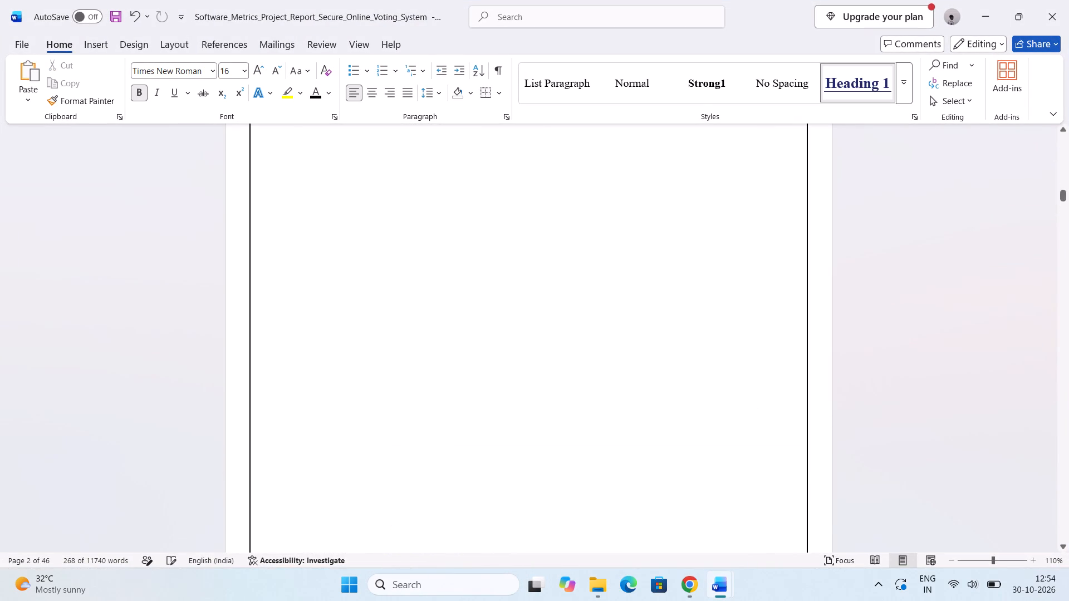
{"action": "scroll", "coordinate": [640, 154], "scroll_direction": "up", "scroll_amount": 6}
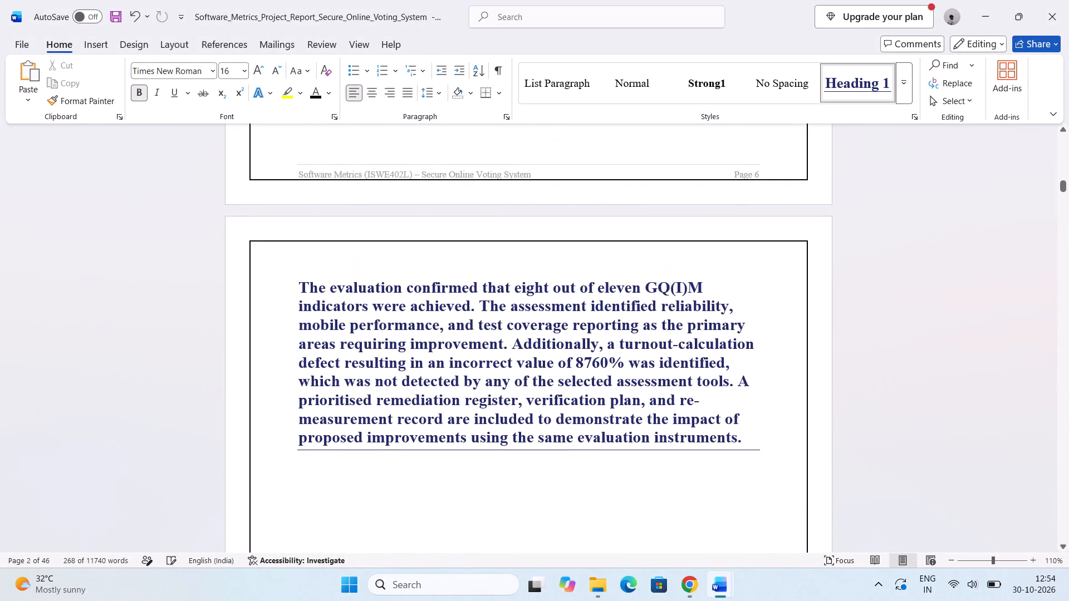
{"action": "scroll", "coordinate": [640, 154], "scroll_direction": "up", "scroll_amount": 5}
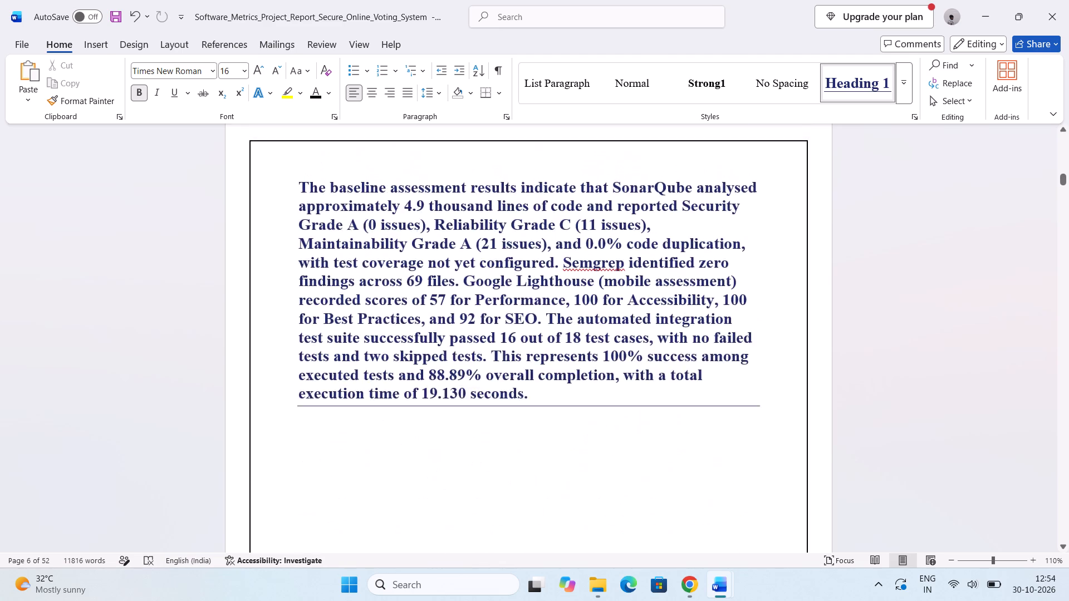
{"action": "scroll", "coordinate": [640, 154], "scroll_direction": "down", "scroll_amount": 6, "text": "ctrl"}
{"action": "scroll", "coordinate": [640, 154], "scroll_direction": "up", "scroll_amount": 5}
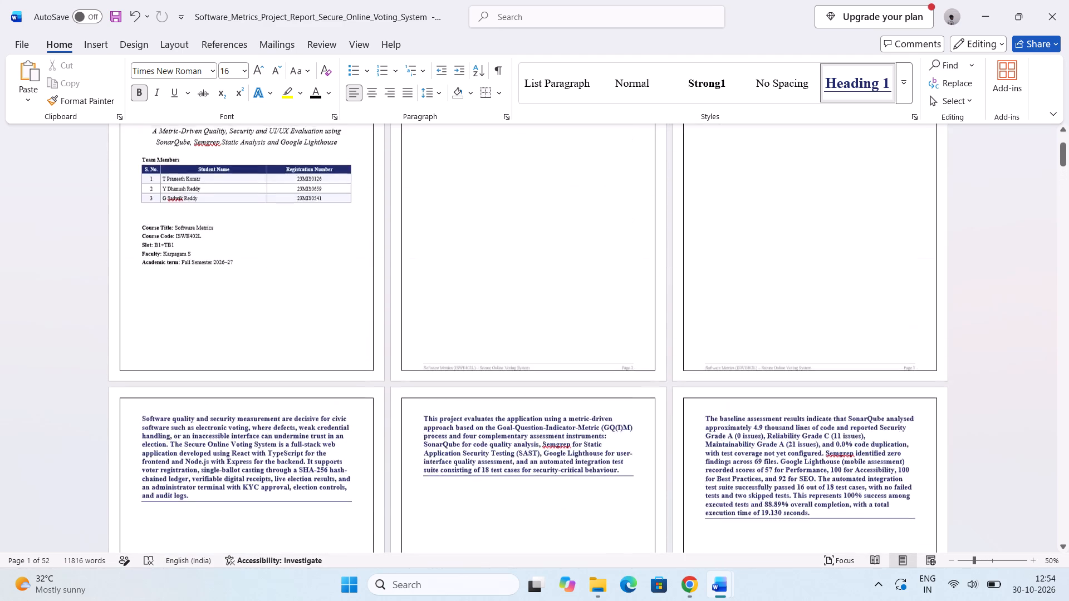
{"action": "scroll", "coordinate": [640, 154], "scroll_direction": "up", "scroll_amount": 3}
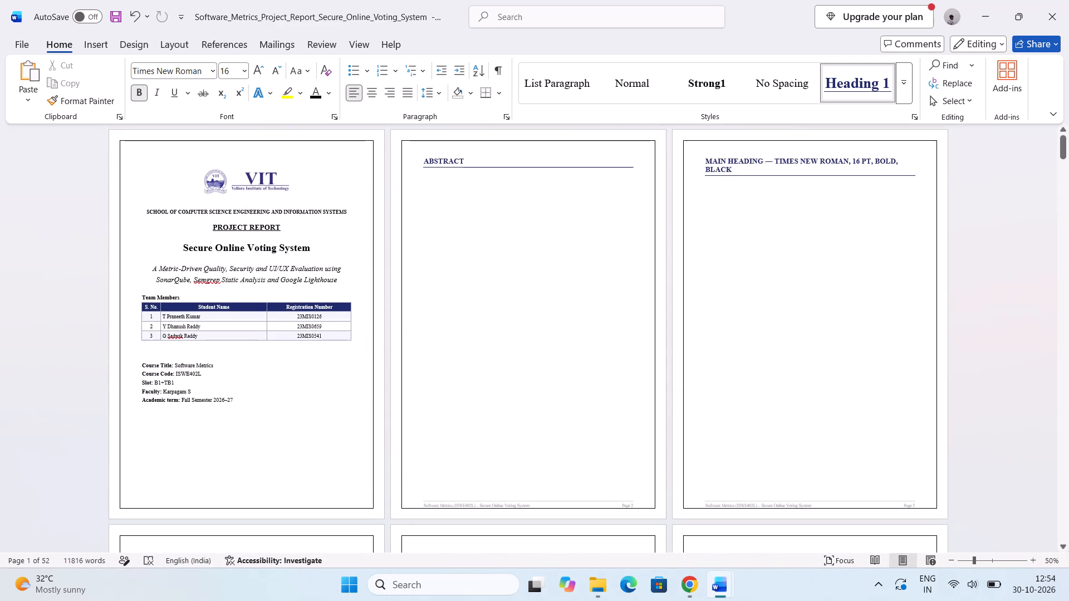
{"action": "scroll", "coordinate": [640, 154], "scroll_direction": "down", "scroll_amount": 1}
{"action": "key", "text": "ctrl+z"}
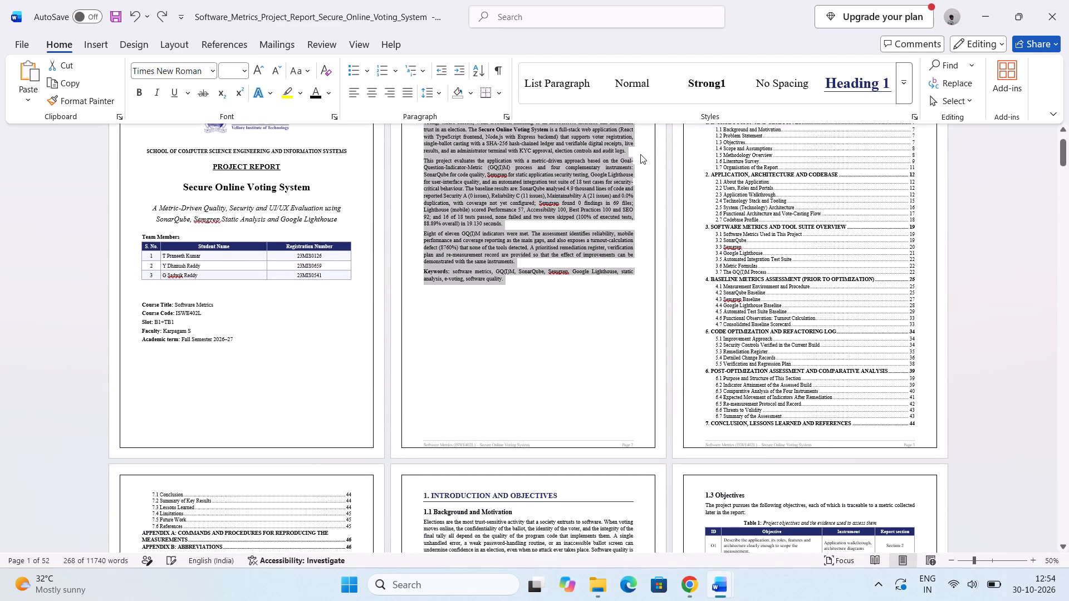
Delete the original Abstract section that precedes the Table of Contents.
{"action": "scroll", "coordinate": [640, 154], "scroll_direction": "up", "scroll_amount": 2}
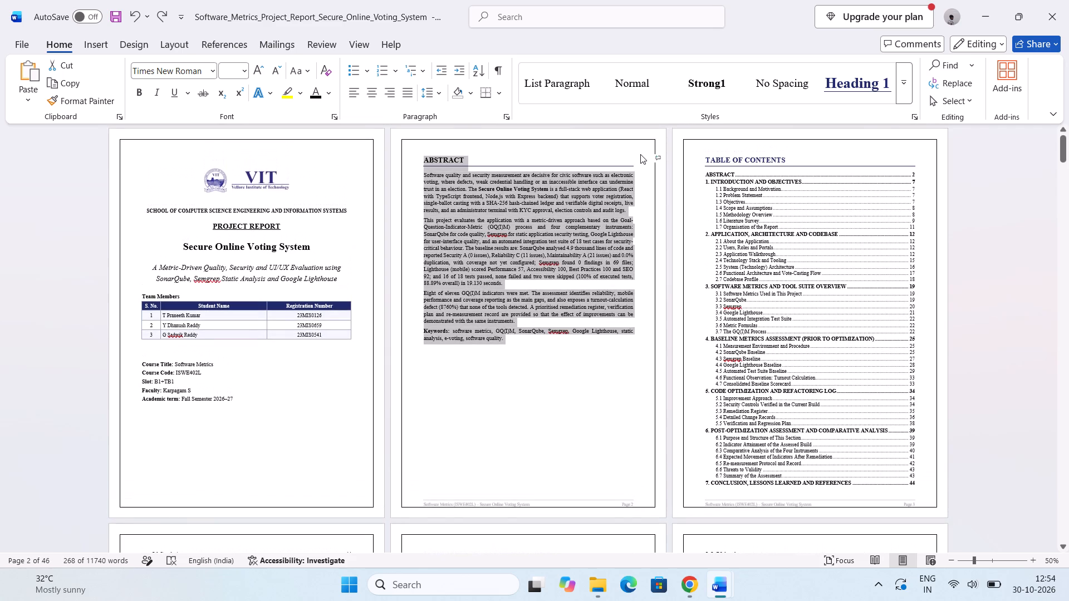
{"action": "key", "text": "BackSpace"}
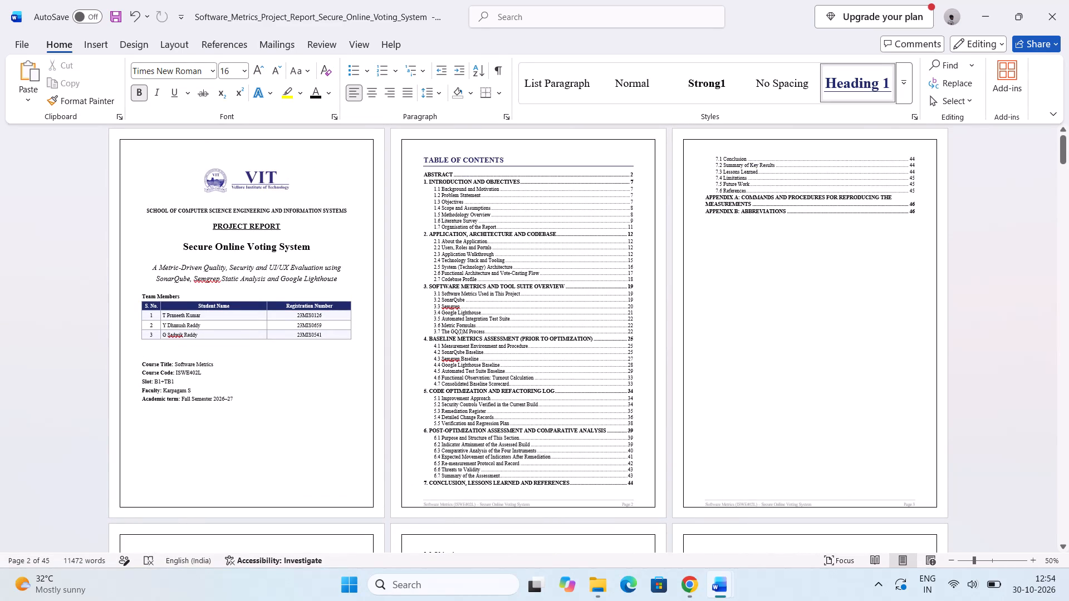
Set the text format before the Table of Contents heading to 12 pt non-bold and paste the reformatted abstract there.
{"action": "left_click", "coordinate": [243, 68]}
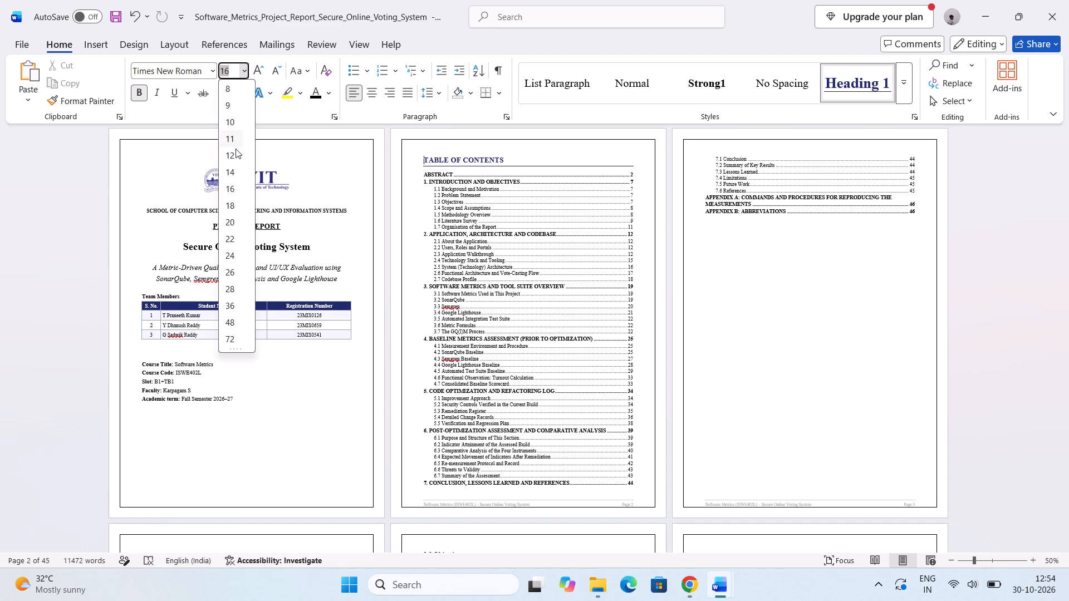
{"action": "left_click", "coordinate": [236, 153]}
{"action": "left_click", "coordinate": [138, 92]}
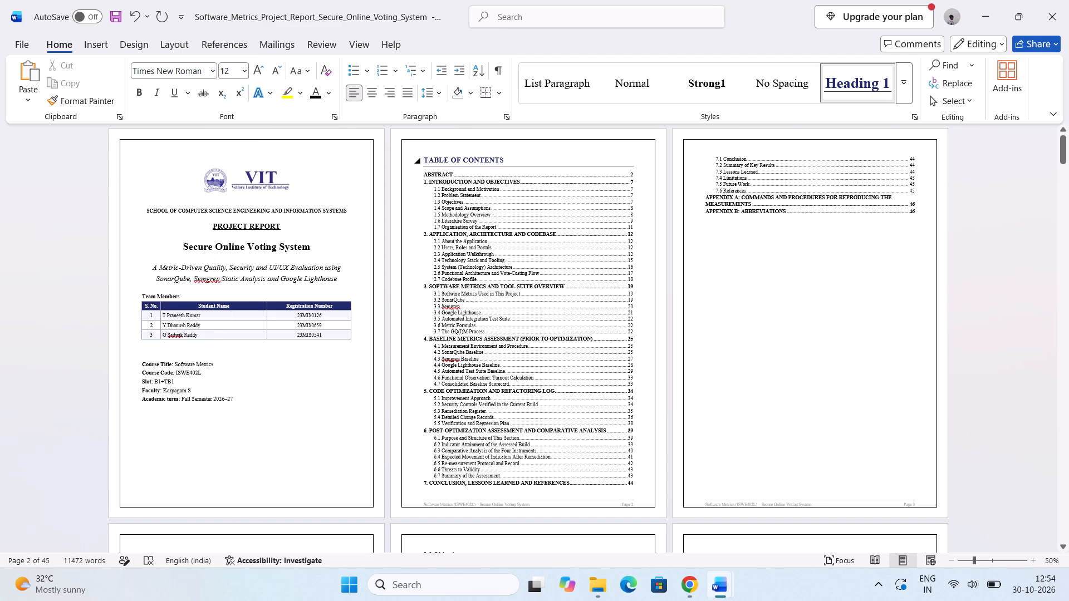
{"action": "key", "text": "ctrl+v"}
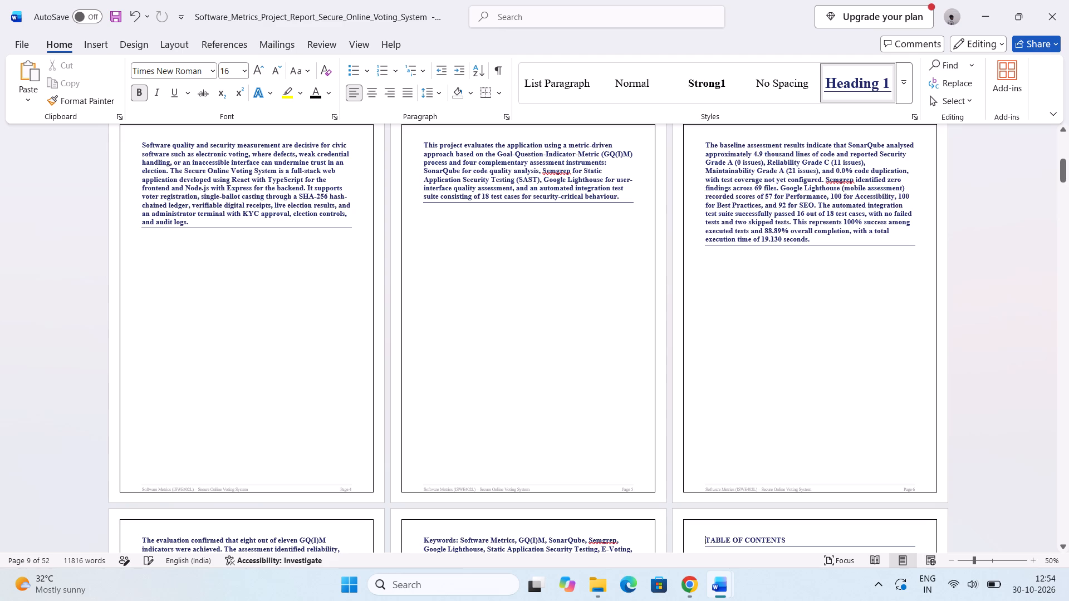
Undo the pasted reformatted abstract and the deletion of the original Abstract section in the Word report.
{"action": "key", "text": "ctrl+z"}
{"action": "key", "text": "alt+Tab"}
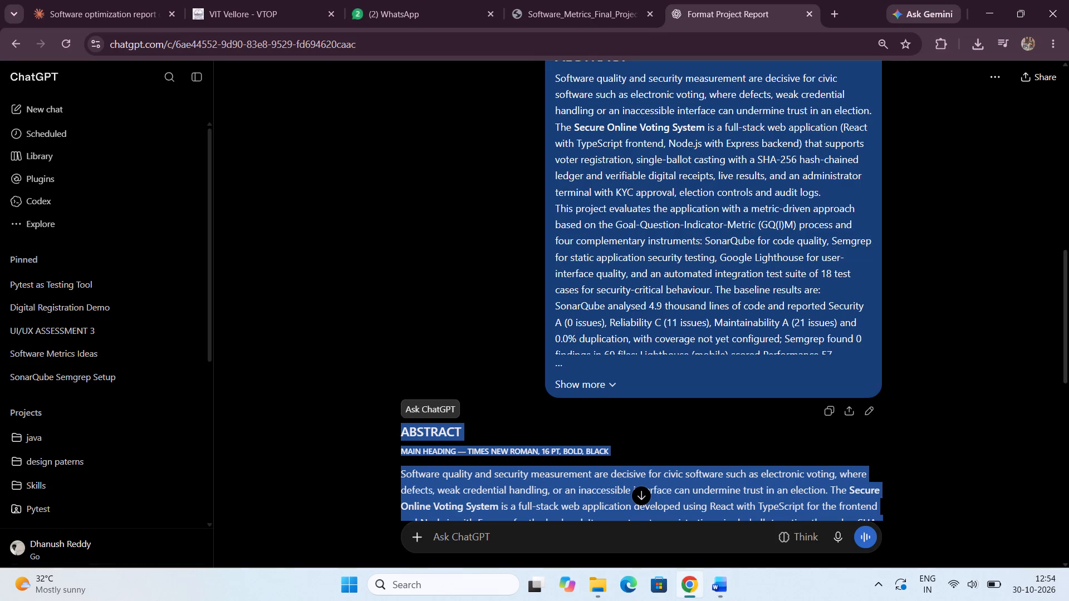
{"action": "key", "text": "alt+Tab"}
{"action": "key", "text": "ctrl+z"}
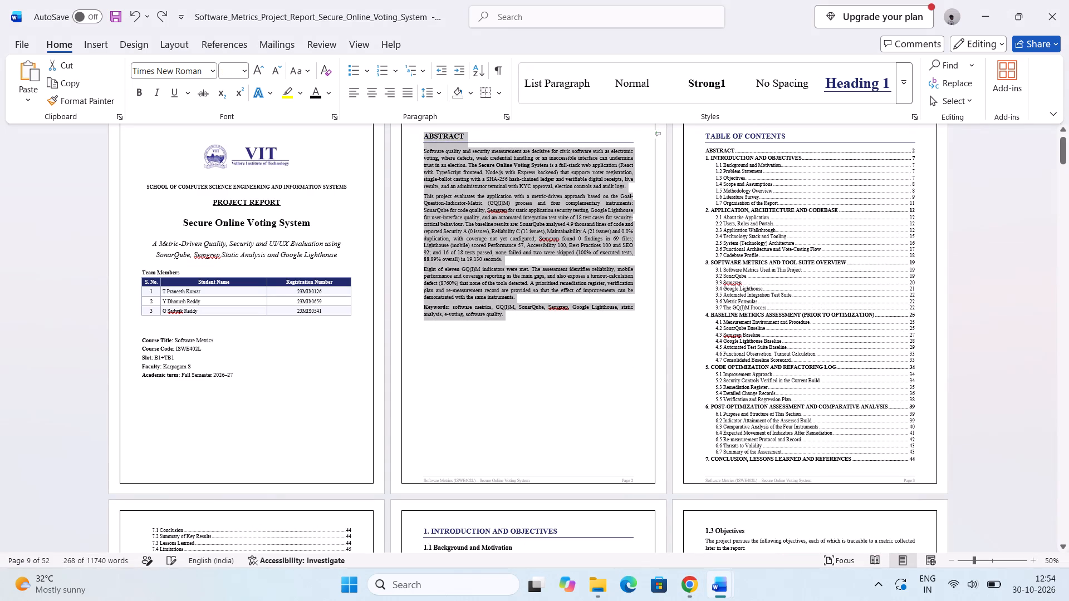
Set the original abstract's body text, from the first paragraph through the Keywords line, to 14 pt.
{"action": "left_click", "coordinate": [594, 365]}
{"action": "scroll", "coordinate": [594, 365], "scroll_direction": "up", "scroll_amount": 3, "text": "ctrl"}
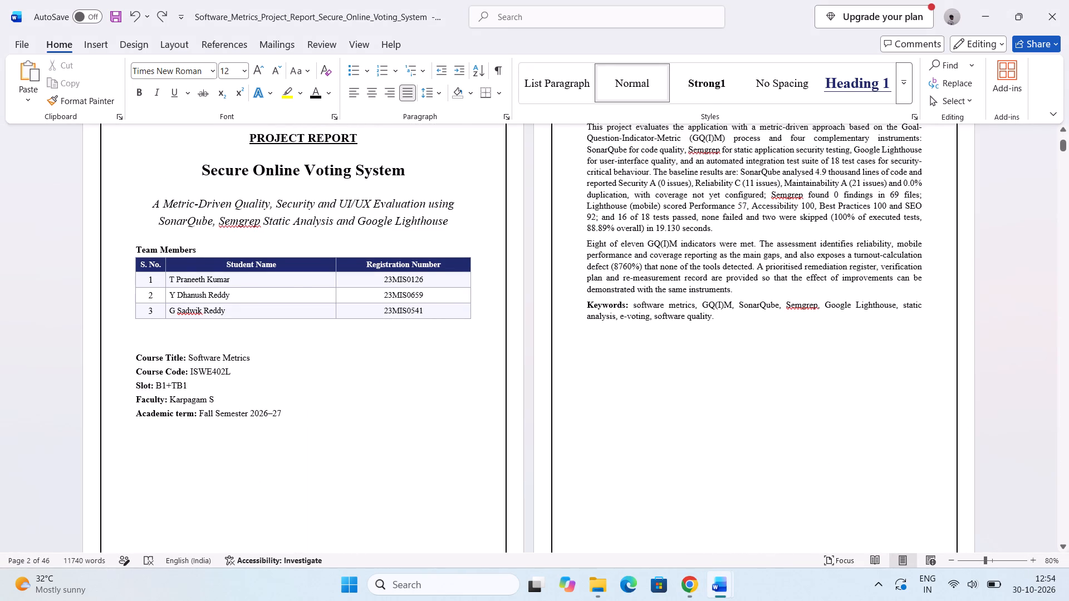
{"action": "left_click_drag", "start_coordinate": [722, 322], "coordinate": [589, 205]}
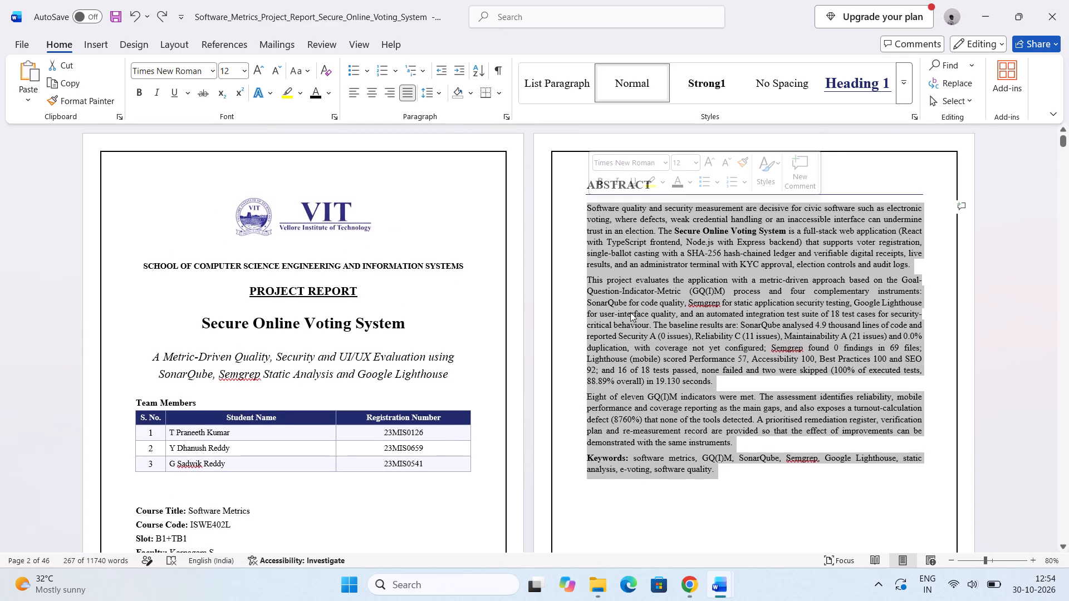
{"action": "left_click", "coordinate": [244, 73]}
{"action": "left_click", "coordinate": [234, 176]}
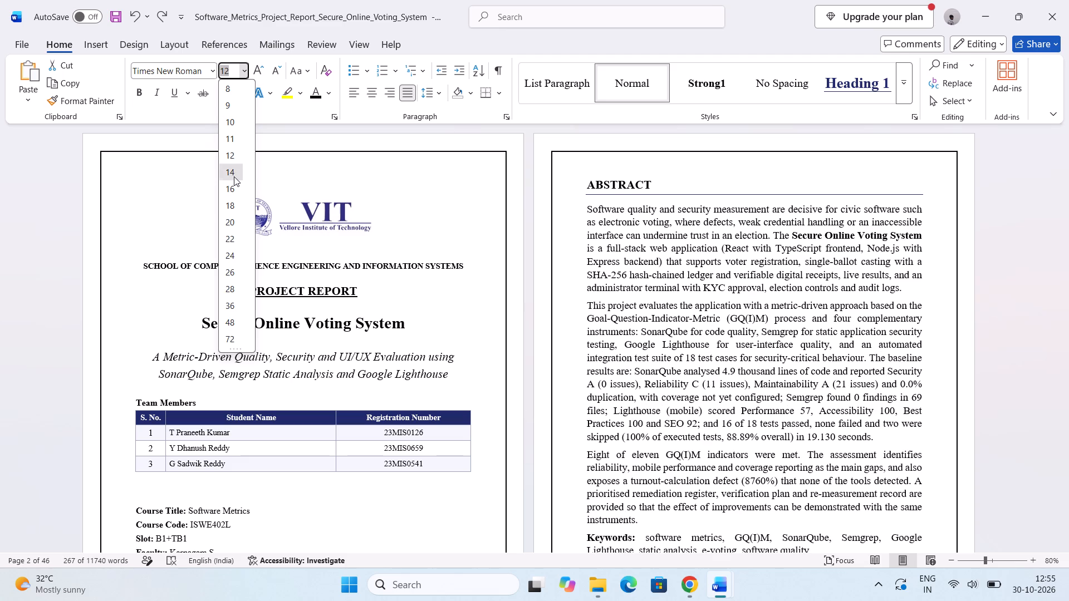
{"action": "scroll", "coordinate": [780, 311], "scroll_direction": "down", "scroll_amount": 1}
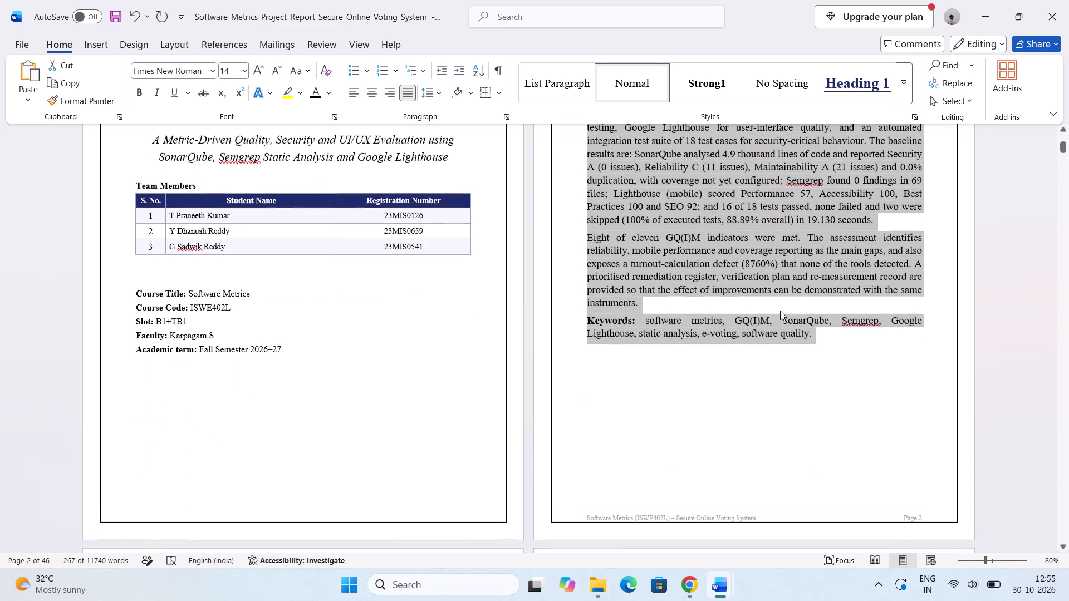
{"action": "left_click", "coordinate": [757, 304]}
{"action": "scroll", "coordinate": [757, 304], "scroll_direction": "up", "scroll_amount": 1}
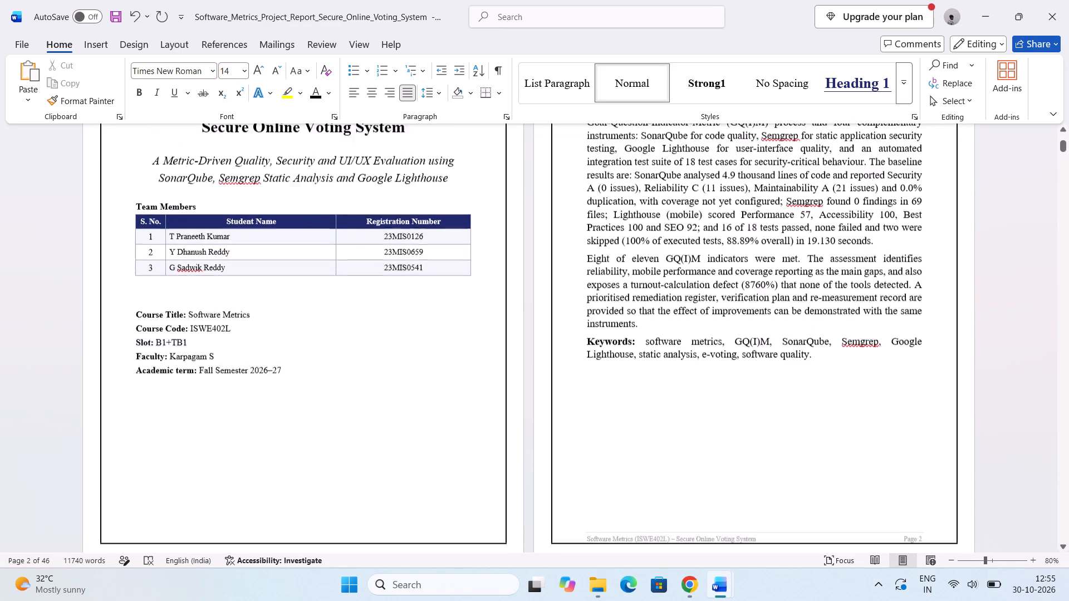
{"action": "scroll", "coordinate": [757, 304], "scroll_direction": "up", "scroll_amount": 3}
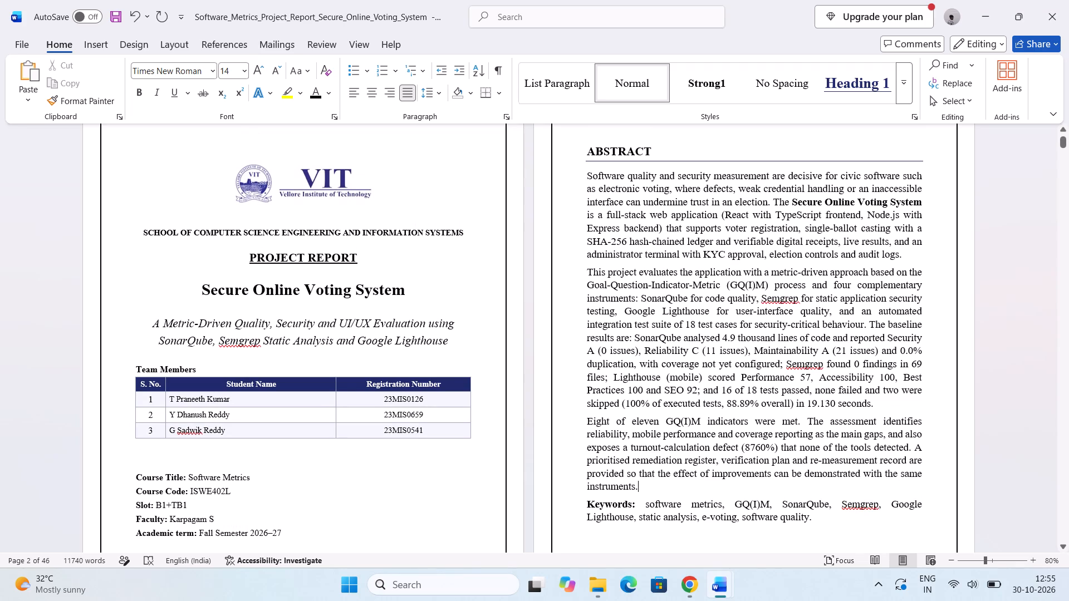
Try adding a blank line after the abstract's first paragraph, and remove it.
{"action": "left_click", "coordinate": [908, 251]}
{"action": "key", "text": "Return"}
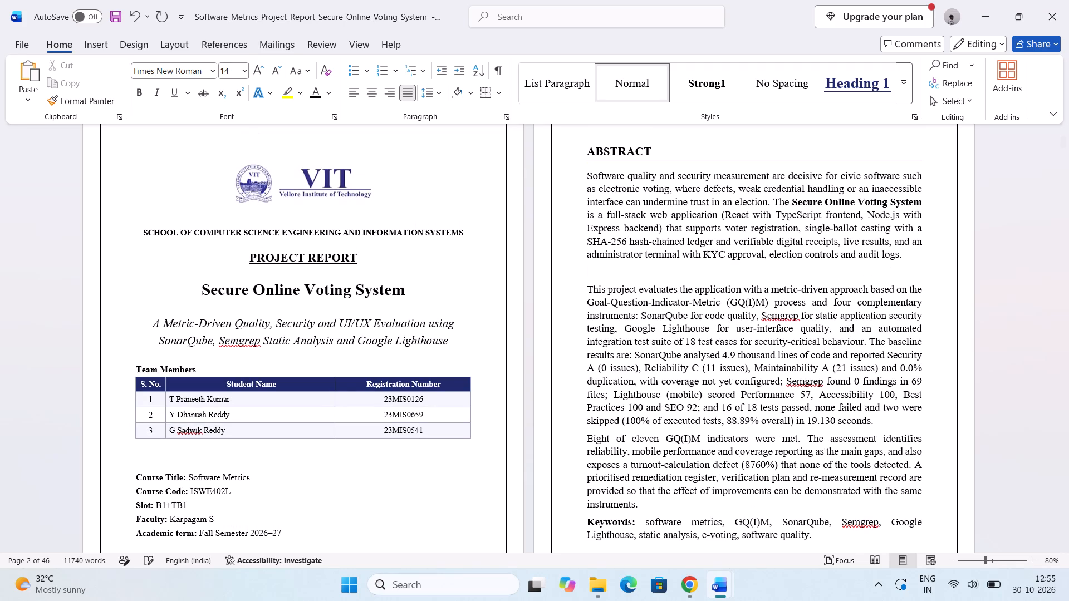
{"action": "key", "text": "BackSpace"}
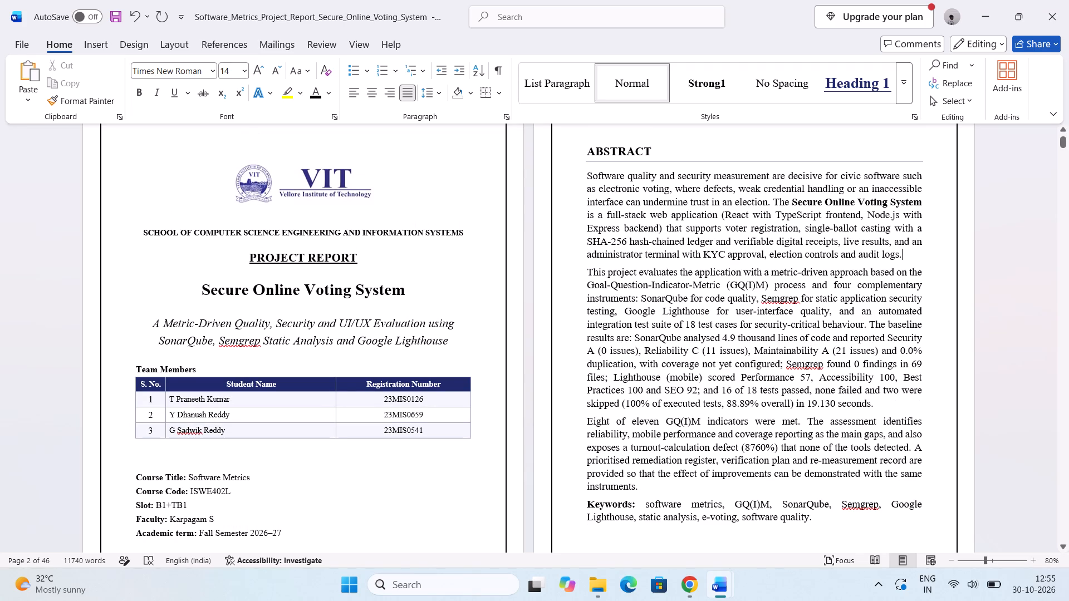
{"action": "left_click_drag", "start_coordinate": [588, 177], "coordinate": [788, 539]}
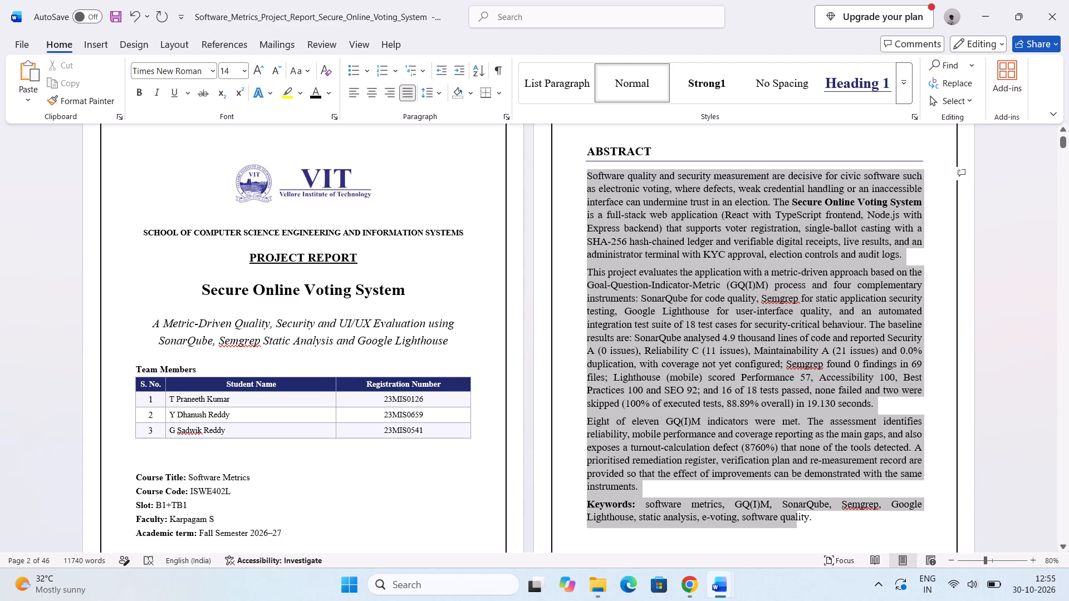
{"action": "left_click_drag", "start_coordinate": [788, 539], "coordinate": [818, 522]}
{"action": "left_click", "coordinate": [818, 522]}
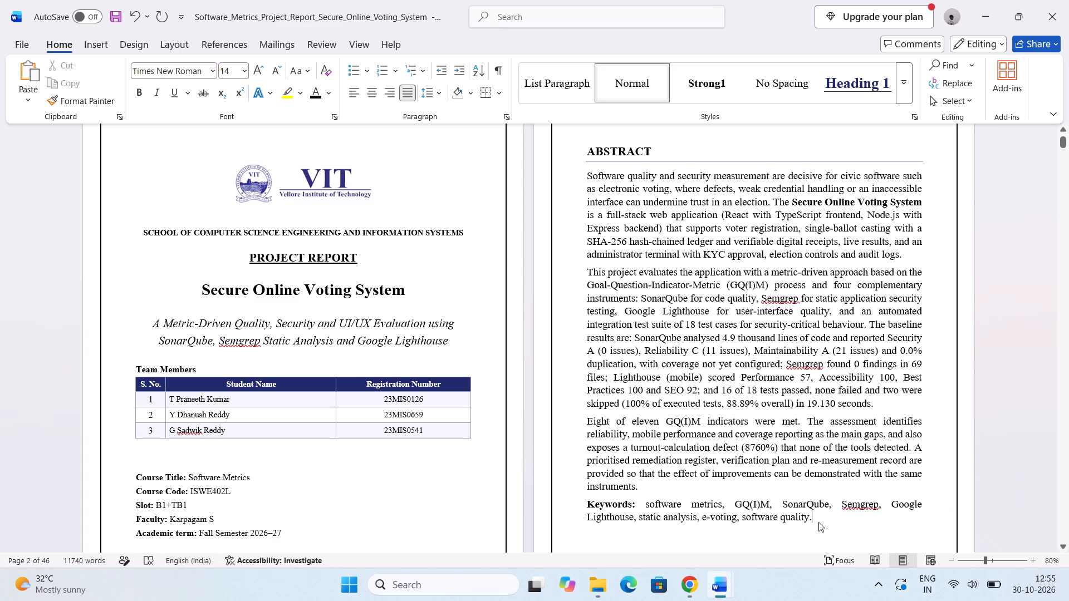
Make the Table 1 caption text "Project objectives and the evidence used to assess them" non-italic and 12 pt.
{"action": "scroll", "coordinate": [818, 522], "scroll_direction": "down", "scroll_amount": 4}
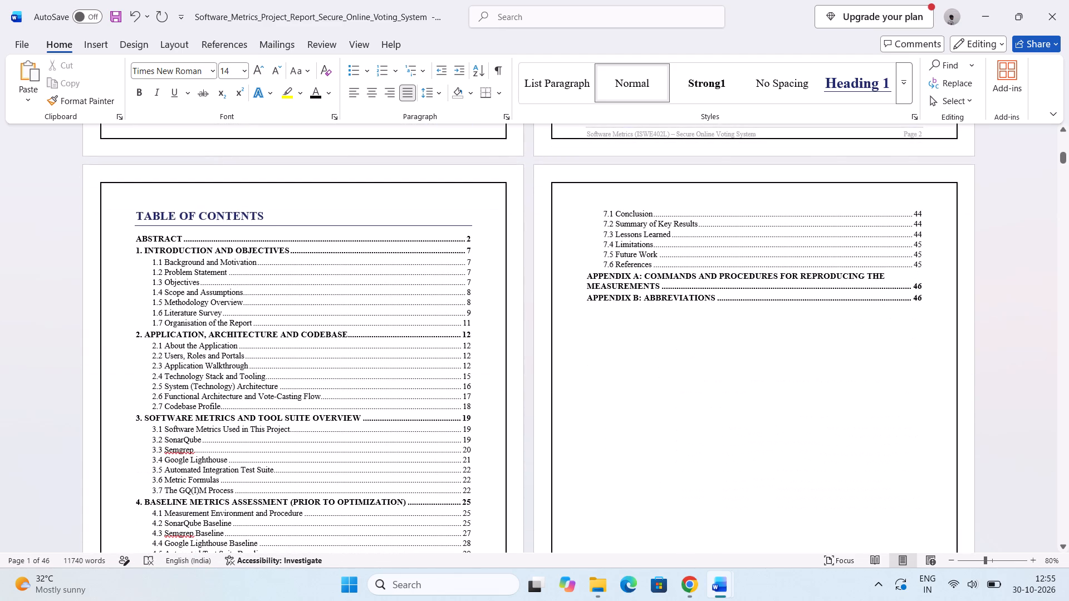
{"action": "scroll", "coordinate": [818, 522], "scroll_direction": "down", "scroll_amount": 4}
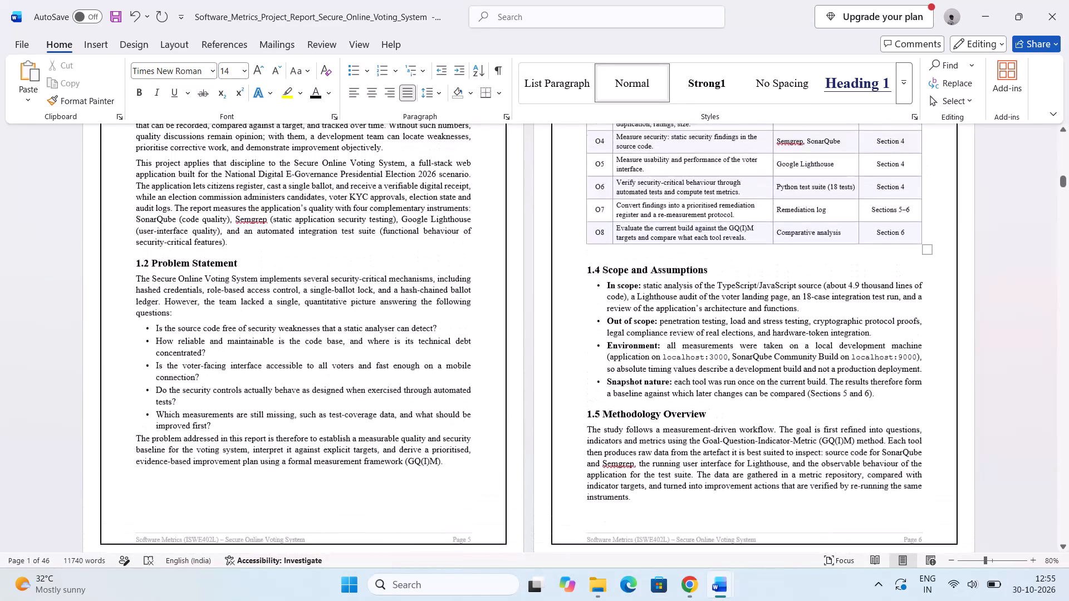
{"action": "scroll", "coordinate": [818, 522], "scroll_direction": "down", "scroll_amount": 2}
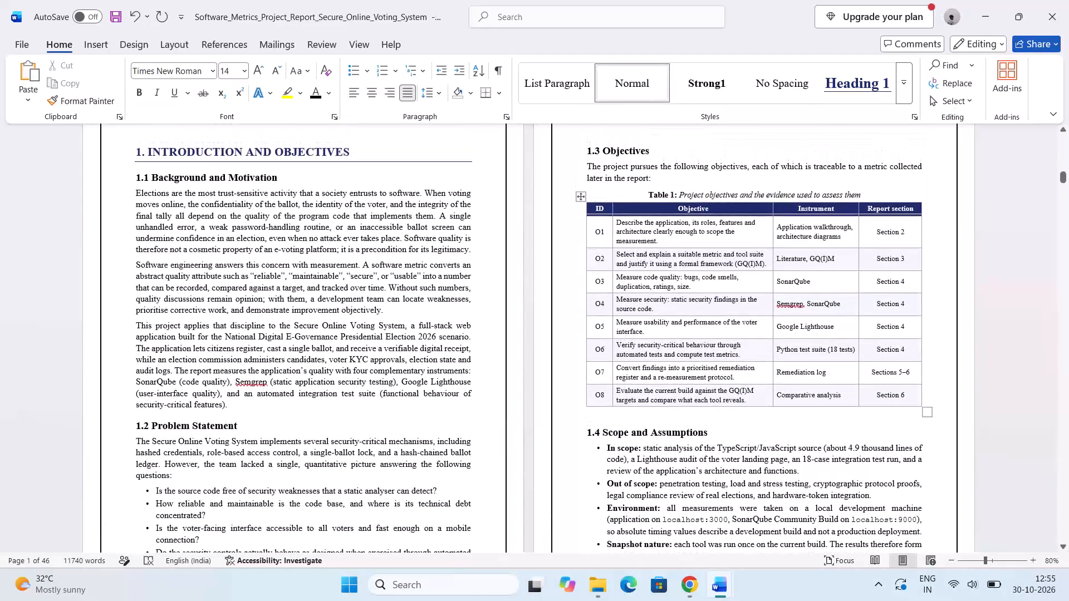
{"action": "scroll", "coordinate": [818, 522], "scroll_direction": "up", "scroll_amount": 1}
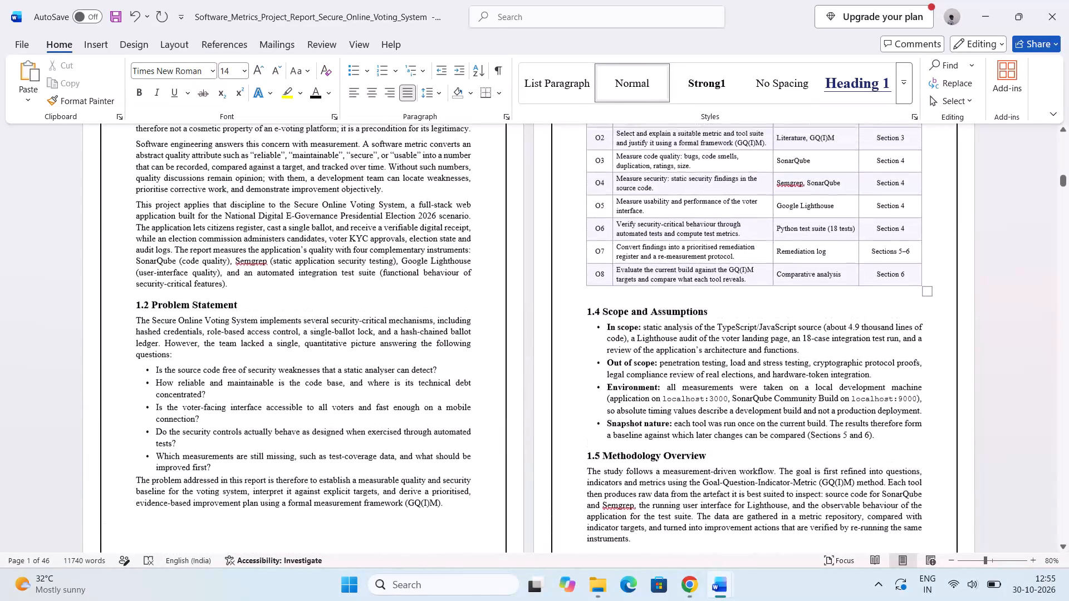
{"action": "scroll", "coordinate": [818, 522], "scroll_direction": "up", "scroll_amount": 2}
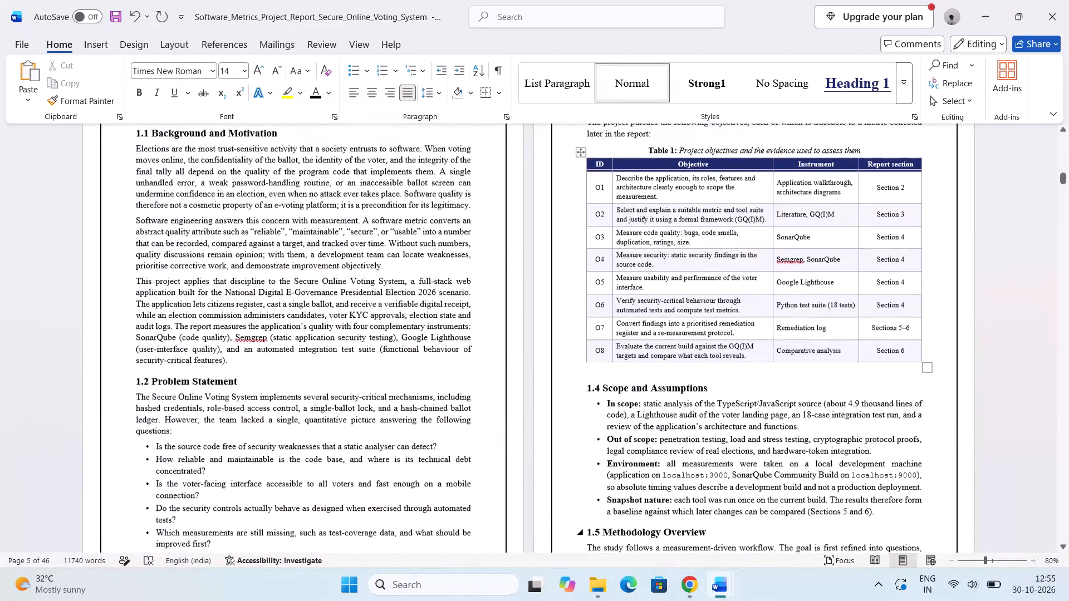
{"action": "scroll", "coordinate": [818, 522], "scroll_direction": "up", "scroll_amount": 1}
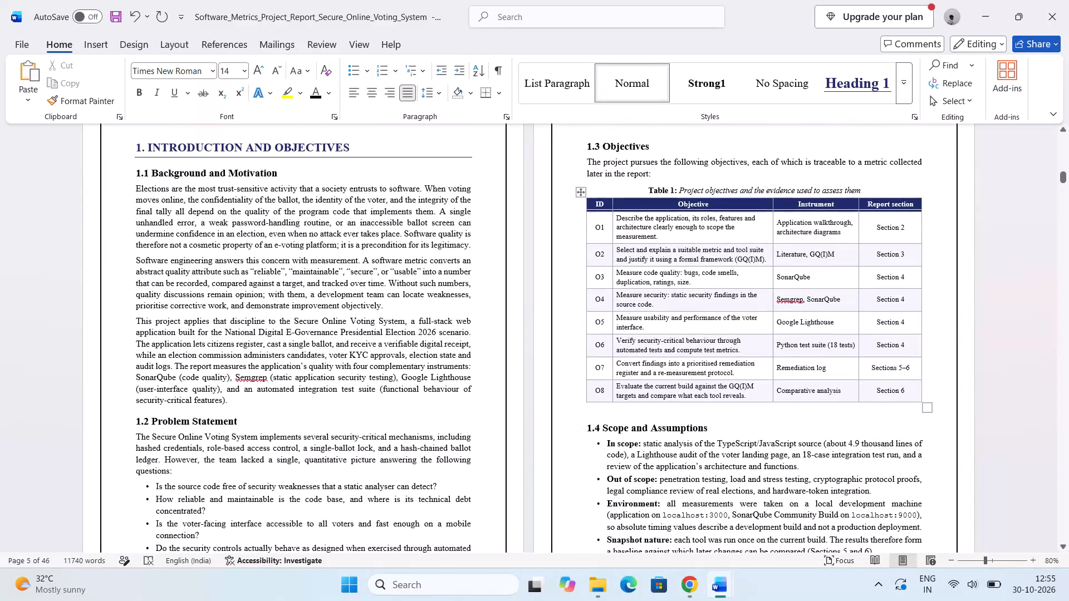
{"action": "left_click_drag", "start_coordinate": [679, 190], "coordinate": [813, 186]}
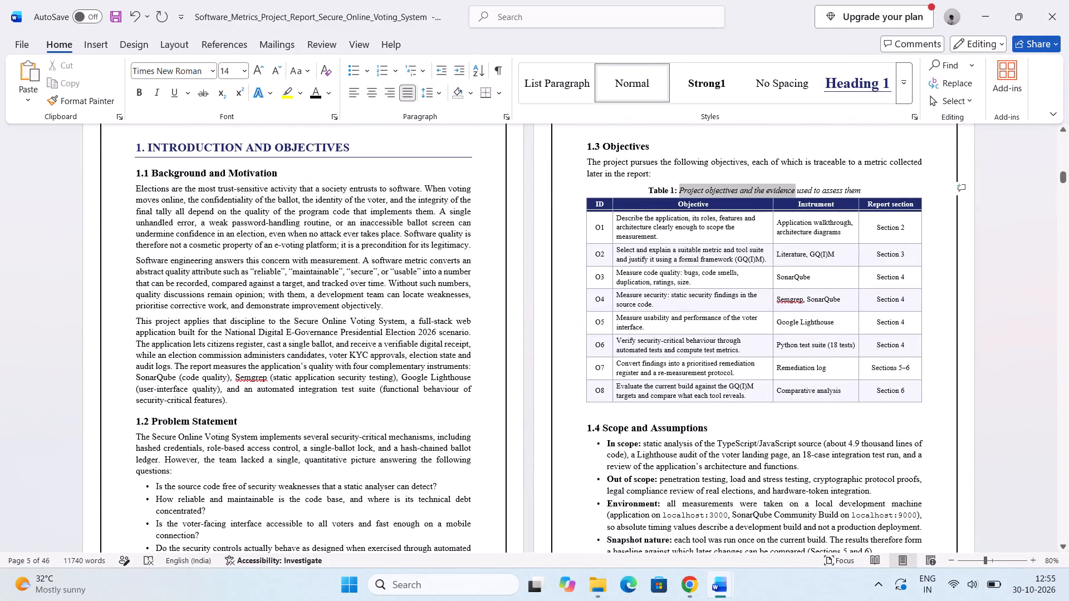
{"action": "left_click_drag", "start_coordinate": [813, 186], "coordinate": [882, 194]}
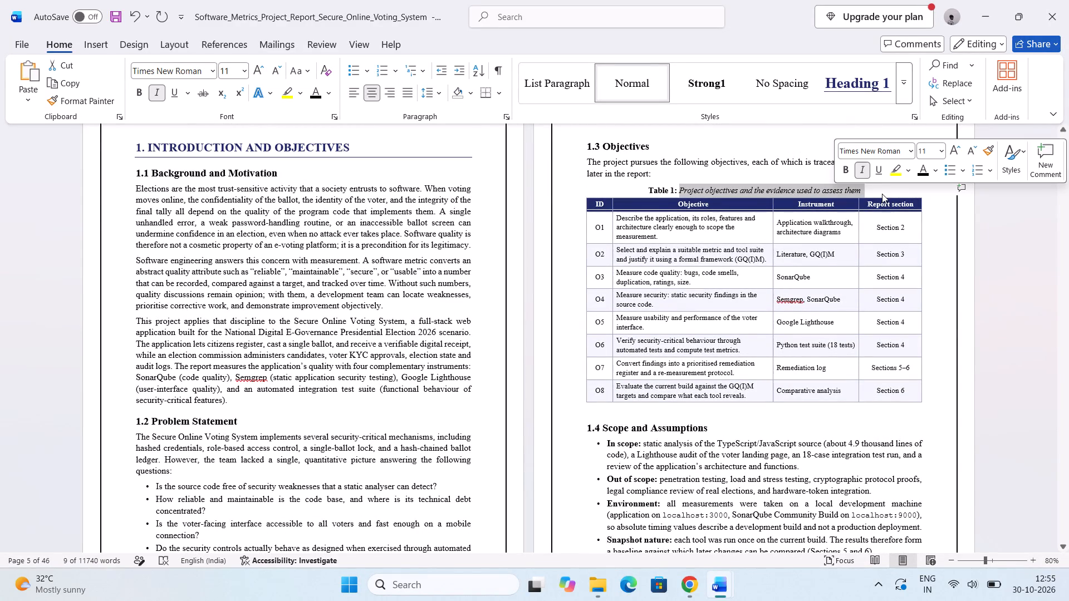
{"action": "left_click", "coordinate": [865, 173]}
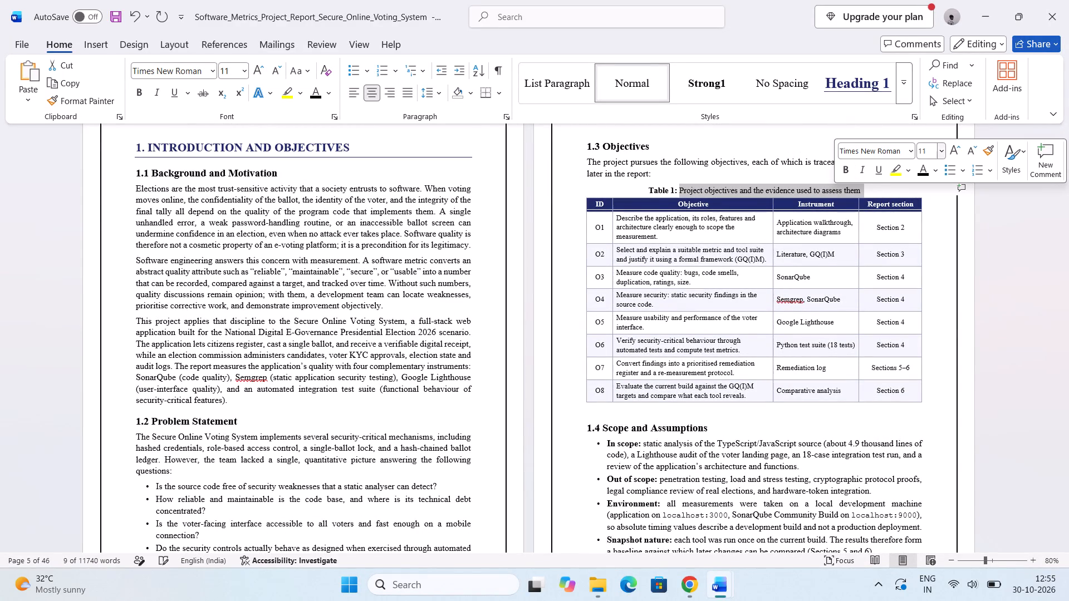
{"action": "left_click", "coordinate": [929, 148]}
{"action": "type", "text": "12"}
{"action": "key", "text": "Return"}
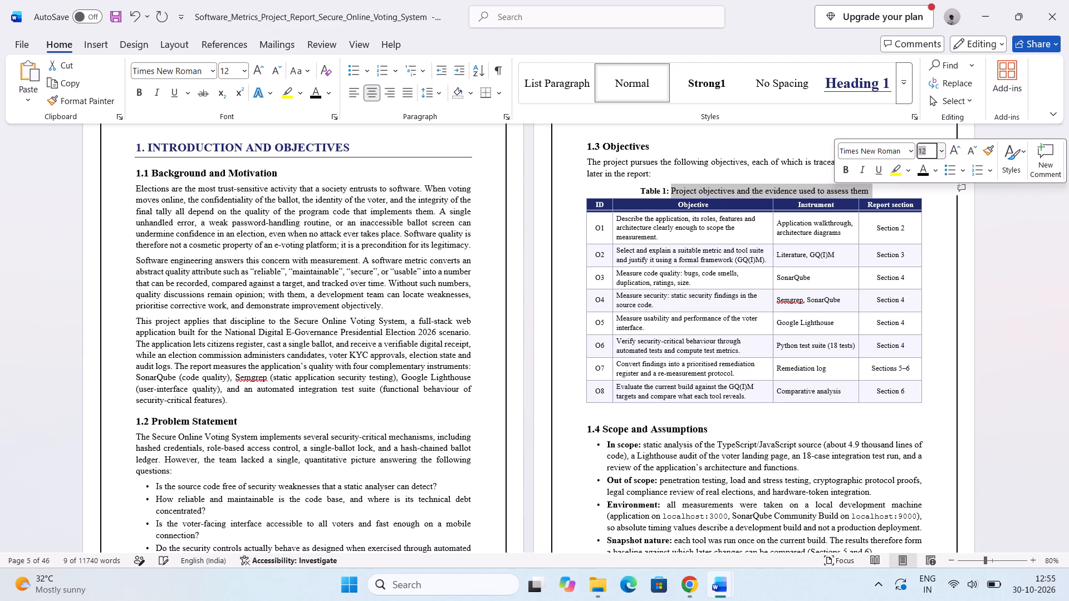
{"action": "left_click", "coordinate": [659, 175]}
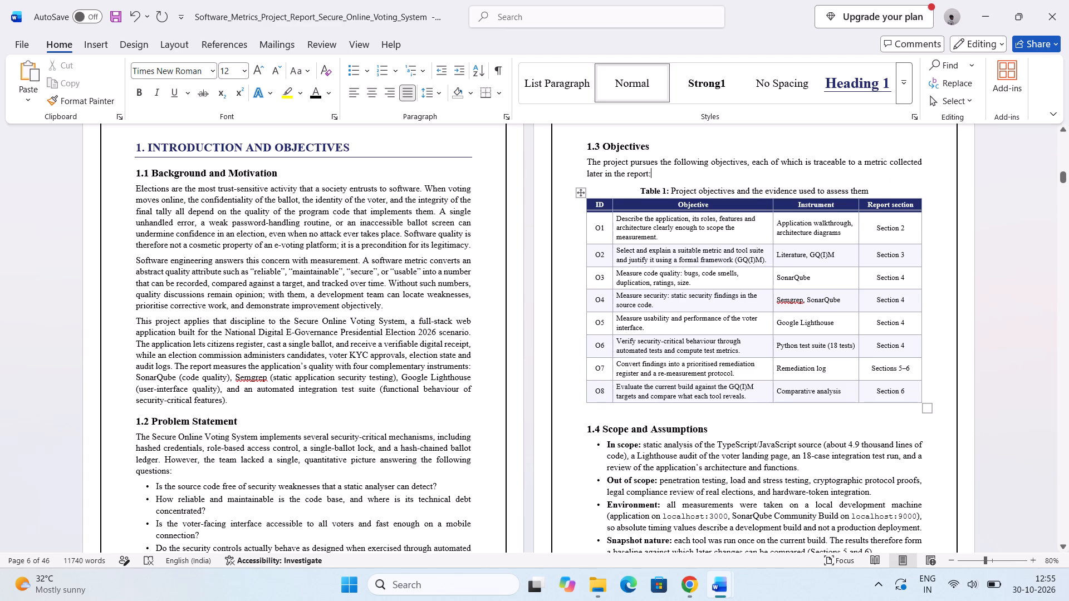
Examine the formatting of Table 1, the Table of Contents and the Introduction and Objectives pages.
{"action": "left_click_drag", "start_coordinate": [594, 216], "coordinate": [933, 401]}
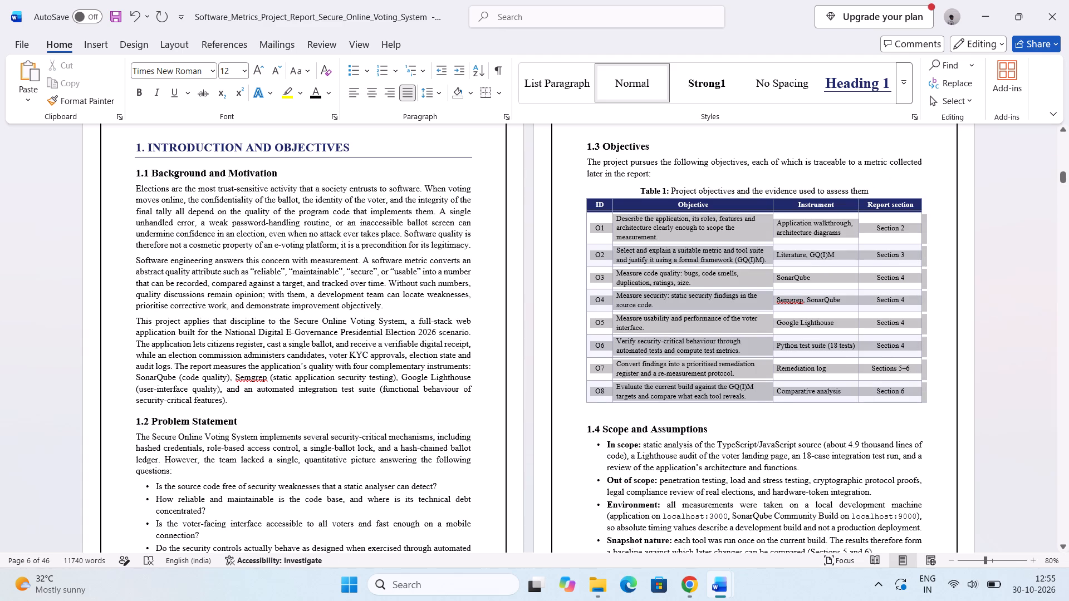
{"action": "left_click_drag", "start_coordinate": [933, 401], "coordinate": [915, 393]}
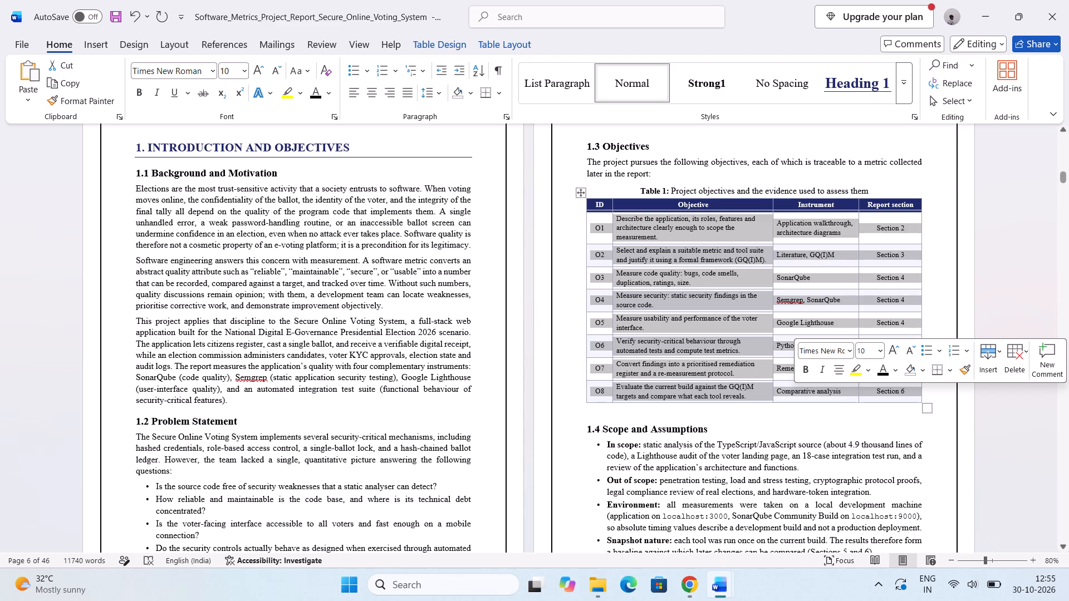
{"action": "left_click", "coordinate": [774, 413]}
{"action": "scroll", "coordinate": [774, 413], "scroll_direction": "up", "scroll_amount": 1}
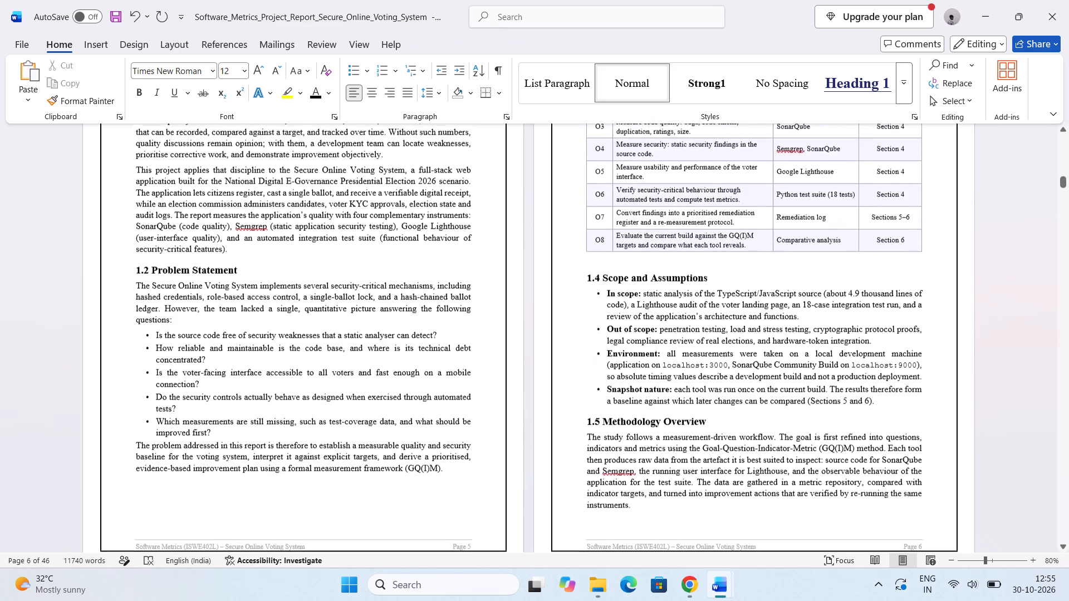
{"action": "scroll", "coordinate": [774, 413], "scroll_direction": "up", "scroll_amount": 1}
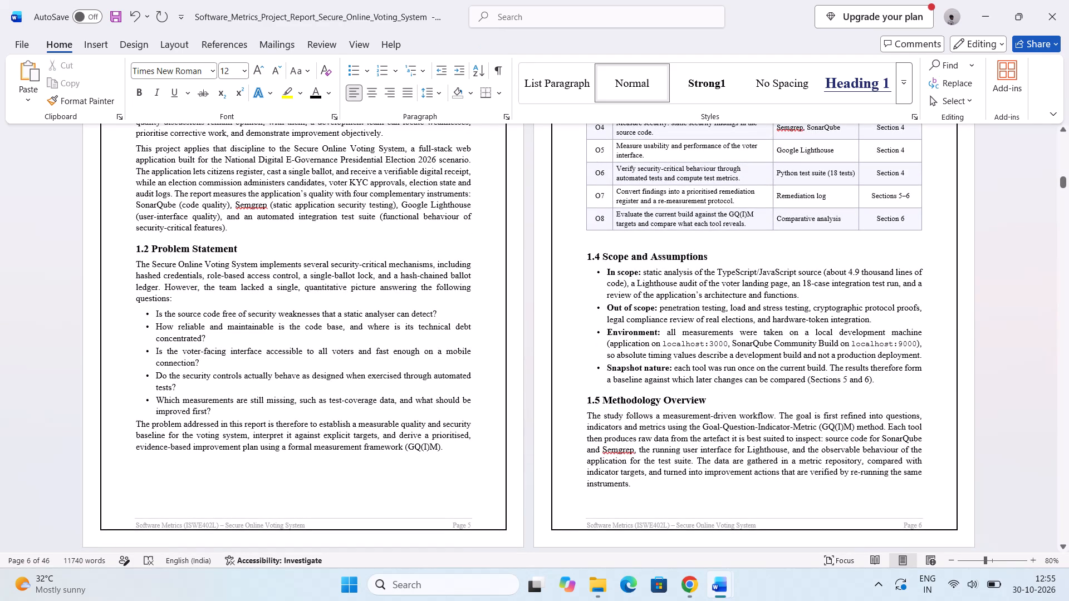
{"action": "scroll", "coordinate": [774, 413], "scroll_direction": "up", "scroll_amount": 8}
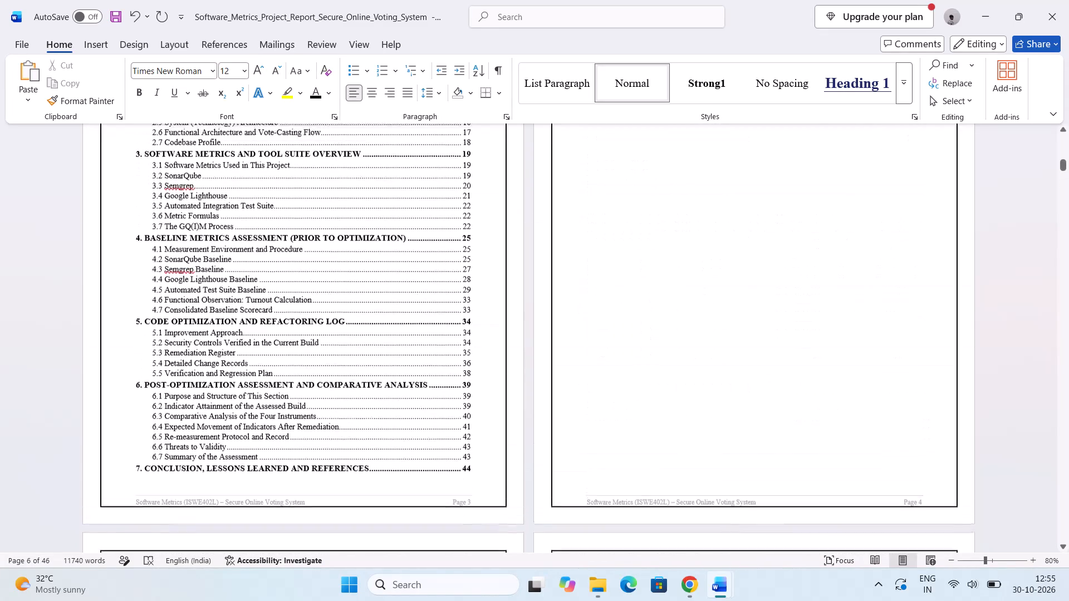
{"action": "scroll", "coordinate": [774, 413], "scroll_direction": "up", "scroll_amount": 2}
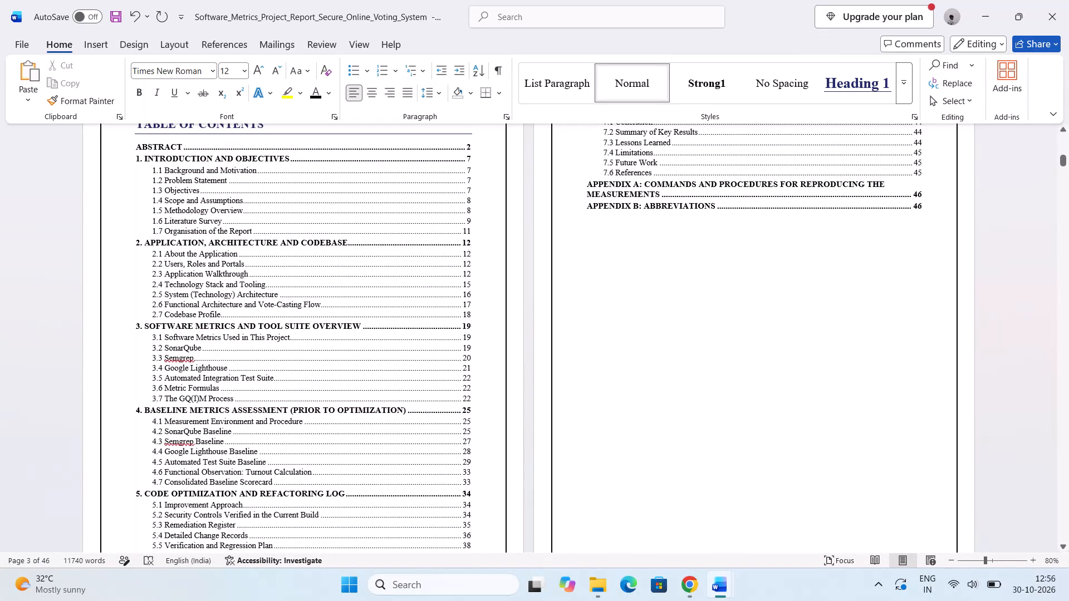
{"action": "scroll", "coordinate": [774, 413], "scroll_direction": "down", "scroll_amount": 6}
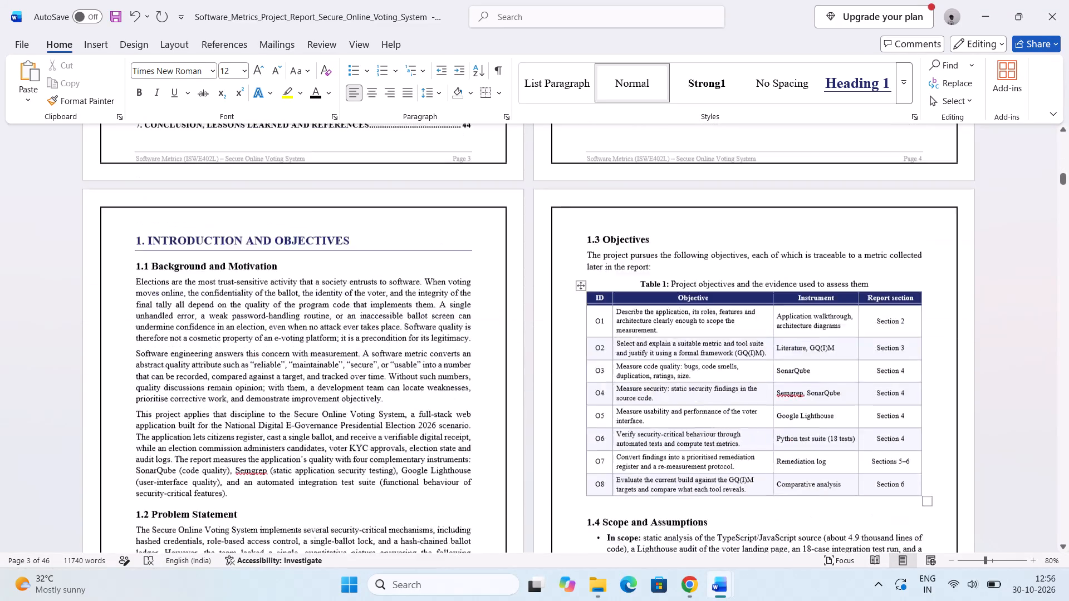
{"action": "scroll", "coordinate": [774, 413], "scroll_direction": "down", "scroll_amount": 2}
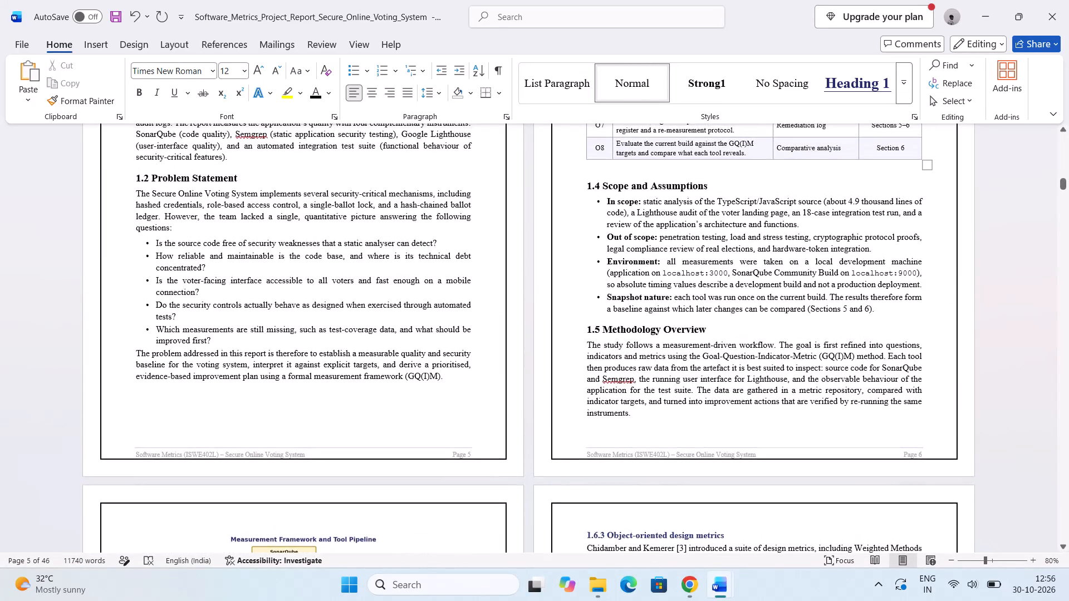
Delete the blank line between Table 1 and the heading 1.4 Scope and Assumptions.
{"action": "scroll", "coordinate": [774, 413], "scroll_direction": "up", "scroll_amount": 1}
{"action": "key", "text": "BackSpace"}
{"action": "key", "text": "BackSpace"}
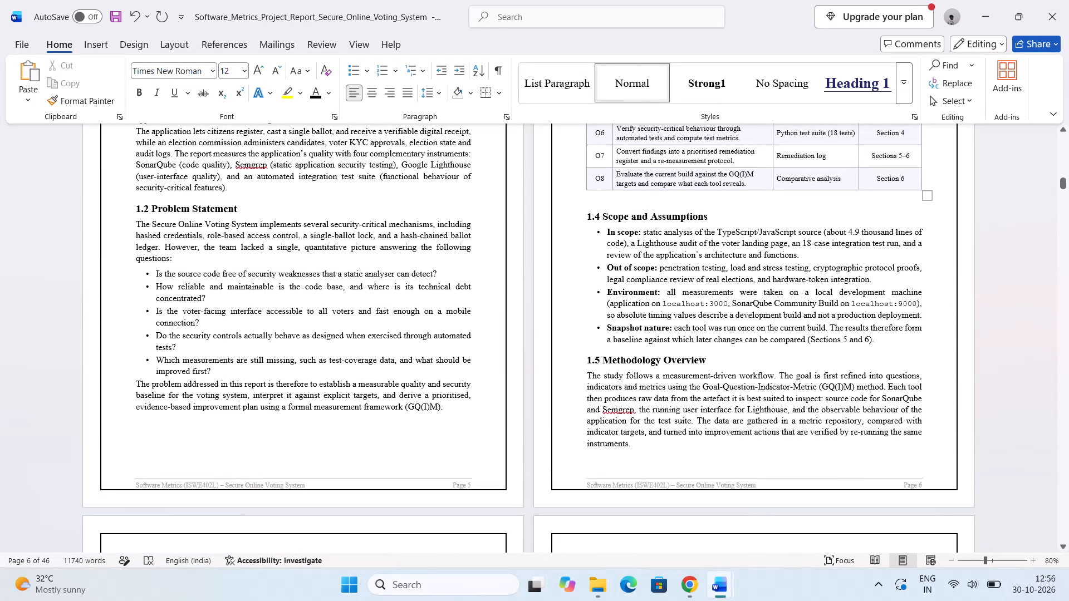
{"action": "key", "text": "Down"}
{"action": "key", "text": "BackSpace"}
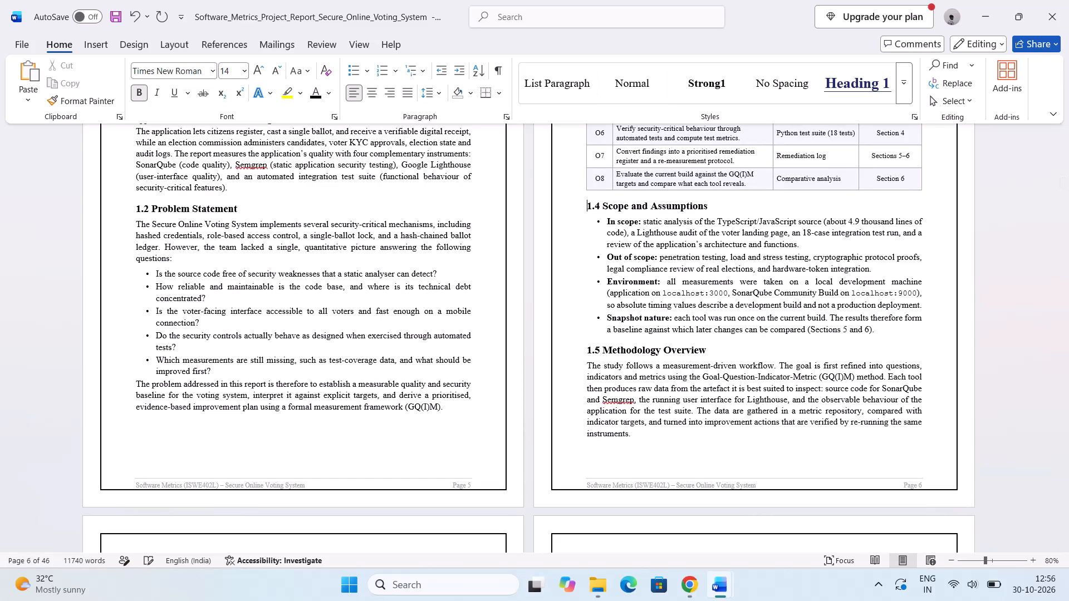
{"action": "scroll", "coordinate": [774, 413], "scroll_direction": "down", "scroll_amount": 2}
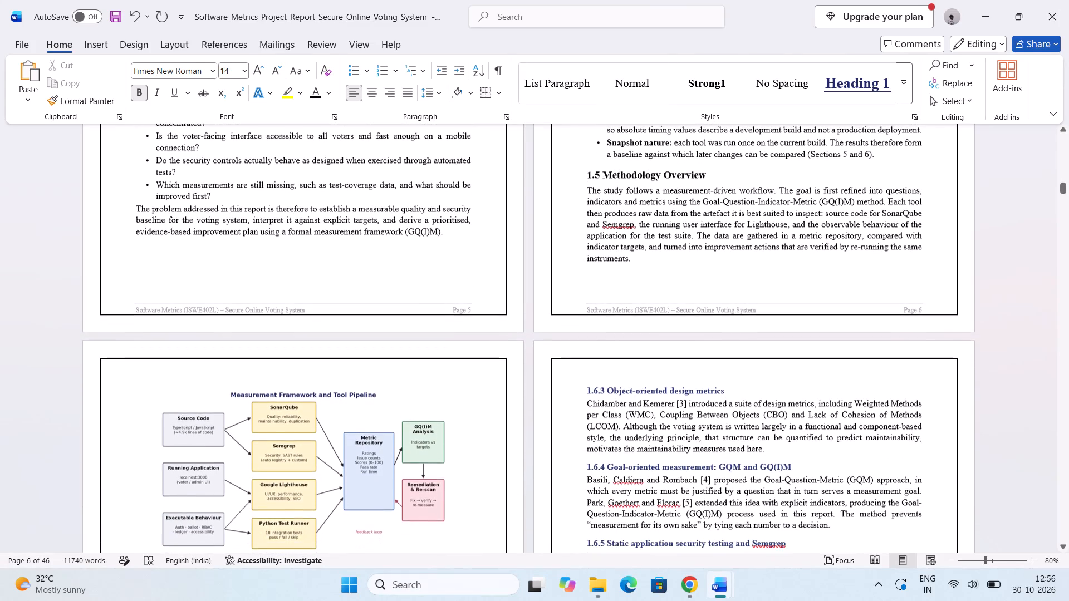
Change the font colour of headings 1.6.1 ISO/IEC 25010 product quality model and 1.6.2 McCabe cyclomatic complexity to black.
{"action": "scroll", "coordinate": [774, 413], "scroll_direction": "down", "scroll_amount": 3}
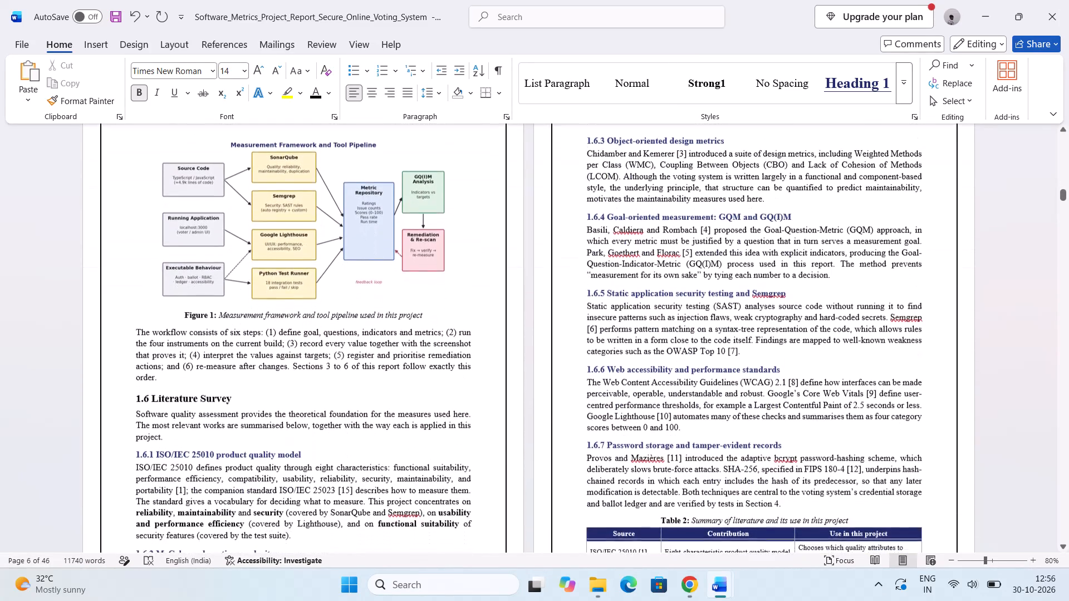
{"action": "scroll", "coordinate": [774, 413], "scroll_direction": "down", "scroll_amount": 1}
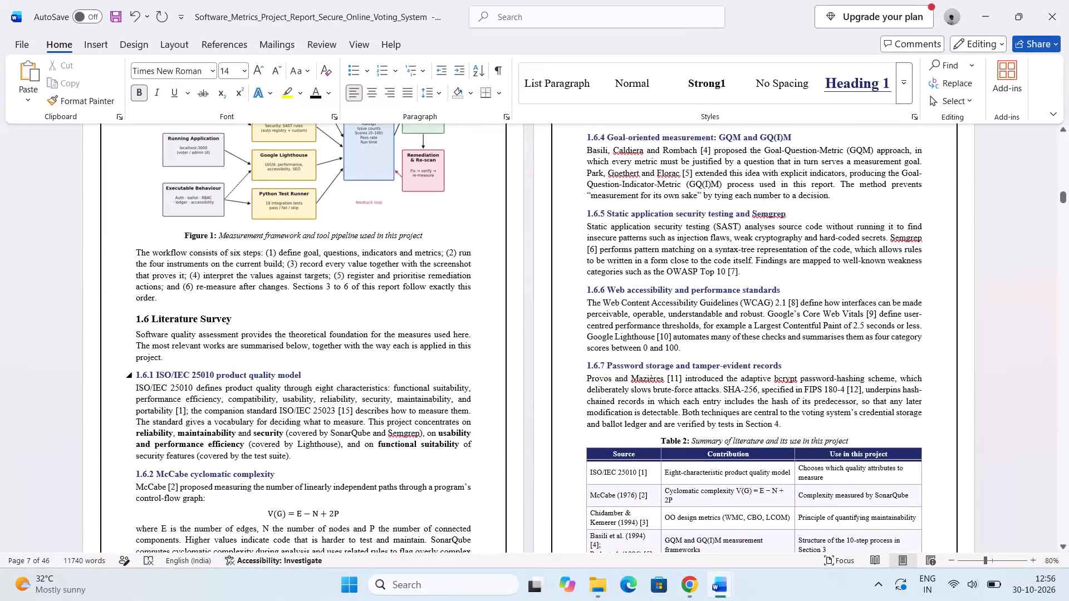
{"action": "left_click_drag", "start_coordinate": [136, 373], "coordinate": [293, 367]}
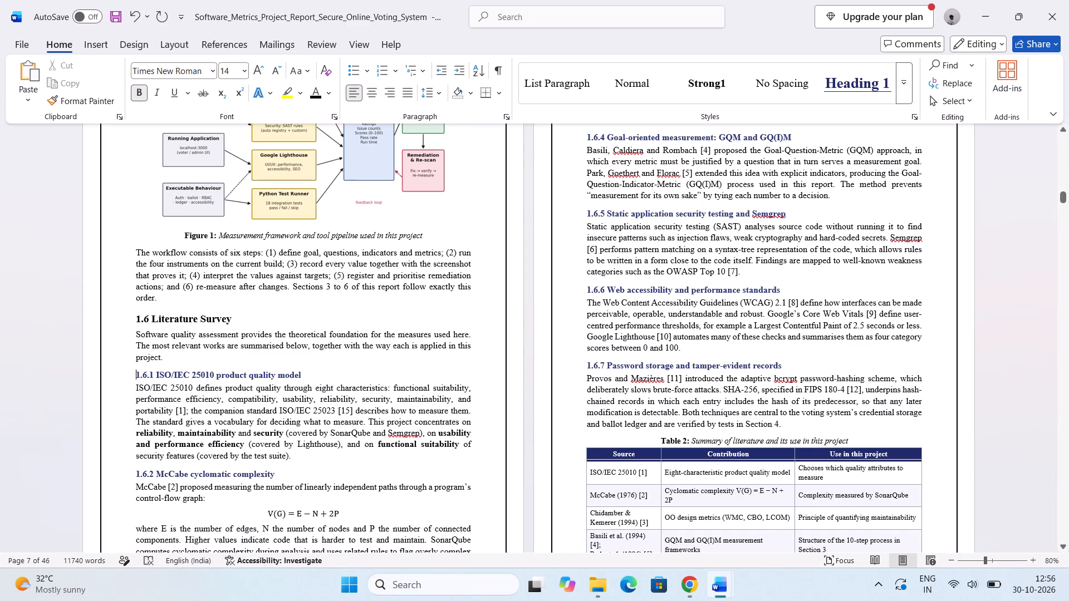
{"action": "left_click_drag", "start_coordinate": [293, 367], "coordinate": [302, 375]}
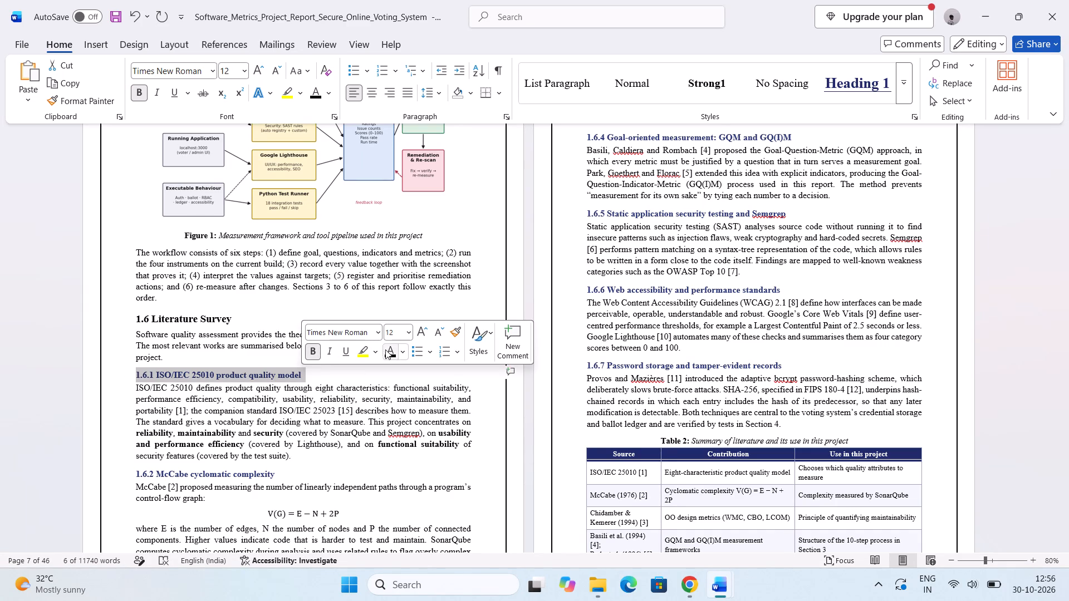
{"action": "left_click", "coordinate": [394, 354]}
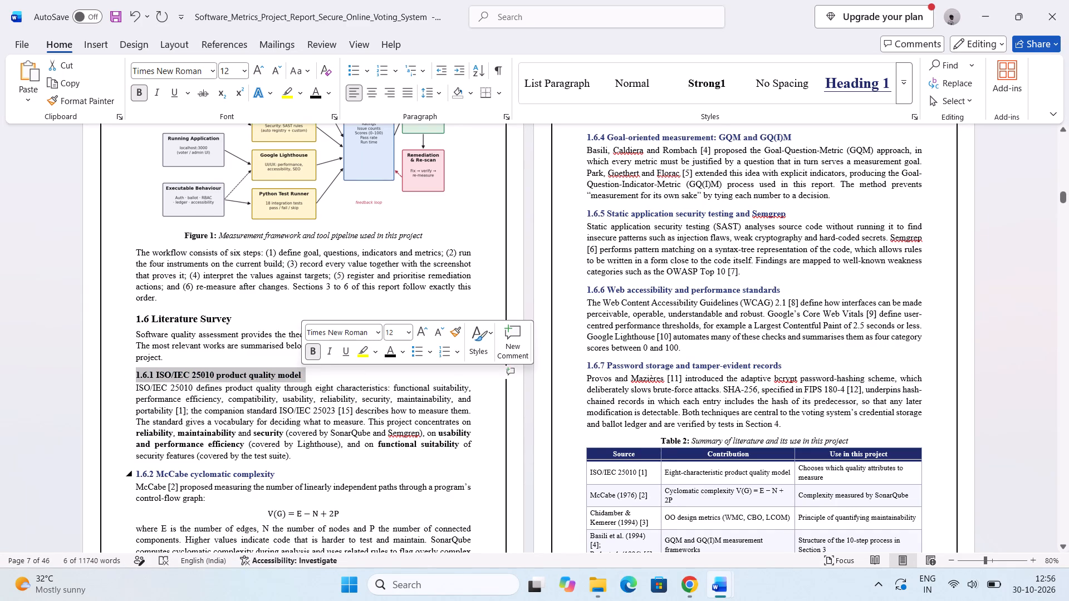
{"action": "left_click_drag", "start_coordinate": [281, 475], "coordinate": [141, 477]}
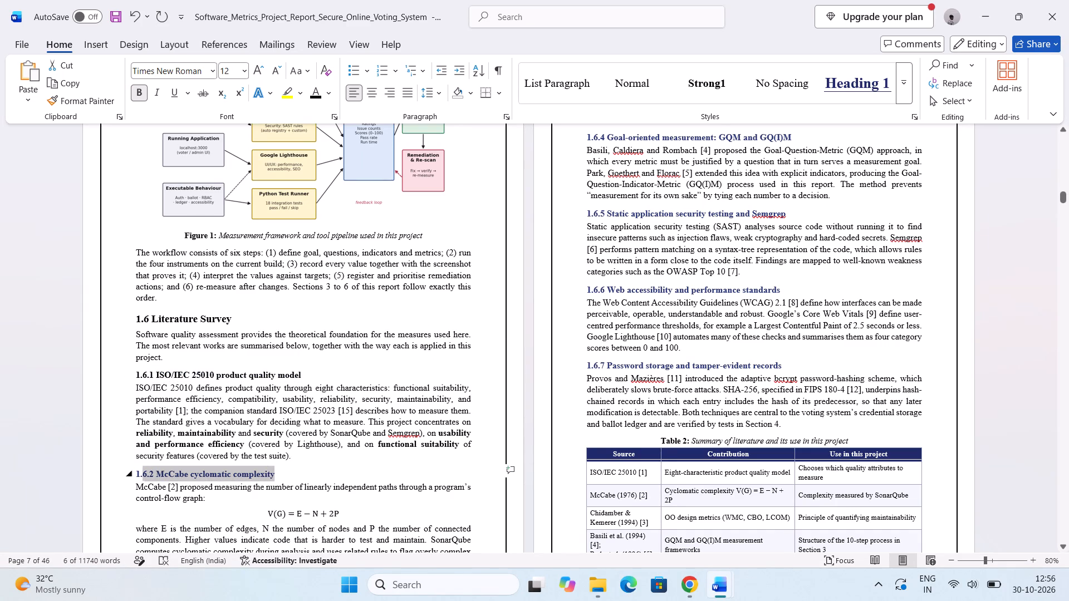
{"action": "left_click_drag", "start_coordinate": [141, 477], "coordinate": [134, 475]}
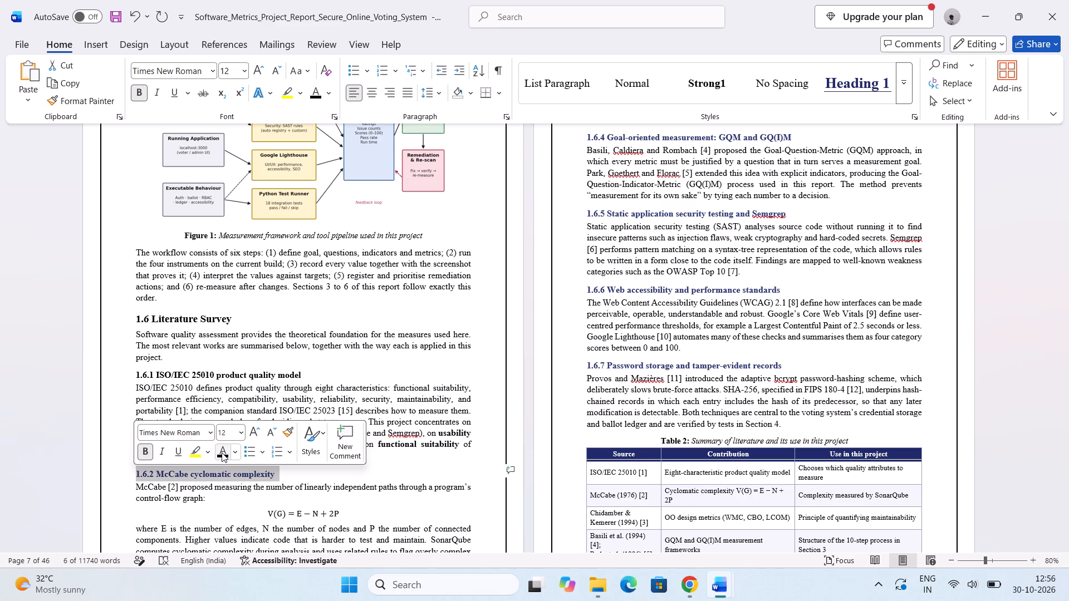
{"action": "left_click", "coordinate": [222, 452]}
{"action": "left_click_drag", "start_coordinate": [235, 321], "coordinate": [142, 317]}
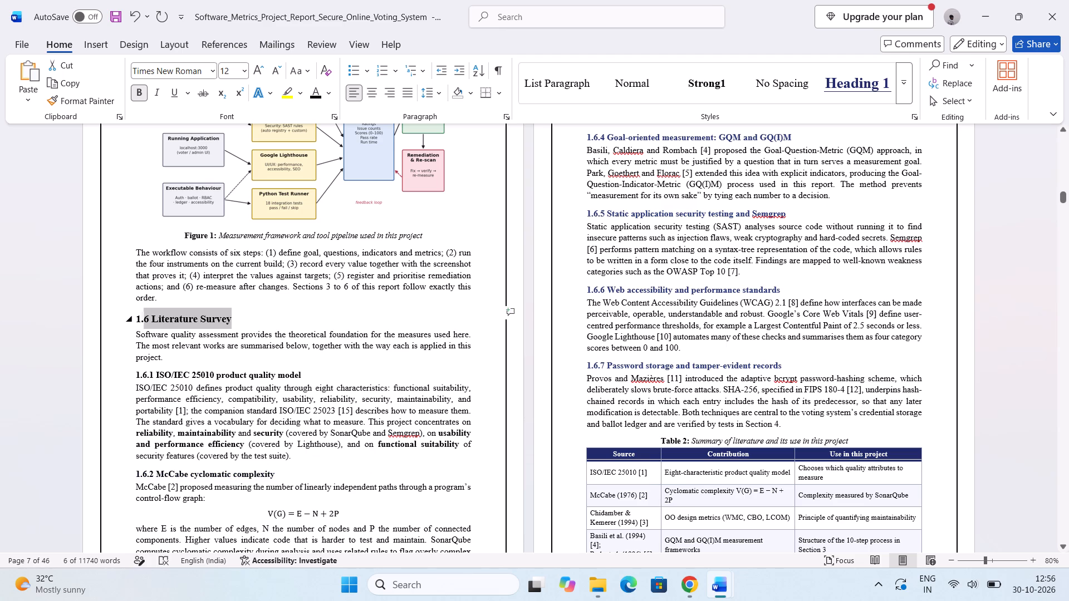
{"action": "left_click_drag", "start_coordinate": [142, 317], "coordinate": [133, 319]}
Change the font colour of everything from heading 1.6.3 Object-oriented design metrics through heading 1.6.6 Web accessibility and performance standards to black.
{"action": "scroll", "coordinate": [233, 388], "scroll_direction": "down", "scroll_amount": 1}
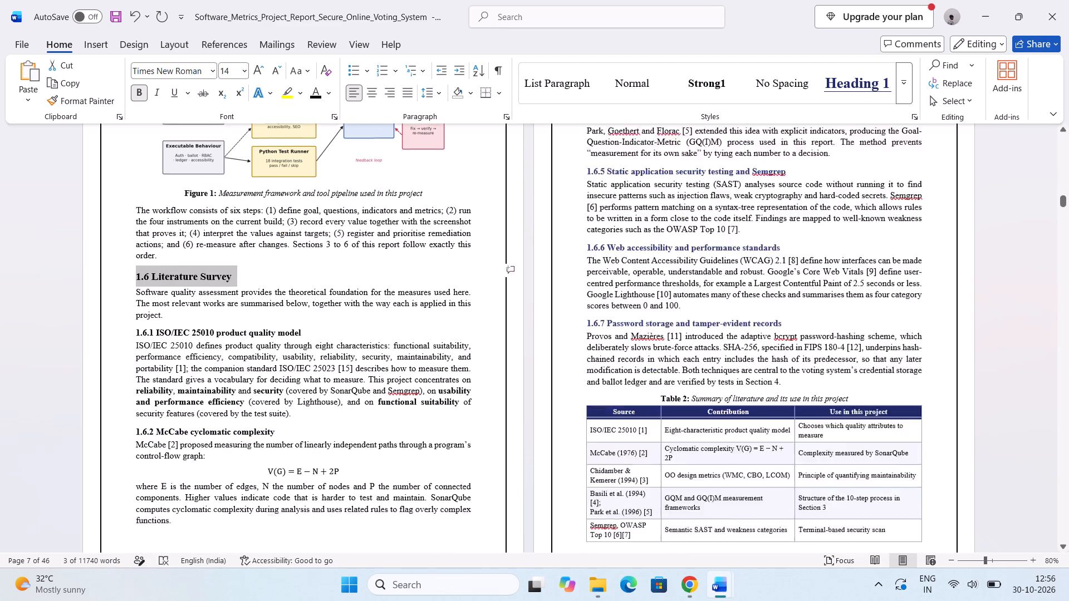
{"action": "scroll", "coordinate": [233, 388], "scroll_direction": "down", "scroll_amount": 1}
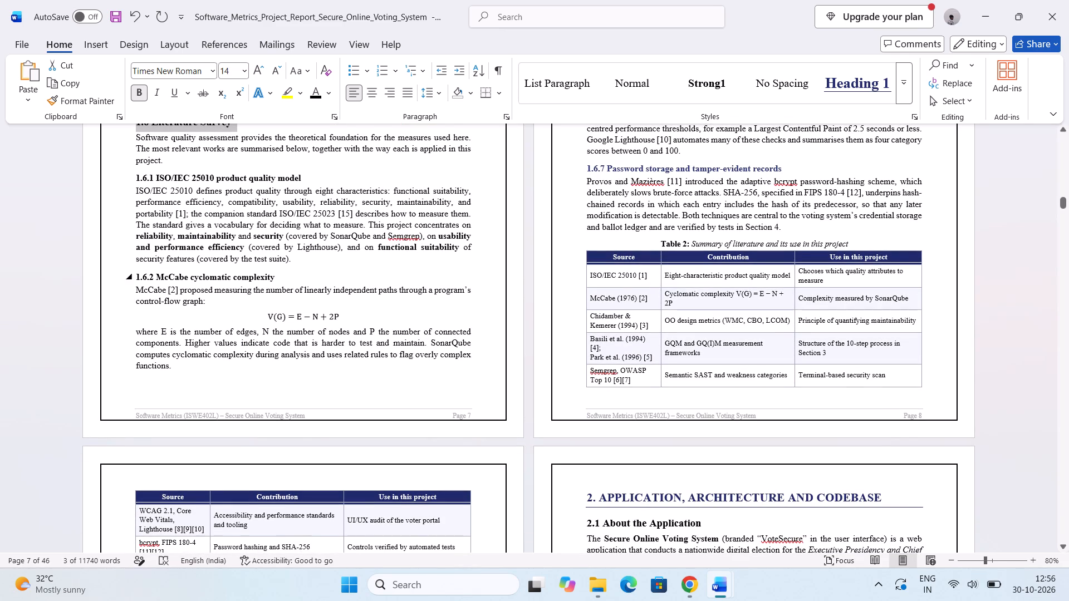
{"action": "scroll", "coordinate": [407, 268], "scroll_direction": "up", "scroll_amount": 4}
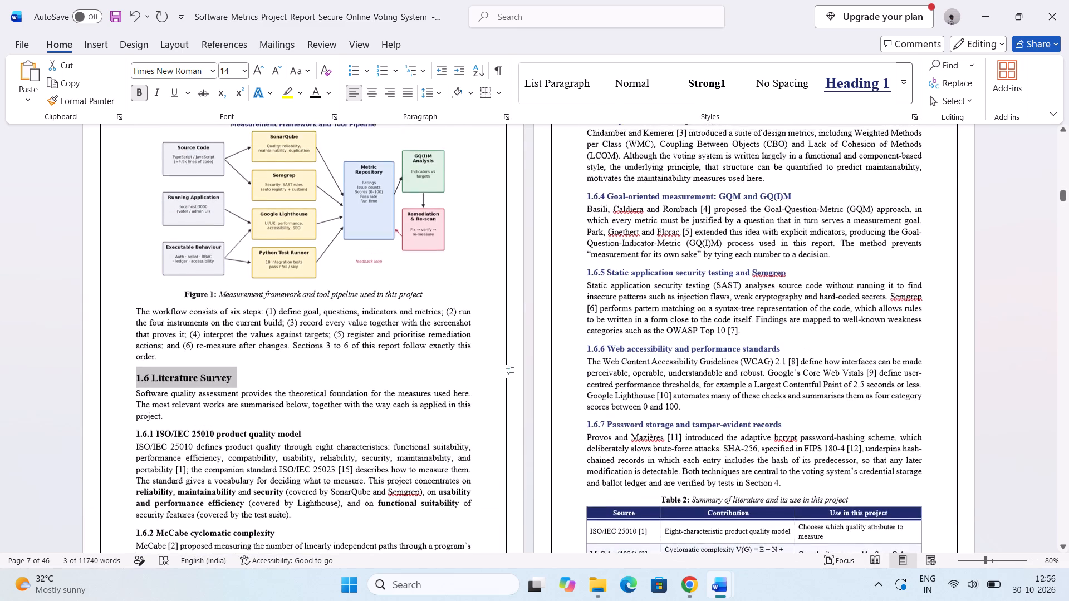
{"action": "scroll", "coordinate": [407, 268], "scroll_direction": "up", "scroll_amount": 1}
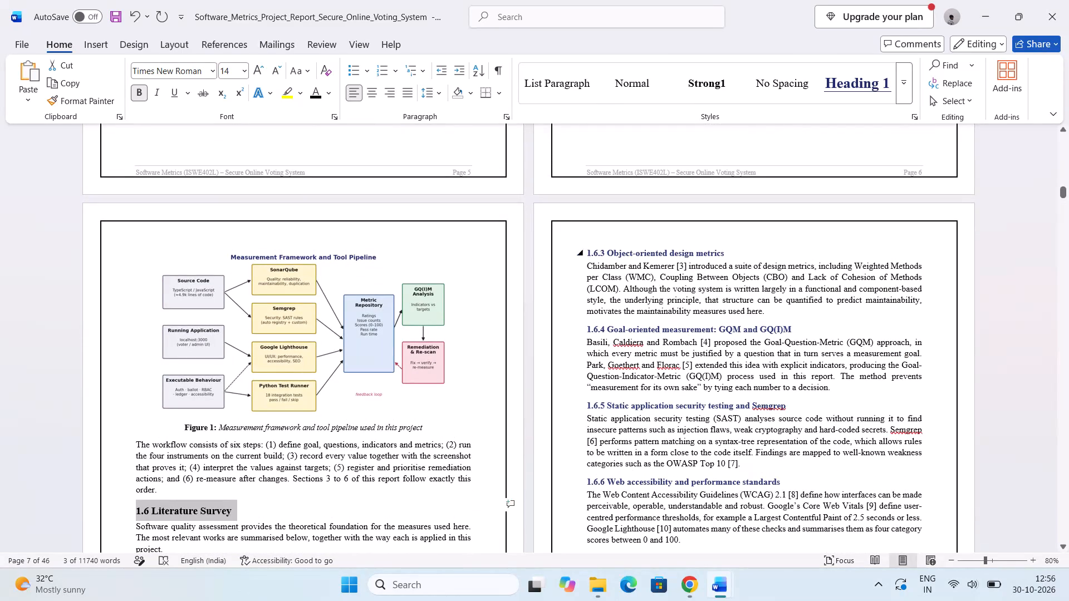
{"action": "left_click_drag", "start_coordinate": [586, 252], "coordinate": [703, 466]}
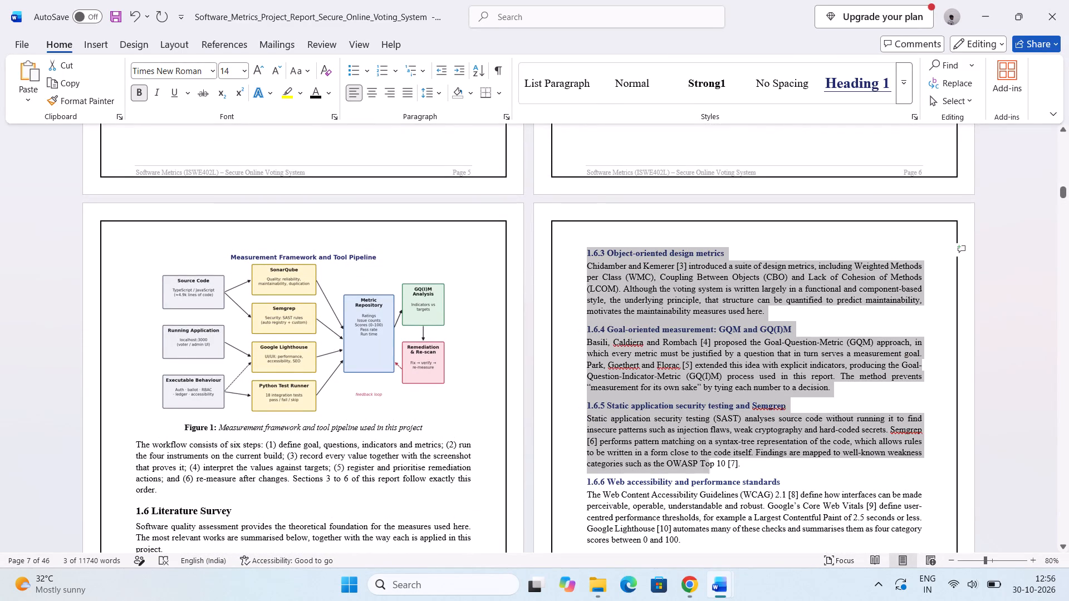
{"action": "left_click_drag", "start_coordinate": [703, 466], "coordinate": [783, 480]}
{"action": "left_click_drag", "start_coordinate": [783, 480], "coordinate": [833, 482]}
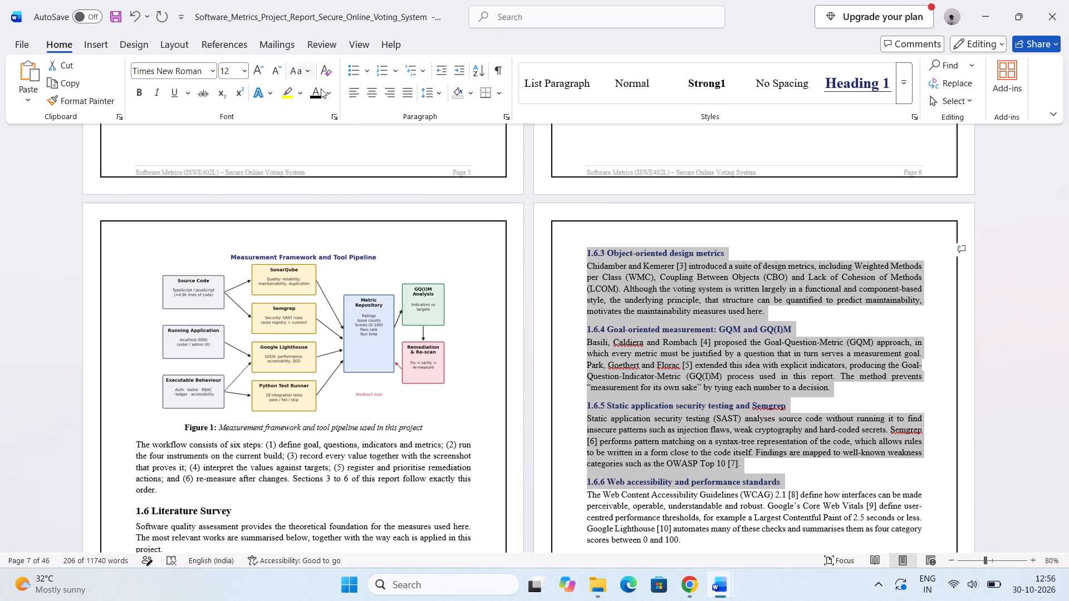
{"action": "left_click", "coordinate": [317, 93]}
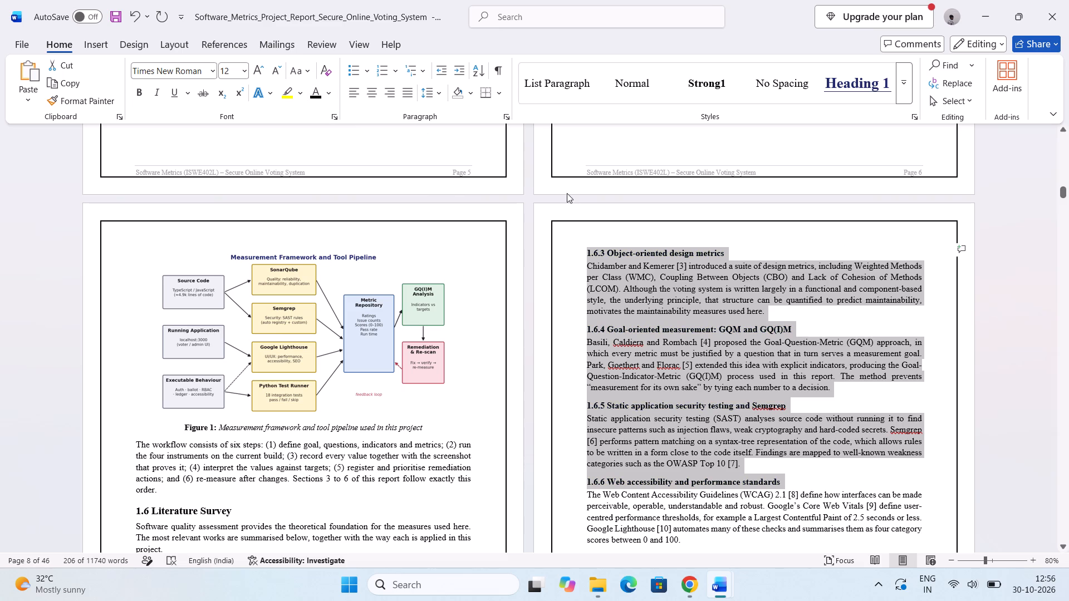
{"action": "left_click", "coordinate": [848, 323]}
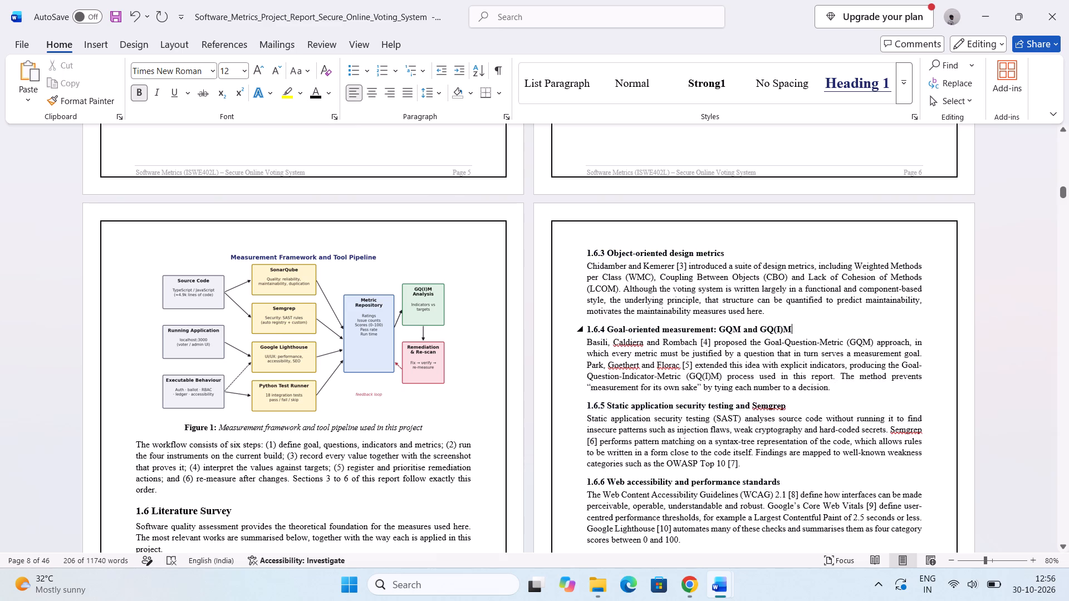
Change the font colour of heading 1.6.7 Password storage and tamper-evident records to black.
{"action": "scroll", "coordinate": [848, 323], "scroll_direction": "down", "scroll_amount": 2}
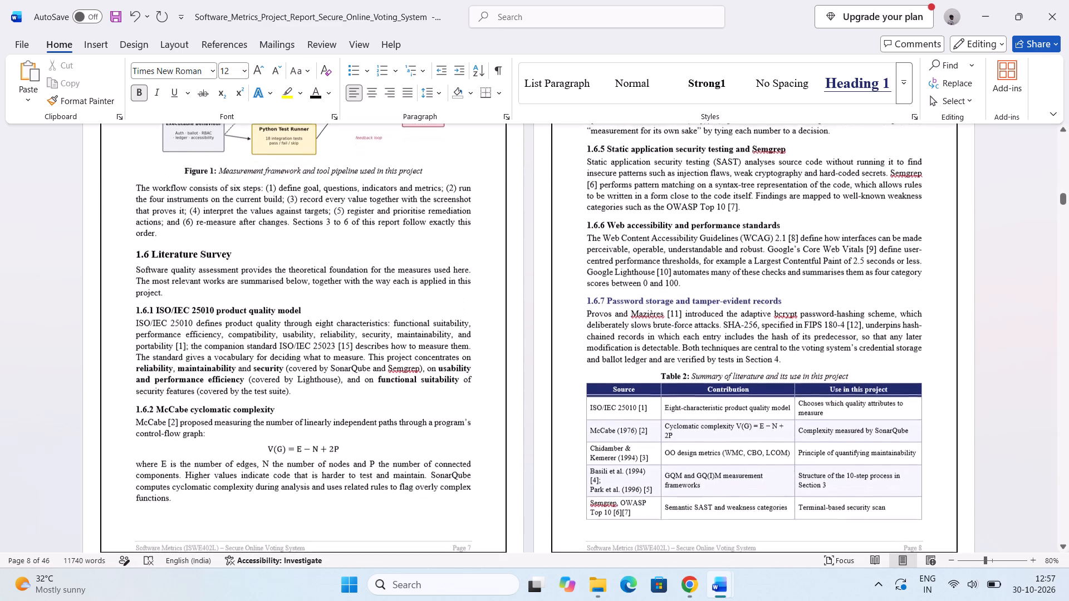
{"action": "left_click_drag", "start_coordinate": [585, 298], "coordinate": [769, 297]}
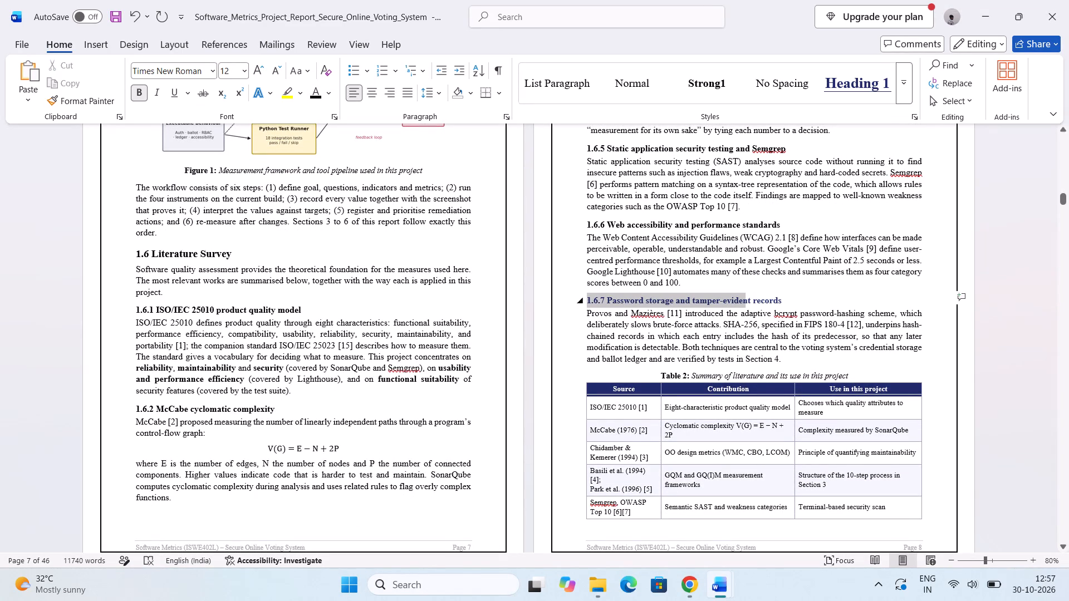
{"action": "left_click_drag", "start_coordinate": [769, 297], "coordinate": [817, 304]}
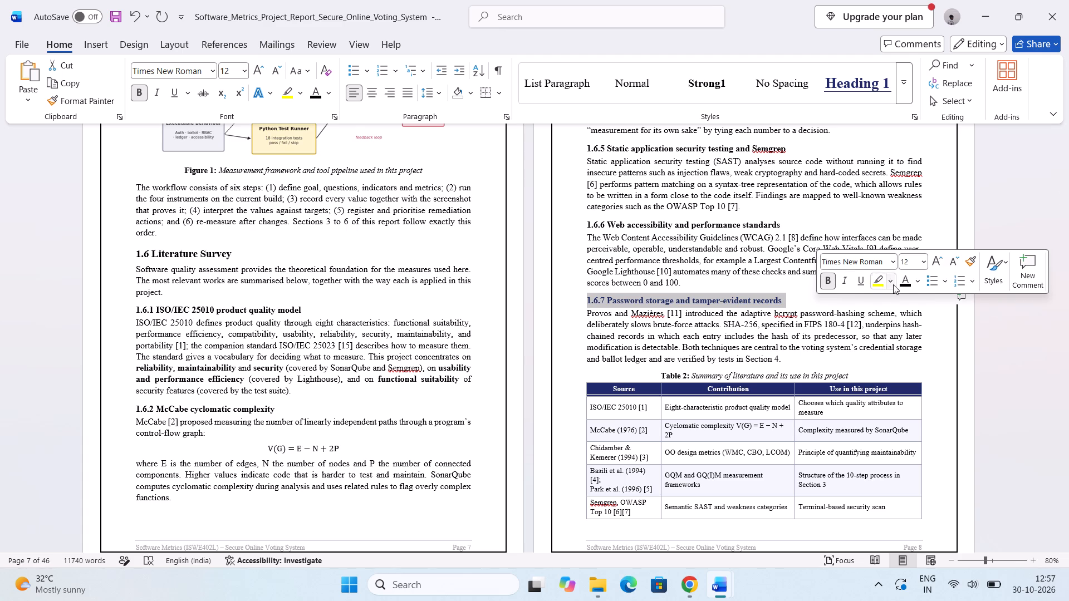
{"action": "left_click", "coordinate": [905, 284]}
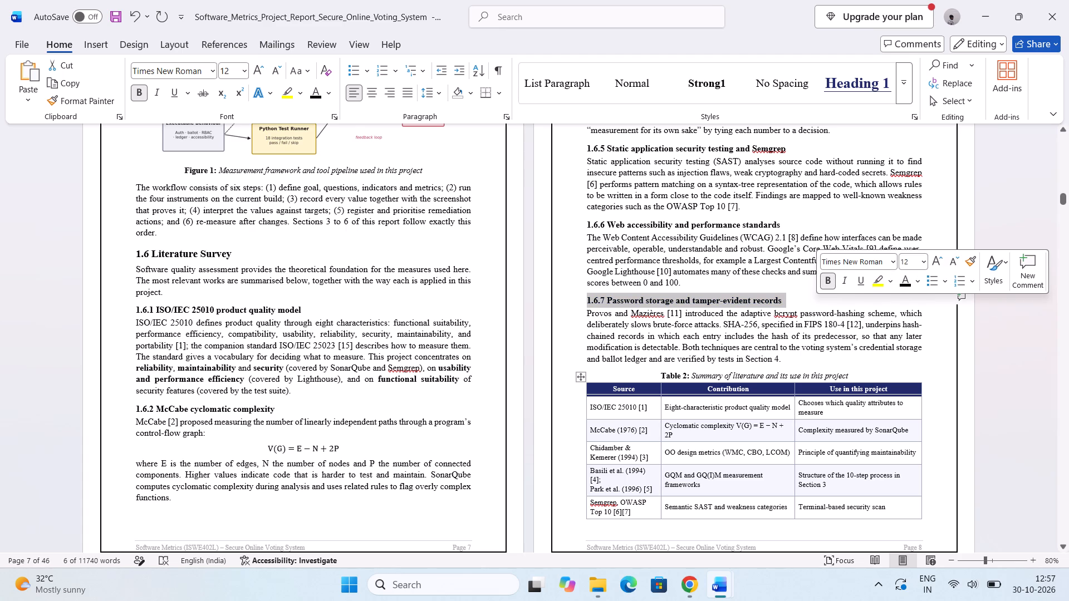
{"action": "left_click", "coordinate": [817, 358]}
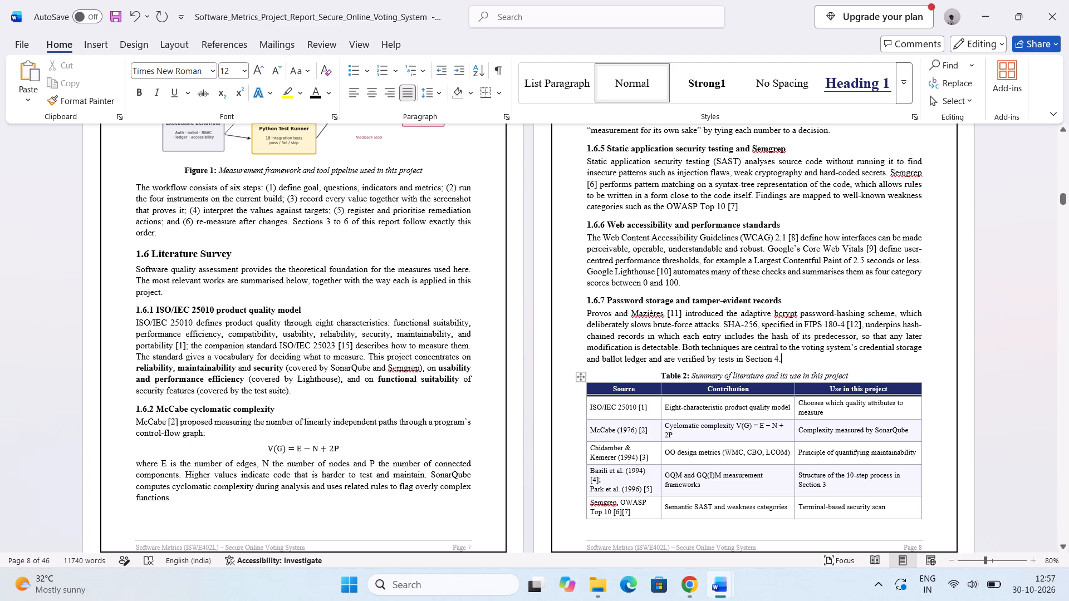
Make the Table 2 caption text "Summary of literature and its use in this project" non-italic and 12 pt.
{"action": "left_click_drag", "start_coordinate": [850, 378], "coordinate": [692, 374]}
{"action": "left_click", "coordinate": [722, 349]}
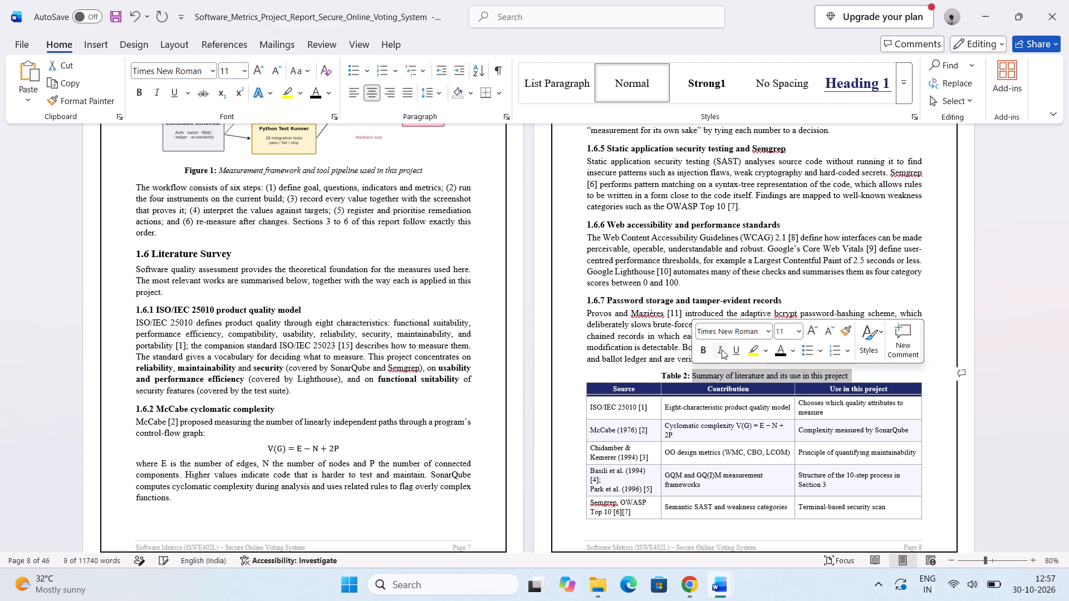
{"action": "left_click", "coordinate": [787, 329]}
{"action": "type", "text": "12"}
{"action": "key", "text": "Return"}
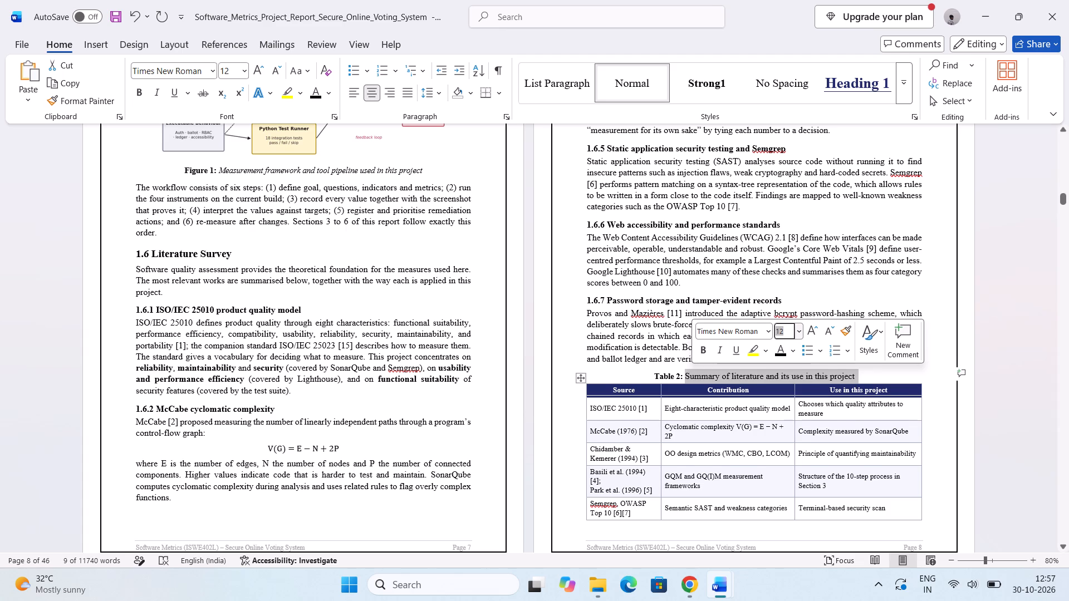
Make the Table 3 caption text "Organisation of this report" non-italic and 12 pt.
{"action": "scroll", "coordinate": [808, 403], "scroll_direction": "down", "scroll_amount": 5}
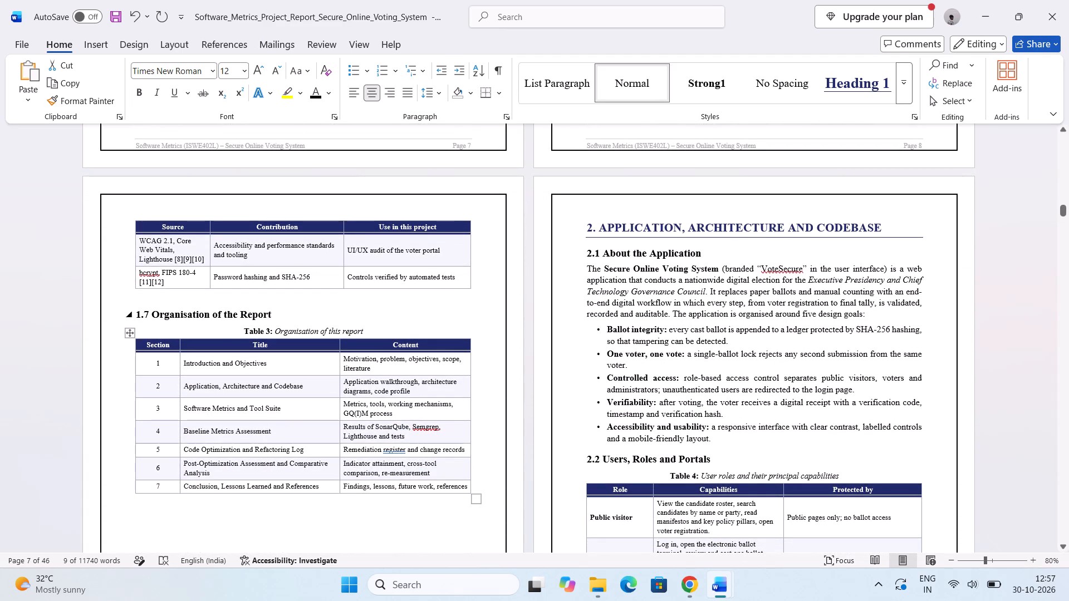
{"action": "left_click_drag", "start_coordinate": [275, 332], "coordinate": [372, 335]}
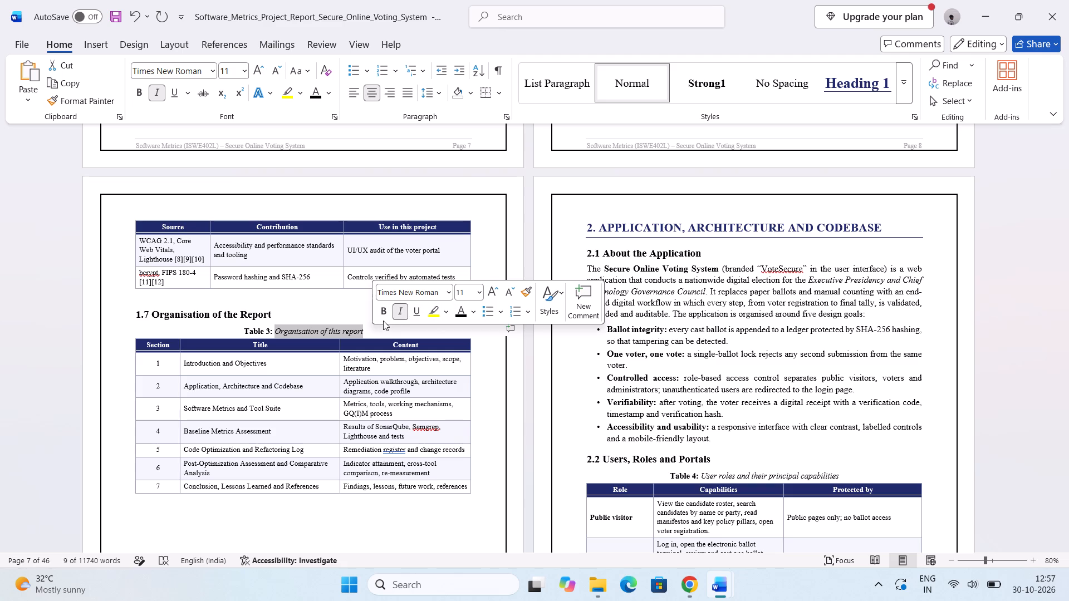
{"action": "left_click", "coordinate": [397, 316]}
{"action": "left_click", "coordinate": [469, 290]}
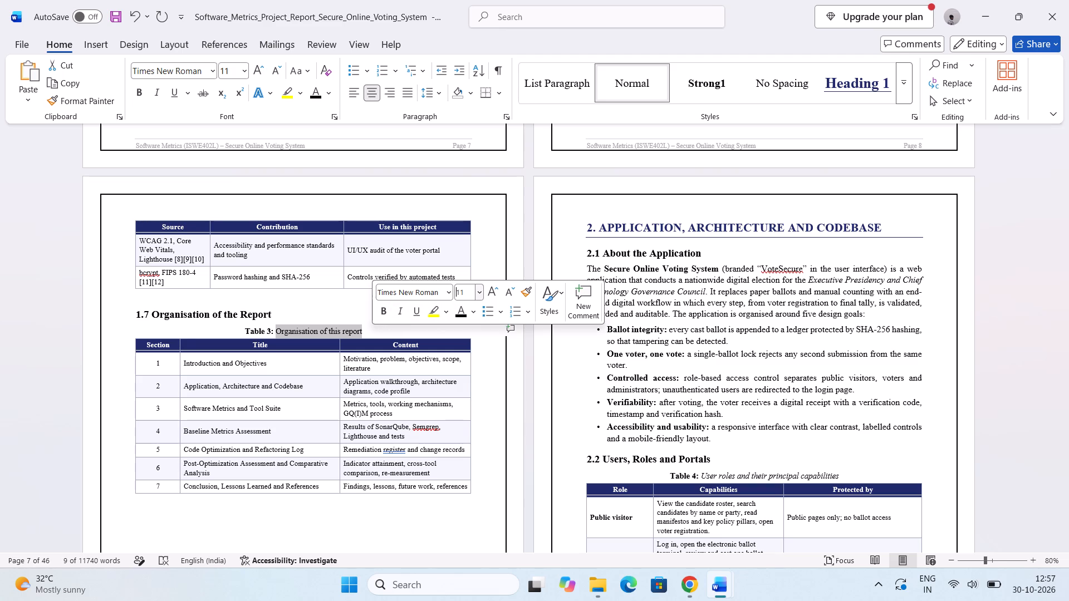
{"action": "type", "text": "12"}
{"action": "key", "text": "Return"}
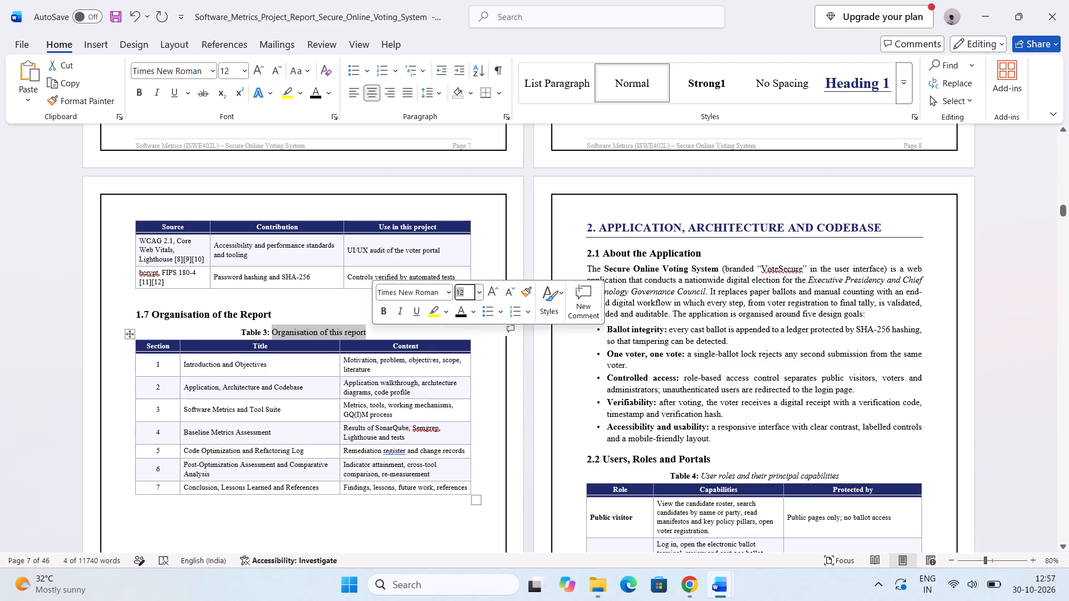
Make the Table 4 caption text "User roles and their principal capabilities" 12 pt and non-italic.
{"action": "scroll", "coordinate": [718, 380], "scroll_direction": "down", "scroll_amount": 1}
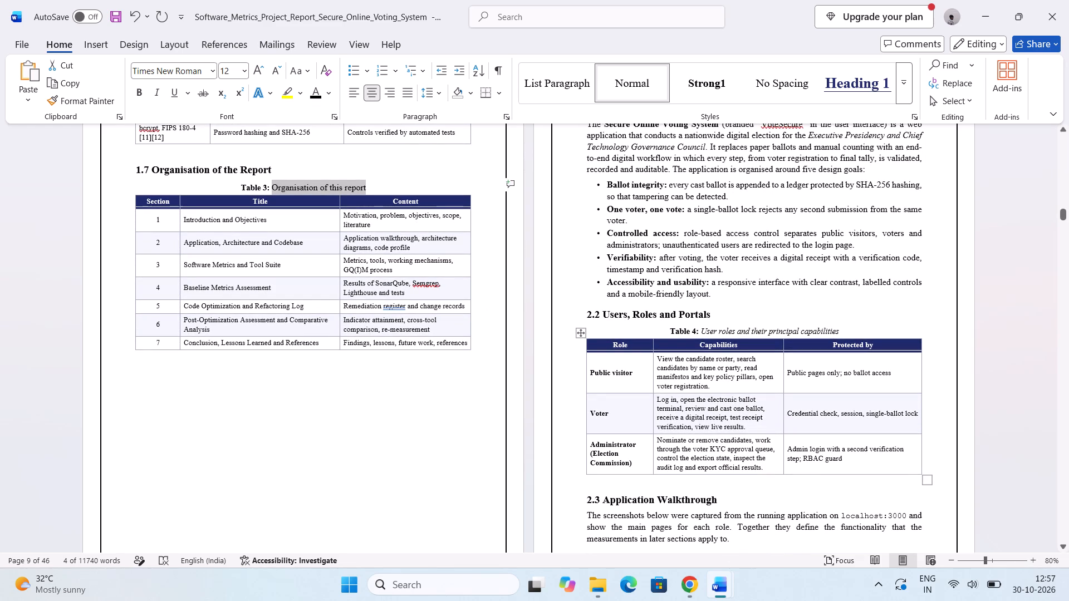
{"action": "left_click_drag", "start_coordinate": [702, 331], "coordinate": [842, 329]}
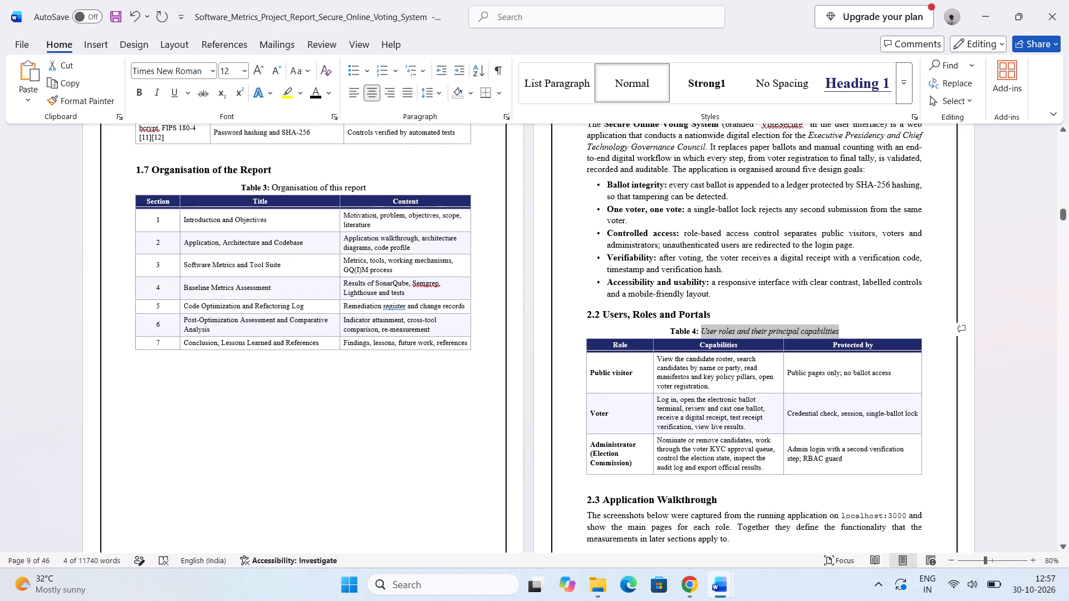
{"action": "left_click_drag", "start_coordinate": [842, 329], "coordinate": [859, 333]}
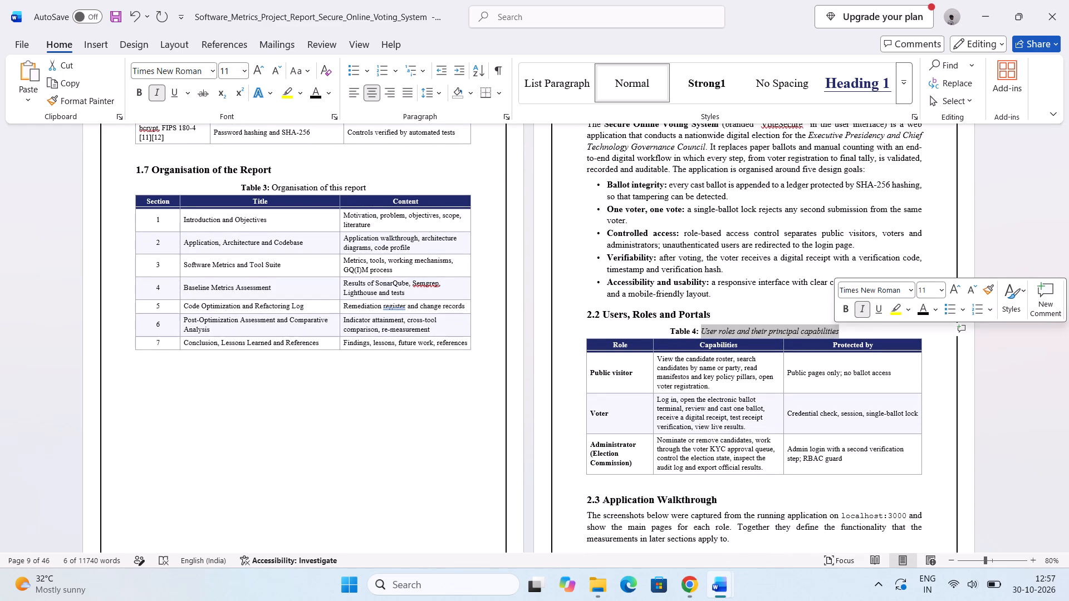
{"action": "left_click", "coordinate": [929, 291]}
{"action": "type", "text": "12"}
{"action": "key", "text": "Return"}
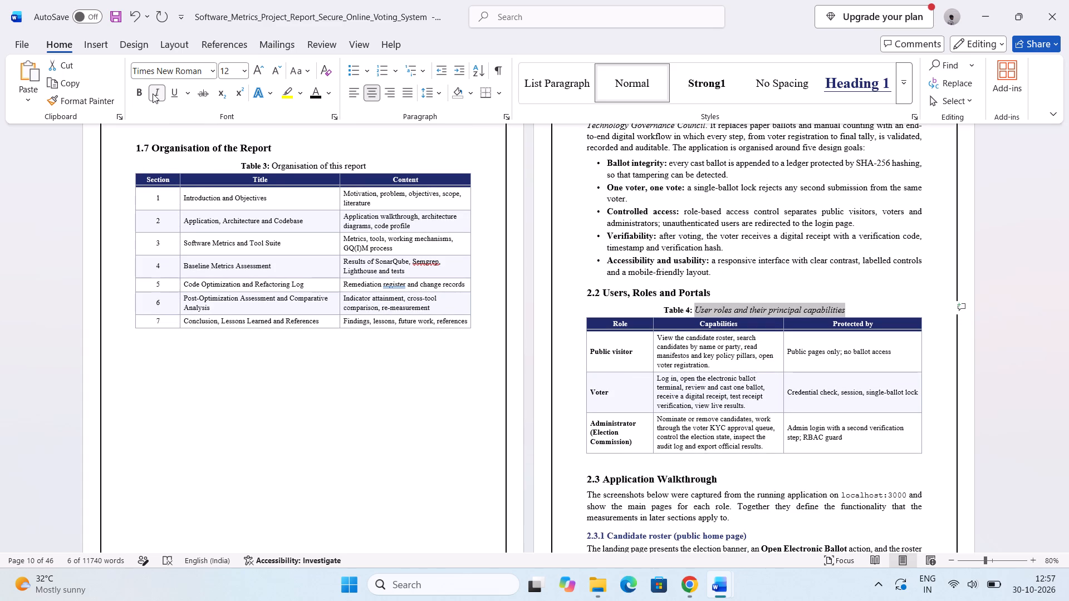
{"action": "left_click", "coordinate": [154, 93]}
Change the font colour of heading 2.3.1 Candidate roster (public home page) to black.
{"action": "scroll", "coordinate": [644, 317], "scroll_direction": "down", "scroll_amount": 1}
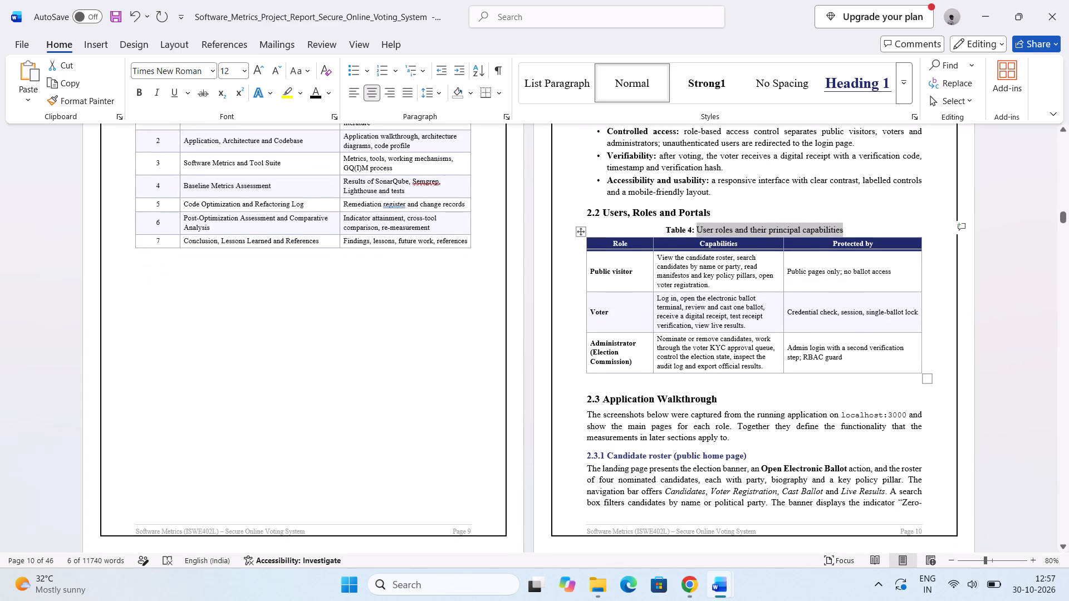
{"action": "scroll", "coordinate": [644, 317], "scroll_direction": "down", "scroll_amount": 1}
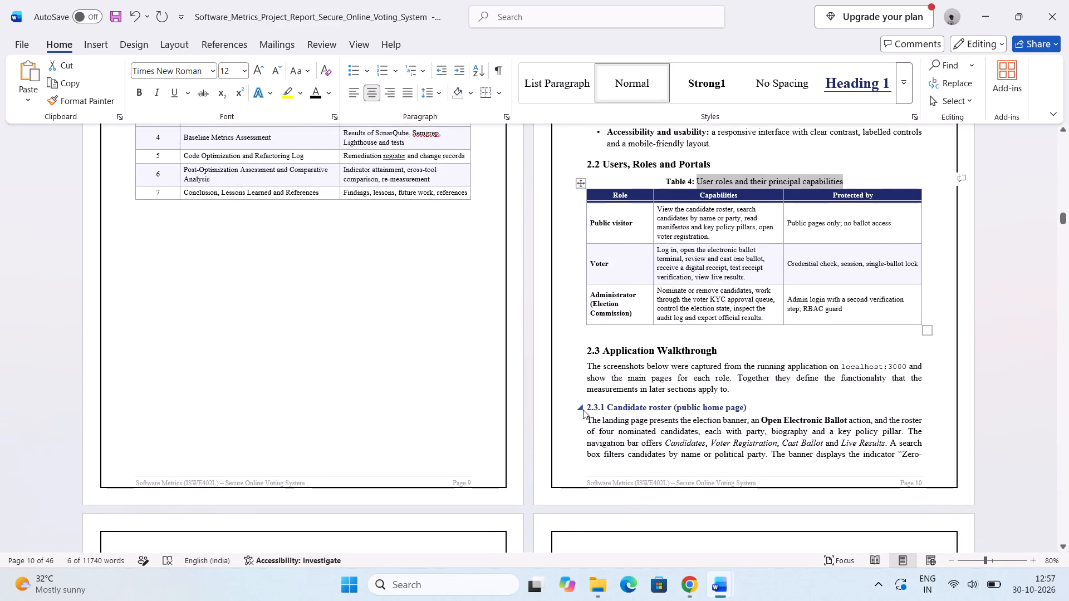
{"action": "left_click_drag", "start_coordinate": [588, 408], "coordinate": [761, 530]}
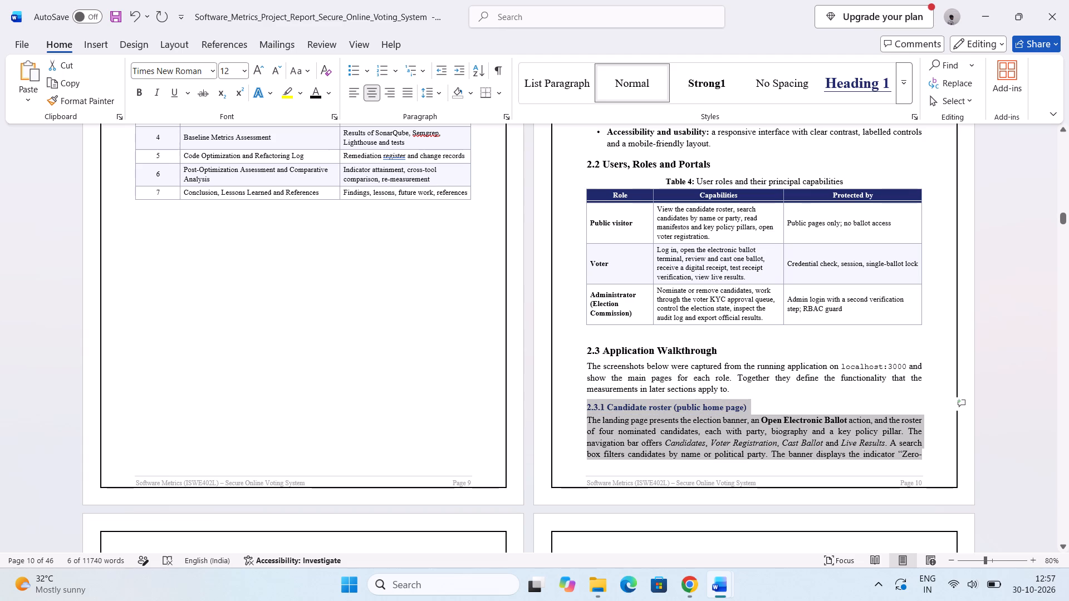
{"action": "left_click_drag", "start_coordinate": [761, 530], "coordinate": [679, 504]}
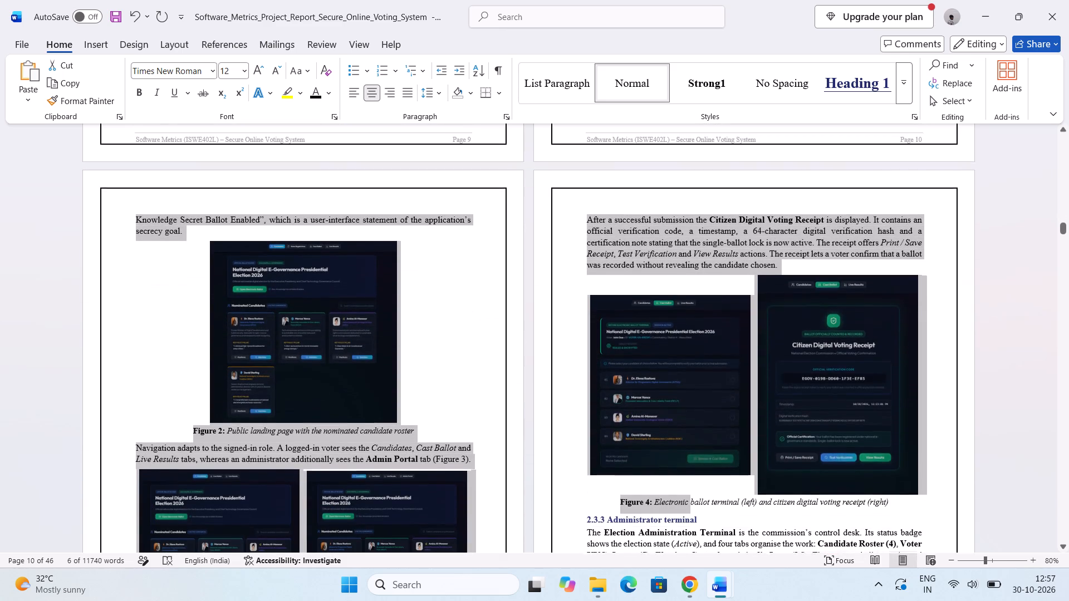
{"action": "left_click_drag", "start_coordinate": [679, 504], "coordinate": [732, 406]}
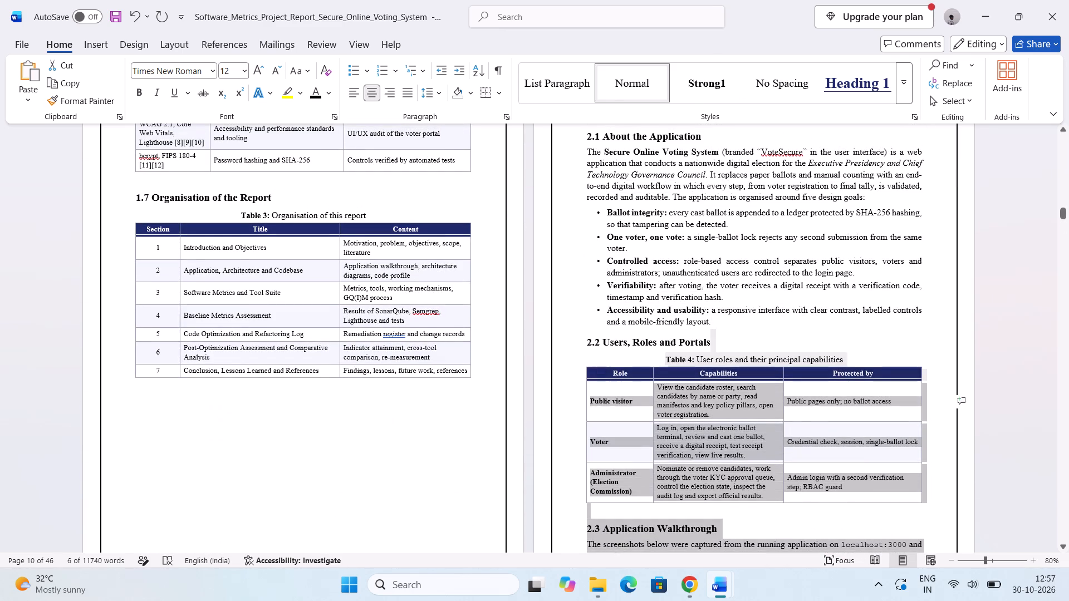
{"action": "left_click_drag", "start_coordinate": [732, 406], "coordinate": [725, 492]}
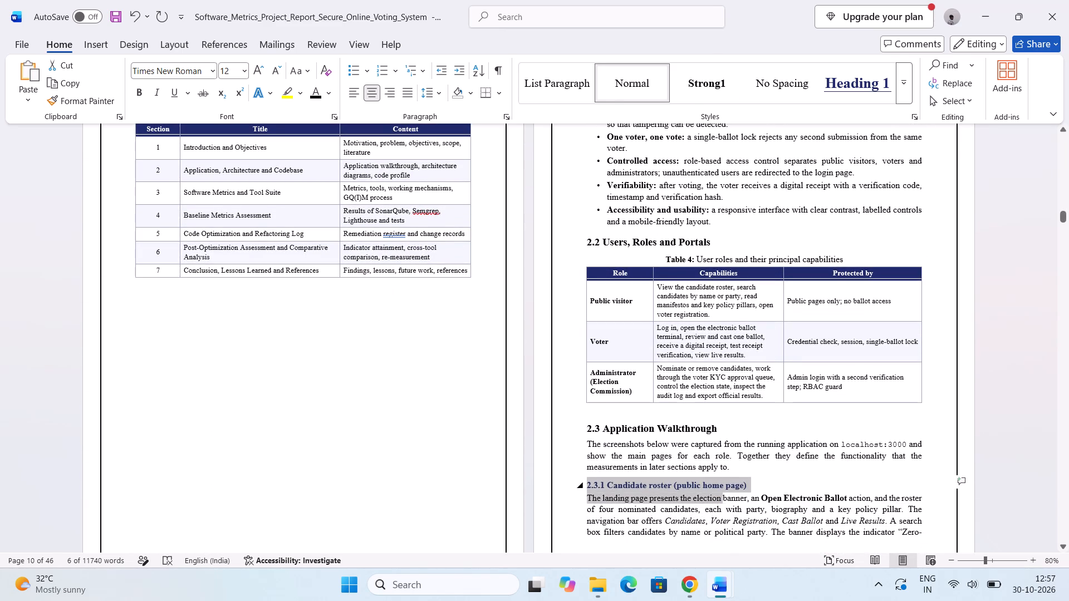
{"action": "left_click_drag", "start_coordinate": [725, 492], "coordinate": [749, 489]}
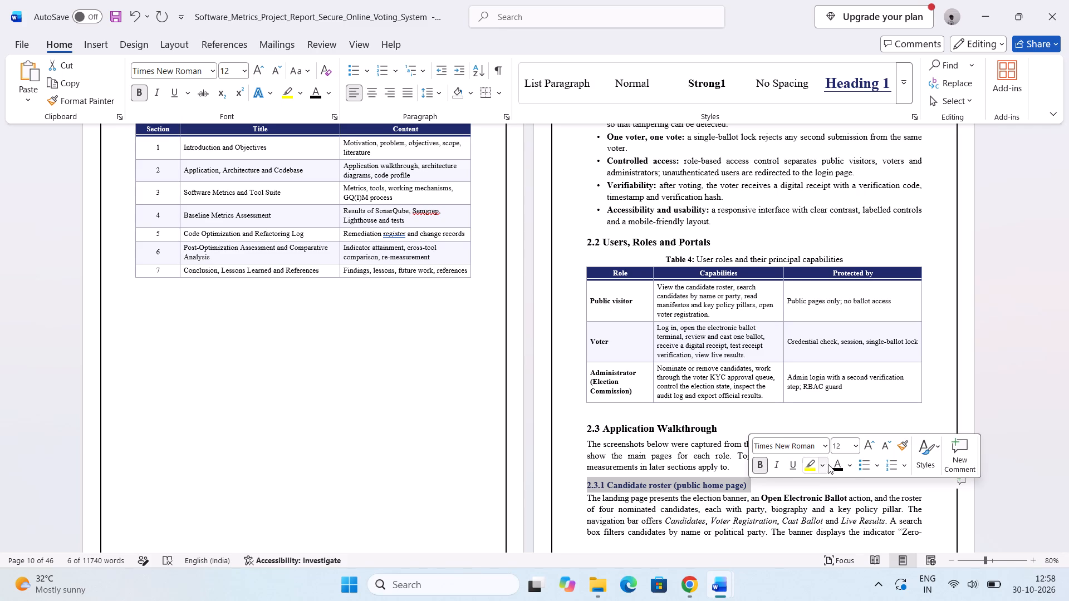
{"action": "left_click", "coordinate": [840, 466]}
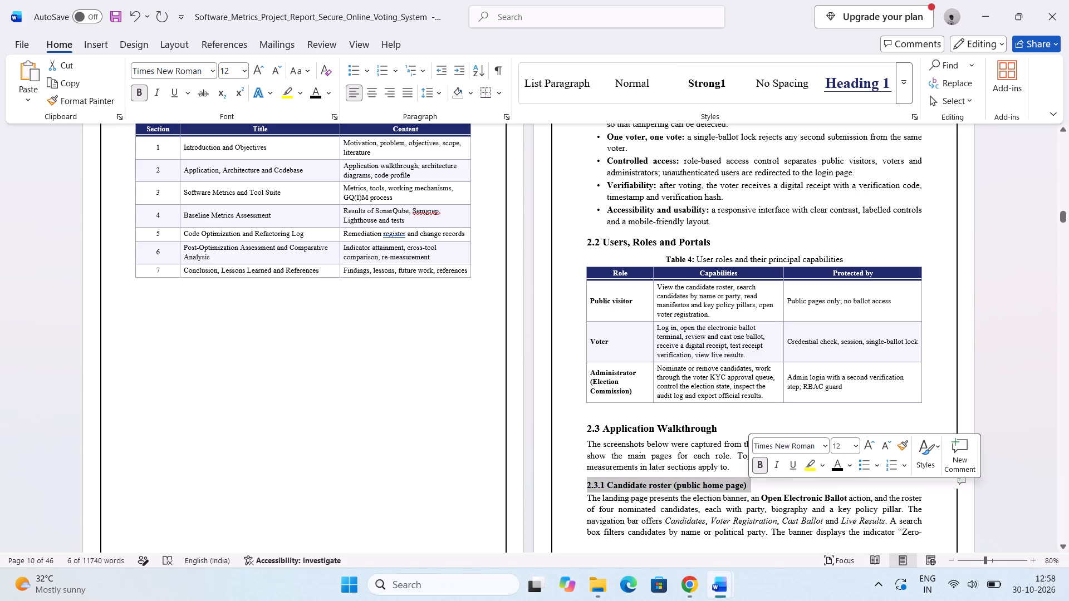
Remove italic formatting from all the text in the entire document.
{"action": "left_click_drag", "start_coordinate": [665, 521], "coordinate": [830, 537]}
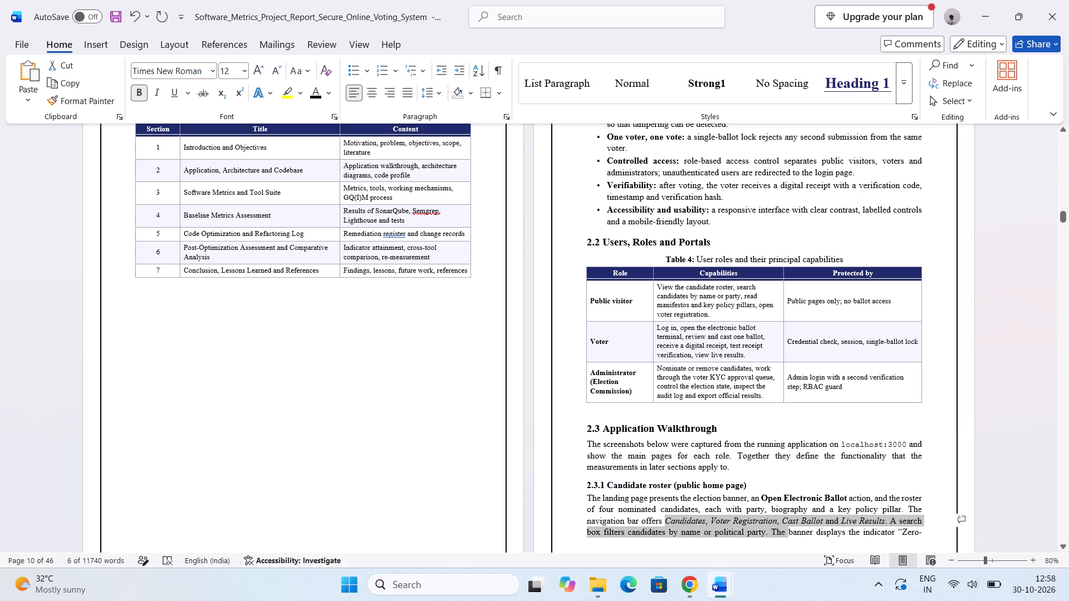
{"action": "left_click_drag", "start_coordinate": [830, 537], "coordinate": [914, 535]}
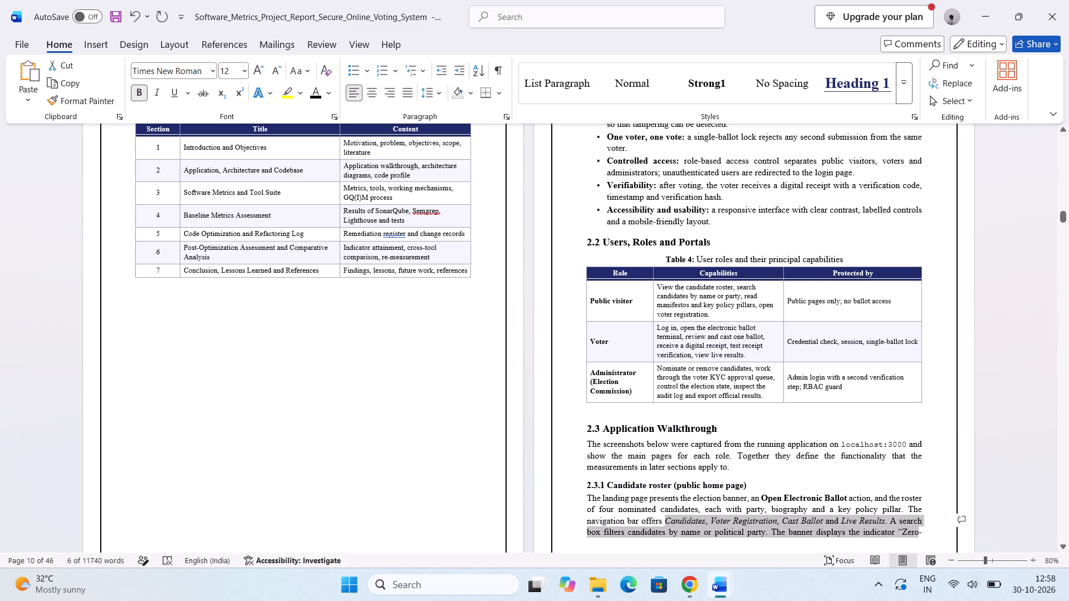
{"action": "left_click_drag", "start_coordinate": [914, 535], "coordinate": [921, 534]}
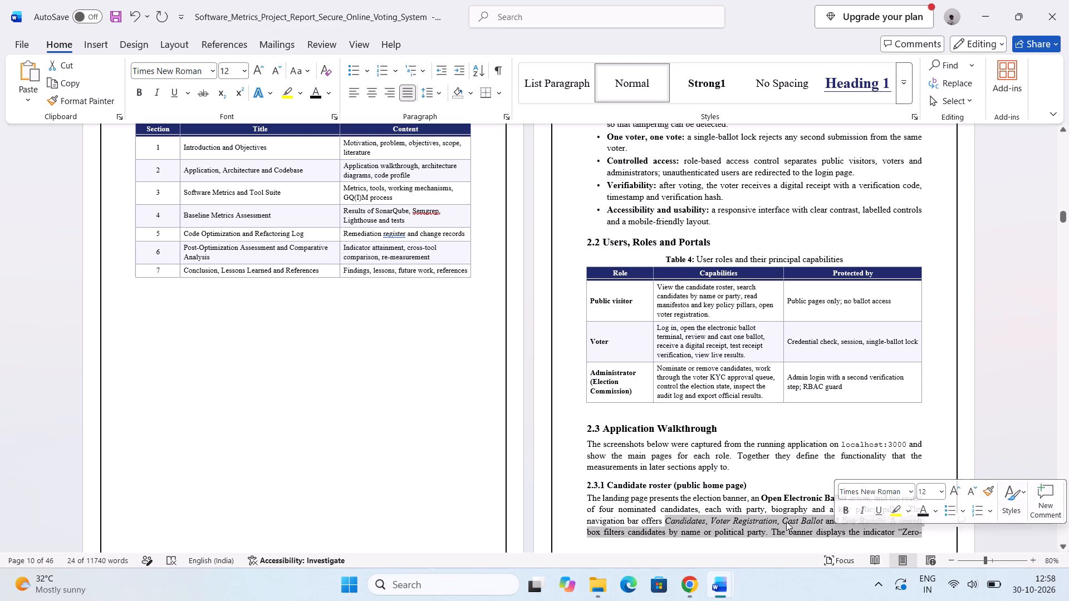
{"action": "left_click", "coordinate": [832, 479]}
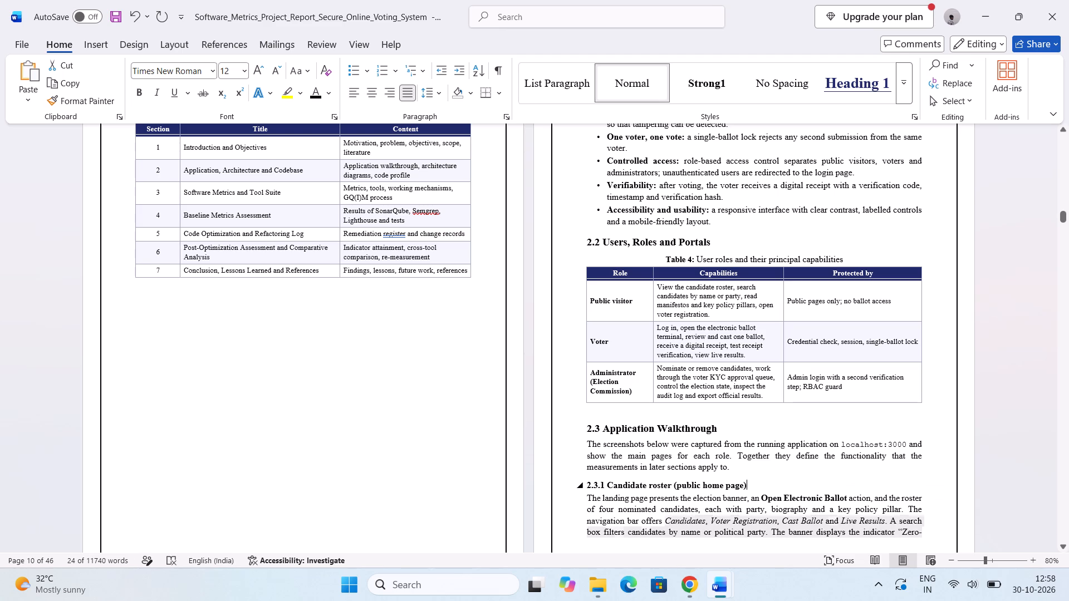
{"action": "key", "text": "ctrl+a"}
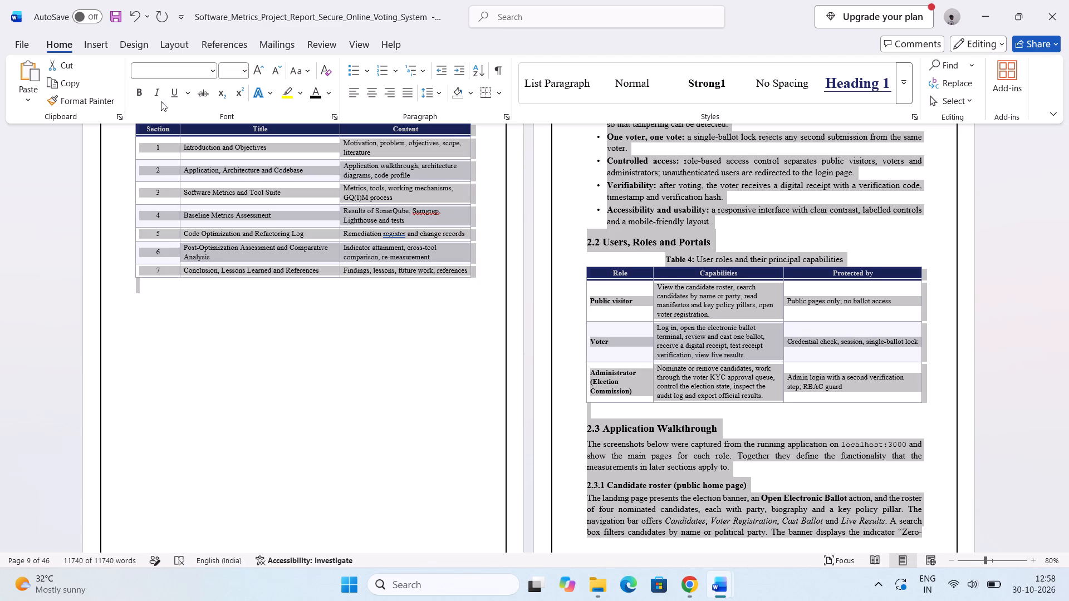
{"action": "left_click", "coordinate": [155, 95]}
{"action": "left_click", "coordinate": [155, 95]}
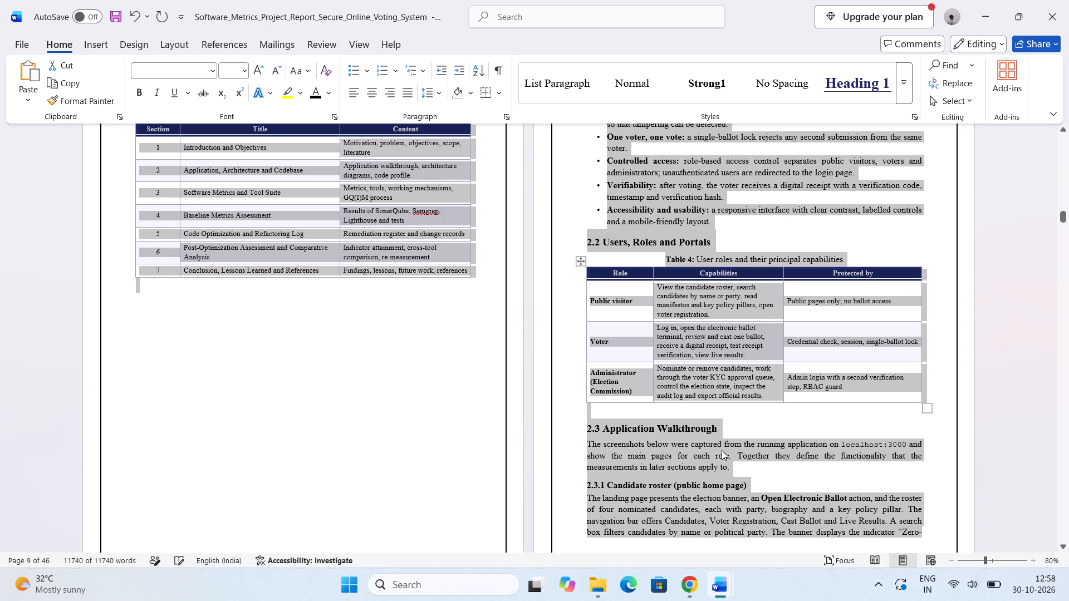
{"action": "left_click", "coordinate": [781, 477]}
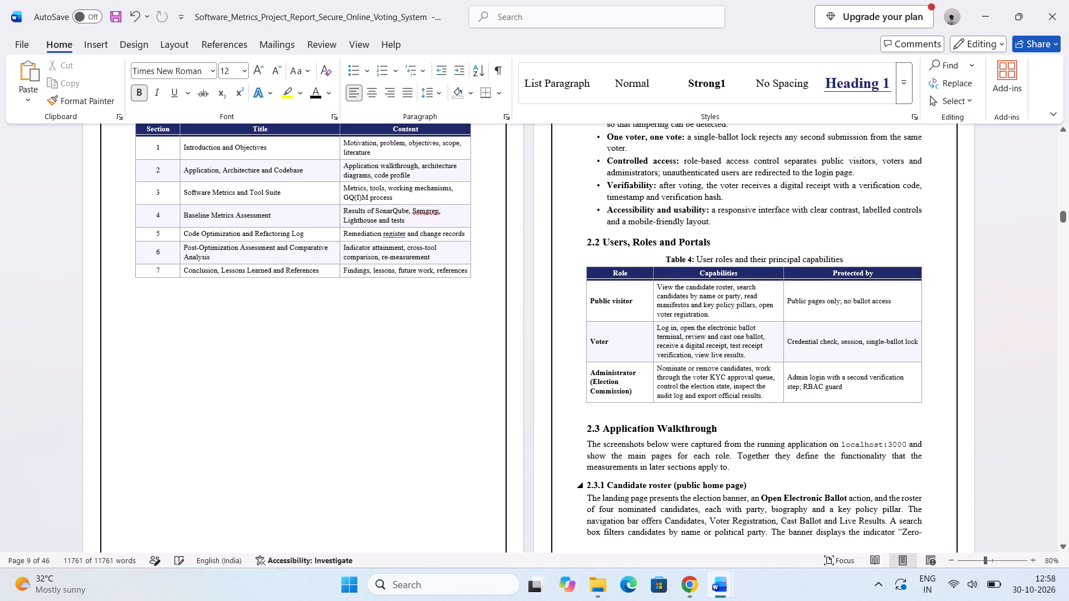
Edit heading 2.3.1 to read "Candidate Roster", capitalising Roster and deleting the bracketed "(public home page)".
{"action": "scroll", "coordinate": [781, 477], "scroll_direction": "down", "scroll_amount": 2}
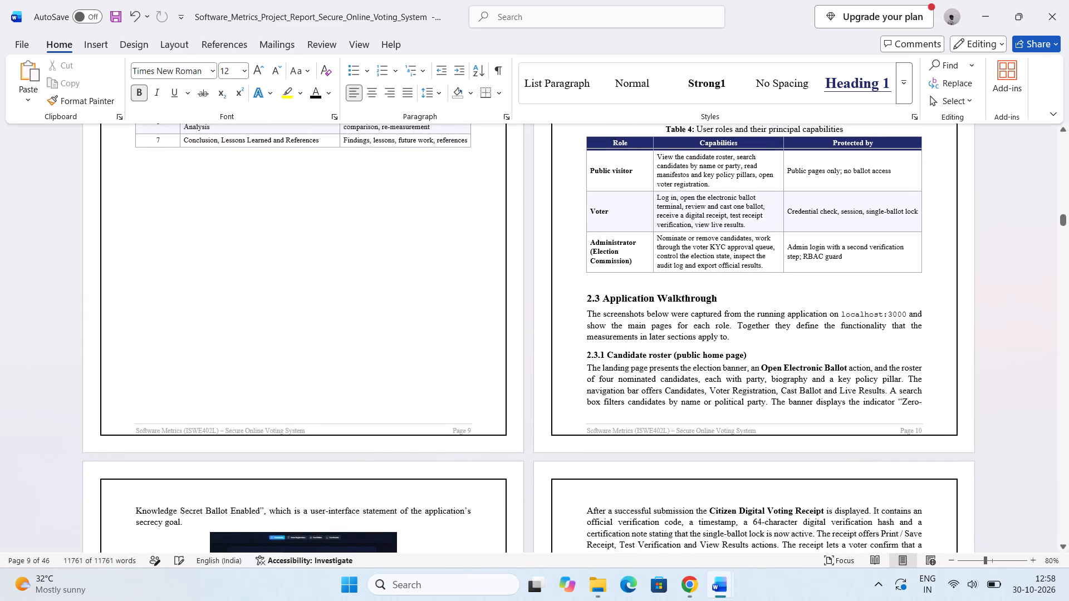
{"action": "left_click_drag", "start_coordinate": [602, 356], "coordinate": [734, 358]}
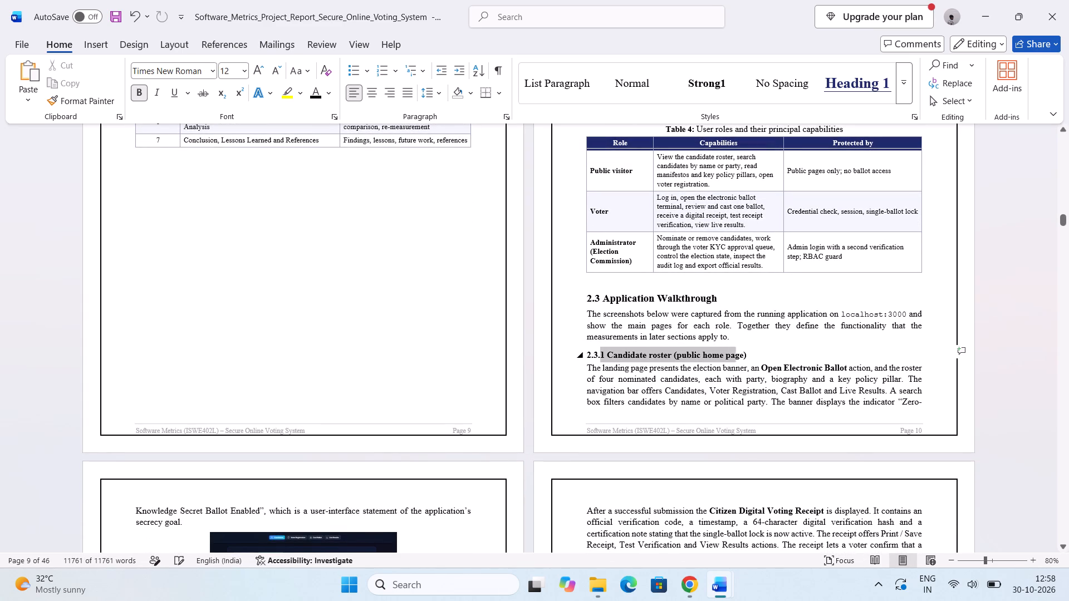
{"action": "left_click_drag", "start_coordinate": [734, 358], "coordinate": [753, 359]}
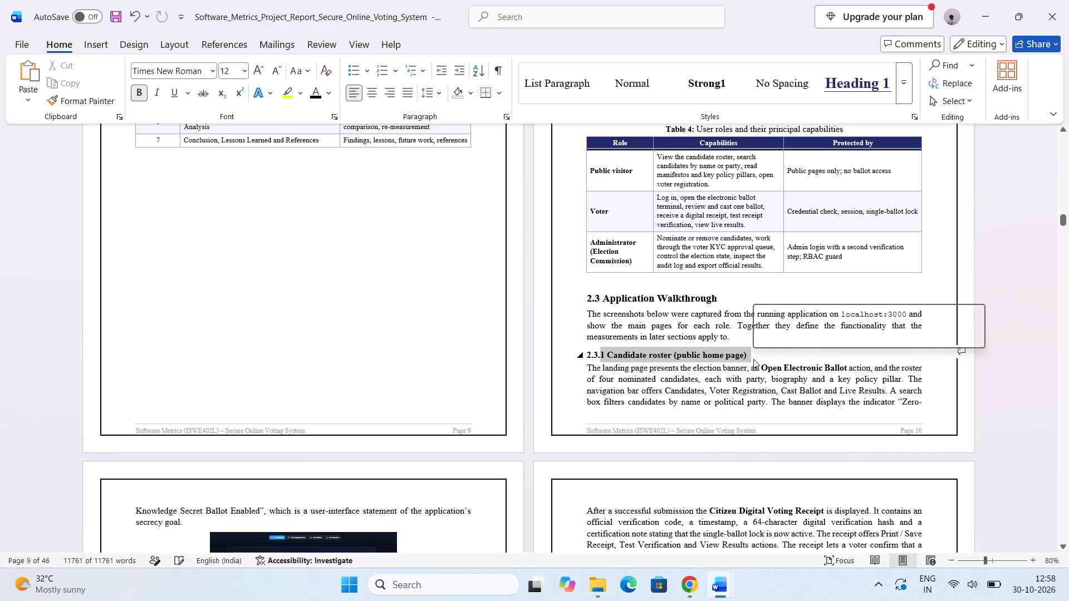
{"action": "left_click", "coordinate": [753, 359]}
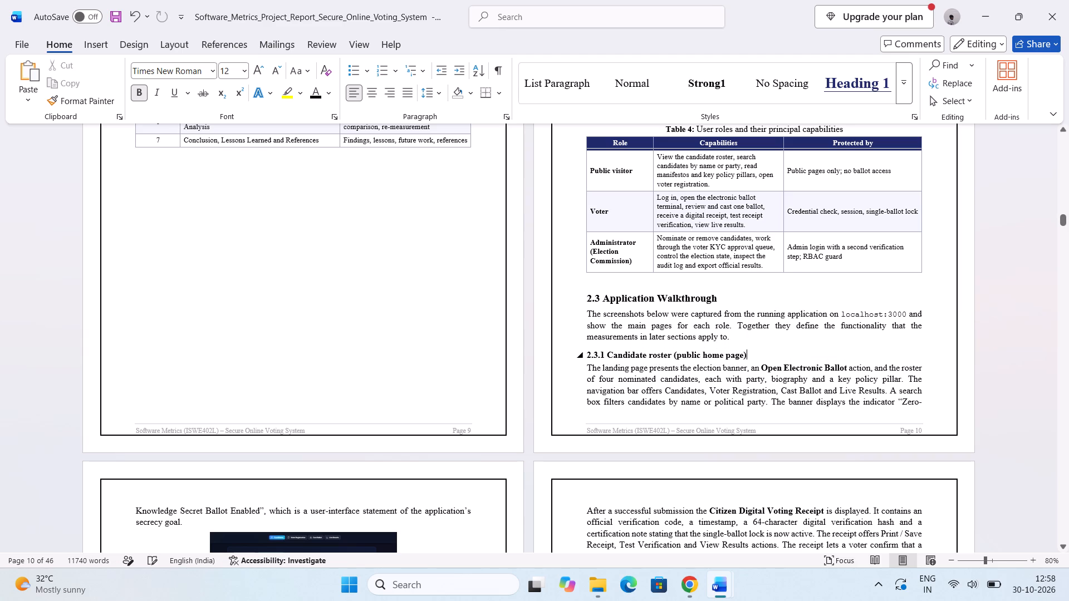
{"action": "left_click", "coordinate": [653, 354]}
{"action": "key", "text": "BackSpace"}
{"action": "key", "text": "shift+r"}
{"action": "left_click_drag", "start_coordinate": [749, 356], "coordinate": [681, 354]}
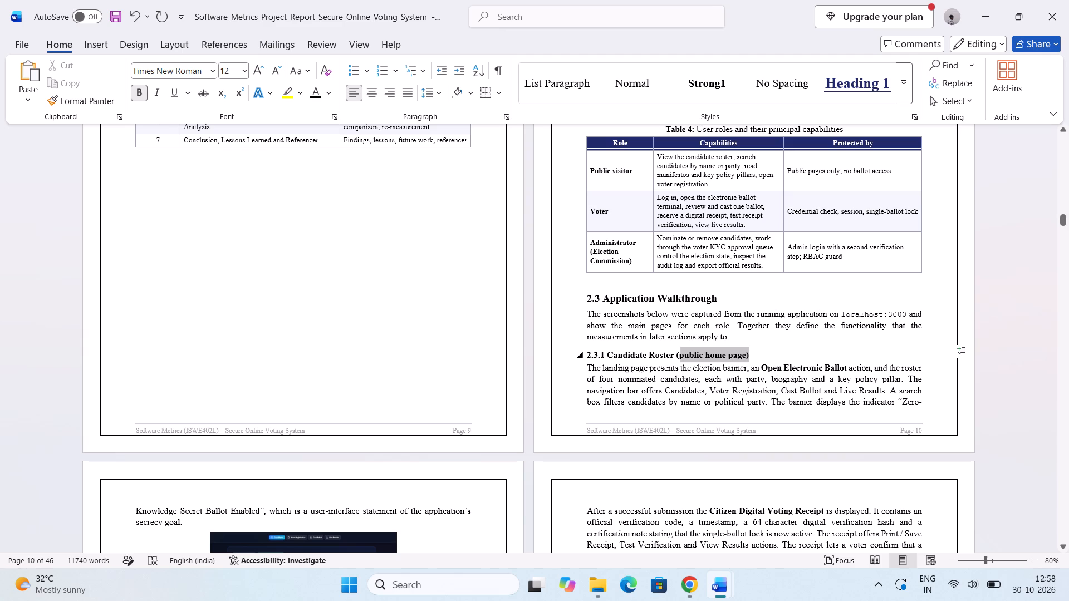
{"action": "left_click_drag", "start_coordinate": [681, 354], "coordinate": [676, 354]}
{"action": "key", "text": "BackSpace"}
{"action": "key", "text": "BackSpace"}
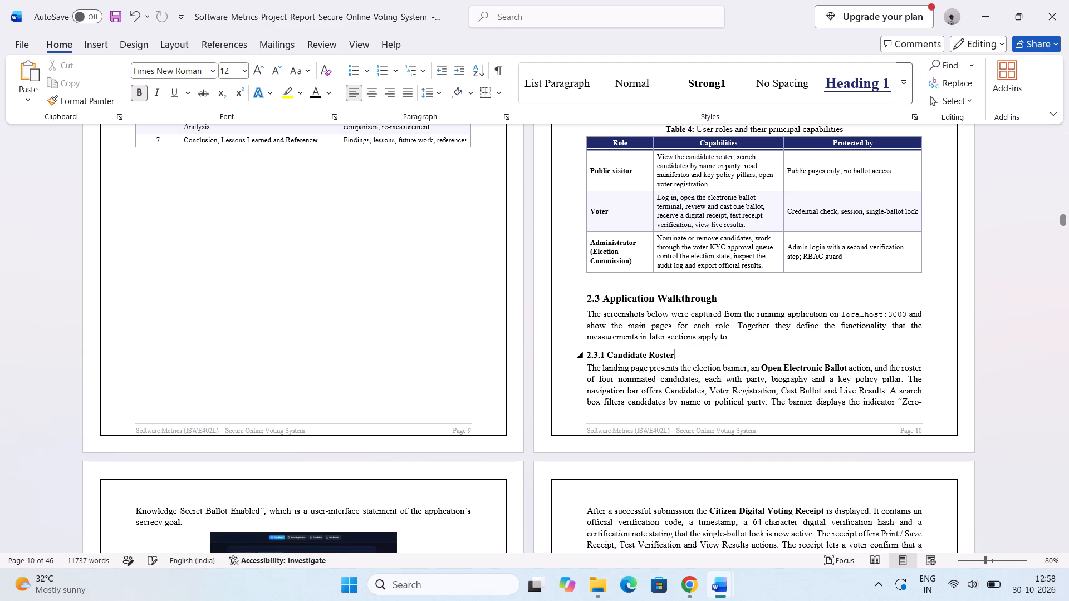
Shrink the Figure 5 Election Administration Terminal screenshot proportionally so it fits with its caption on page 12, below the 2.3.3 paragraph.
{"action": "scroll", "coordinate": [714, 383], "scroll_direction": "down", "scroll_amount": 1}
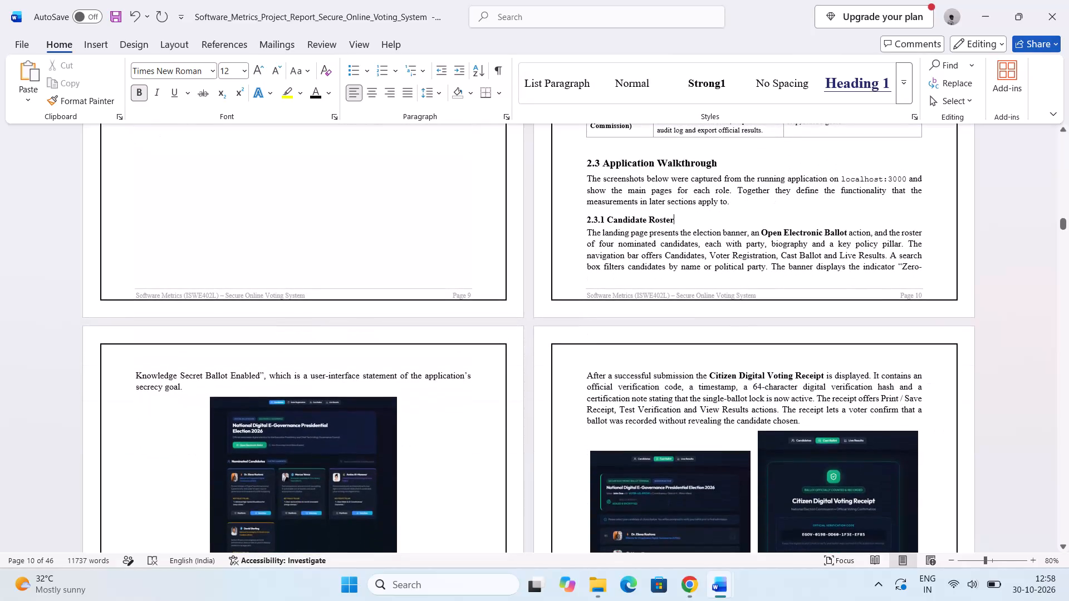
{"action": "scroll", "coordinate": [714, 383], "scroll_direction": "down", "scroll_amount": 1}
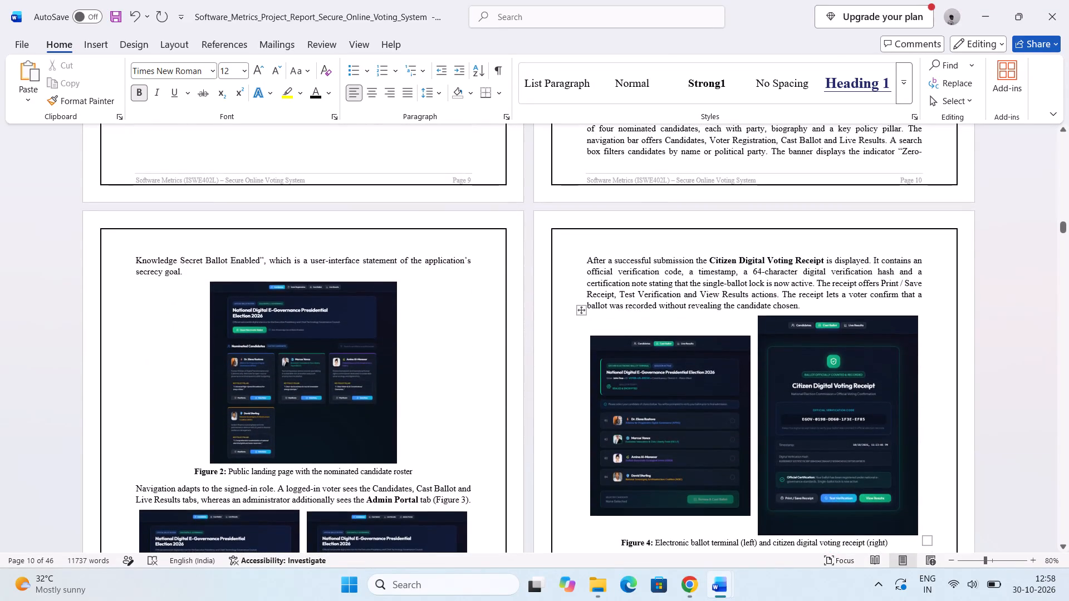
{"action": "scroll", "coordinate": [714, 383], "scroll_direction": "down", "scroll_amount": 1}
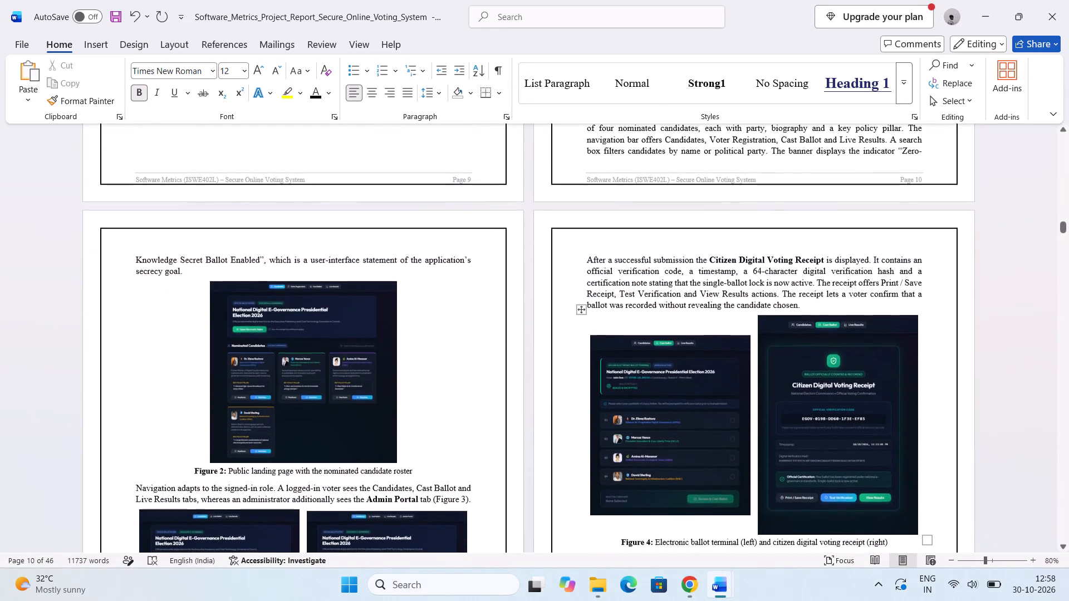
{"action": "scroll", "coordinate": [714, 383], "scroll_direction": "down", "scroll_amount": 4}
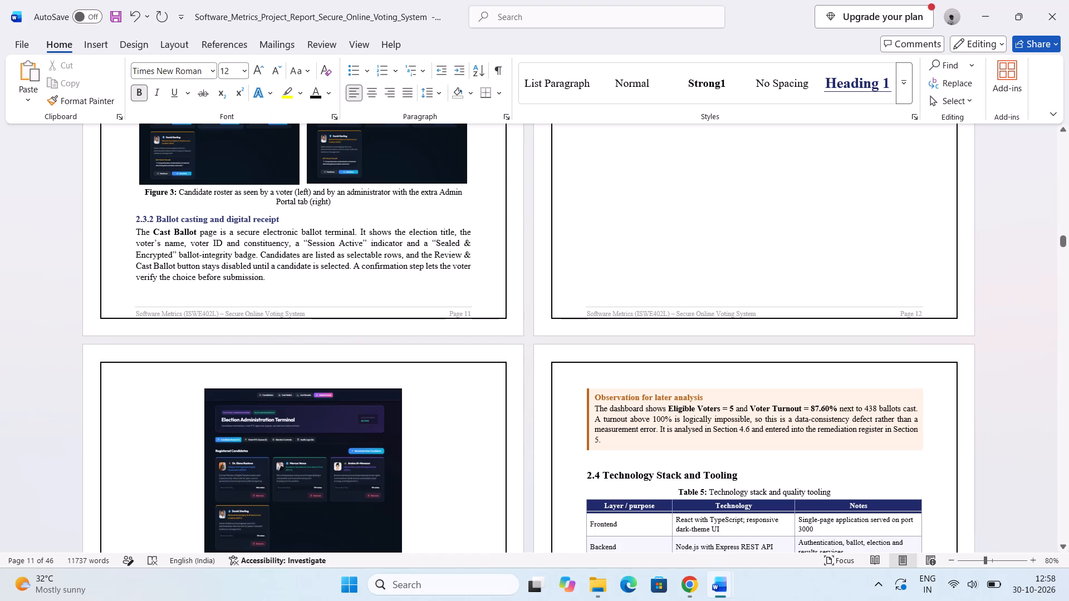
{"action": "scroll", "coordinate": [714, 383], "scroll_direction": "up", "scroll_amount": 1}
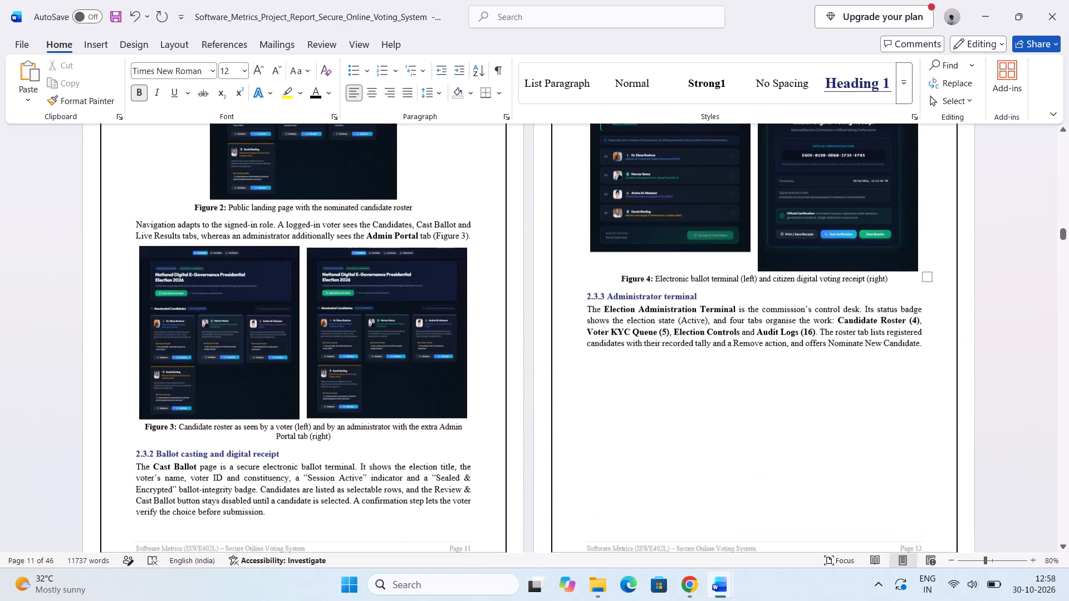
{"action": "scroll", "coordinate": [714, 383], "scroll_direction": "up", "scroll_amount": 1}
{"action": "scroll", "coordinate": [714, 383], "scroll_direction": "down", "scroll_amount": 3}
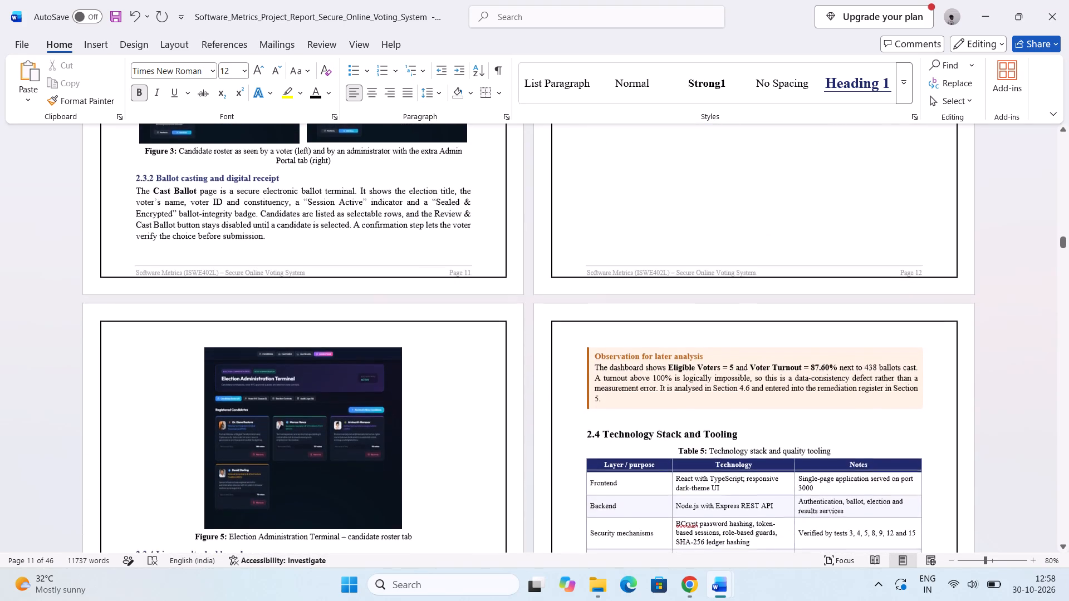
{"action": "scroll", "coordinate": [714, 383], "scroll_direction": "down", "scroll_amount": 1}
{"action": "left_click", "coordinate": [317, 328]}
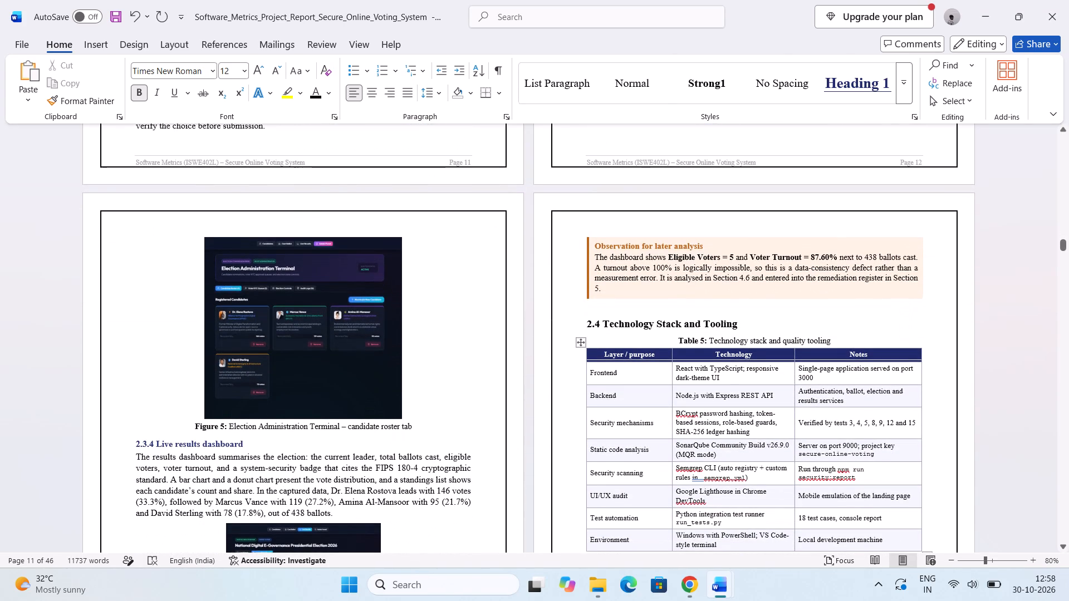
{"action": "left_click_drag", "start_coordinate": [406, 420], "coordinate": [353, 392]}
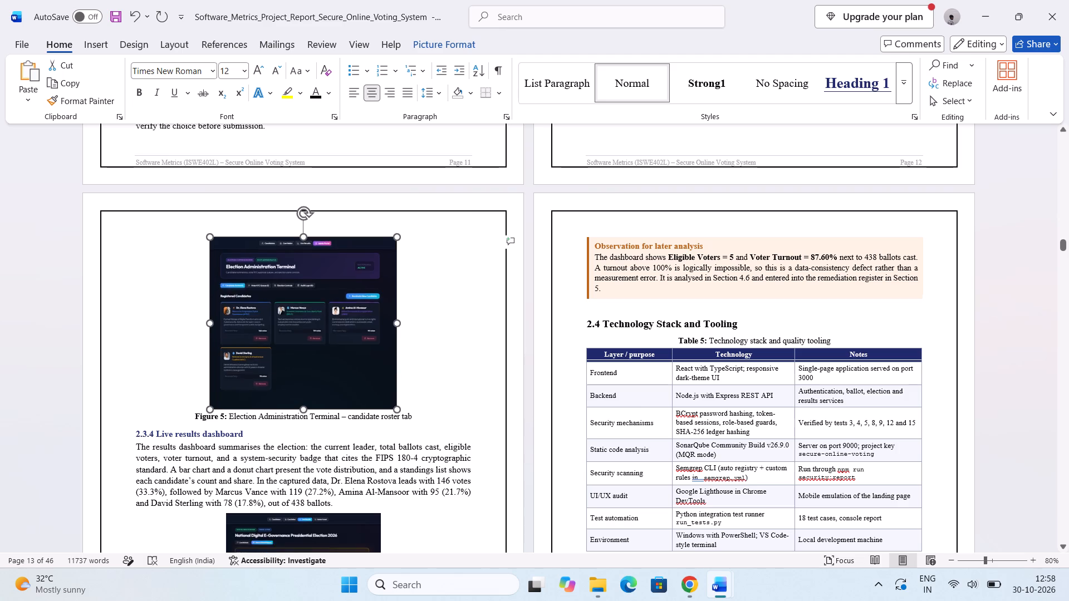
{"action": "left_click_drag", "start_coordinate": [353, 392], "coordinate": [335, 380]}
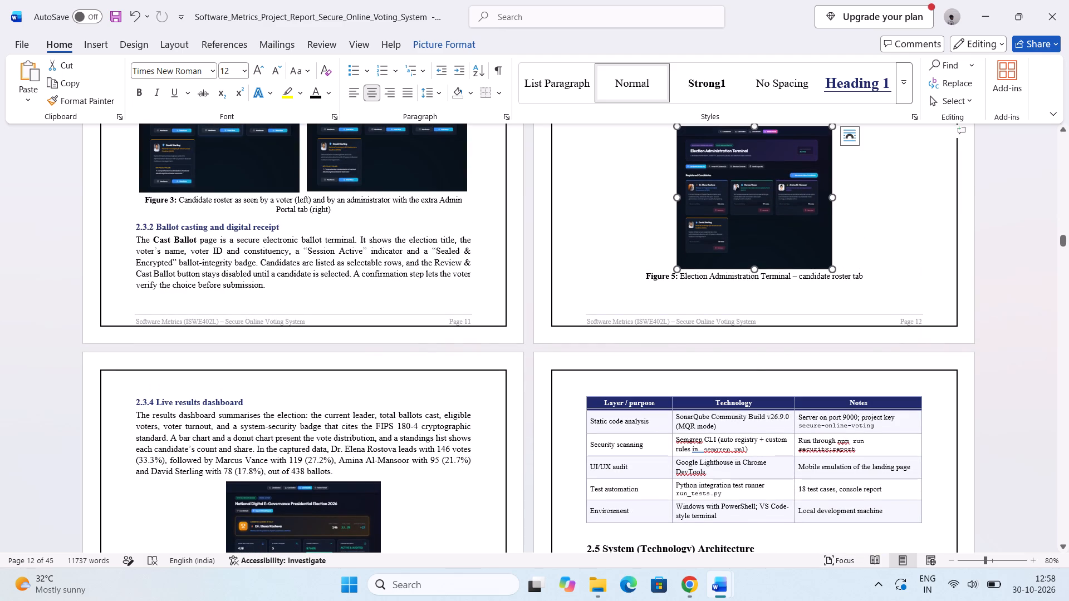
{"action": "left_click_drag", "start_coordinate": [833, 265], "coordinate": [845, 283]}
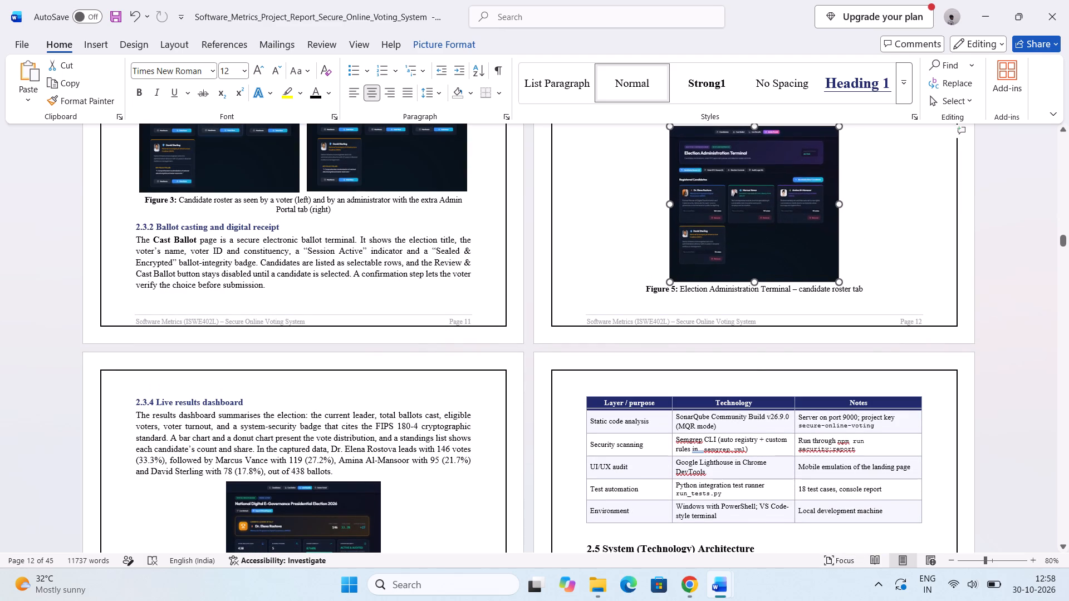
{"action": "left_click_drag", "start_coordinate": [845, 283], "coordinate": [846, 286]}
{"action": "scroll", "coordinate": [846, 286], "scroll_direction": "up", "scroll_amount": 1}
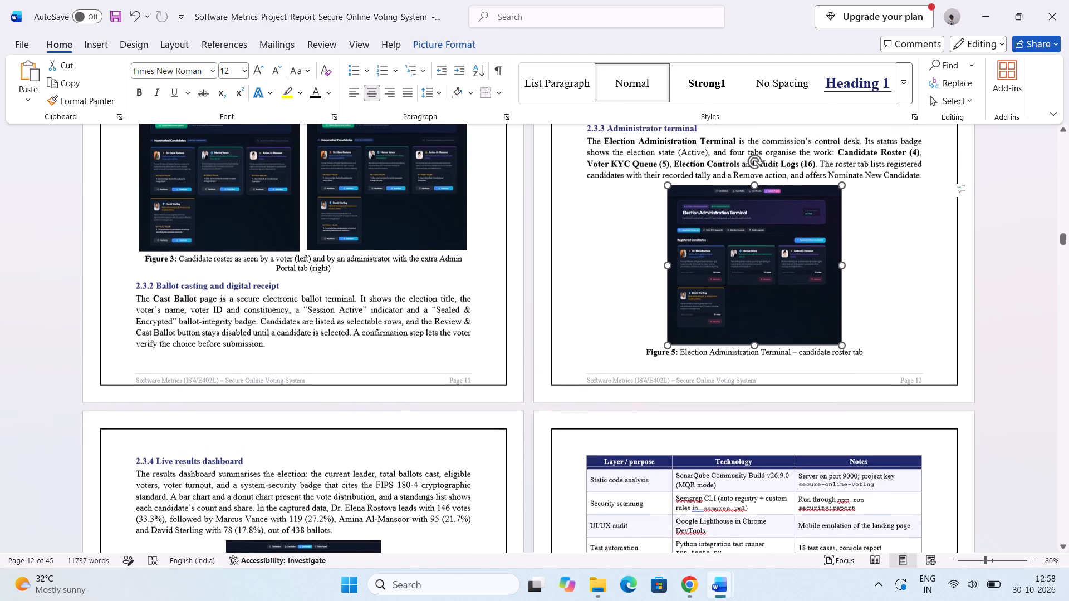
{"action": "scroll", "coordinate": [846, 286], "scroll_direction": "up", "scroll_amount": 1}
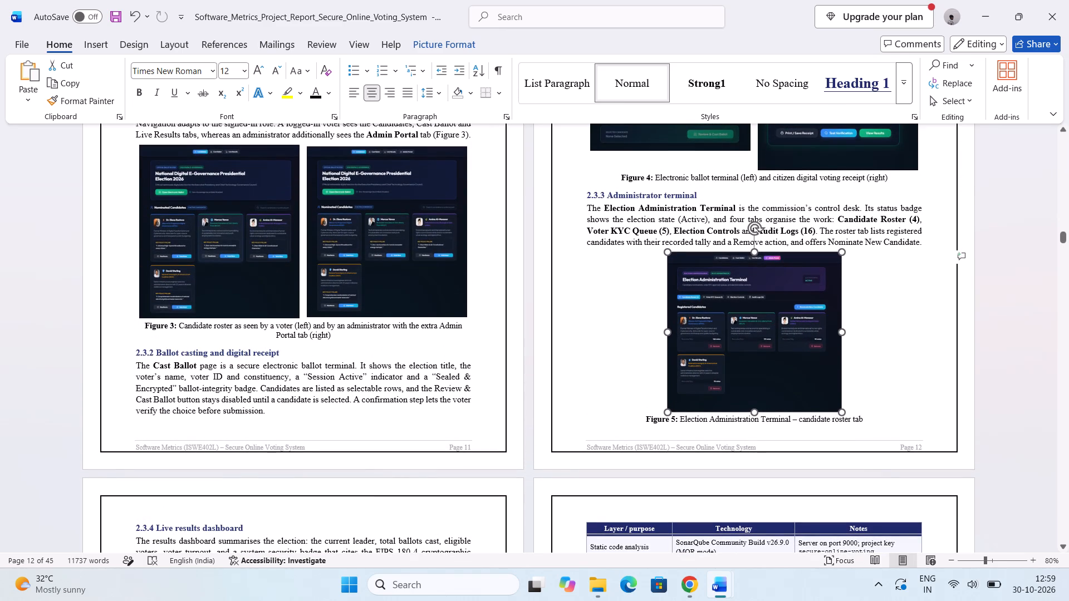
{"action": "left_click", "coordinate": [870, 288]}
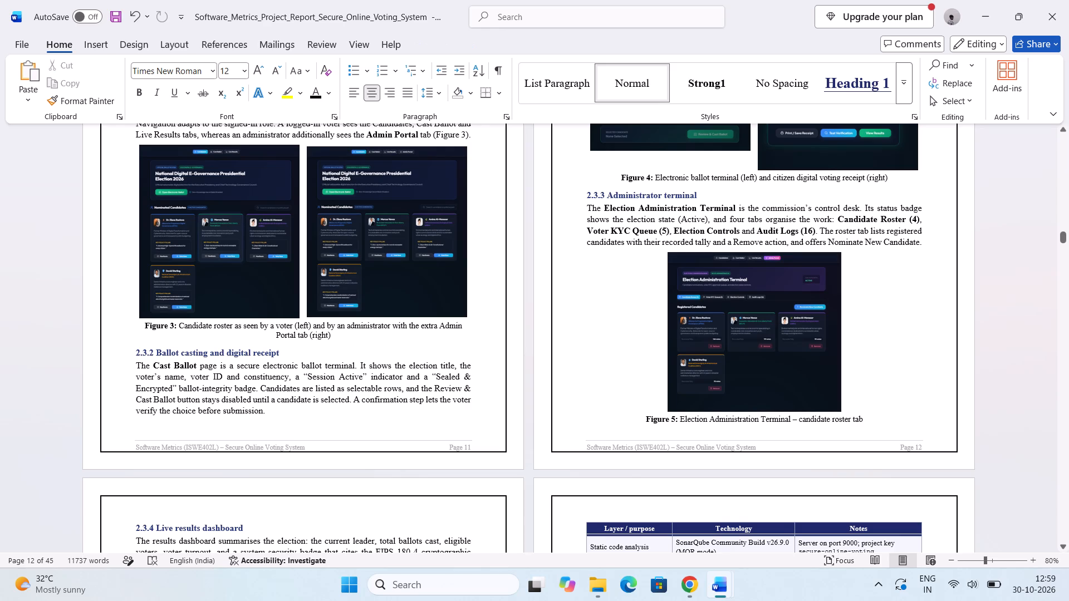
Delete all the text in the "Observation for later analysis" callout box below the Figure 6 caption.
{"action": "scroll", "coordinate": [870, 288], "scroll_direction": "down", "scroll_amount": 2}
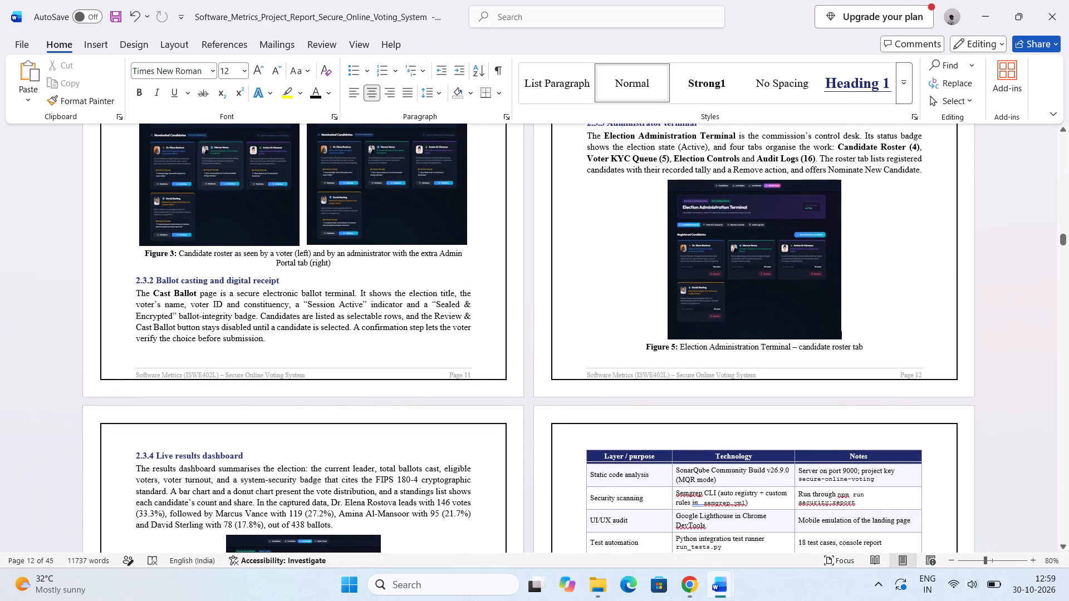
{"action": "scroll", "coordinate": [870, 288], "scroll_direction": "down", "scroll_amount": 2}
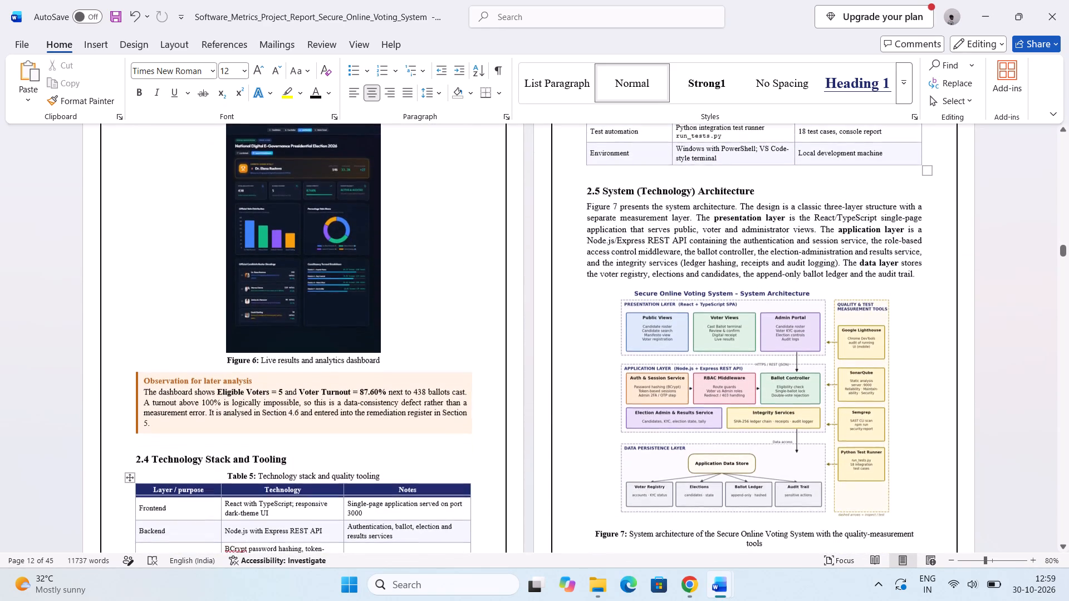
{"action": "scroll", "coordinate": [870, 288], "scroll_direction": "down", "scroll_amount": 1}
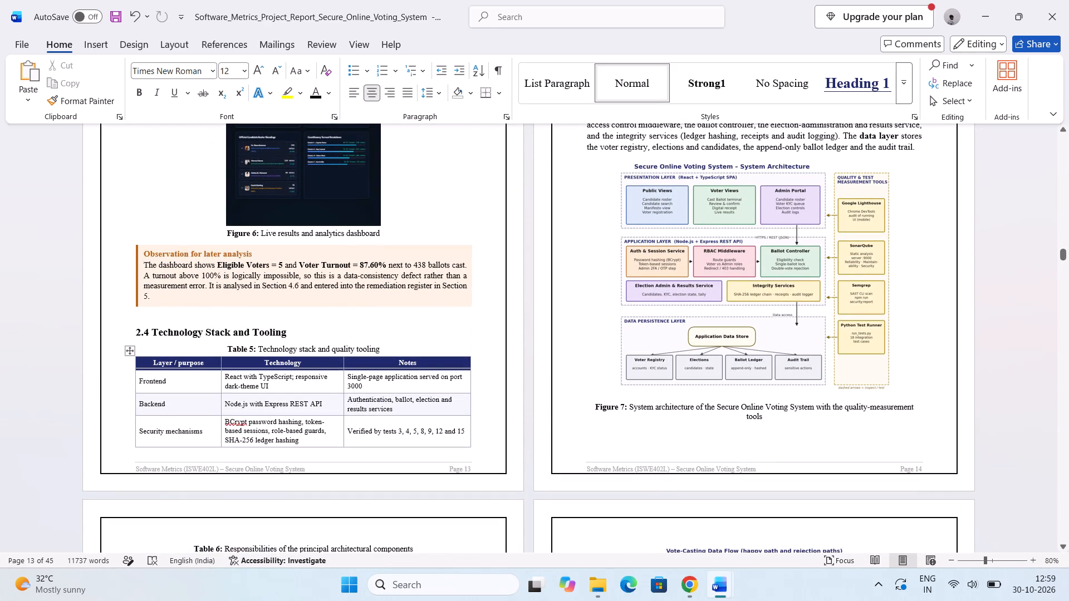
{"action": "left_click", "coordinate": [423, 299]}
{"action": "left_click", "coordinate": [423, 299]}
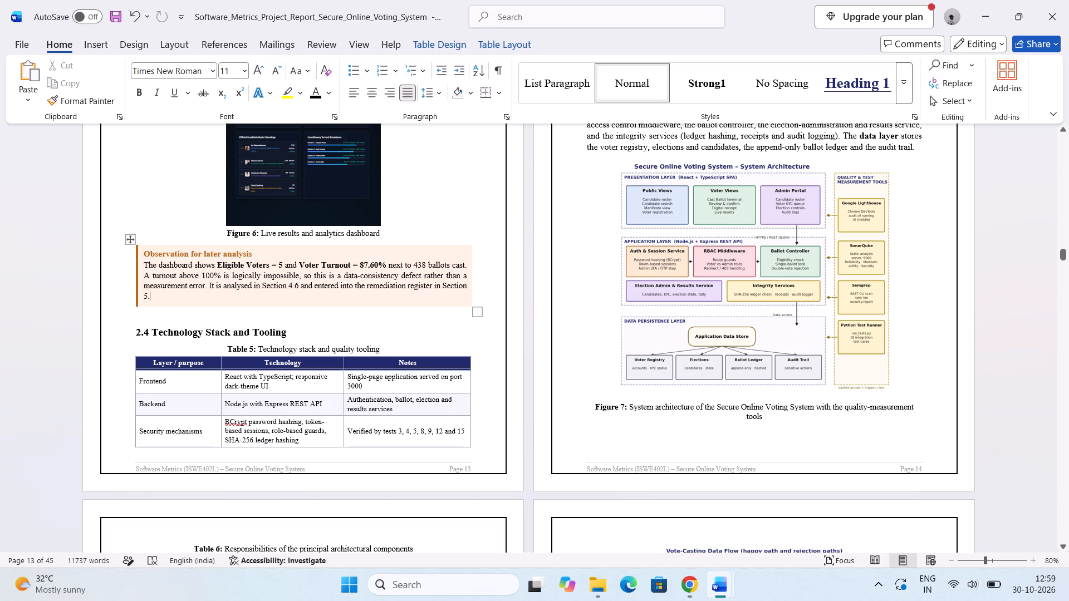
{"action": "left_click", "coordinate": [131, 237]}
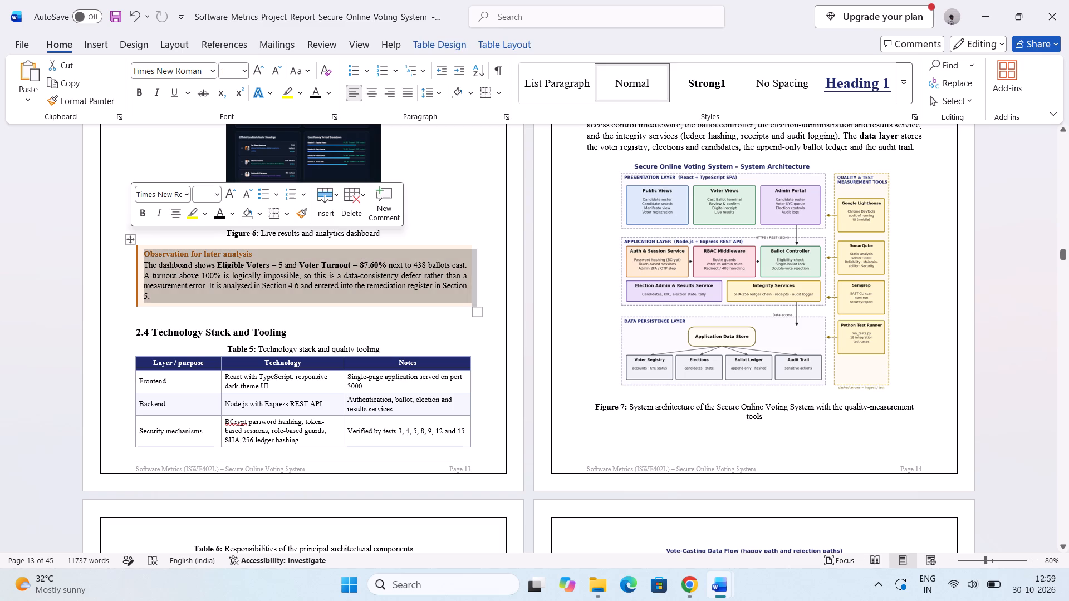
{"action": "key", "text": "Delete"}
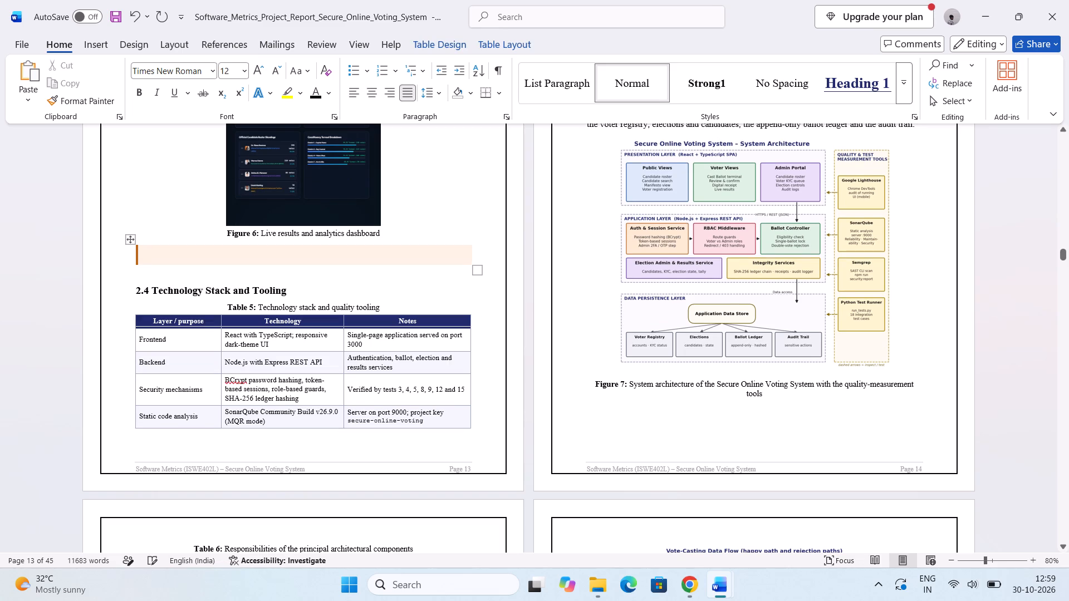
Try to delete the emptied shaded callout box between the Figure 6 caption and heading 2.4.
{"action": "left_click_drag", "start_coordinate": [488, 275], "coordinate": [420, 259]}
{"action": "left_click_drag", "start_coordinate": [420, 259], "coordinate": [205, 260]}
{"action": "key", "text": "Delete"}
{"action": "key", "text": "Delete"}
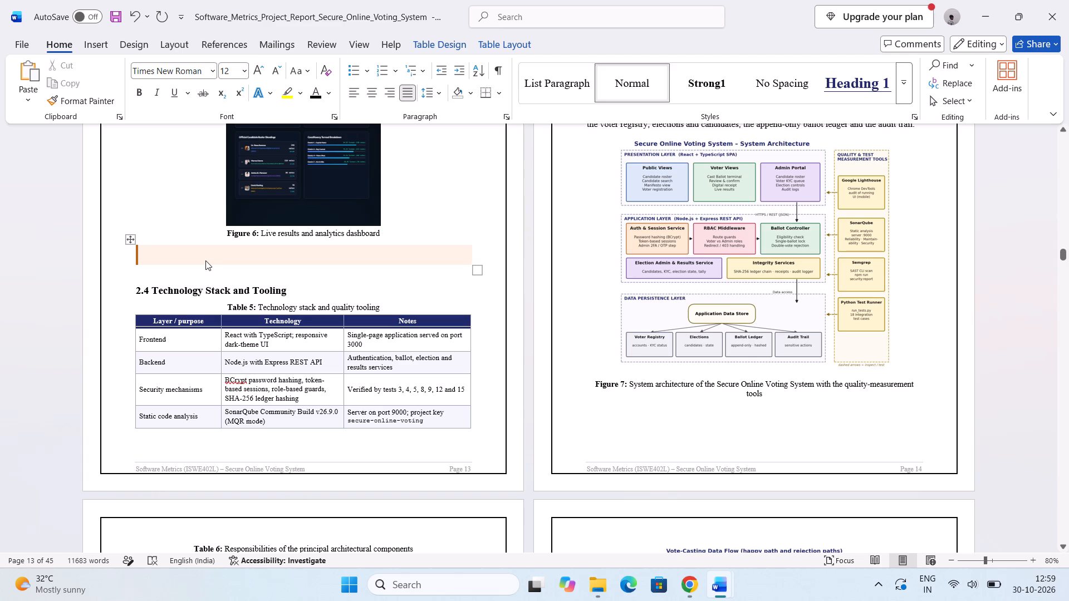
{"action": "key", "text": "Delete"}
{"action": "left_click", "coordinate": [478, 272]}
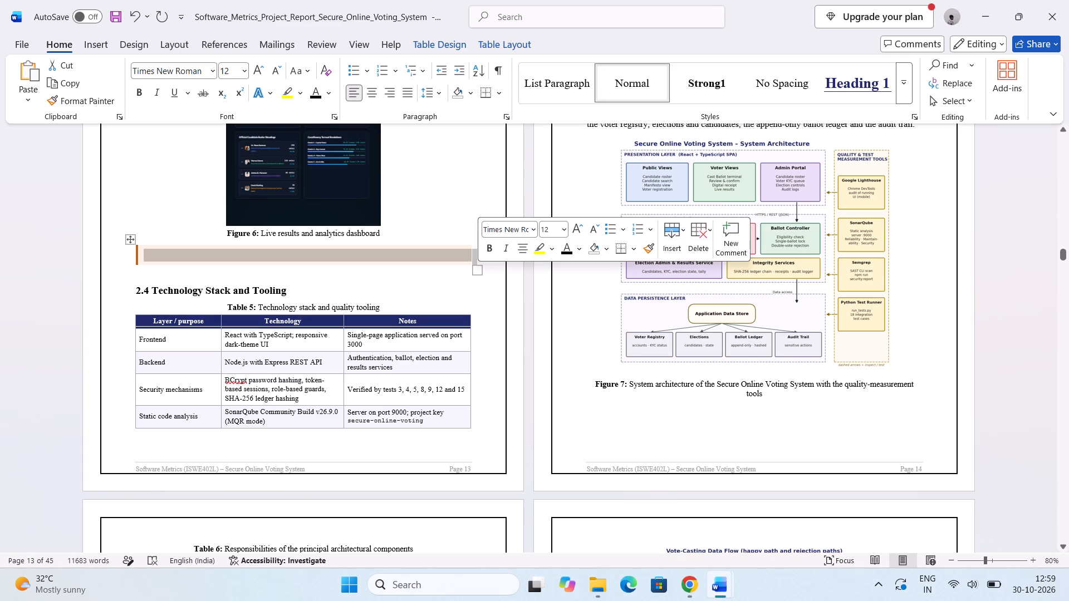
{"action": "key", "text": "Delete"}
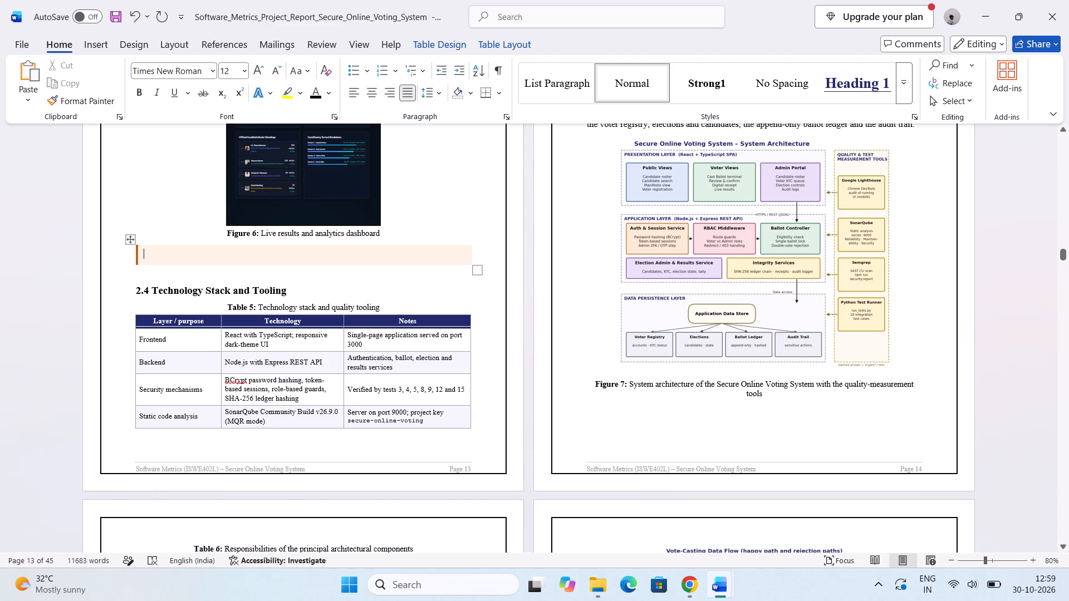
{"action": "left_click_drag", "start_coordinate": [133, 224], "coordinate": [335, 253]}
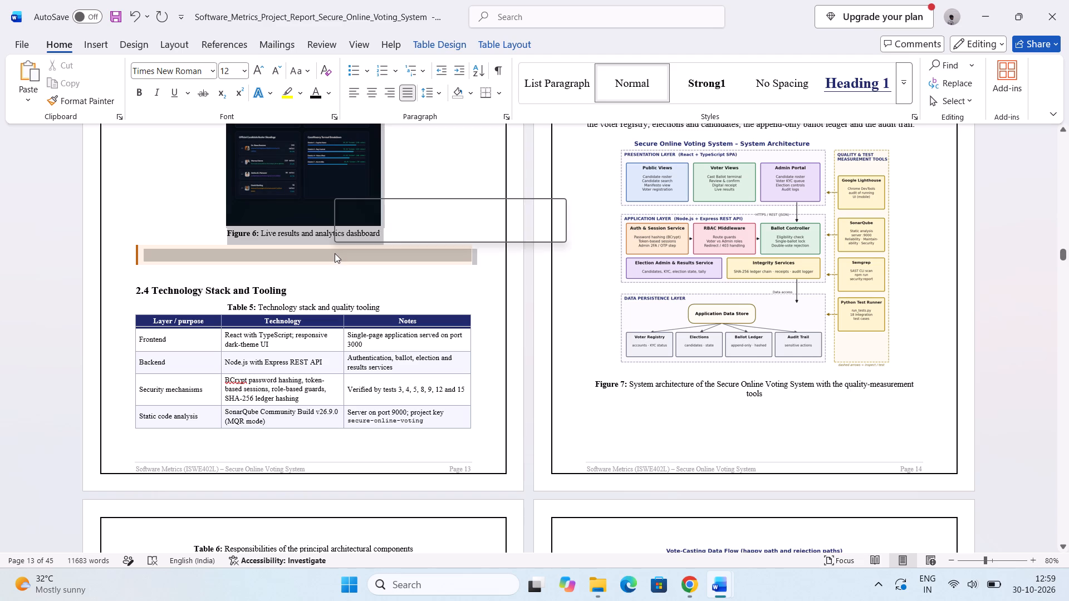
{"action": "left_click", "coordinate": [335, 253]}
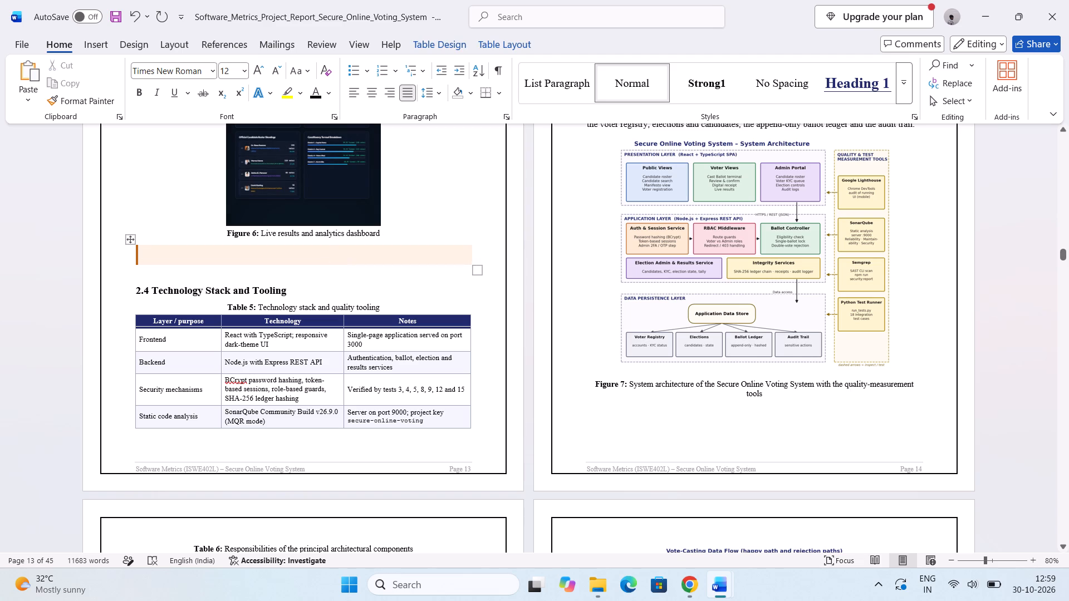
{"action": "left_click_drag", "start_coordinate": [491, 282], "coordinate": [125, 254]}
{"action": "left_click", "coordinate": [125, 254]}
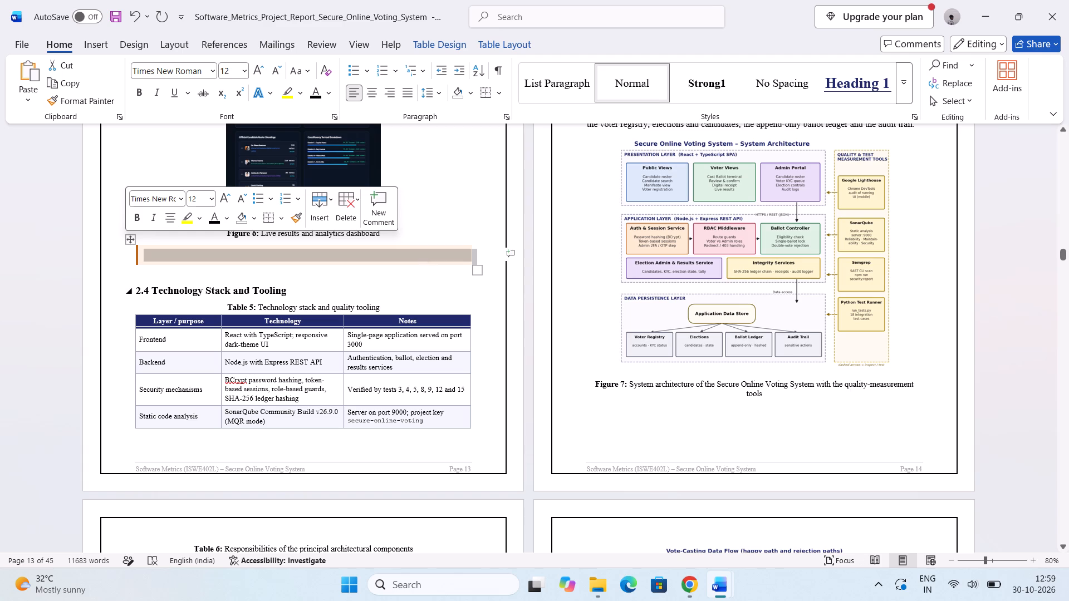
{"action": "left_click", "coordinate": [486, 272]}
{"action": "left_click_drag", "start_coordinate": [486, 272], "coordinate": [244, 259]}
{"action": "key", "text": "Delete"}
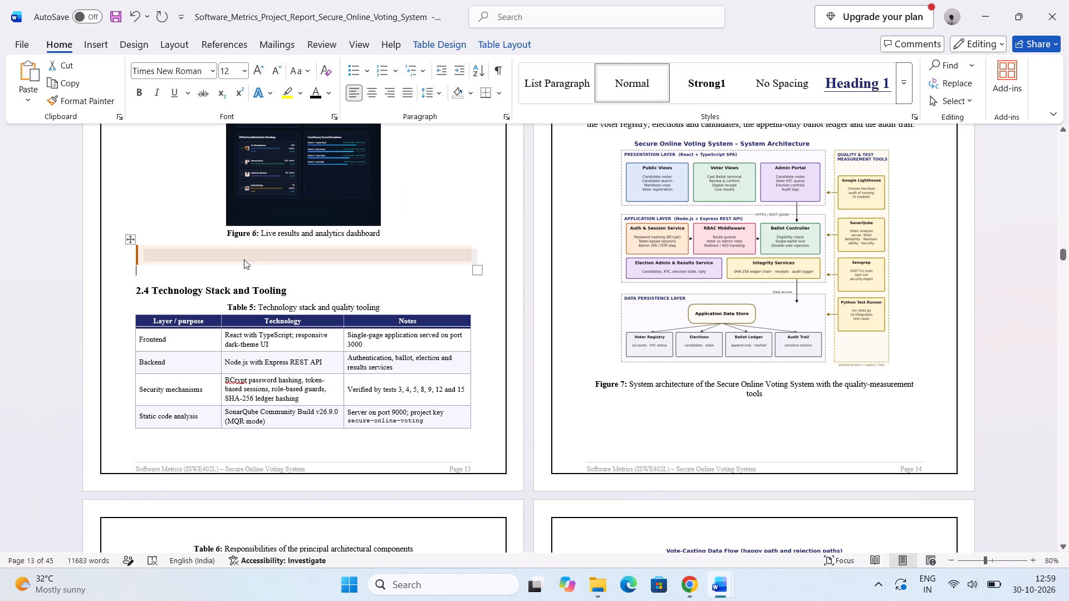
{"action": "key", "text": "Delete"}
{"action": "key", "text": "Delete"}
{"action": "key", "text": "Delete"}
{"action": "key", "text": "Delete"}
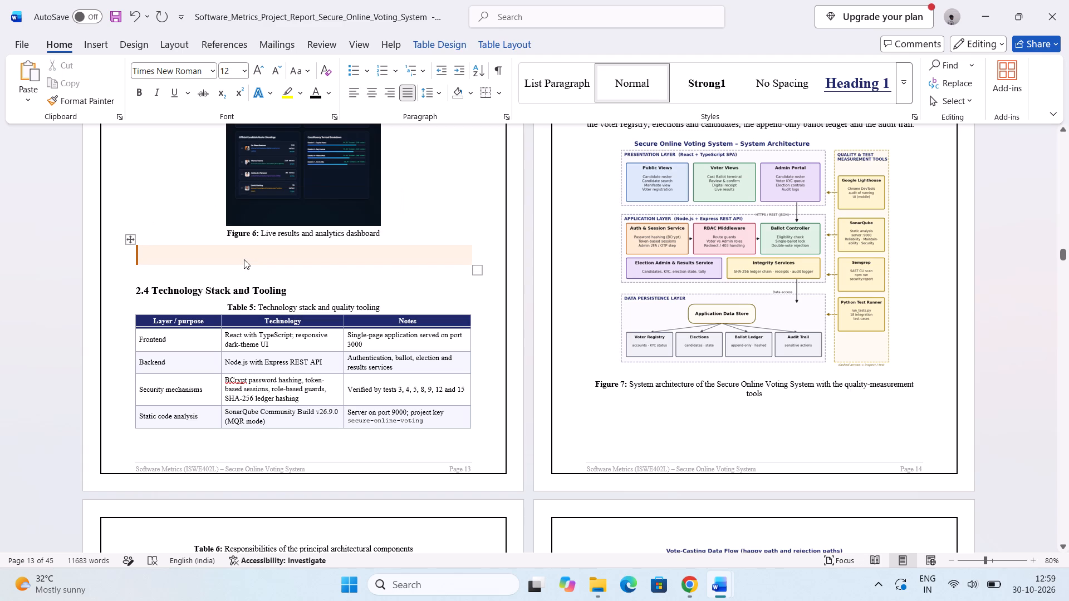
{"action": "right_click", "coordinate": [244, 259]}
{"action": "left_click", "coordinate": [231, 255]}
Remove the emptied callout table below Figure 6 together with the blank line above heading 2.4 Technology Stack and Tooling.
{"action": "left_click", "coordinate": [129, 242]}
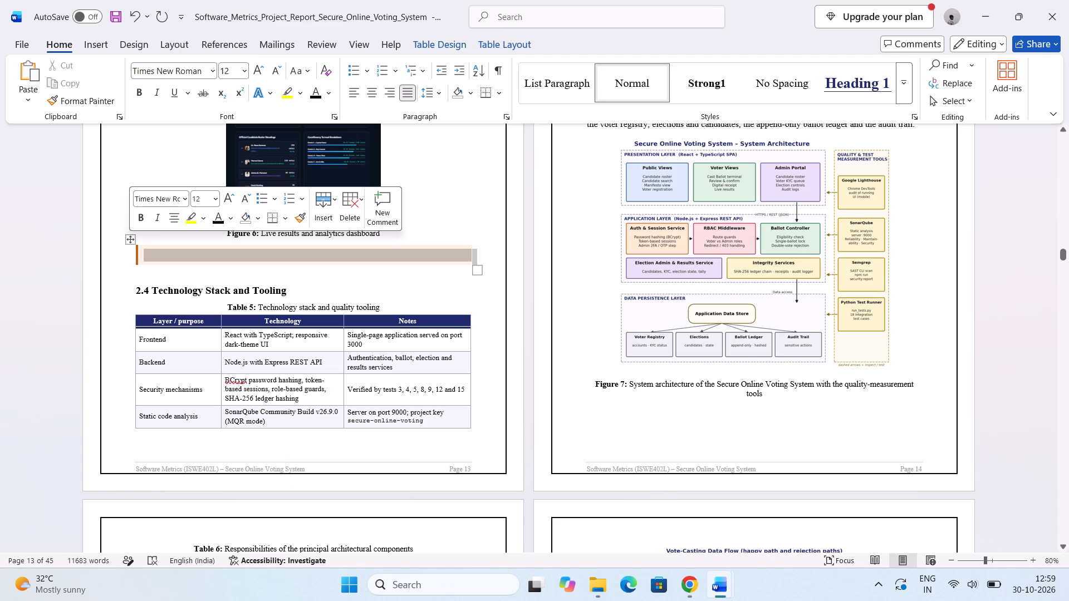
{"action": "left_click", "coordinate": [429, 45]}
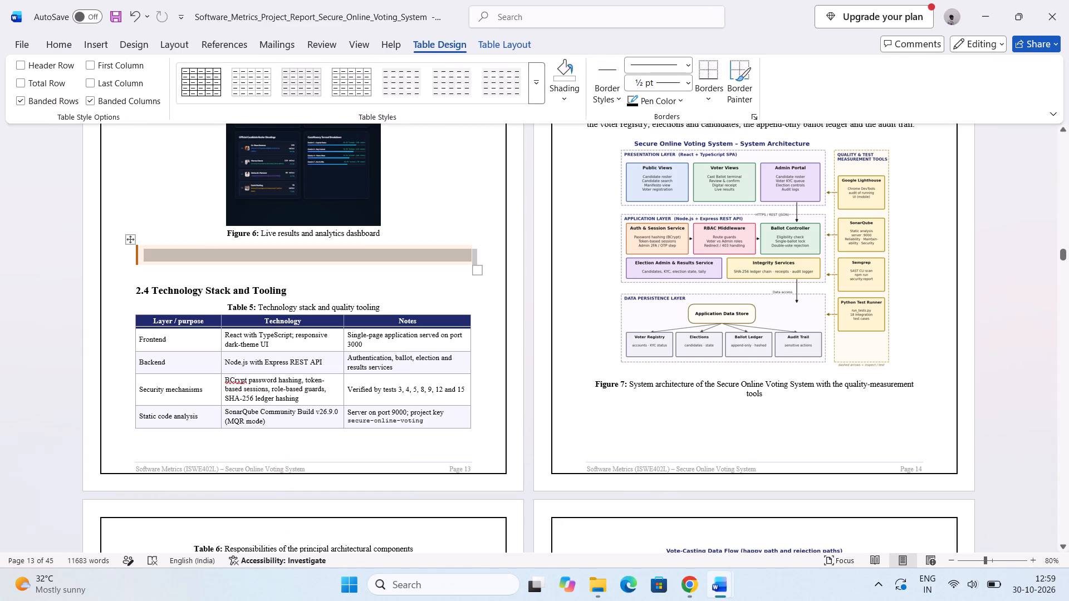
{"action": "left_click", "coordinate": [479, 271]}
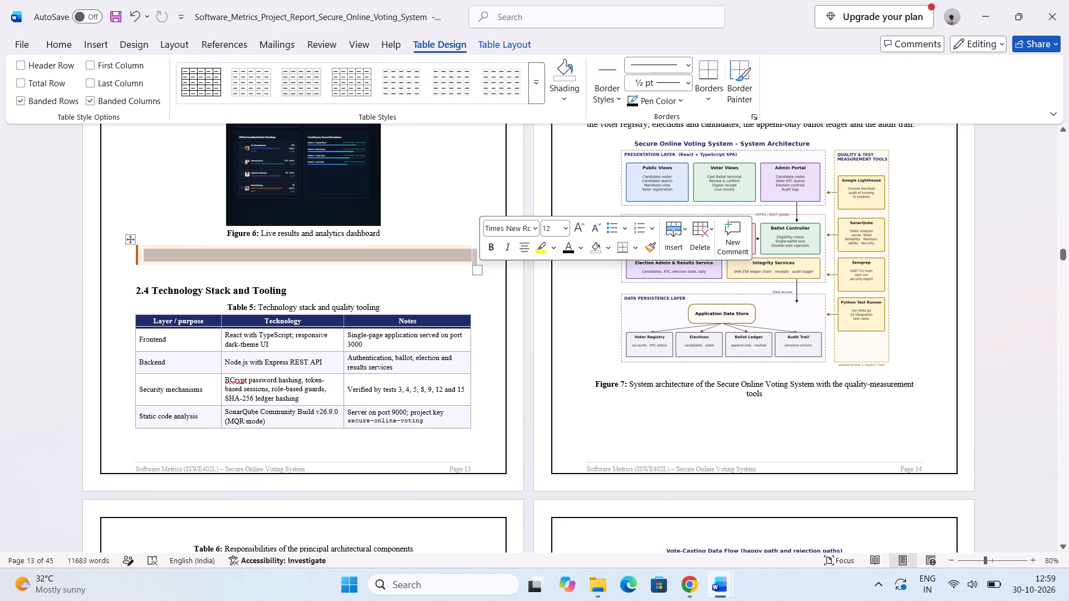
{"action": "left_click_drag", "start_coordinate": [479, 271], "coordinate": [520, 332]}
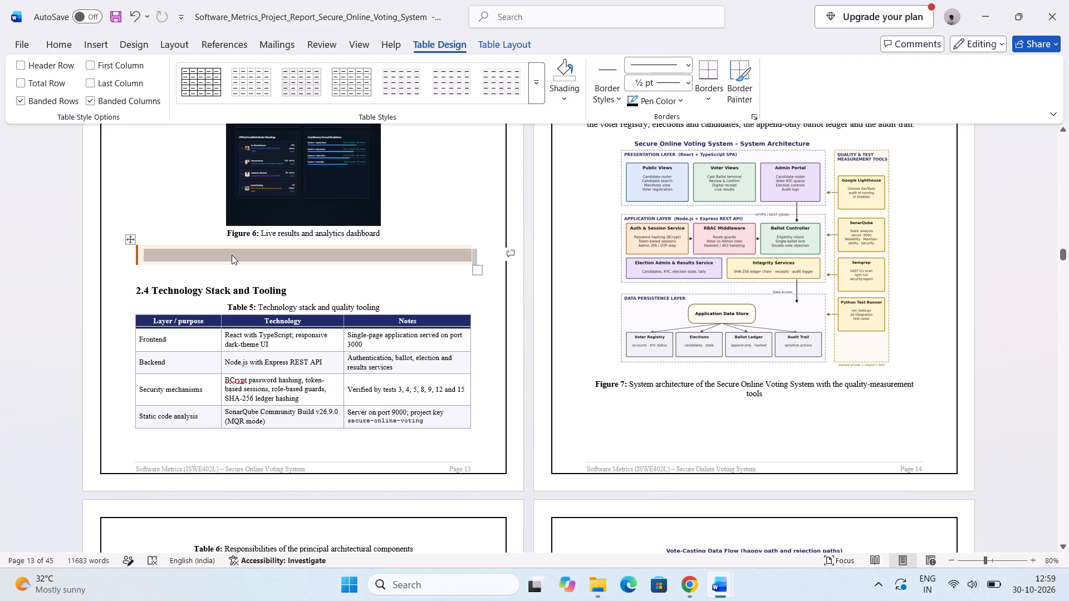
{"action": "right_click", "coordinate": [267, 260]}
{"action": "left_click", "coordinate": [312, 287]}
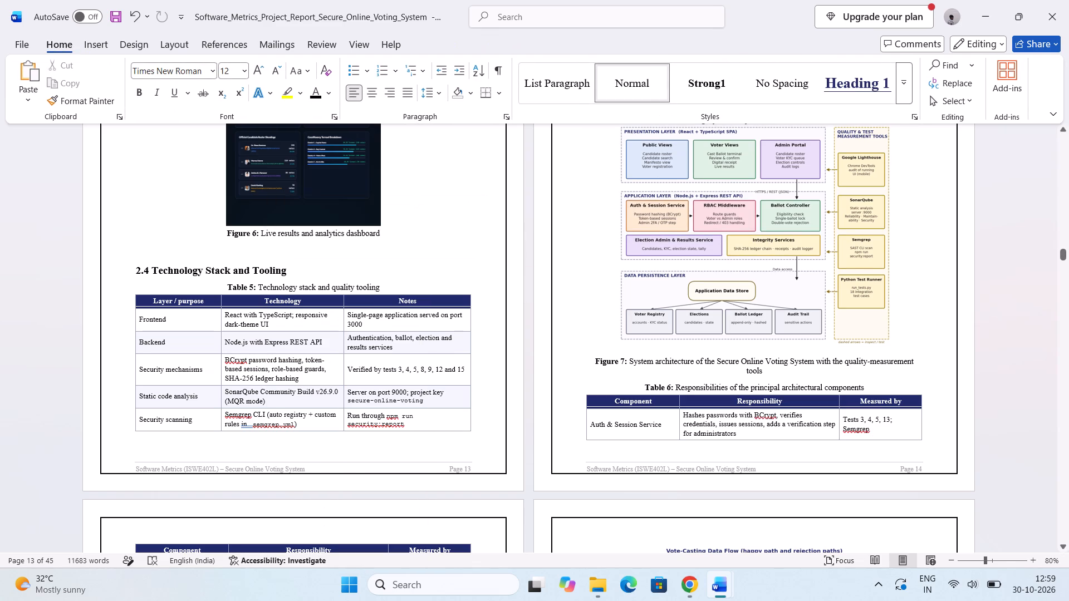
{"action": "key", "text": "BackSpace"}
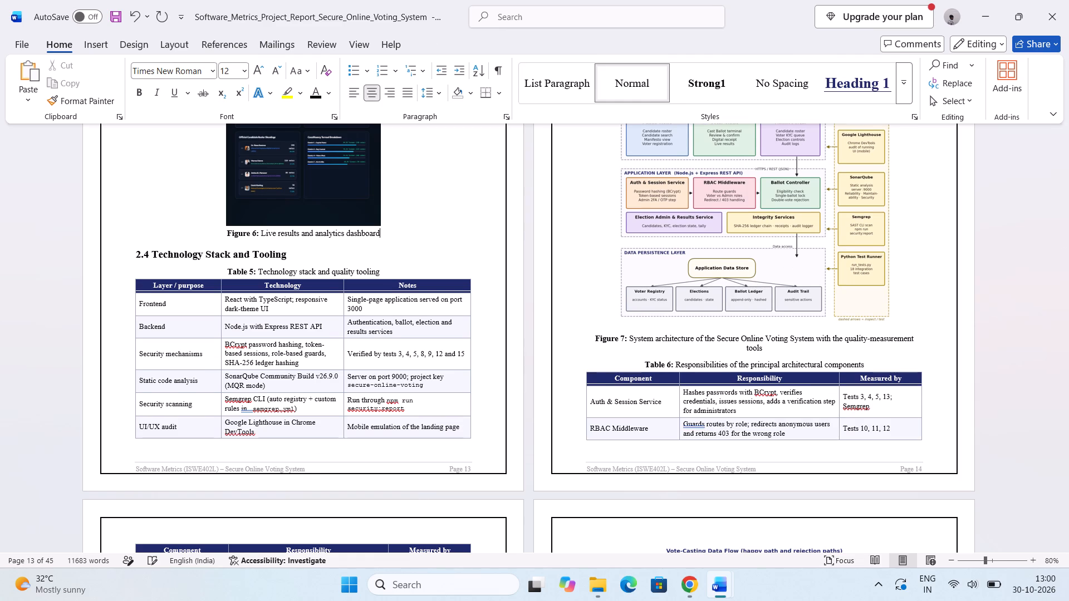
Set the Table 5 caption description "Technology stack and quality tooling" to font size 12.
{"action": "scroll", "coordinate": [312, 287], "scroll_direction": "up", "scroll_amount": 1}
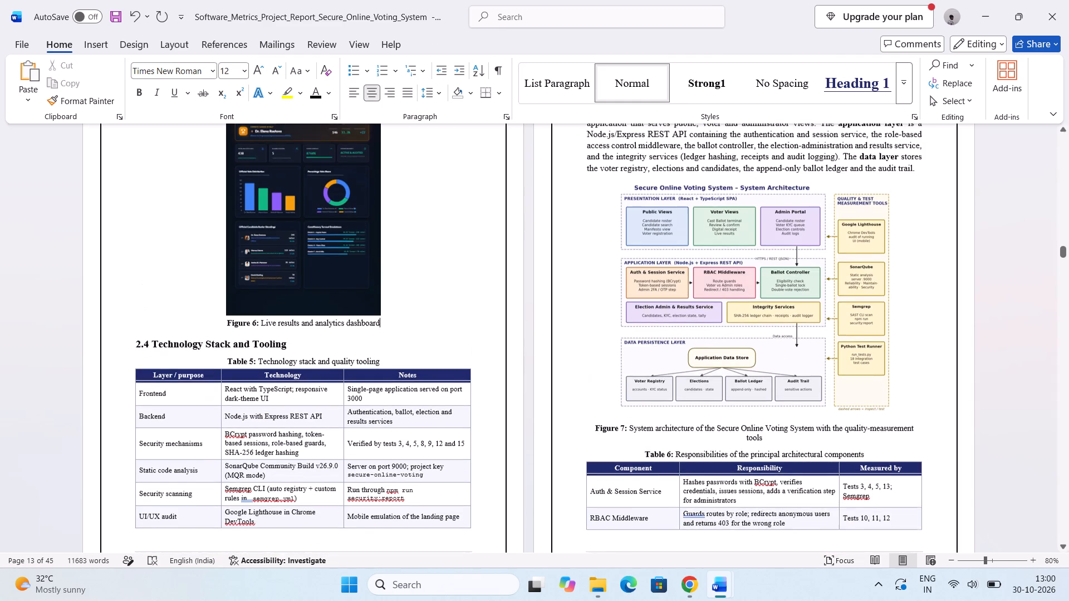
{"action": "scroll", "coordinate": [312, 287], "scroll_direction": "up", "scroll_amount": 1}
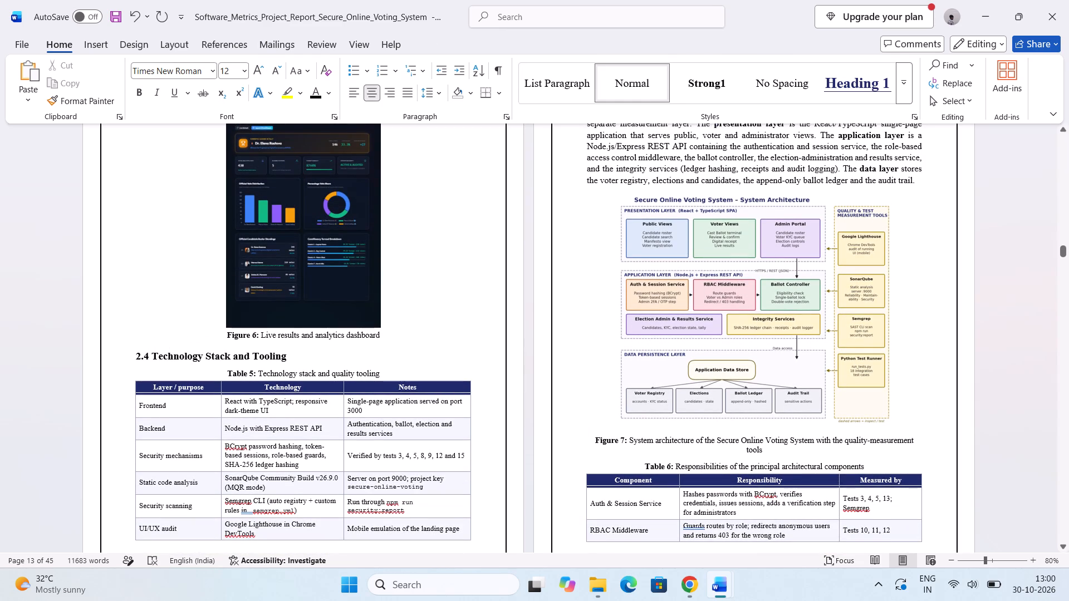
{"action": "scroll", "coordinate": [696, 327], "scroll_direction": "up", "scroll_amount": 1}
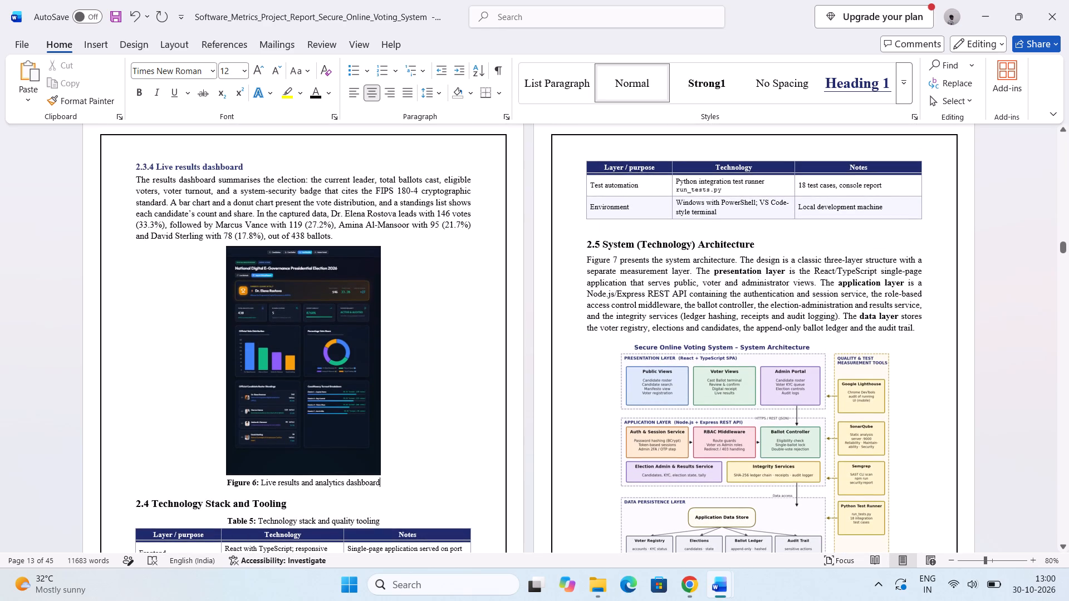
{"action": "scroll", "coordinate": [696, 327], "scroll_direction": "down", "scroll_amount": 1}
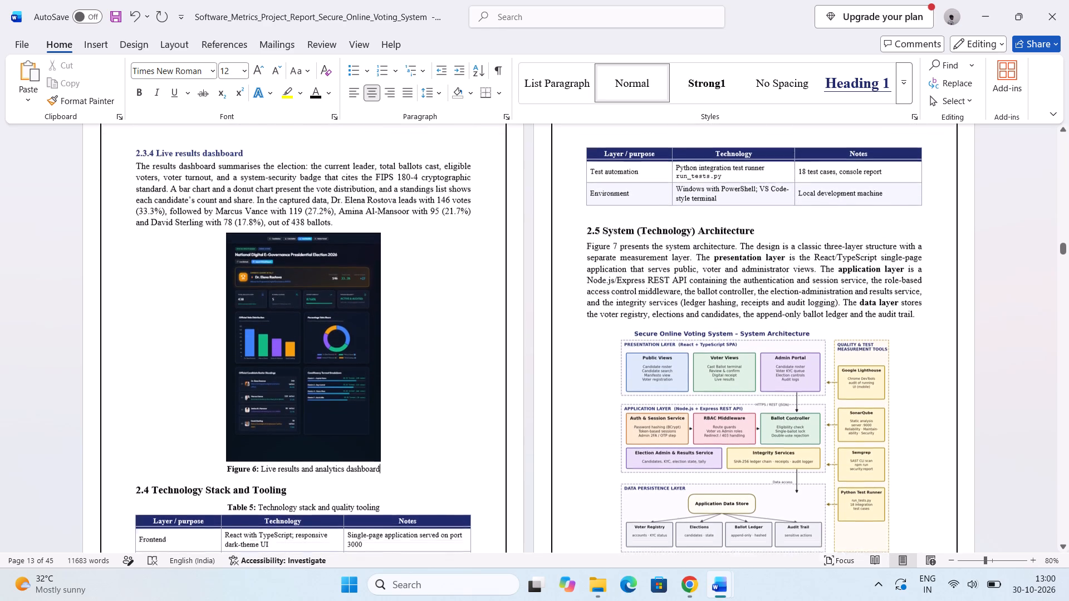
{"action": "scroll", "coordinate": [696, 327], "scroll_direction": "down", "scroll_amount": 1}
{"action": "left_click_drag", "start_coordinate": [383, 445], "coordinate": [259, 443]}
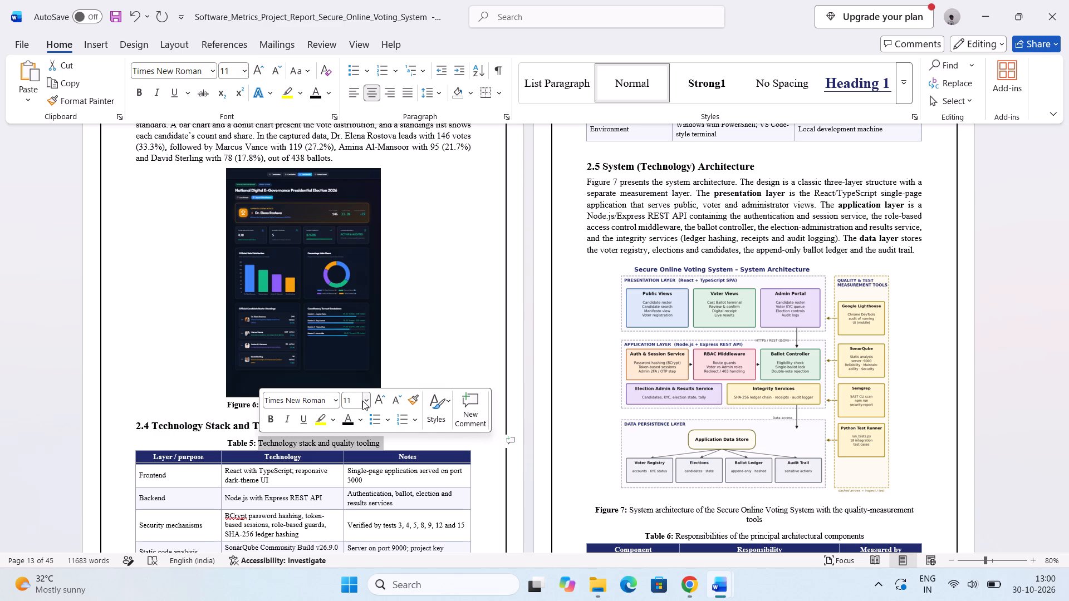
{"action": "left_click", "coordinate": [358, 400]}
{"action": "type", "text": "12"}
{"action": "key", "text": "Return"}
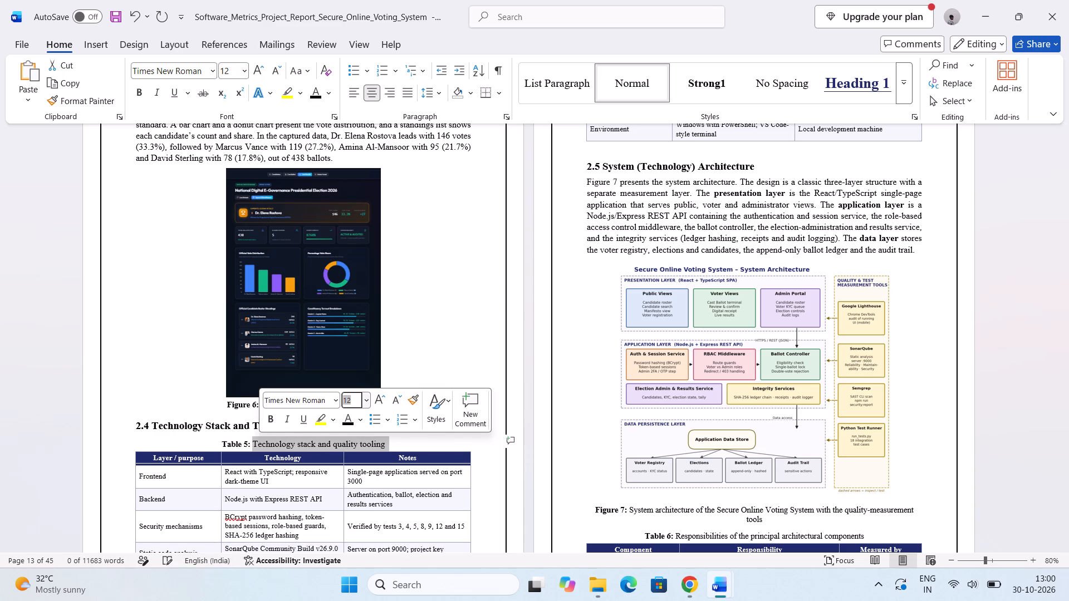
{"action": "left_click", "coordinate": [452, 325]}
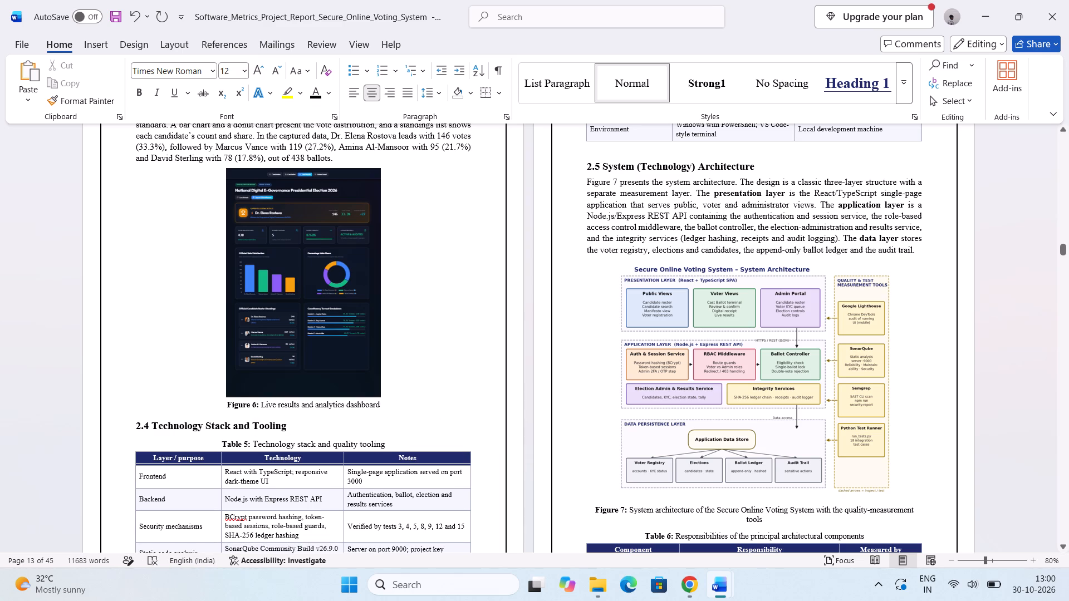
Set the Figure 6 caption description "Live results and analytics dashboard" to font size 12.
{"action": "left_click_drag", "start_coordinate": [379, 406], "coordinate": [263, 406]}
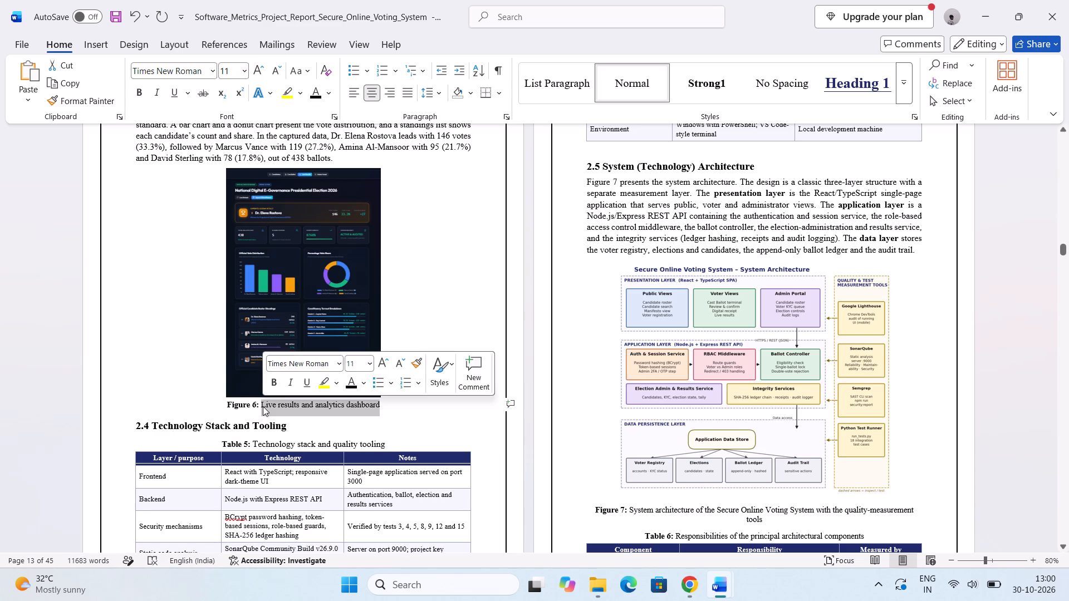
{"action": "left_click", "coordinate": [352, 362]}
{"action": "type", "text": "12"}
{"action": "key", "text": "Return"}
{"action": "left_click", "coordinate": [442, 333]}
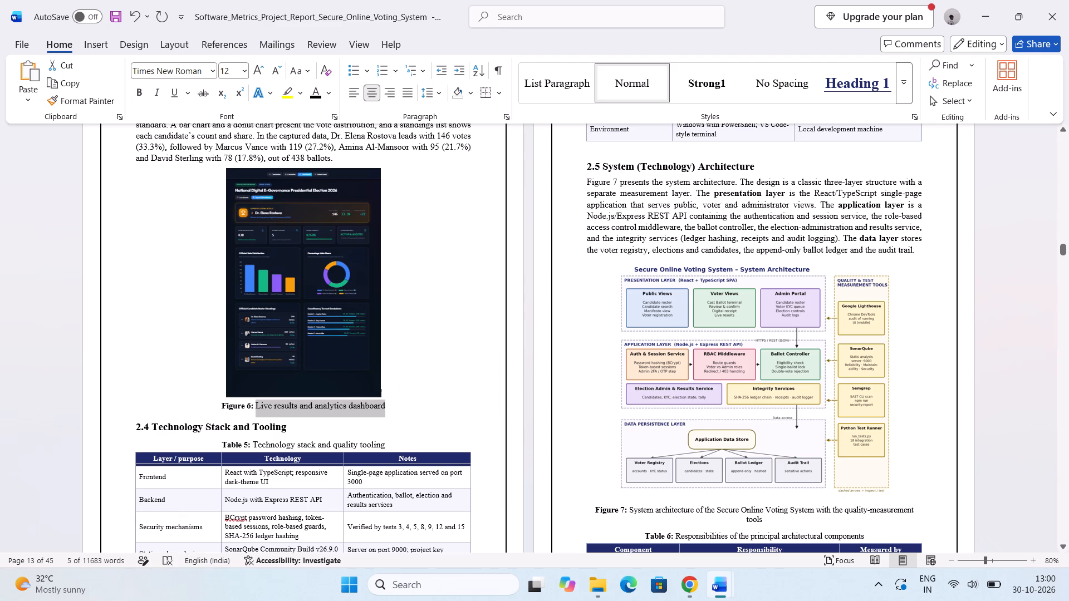
Set the Figure 5 caption description "Election Administration Terminal – candidate roster tab" to font size 12.
{"action": "scroll", "coordinate": [442, 333], "scroll_direction": "up", "scroll_amount": 2}
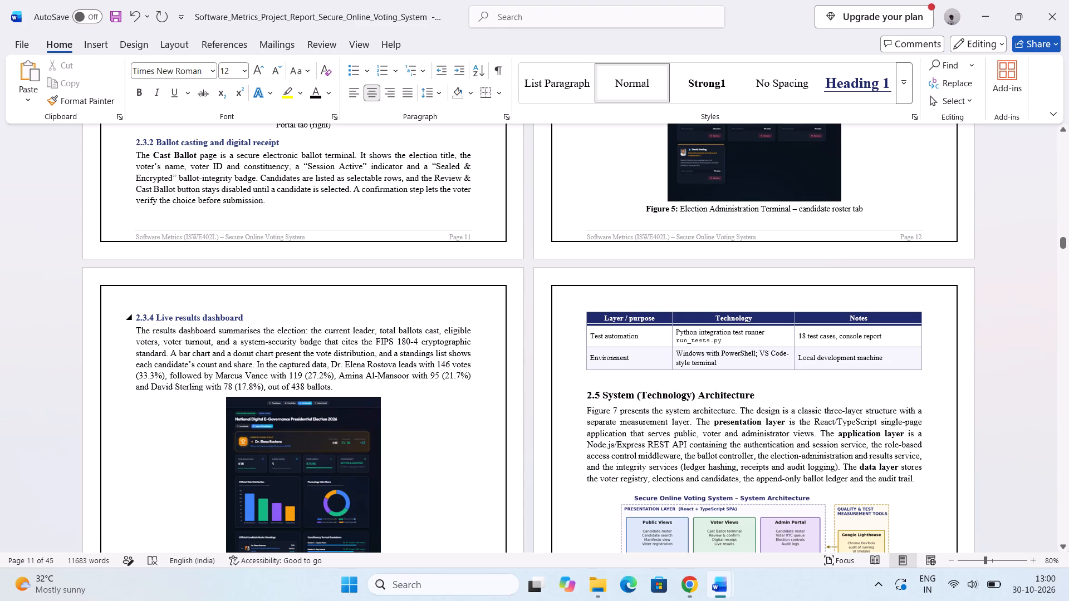
{"action": "left_click_drag", "start_coordinate": [865, 210], "coordinate": [693, 204]}
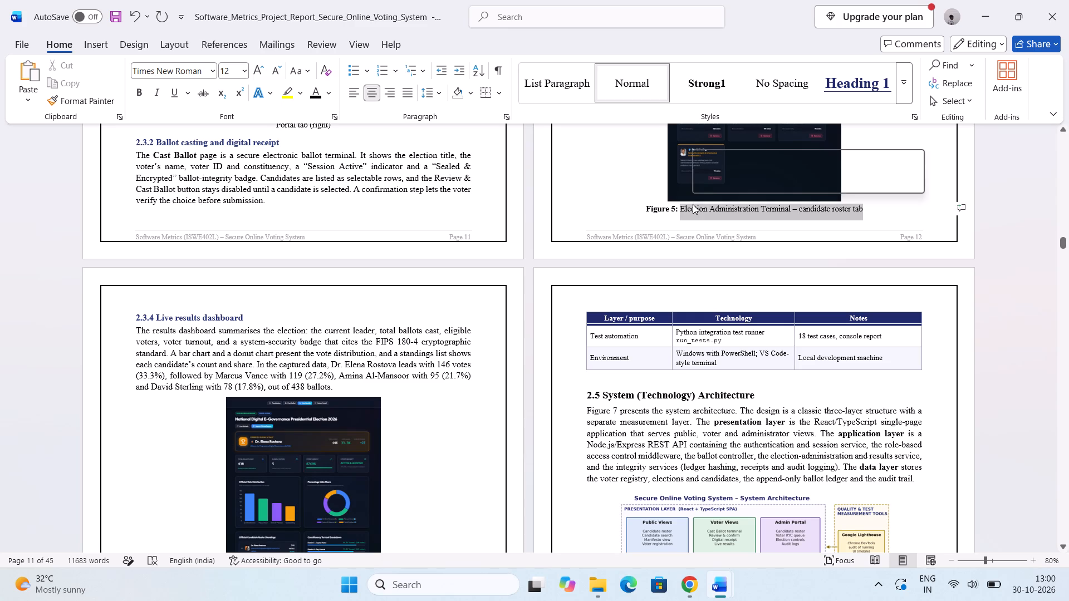
{"action": "left_click", "coordinate": [790, 159]}
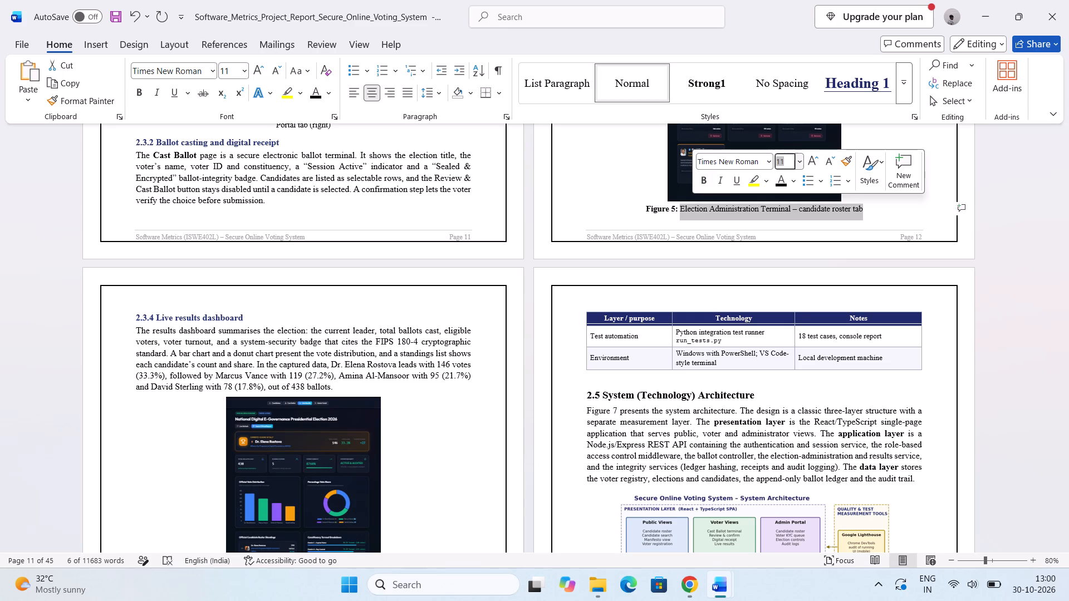
{"action": "type", "text": "12"}
{"action": "key", "text": "Return"}
Set the Figure 4 caption description "Electronic ballot terminal (left) and citizen digital voting receipt (right)" to font size 12.
{"action": "scroll", "coordinate": [781, 357], "scroll_direction": "up", "scroll_amount": 1}
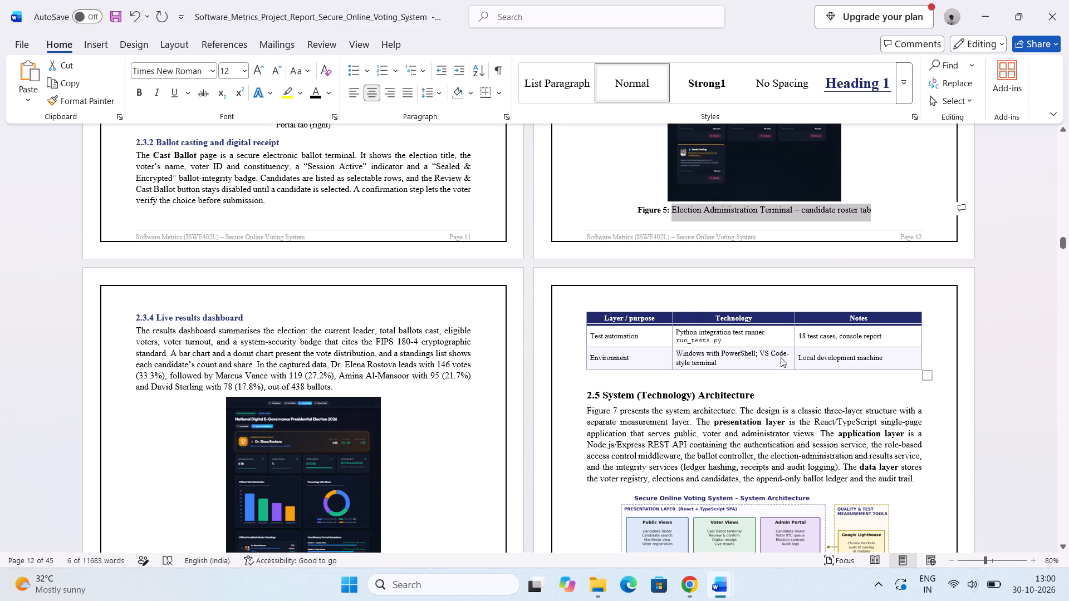
{"action": "scroll", "coordinate": [781, 357], "scroll_direction": "up", "scroll_amount": 2}
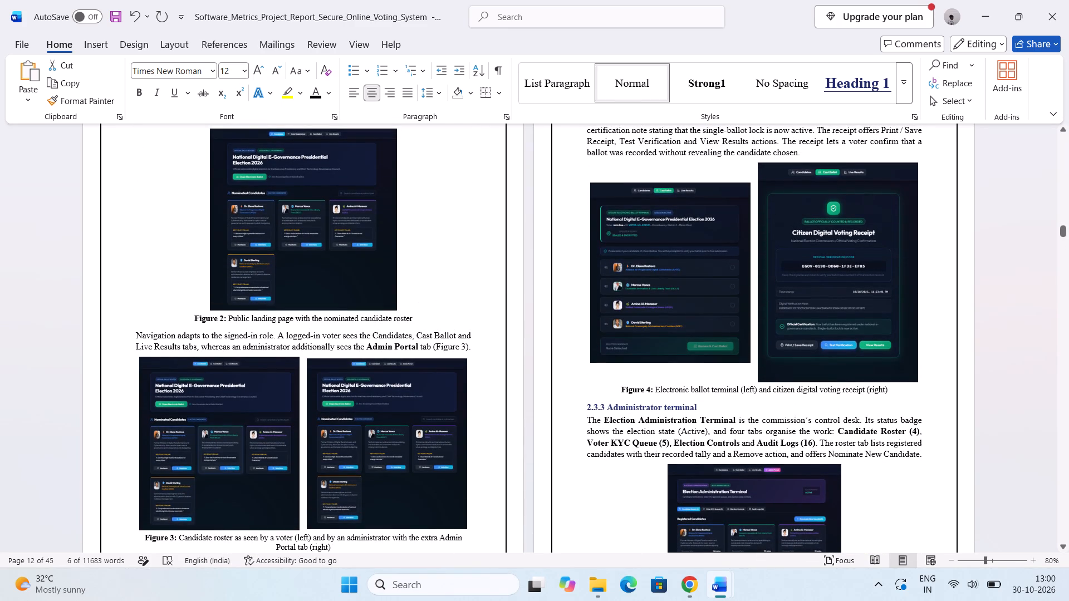
{"action": "left_click_drag", "start_coordinate": [655, 388], "coordinate": [919, 393]}
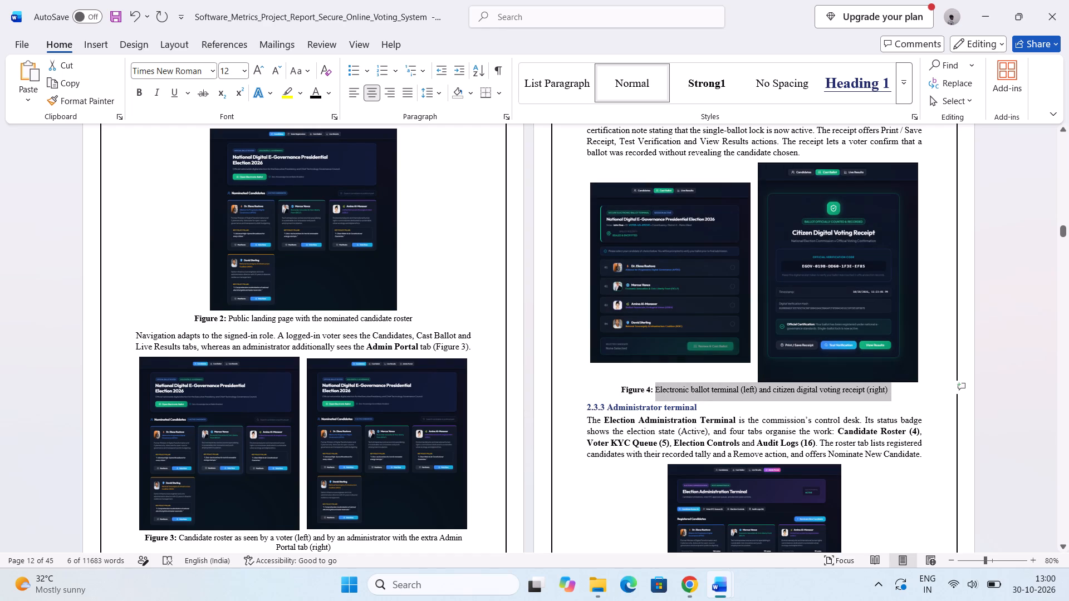
{"action": "left_click_drag", "start_coordinate": [919, 393], "coordinate": [907, 398]}
{"action": "left_click", "coordinate": [930, 357]}
{"action": "type", "text": "12"}
{"action": "key", "text": "Return"}
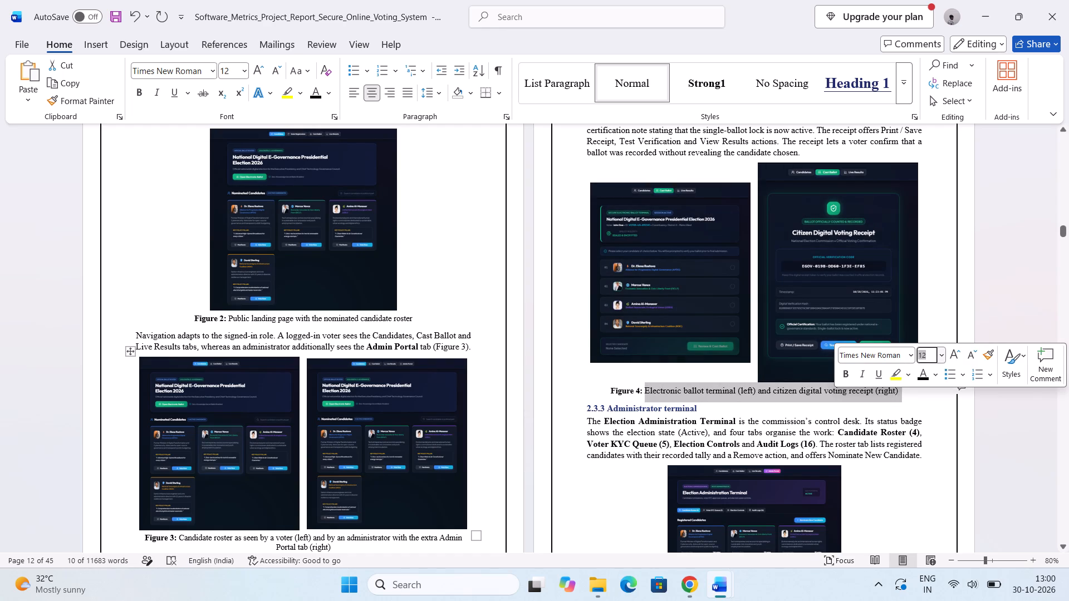
Set the Figure 2 caption description "Public landing page with the nominated candidate roster" to font size 12.
{"action": "left_click_drag", "start_coordinate": [226, 318], "coordinate": [415, 322]}
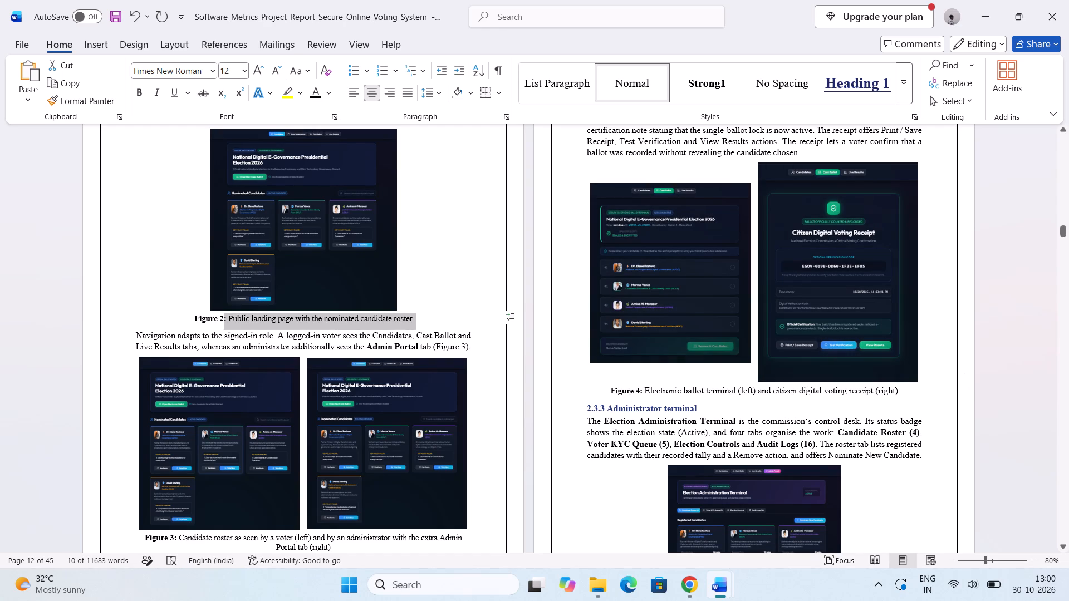
{"action": "left_click_drag", "start_coordinate": [415, 322], "coordinate": [416, 322]}
{"action": "left_click", "coordinate": [510, 280]}
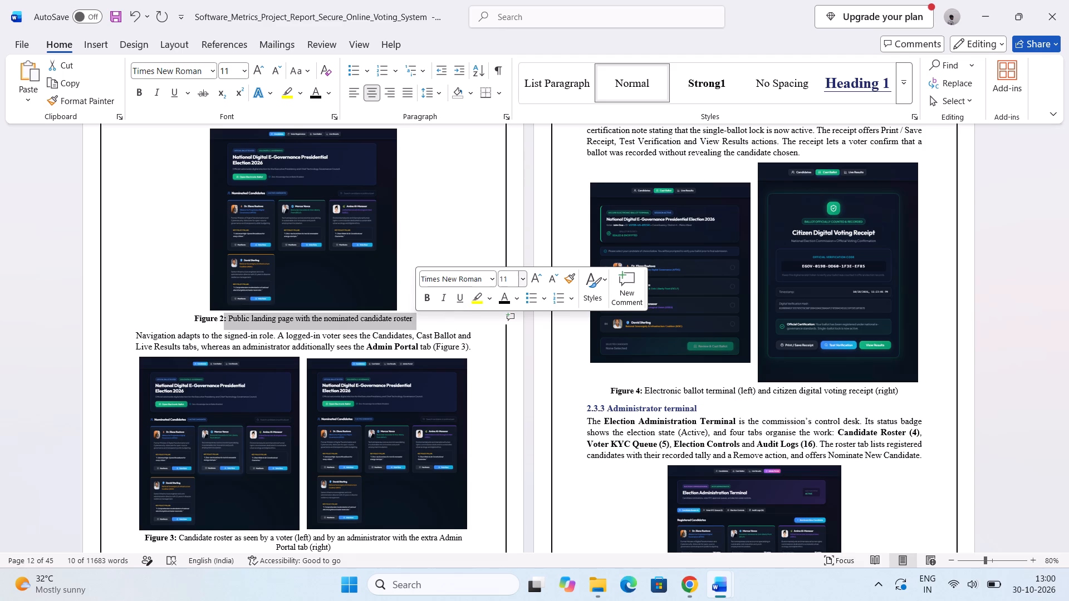
{"action": "type", "text": "12"}
{"action": "key", "text": "Return"}
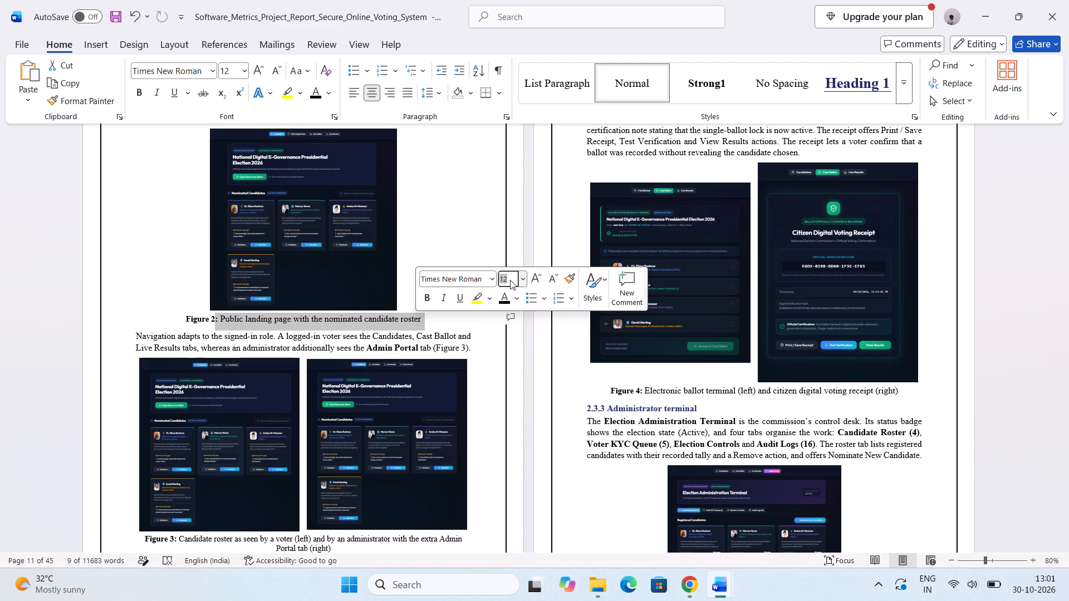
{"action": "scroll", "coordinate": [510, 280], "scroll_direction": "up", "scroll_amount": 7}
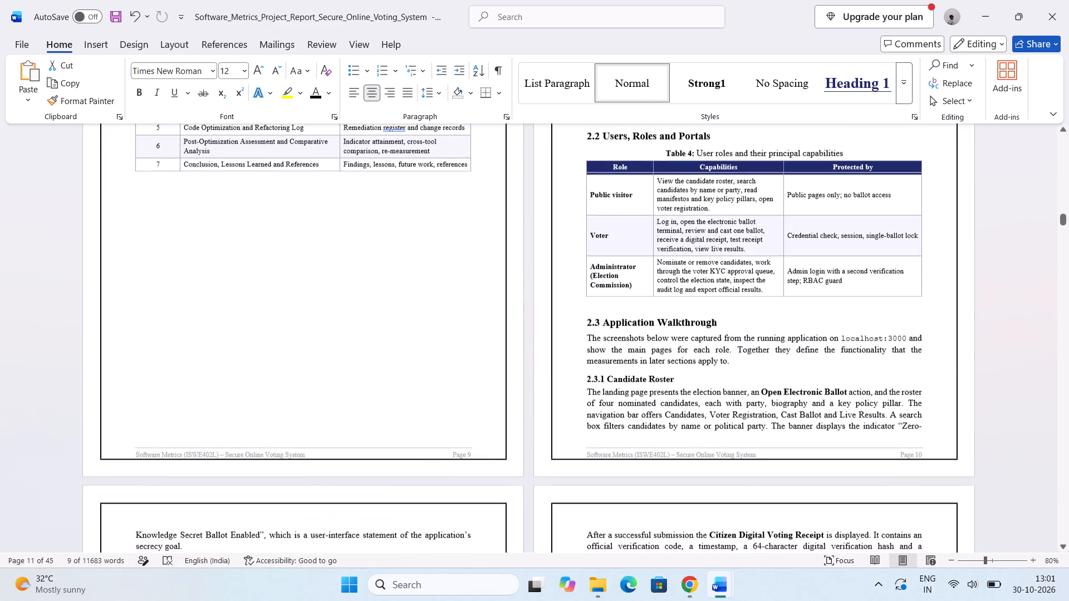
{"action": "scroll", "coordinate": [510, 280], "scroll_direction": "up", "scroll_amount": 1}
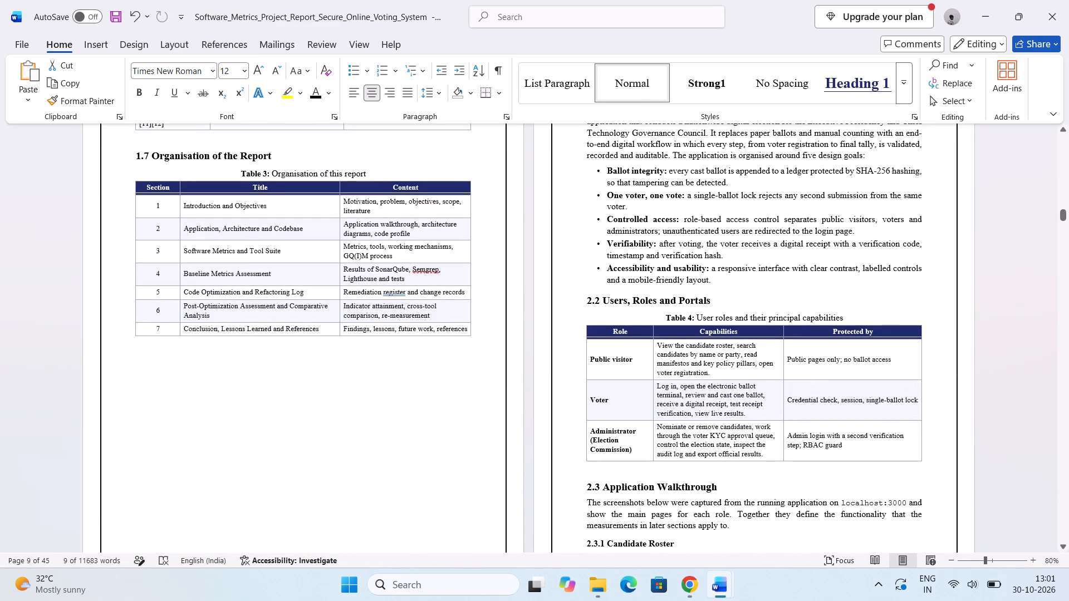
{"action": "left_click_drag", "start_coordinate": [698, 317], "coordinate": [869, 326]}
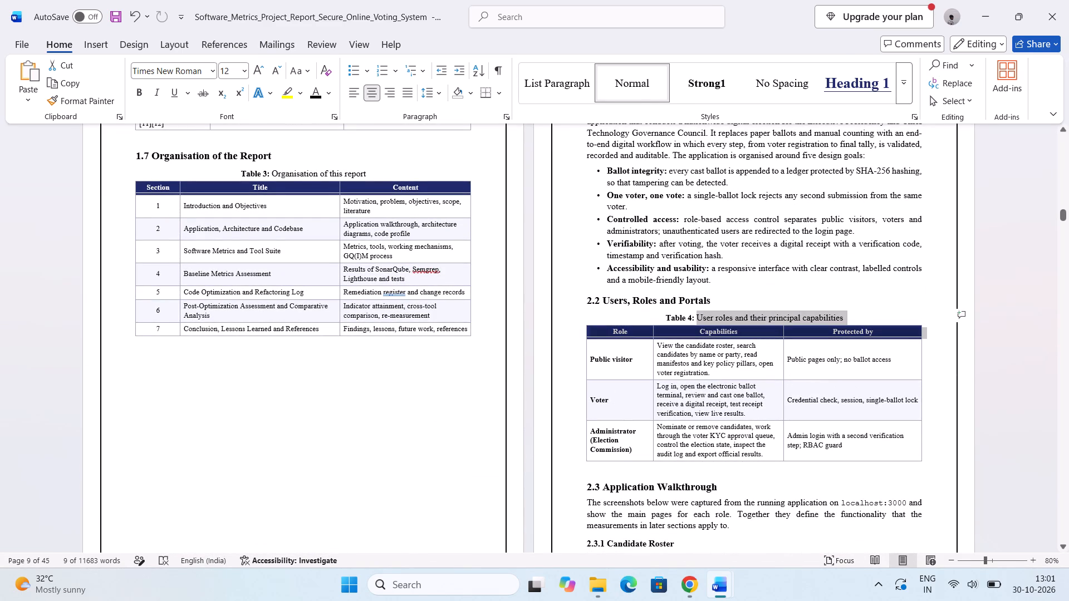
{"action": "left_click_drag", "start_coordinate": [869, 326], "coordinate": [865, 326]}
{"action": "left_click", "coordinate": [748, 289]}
Set the Figure 1 caption description "Measurement framework and tool pipeline used in this project" to font size 12.
{"action": "scroll", "coordinate": [748, 289], "scroll_direction": "up", "scroll_amount": 7}
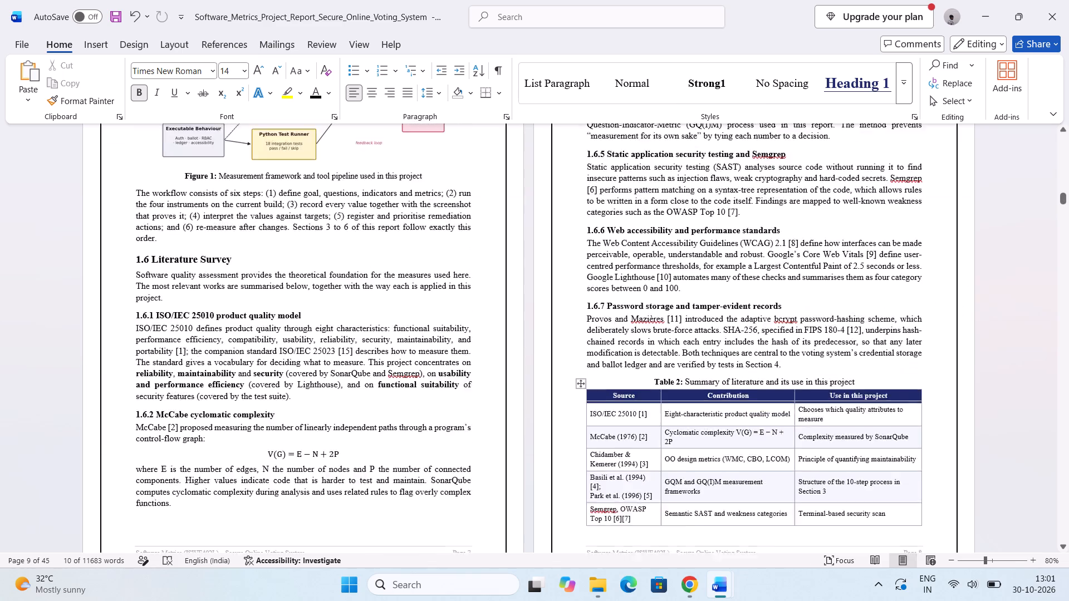
{"action": "scroll", "coordinate": [748, 289], "scroll_direction": "up", "scroll_amount": 4}
{"action": "scroll", "coordinate": [748, 289], "scroll_direction": "down", "scroll_amount": 6}
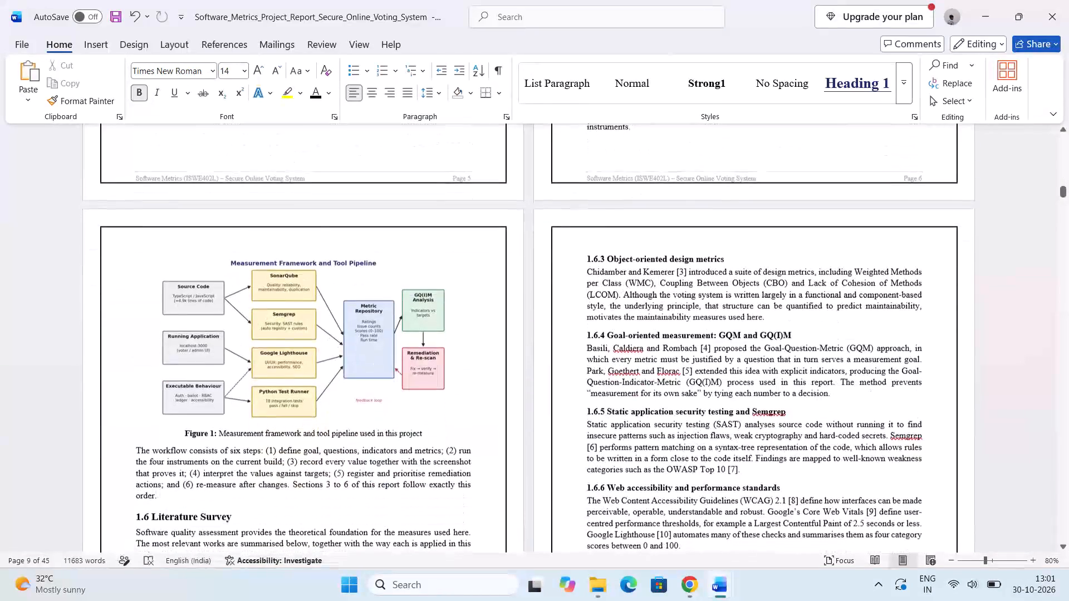
{"action": "scroll", "coordinate": [748, 289], "scroll_direction": "down", "scroll_amount": 2}
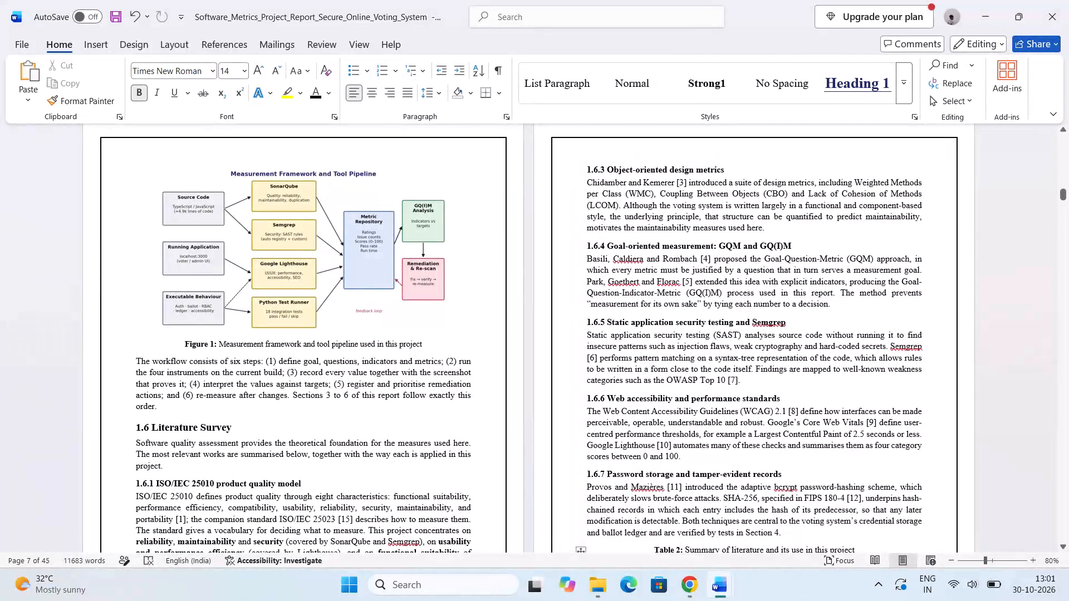
{"action": "left_click_drag", "start_coordinate": [220, 342], "coordinate": [424, 344]}
{"action": "left_click", "coordinate": [521, 302]}
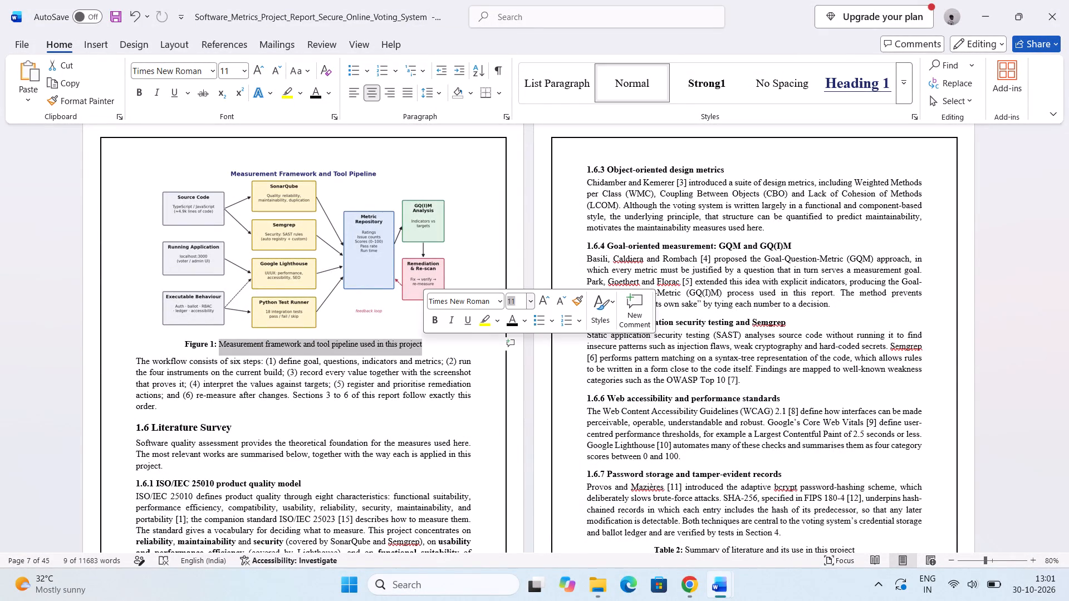
{"action": "type", "text": "12"}
{"action": "key", "text": "Return"}
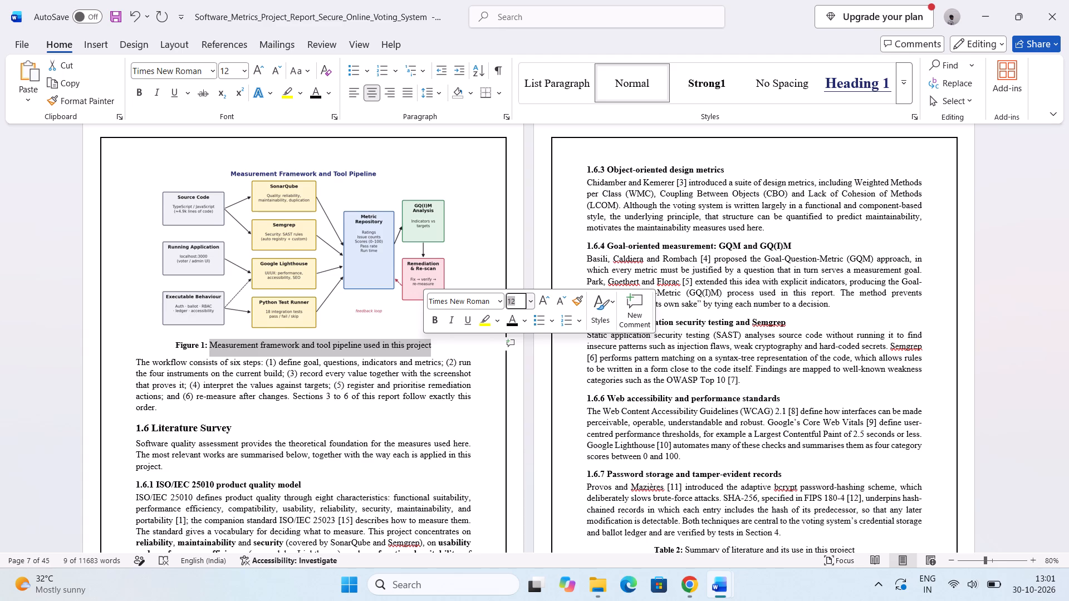
Set the whole introductory paragraph under heading 2.3 Application Walkthrough, including "localhost:3000", to Times New Roman at font size 12.
{"action": "scroll", "coordinate": [521, 302], "scroll_direction": "down", "scroll_amount": 4}
{"action": "scroll", "coordinate": [683, 323], "scroll_direction": "down", "scroll_amount": 3}
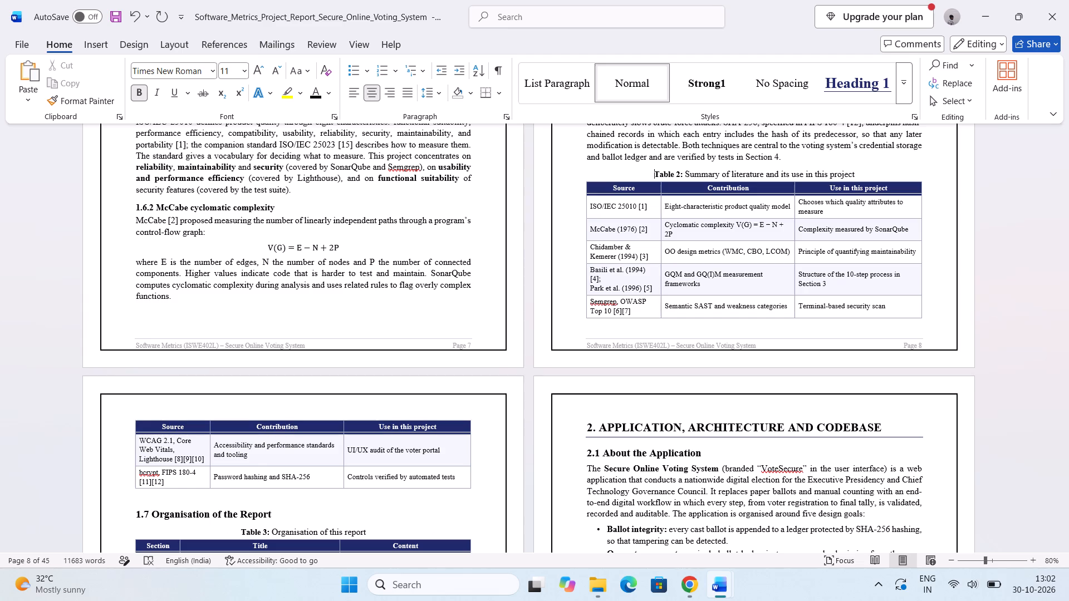
{"action": "scroll", "coordinate": [255, 541], "scroll_direction": "down", "scroll_amount": 4}
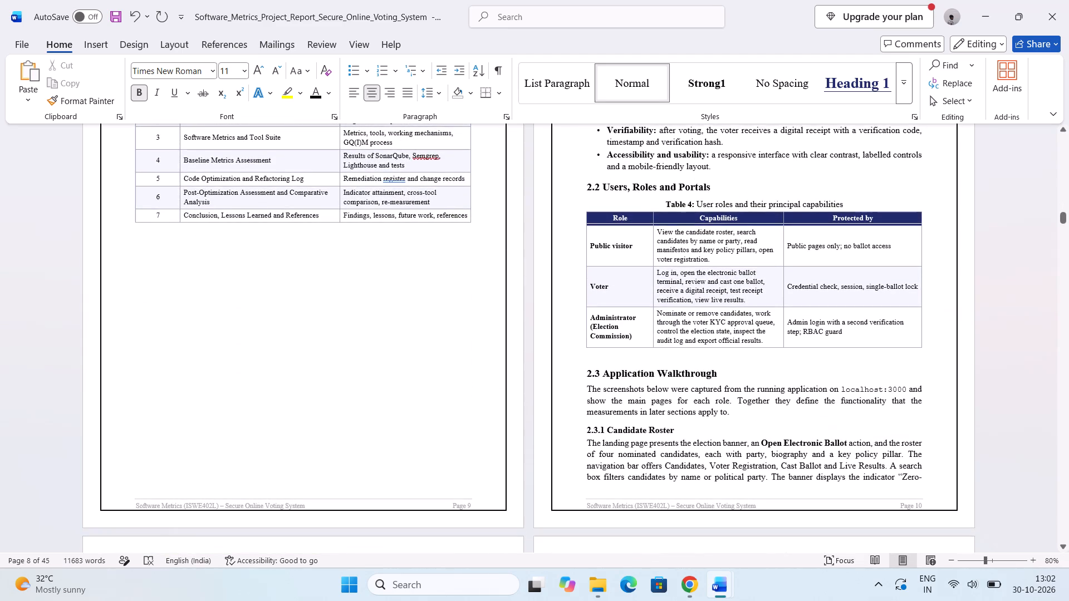
{"action": "scroll", "coordinate": [255, 541], "scroll_direction": "down", "scroll_amount": 1}
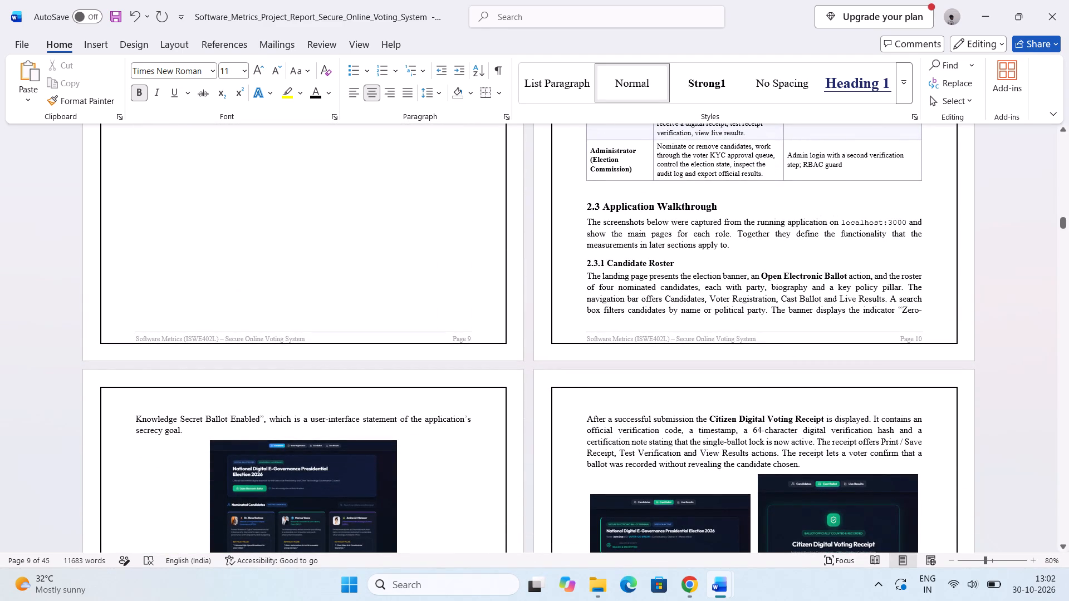
{"action": "left_click_drag", "start_coordinate": [841, 220], "coordinate": [879, 232]}
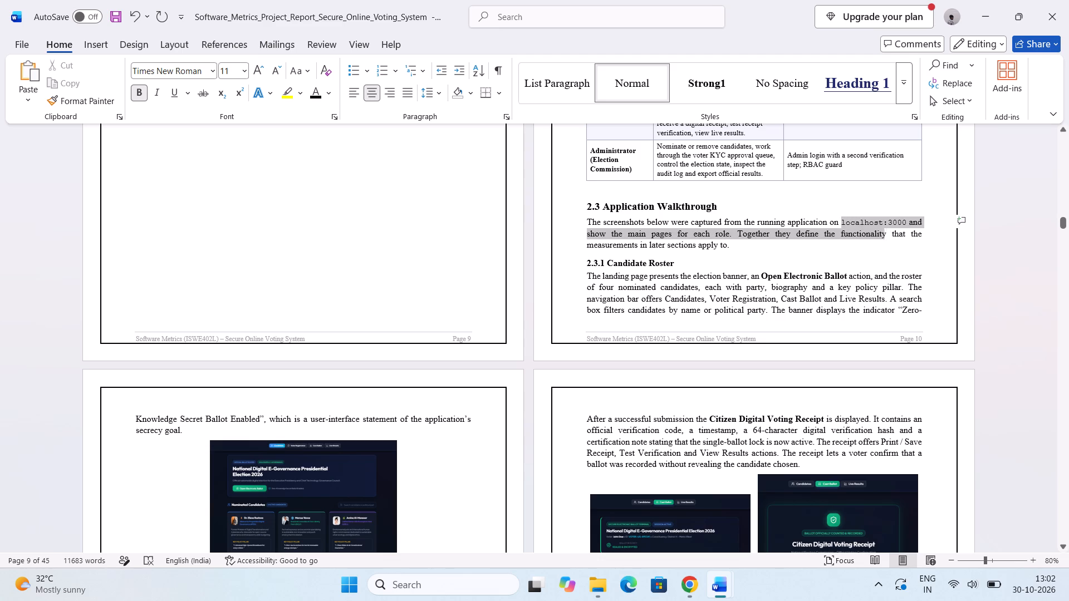
{"action": "left_click_drag", "start_coordinate": [879, 232], "coordinate": [890, 251]}
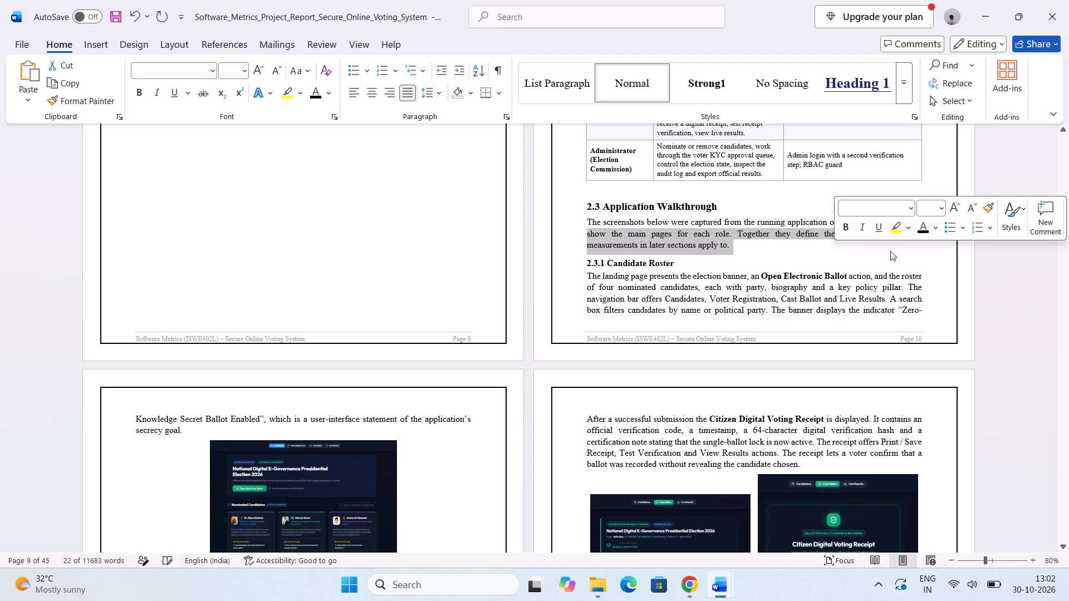
{"action": "left_click", "coordinate": [807, 265]}
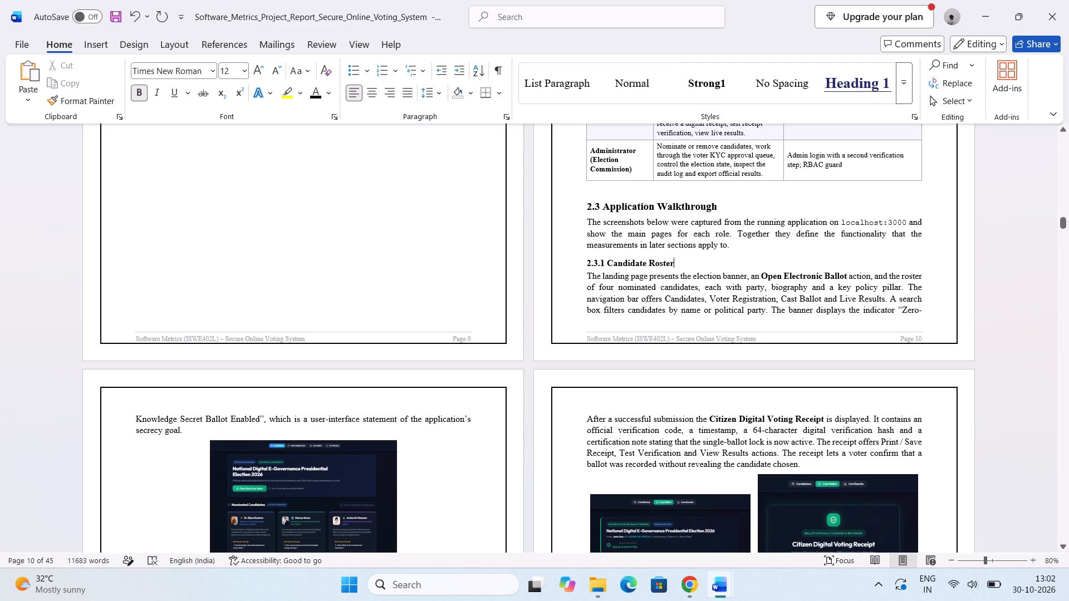
{"action": "left_click_drag", "start_coordinate": [735, 244], "coordinate": [585, 219]}
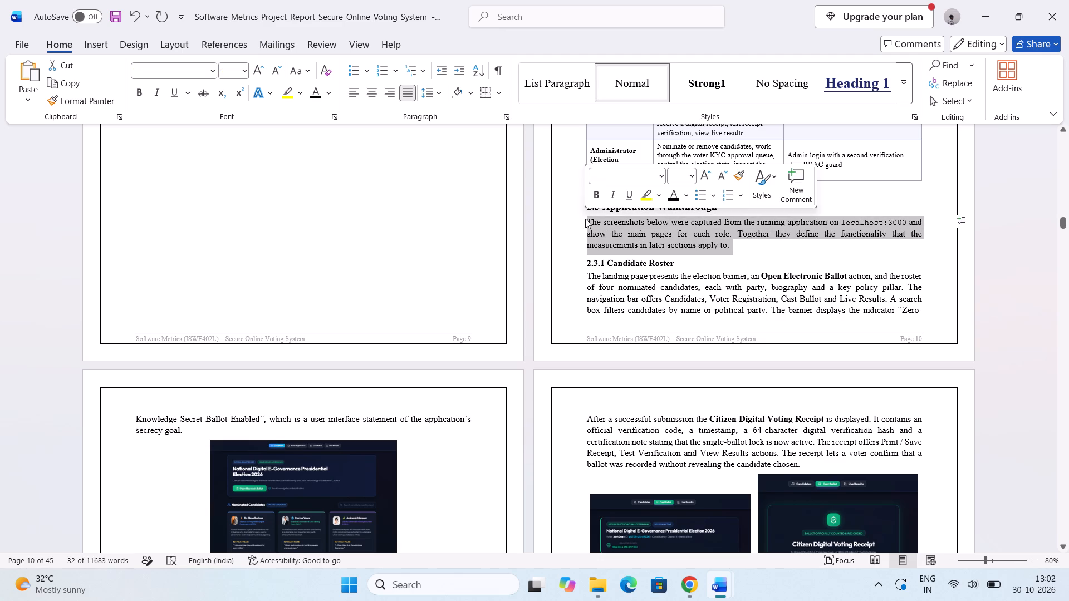
{"action": "left_click", "coordinate": [212, 75]}
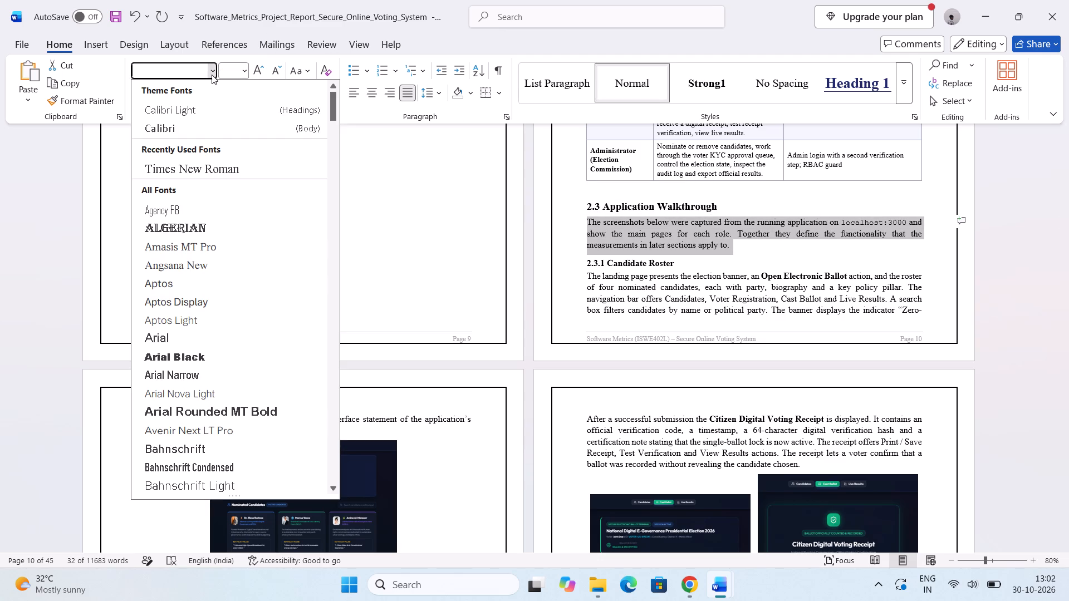
{"action": "left_click", "coordinate": [210, 169]}
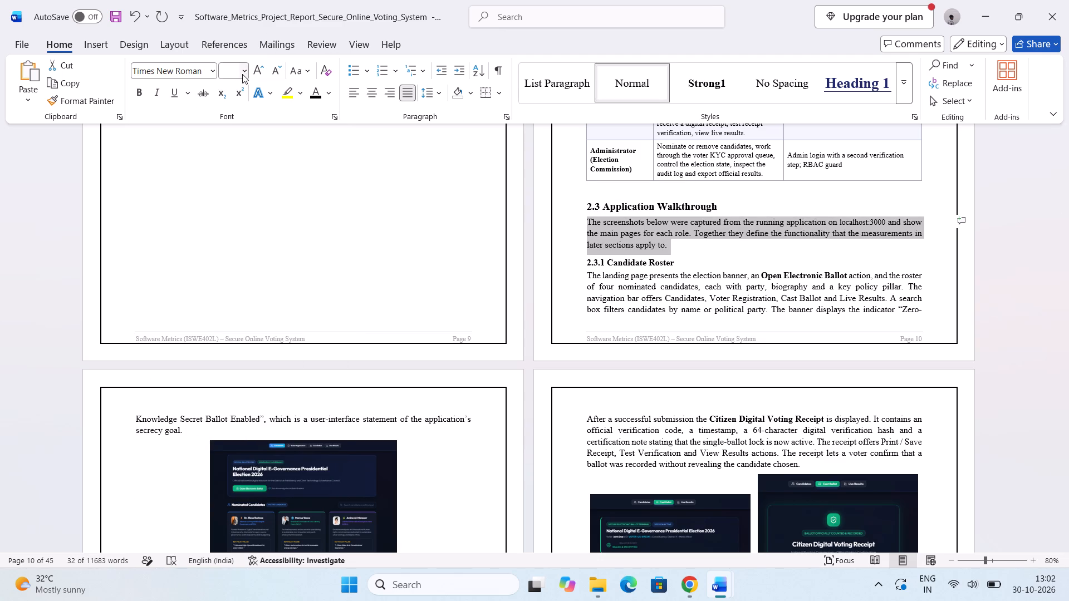
{"action": "left_click", "coordinate": [242, 74]}
{"action": "left_click", "coordinate": [230, 156]}
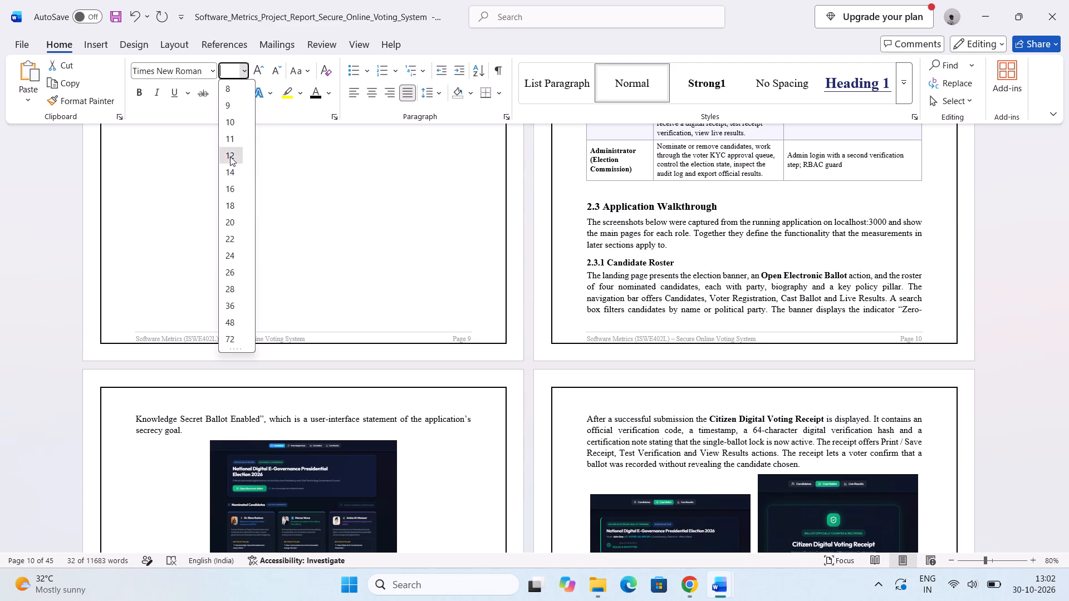
{"action": "left_click", "coordinate": [707, 258]}
Review the figures, captions and tables from section 2.3.1 through 2.5, including the font size of the Figure 5 caption.
{"action": "scroll", "coordinate": [707, 258], "scroll_direction": "down", "scroll_amount": 3}
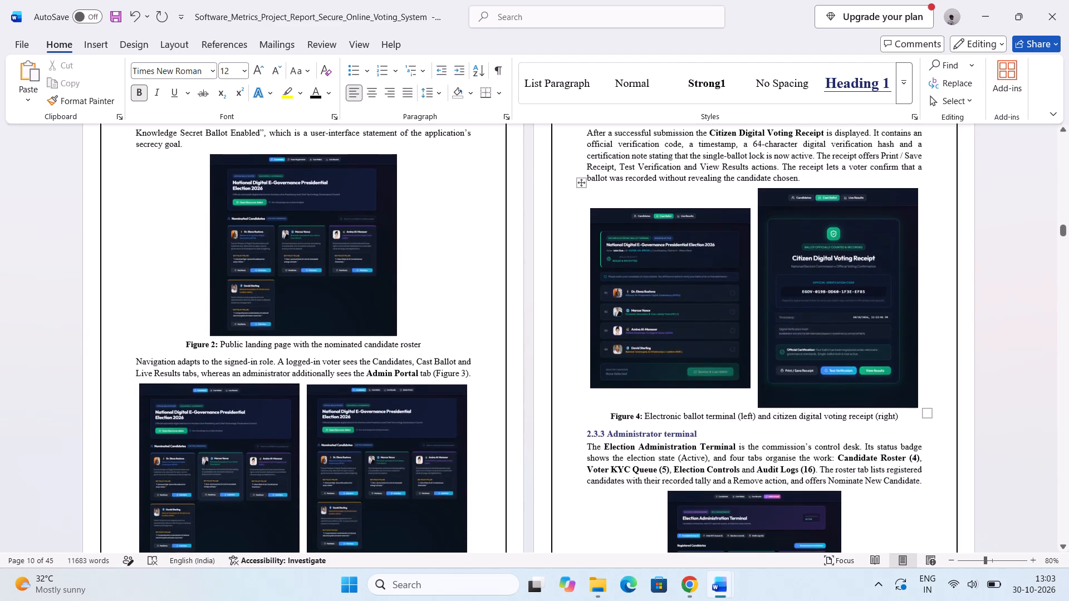
{"action": "scroll", "coordinate": [707, 258], "scroll_direction": "down", "scroll_amount": 1}
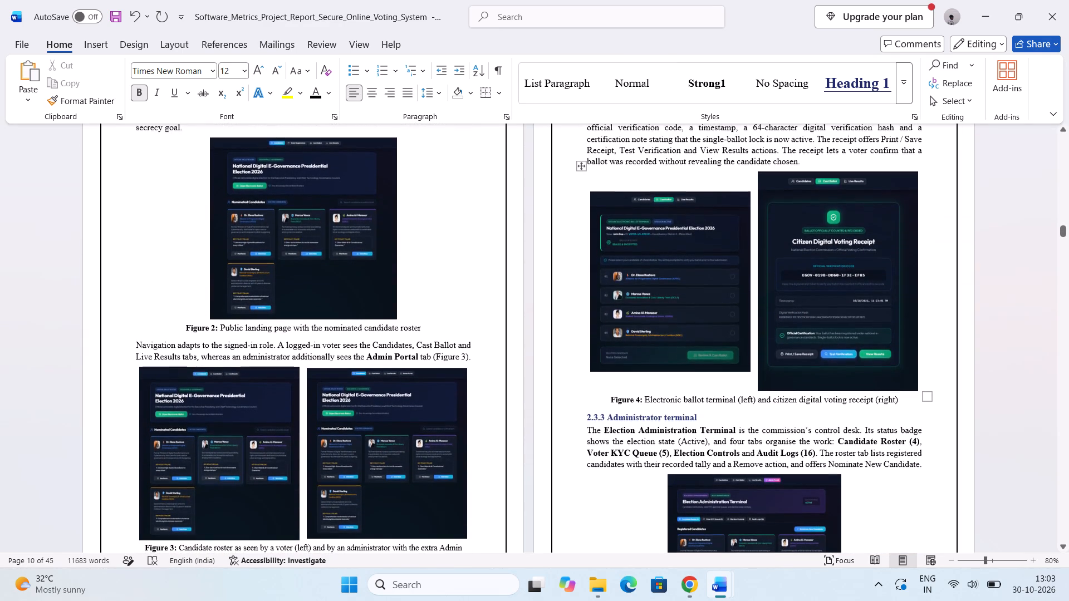
{"action": "scroll", "coordinate": [707, 258], "scroll_direction": "down", "scroll_amount": 3}
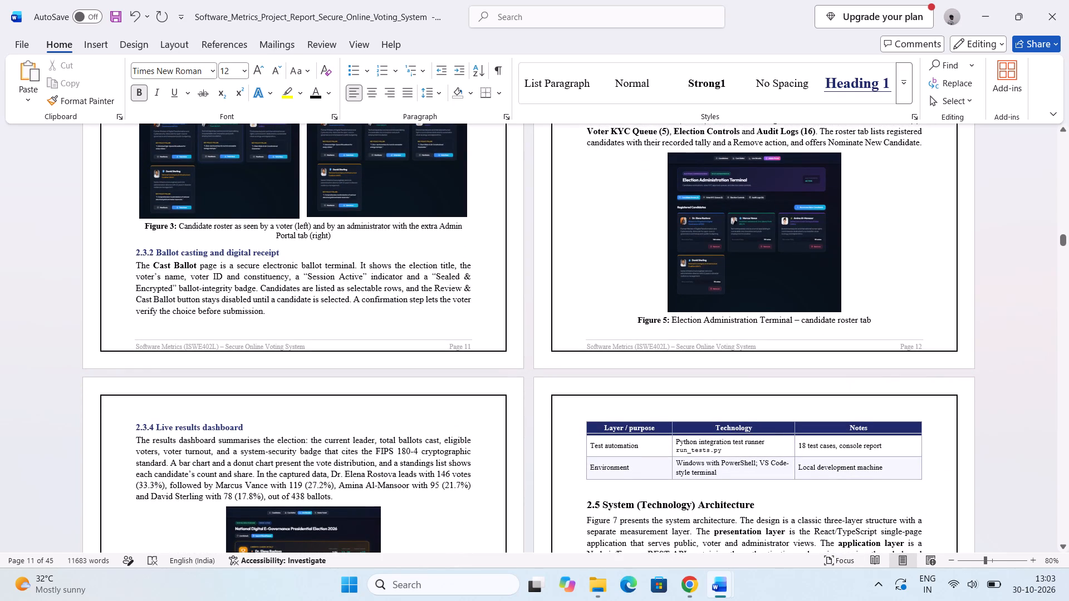
{"action": "left_click_drag", "start_coordinate": [677, 318], "coordinate": [771, 318]}
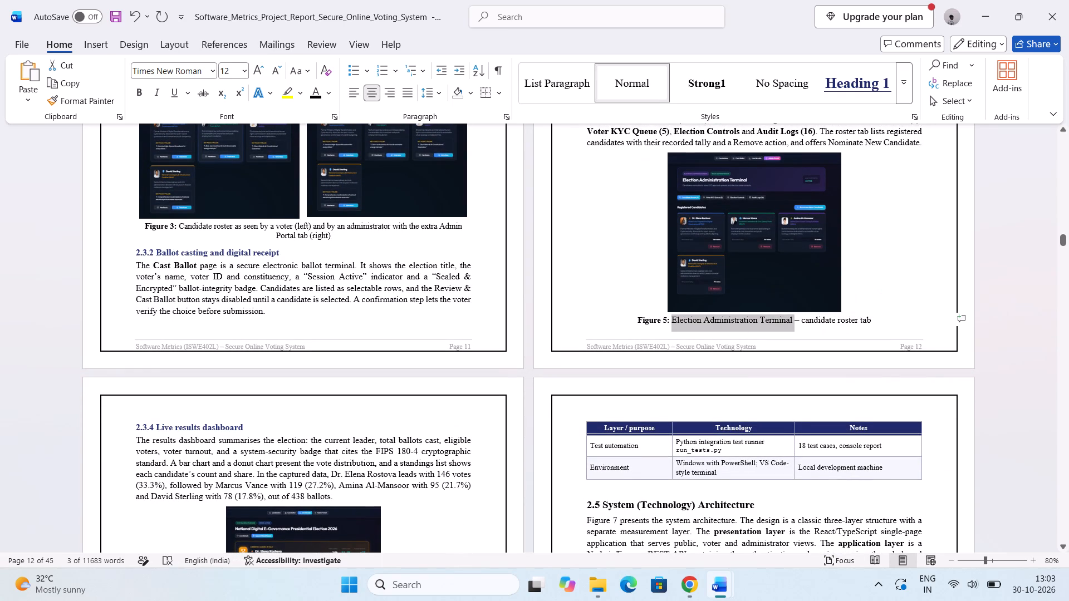
{"action": "scroll", "coordinate": [686, 338], "scroll_direction": "down", "scroll_amount": 3}
{"action": "scroll", "coordinate": [686, 338], "scroll_direction": "up", "scroll_amount": 1}
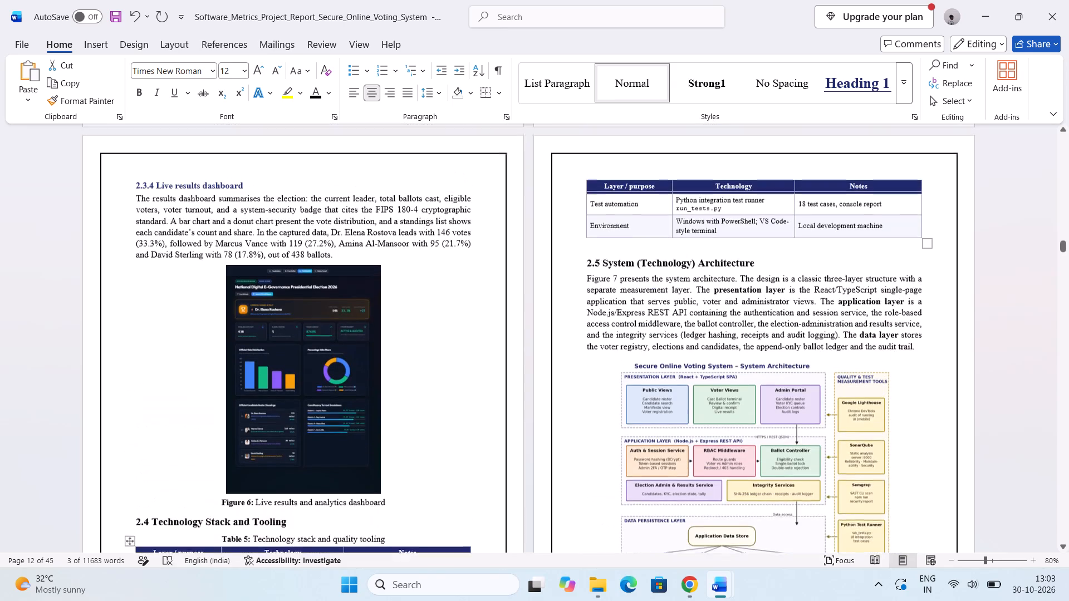
{"action": "scroll", "coordinate": [686, 338], "scroll_direction": "up", "scroll_amount": 1}
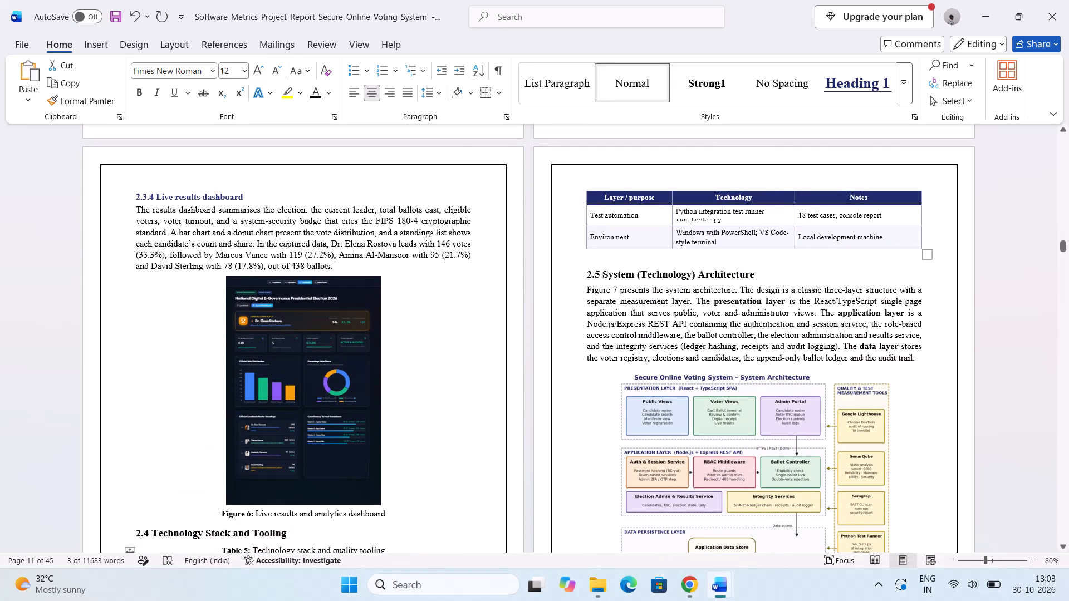
{"action": "scroll", "coordinate": [686, 338], "scroll_direction": "down", "scroll_amount": 1}
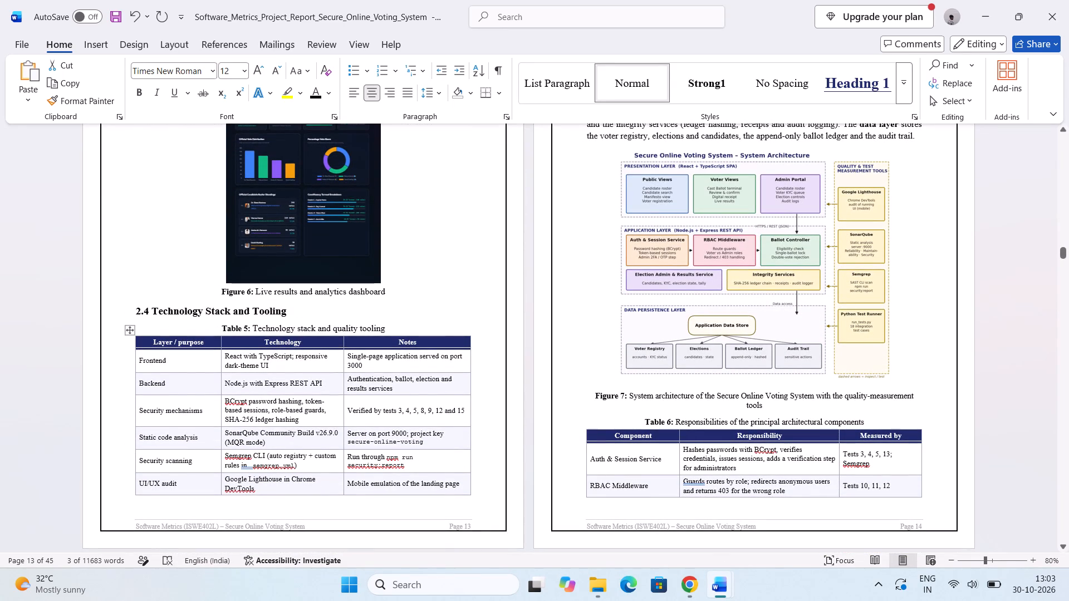
Set the Figure 7 caption description "System architecture of the Secure Online Voting System with the quality-measurement tools" to font size 12.
{"action": "left_click_drag", "start_coordinate": [253, 326], "coordinate": [392, 328]}
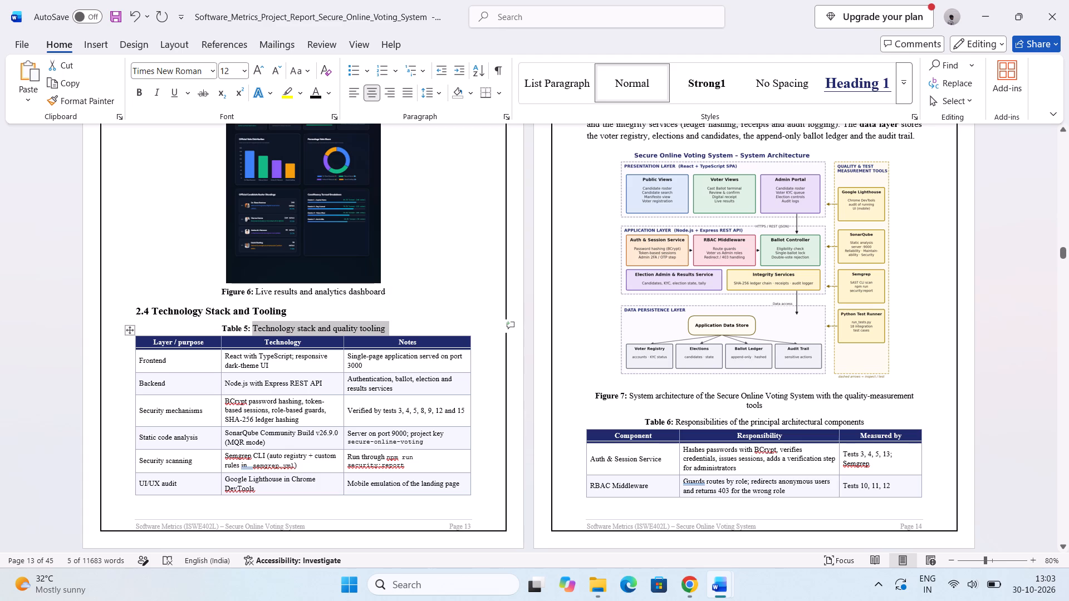
{"action": "left_click_drag", "start_coordinate": [629, 395], "coordinate": [800, 413]}
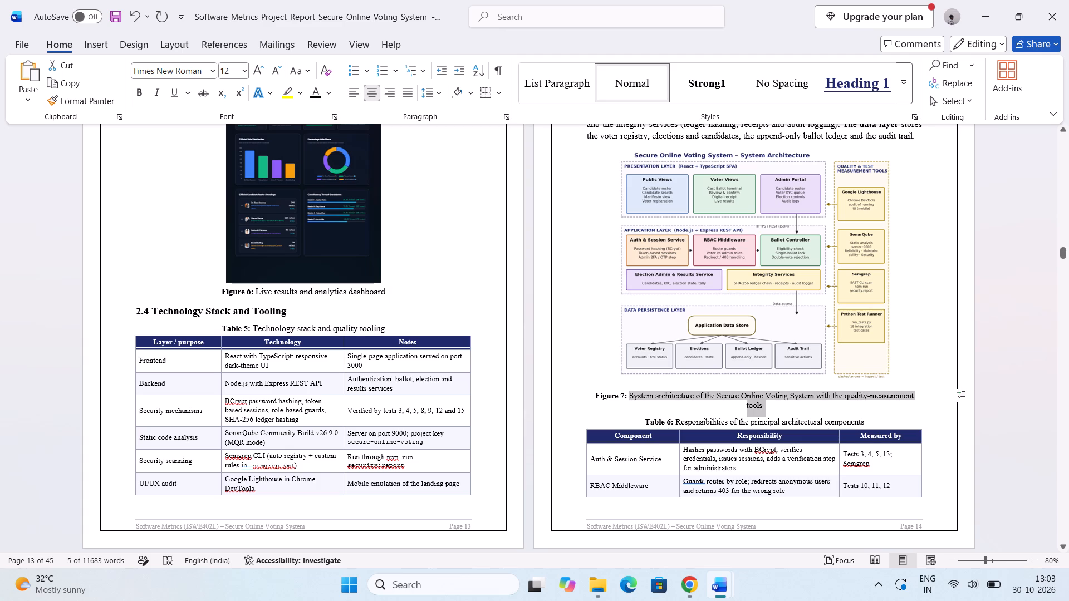
{"action": "left_click_drag", "start_coordinate": [800, 413], "coordinate": [796, 411]}
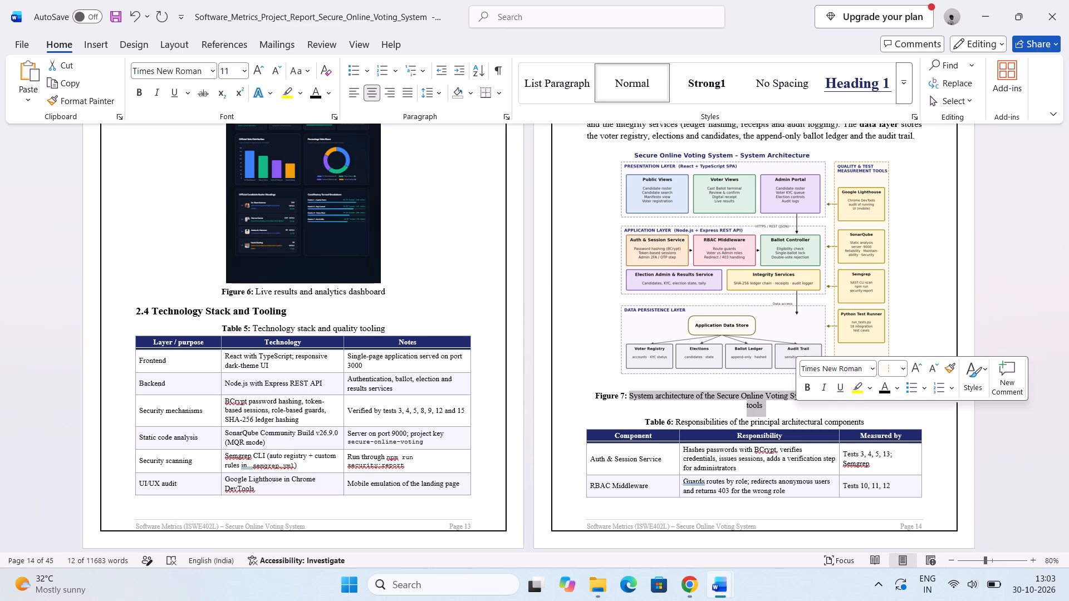
{"action": "left_click", "coordinate": [891, 370]}
{"action": "type", "text": "12"}
{"action": "key", "text": "Return"}
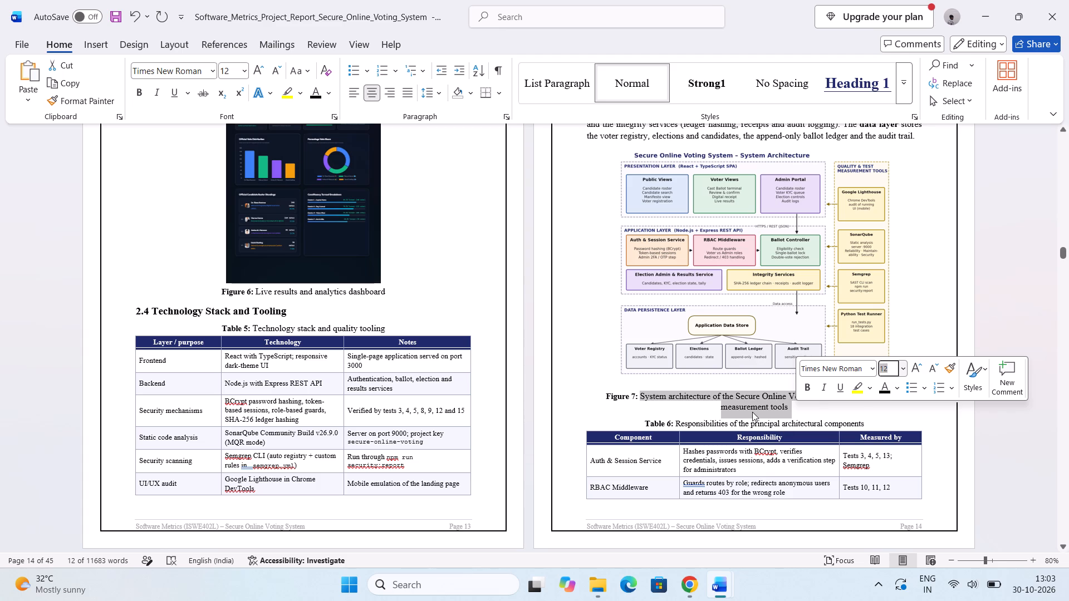
Set the Table 6 caption description "Responsibilities of the principal architectural components" to font size 12.
{"action": "left_click_drag", "start_coordinate": [676, 422], "coordinate": [881, 434]}
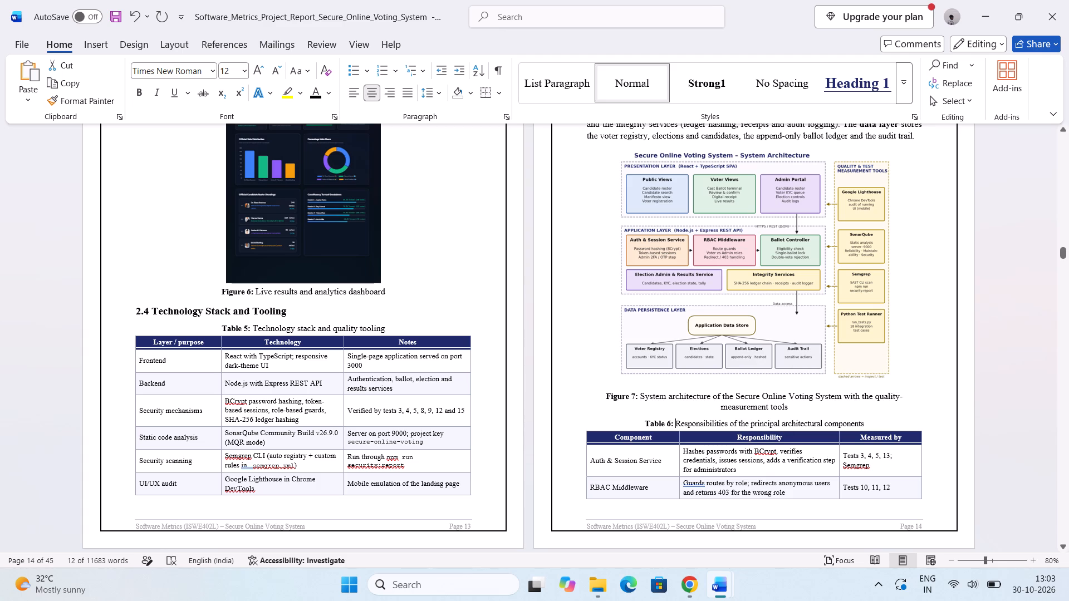
{"action": "left_click_drag", "start_coordinate": [881, 434], "coordinate": [870, 423]}
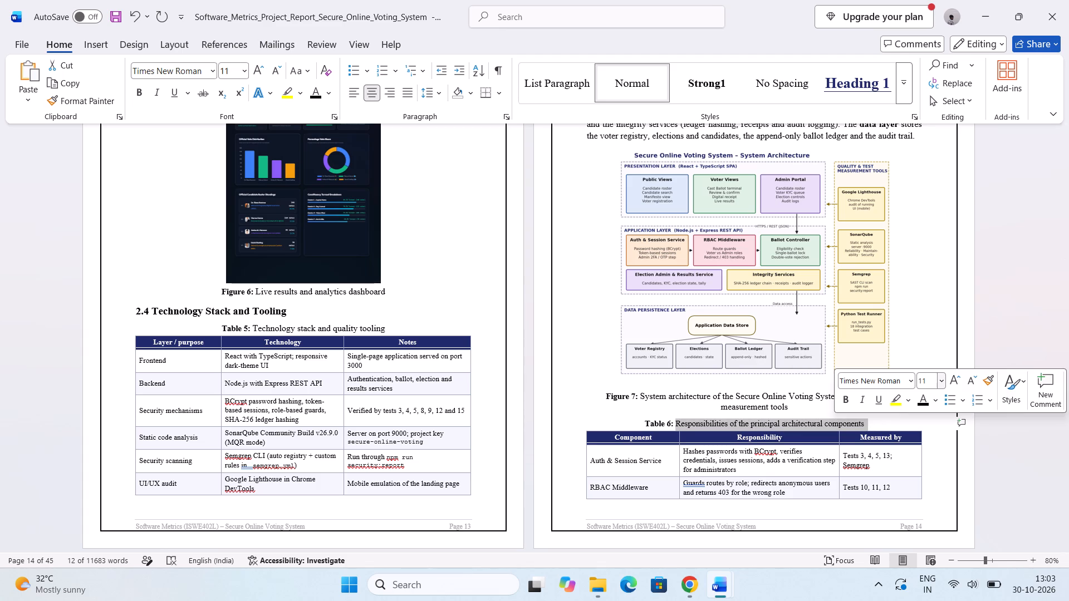
{"action": "left_click", "coordinate": [930, 378]}
{"action": "type", "text": "12"}
{"action": "key", "text": "Return"}
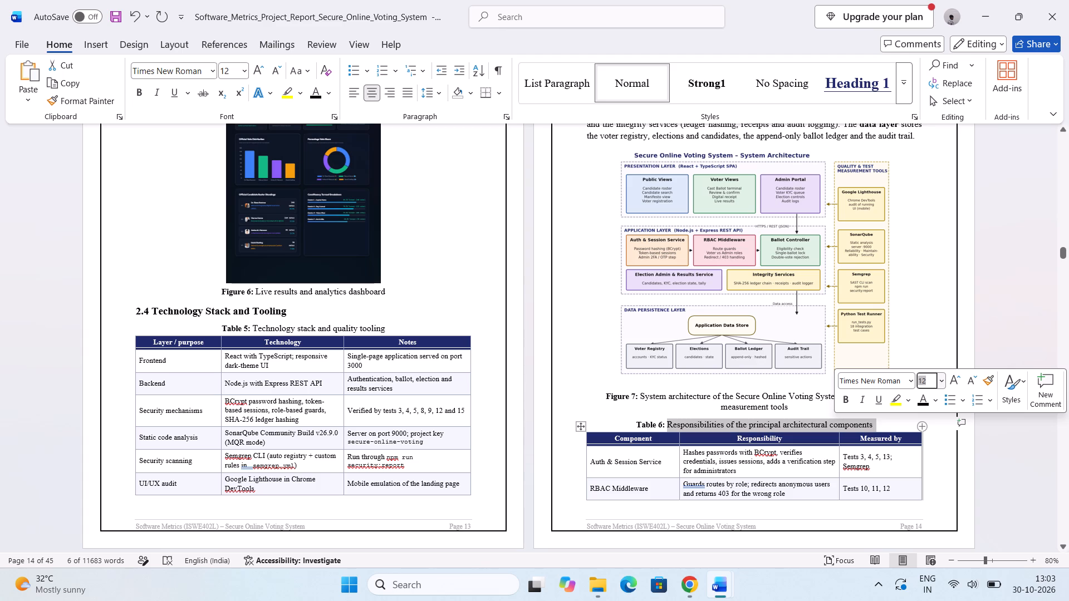
{"action": "triple_click", "coordinate": [938, 448]}
{"action": "double_click", "coordinate": [938, 448]}
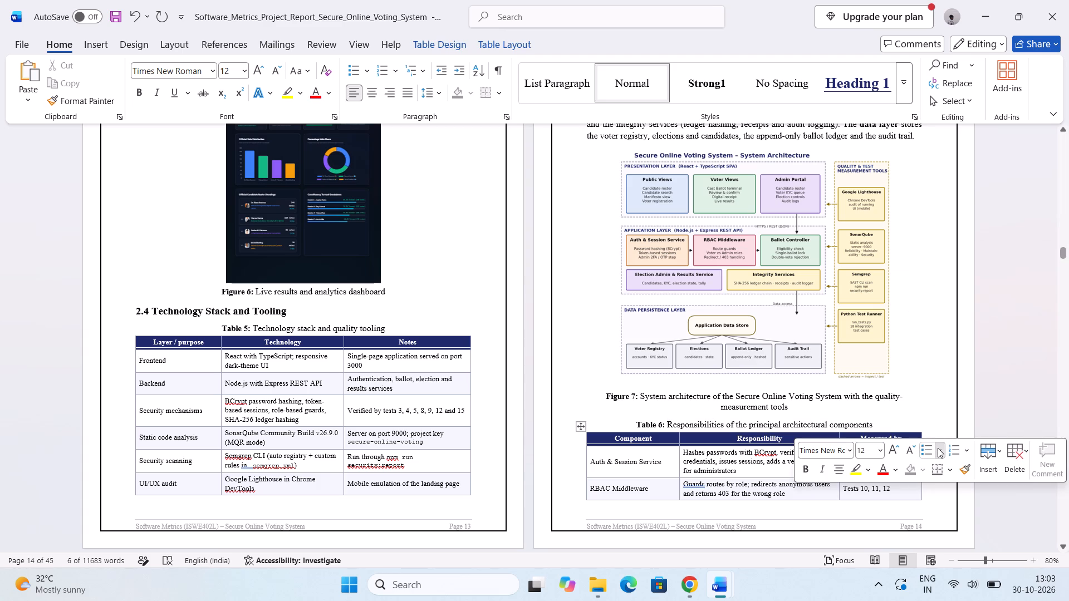
{"action": "left_click", "coordinate": [938, 448]}
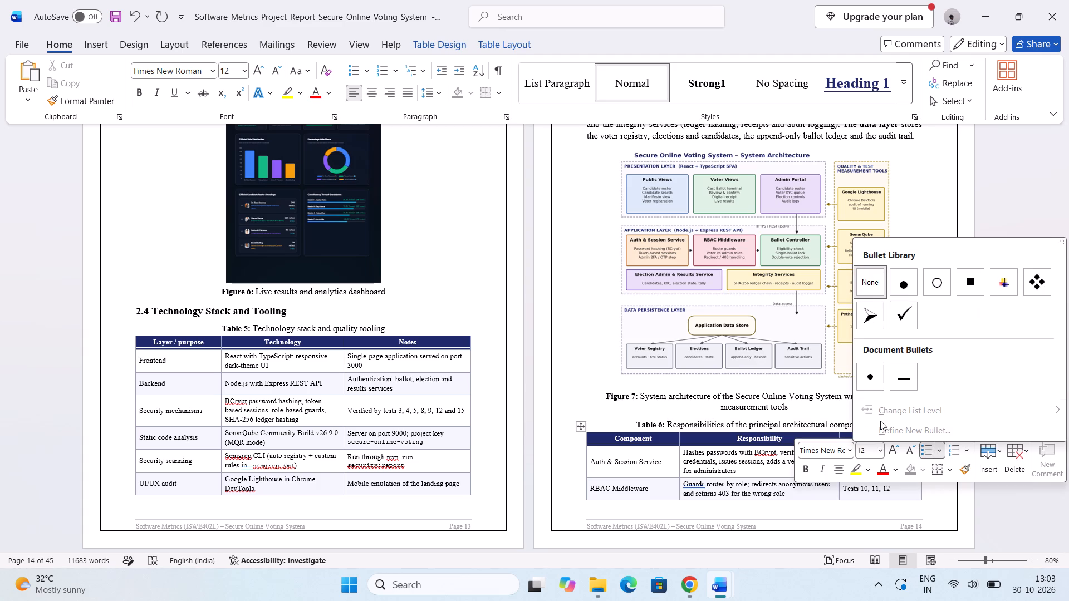
{"action": "left_click", "coordinate": [600, 313]}
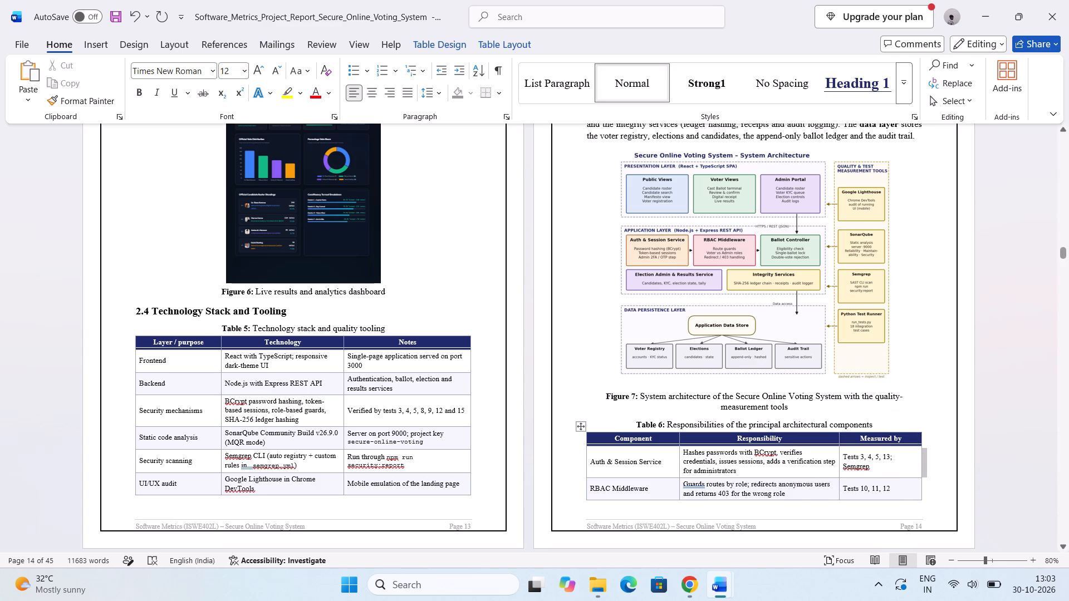
{"action": "left_click", "coordinate": [937, 402]}
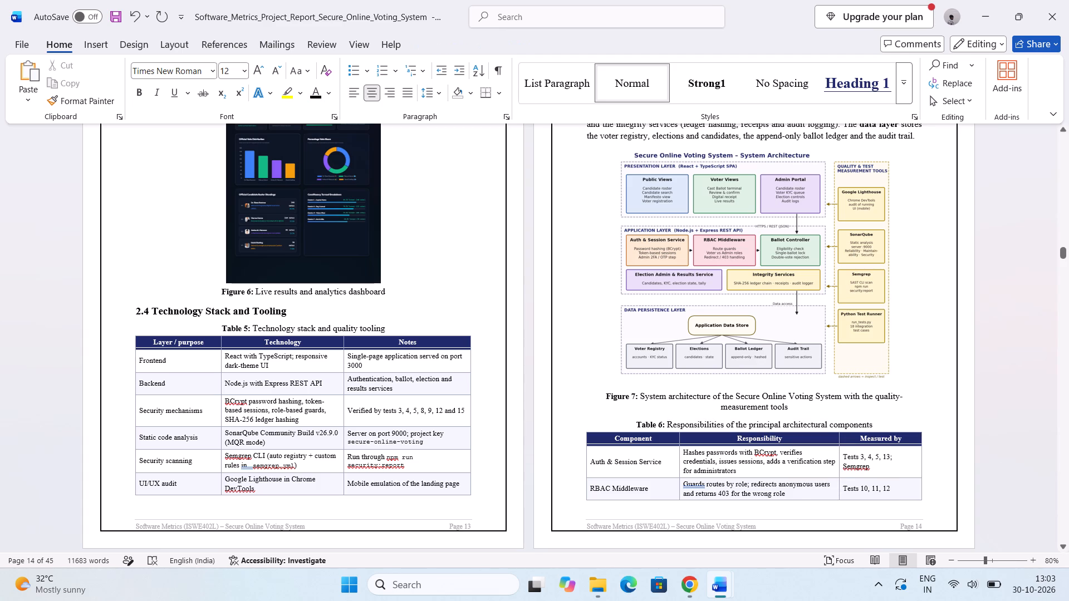
Set the Figure 8 caption description "Functional architecture: actors, core modules and data store" in section 2.6 to font size 12.
{"action": "scroll", "coordinate": [937, 402], "scroll_direction": "up", "scroll_amount": 1}
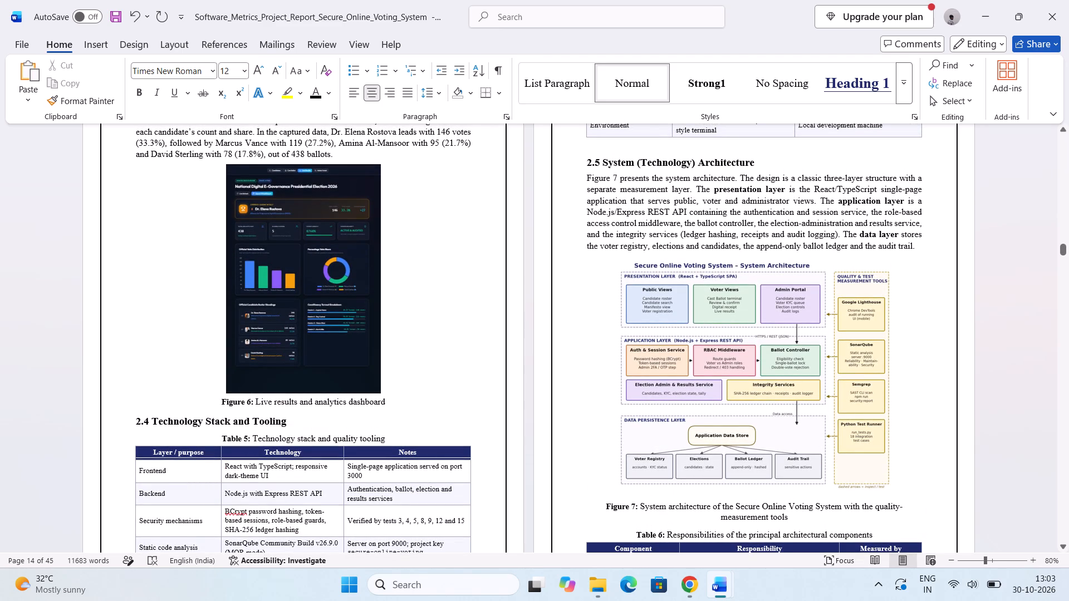
{"action": "left_click", "coordinate": [813, 265]}
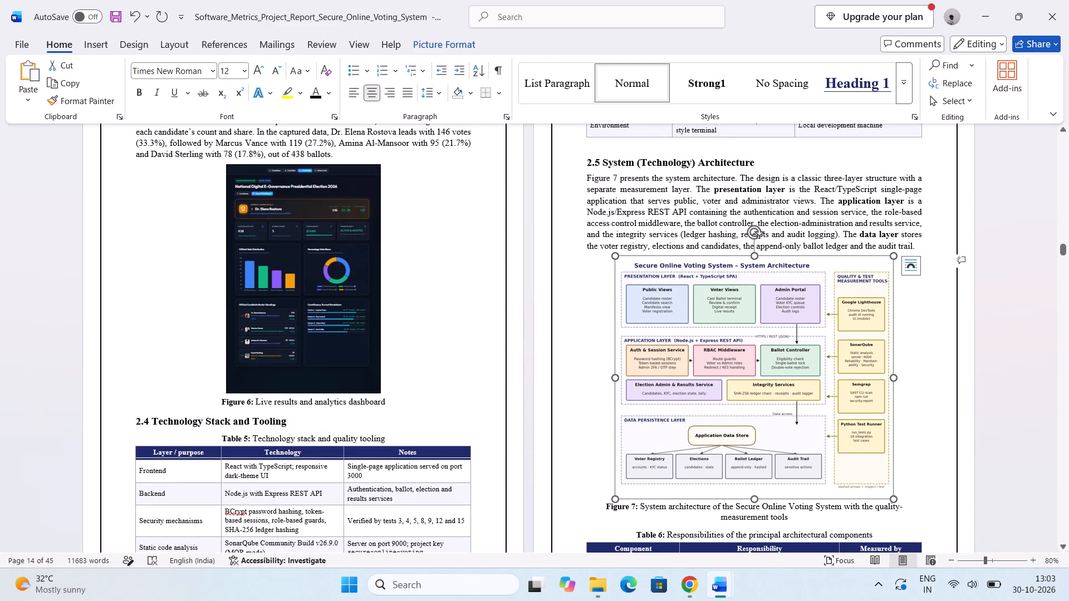
{"action": "scroll", "coordinate": [813, 265], "scroll_direction": "down", "scroll_amount": 4}
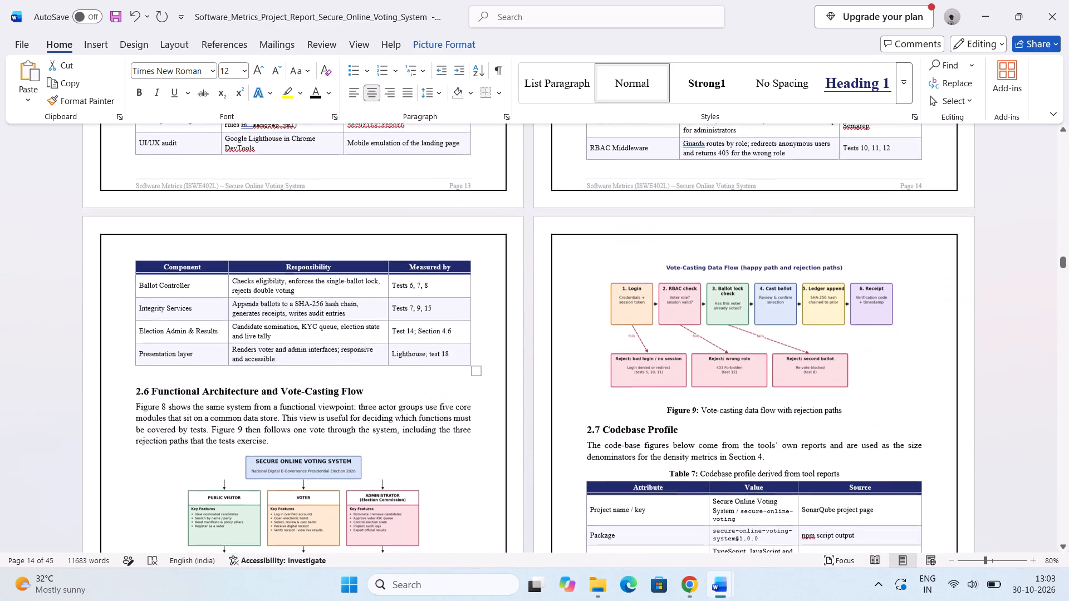
{"action": "scroll", "coordinate": [813, 265], "scroll_direction": "down", "scroll_amount": 3}
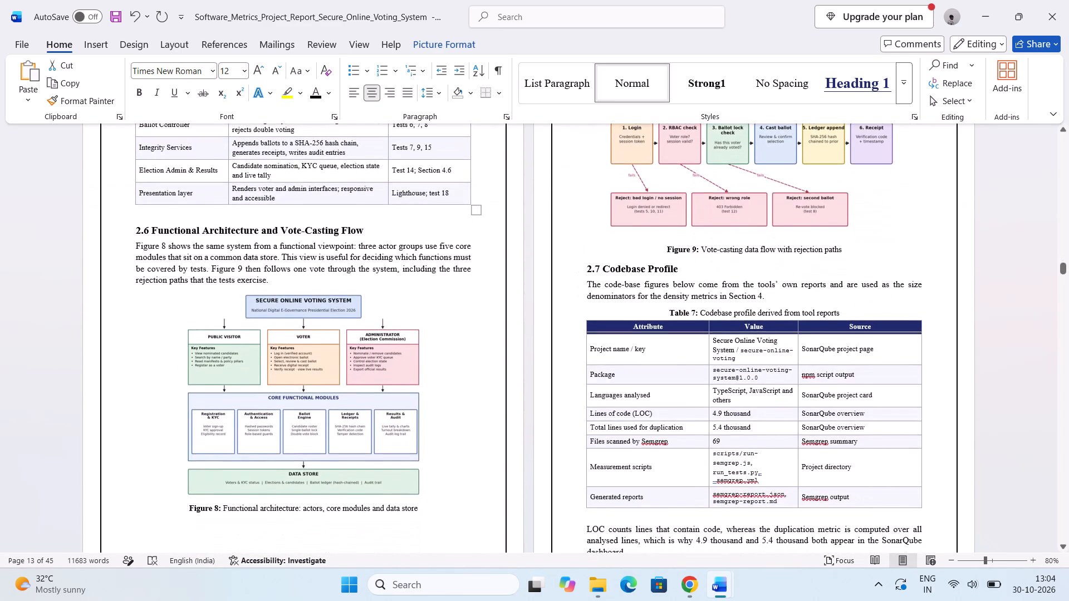
{"action": "scroll", "coordinate": [813, 265], "scroll_direction": "down", "scroll_amount": 1}
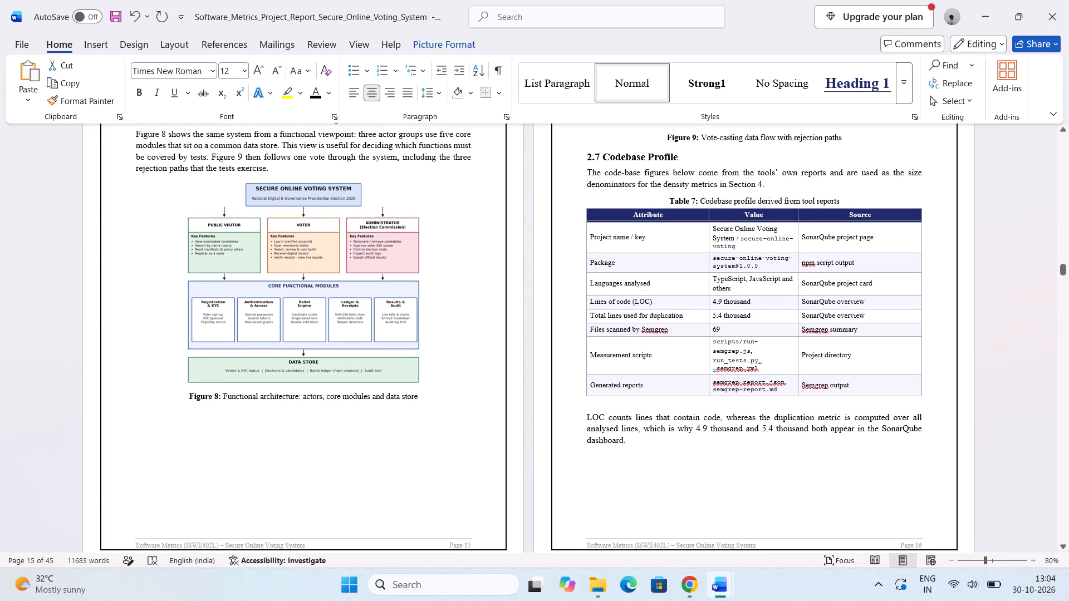
{"action": "left_click_drag", "start_coordinate": [222, 396], "coordinate": [411, 398]}
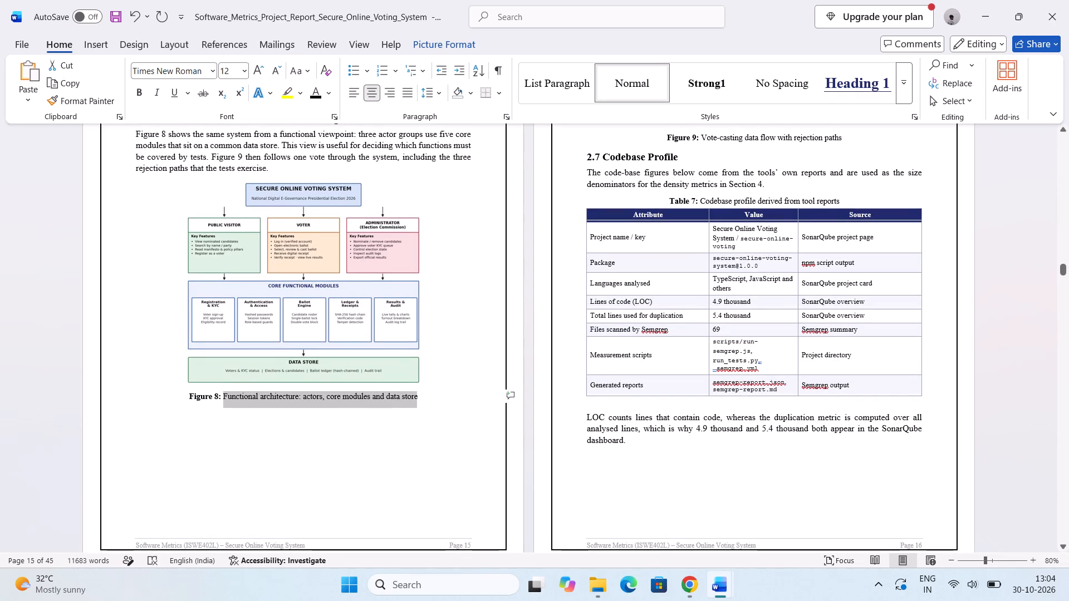
{"action": "left_click_drag", "start_coordinate": [411, 398], "coordinate": [413, 398]}
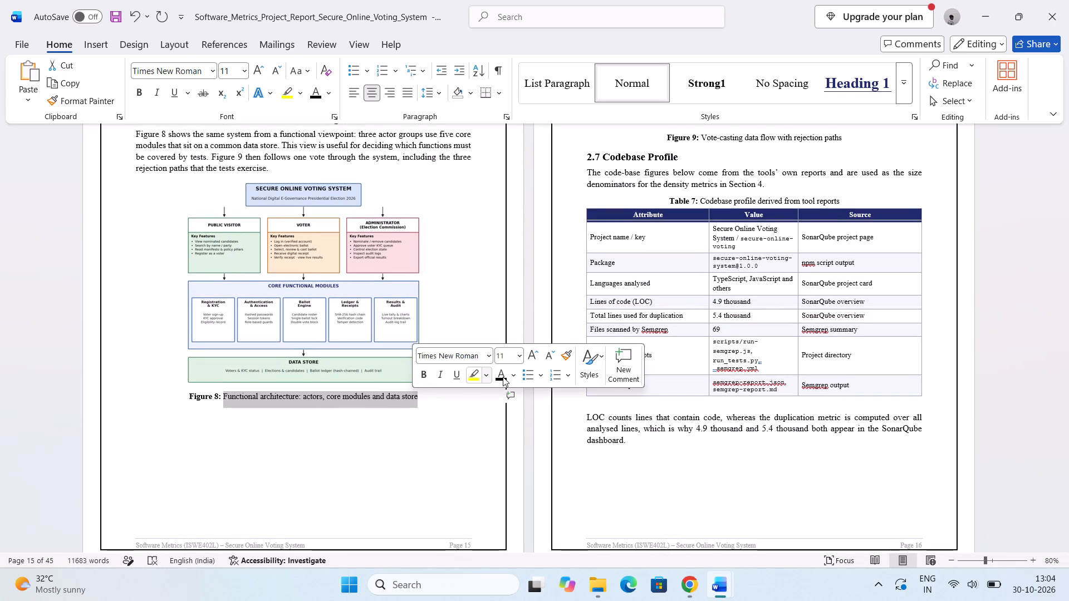
{"action": "left_click", "coordinate": [503, 377]}
{"action": "left_click", "coordinate": [508, 357]}
{"action": "type", "text": "12"}
{"action": "key", "text": "Return"}
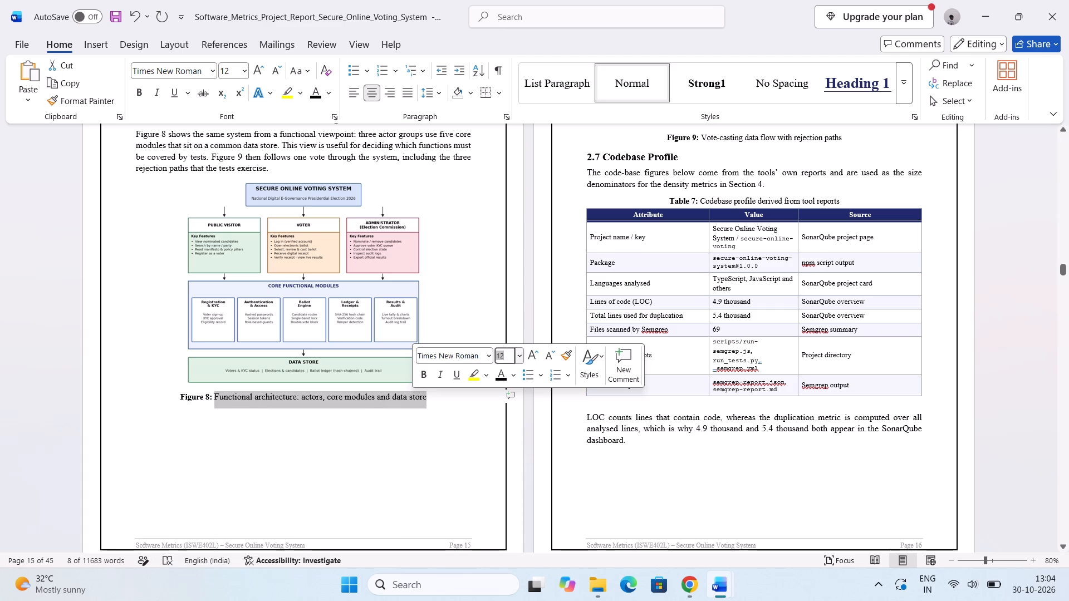
{"action": "left_click", "coordinate": [435, 465]}
Set the Figure 9 caption description "Vote-casting data flow with rejection paths" to font size 12.
{"action": "scroll", "coordinate": [435, 465], "scroll_direction": "up", "scroll_amount": 1}
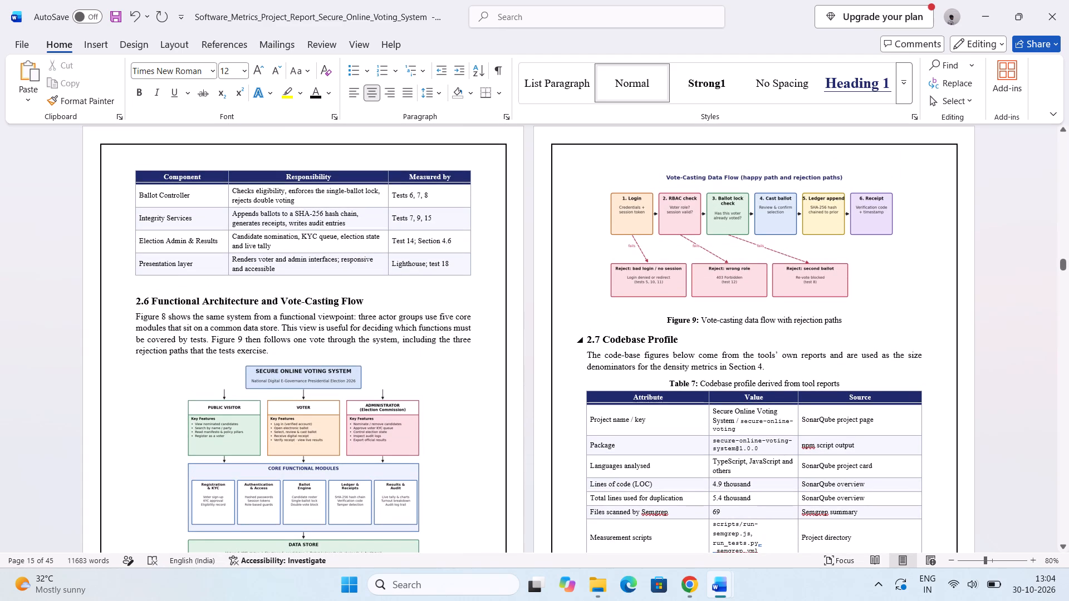
{"action": "left_click_drag", "start_coordinate": [703, 319], "coordinate": [843, 320]}
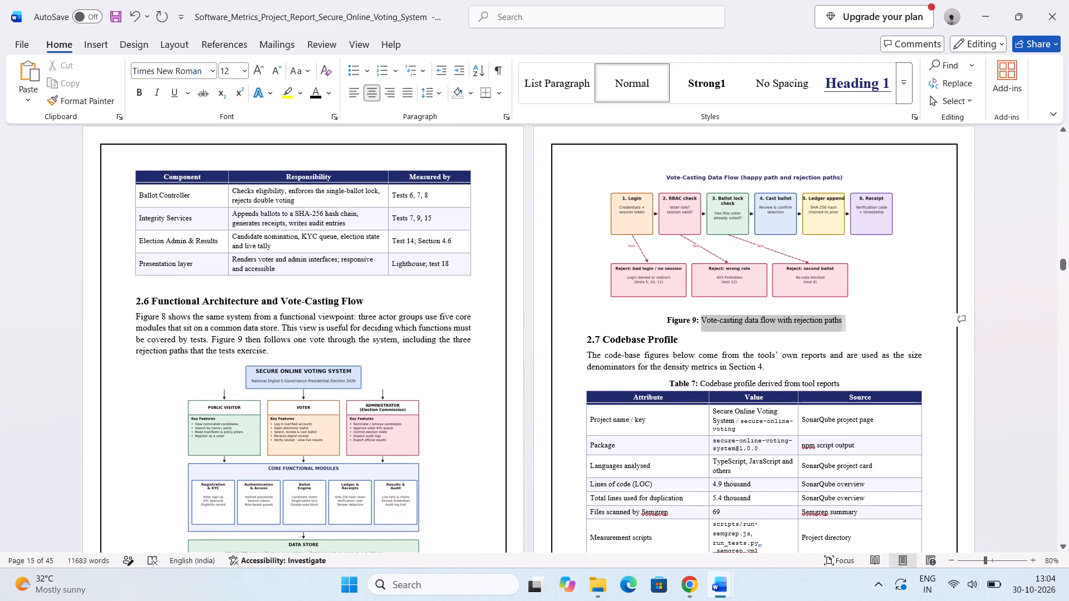
{"action": "left_click_drag", "start_coordinate": [843, 320], "coordinate": [842, 320]}
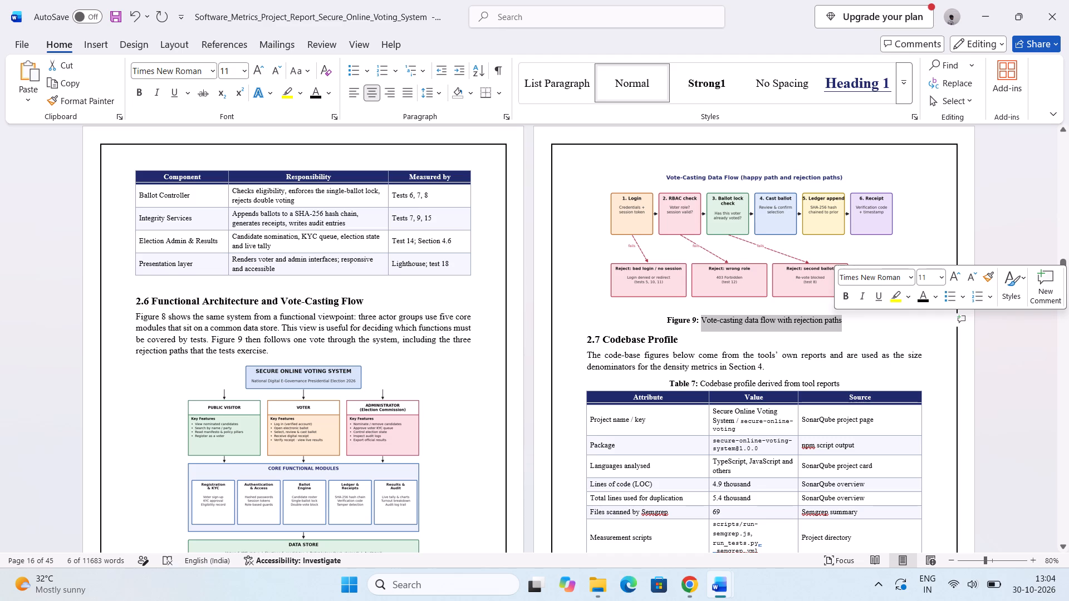
{"action": "left_click", "coordinate": [931, 278]}
{"action": "type", "text": "12"}
{"action": "key", "text": "Return"}
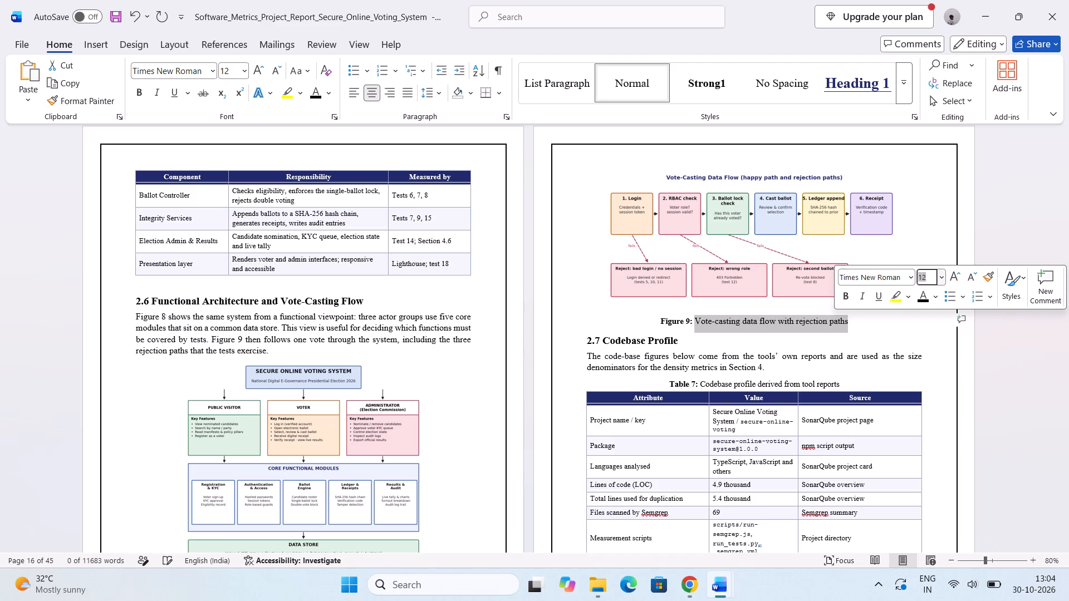
{"action": "left_click", "coordinate": [854, 374]}
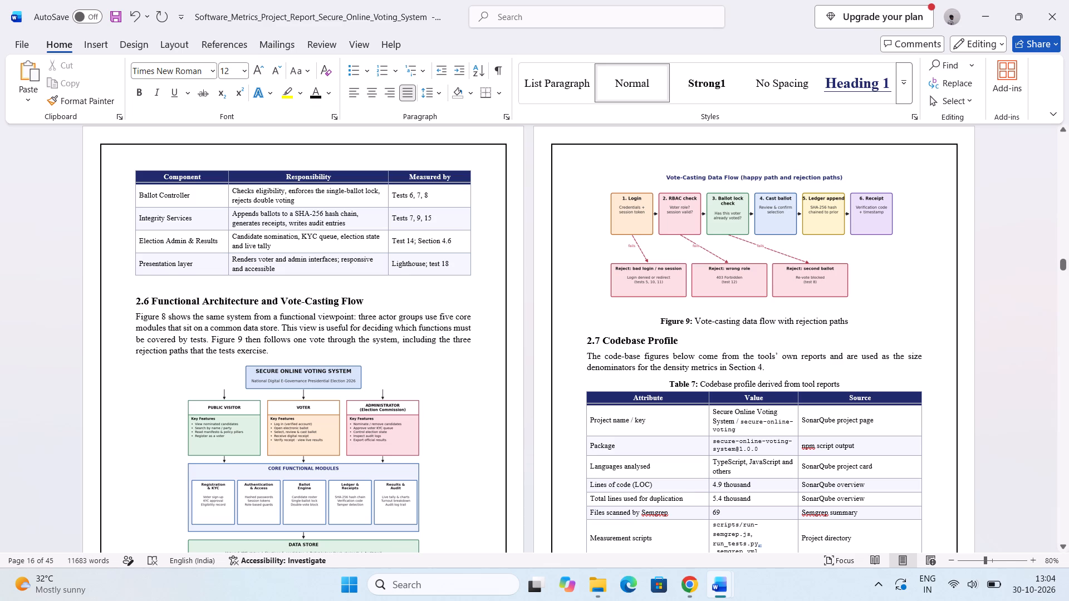
Set the Table 7 caption description "Codebase profile derived from tool reports" to font size 12.
{"action": "left_click_drag", "start_coordinate": [845, 385], "coordinate": [701, 382]}
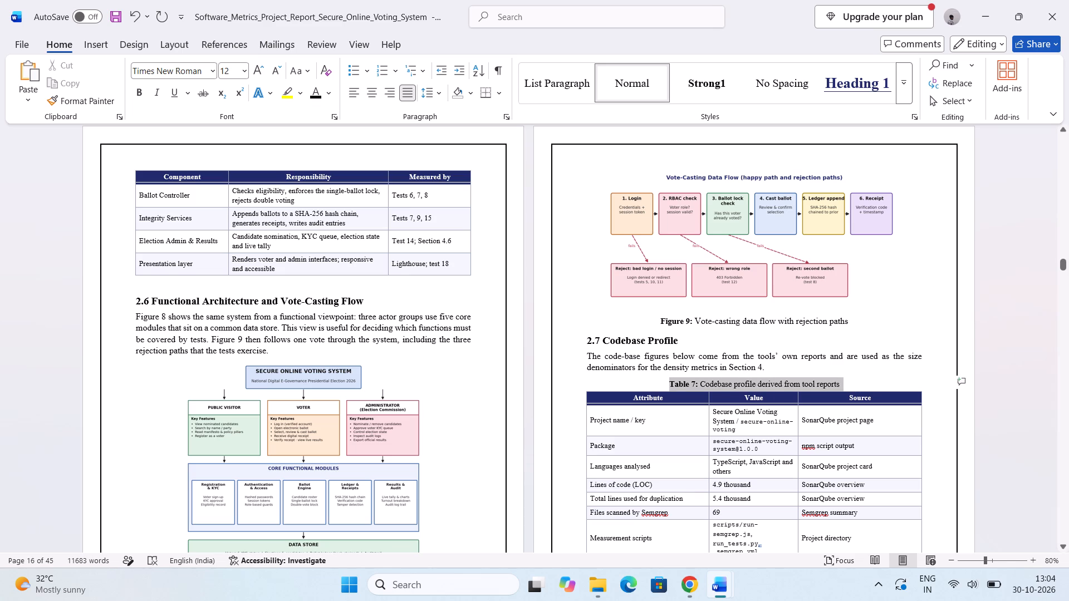
{"action": "left_click_drag", "start_coordinate": [701, 382], "coordinate": [700, 382]}
{"action": "left_click", "coordinate": [700, 382]}
{"action": "left_click_drag", "start_coordinate": [700, 382], "coordinate": [861, 372]}
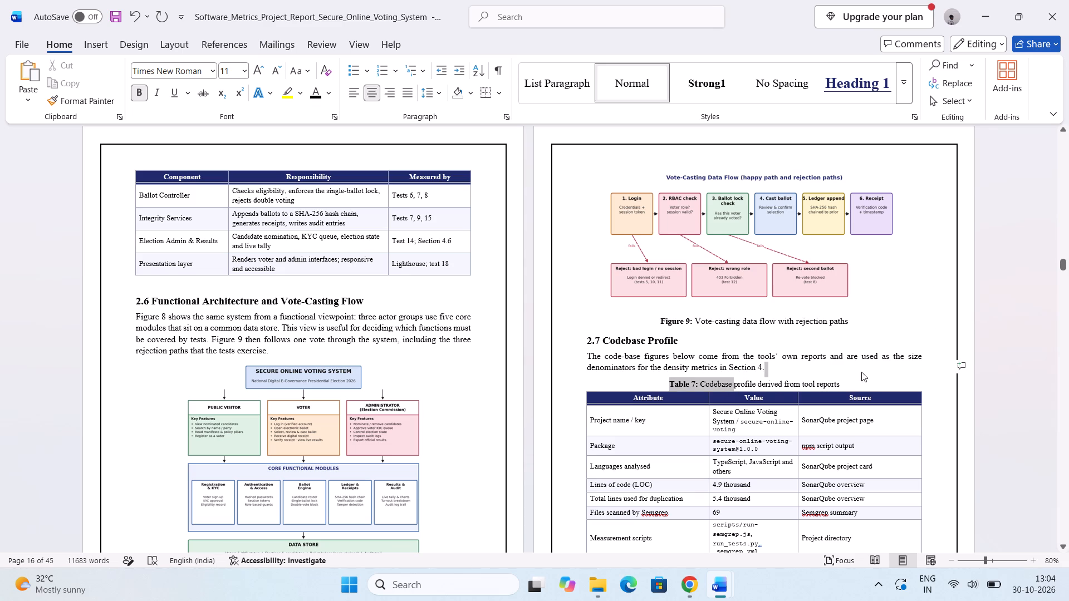
{"action": "left_click_drag", "start_coordinate": [861, 372], "coordinate": [847, 382]}
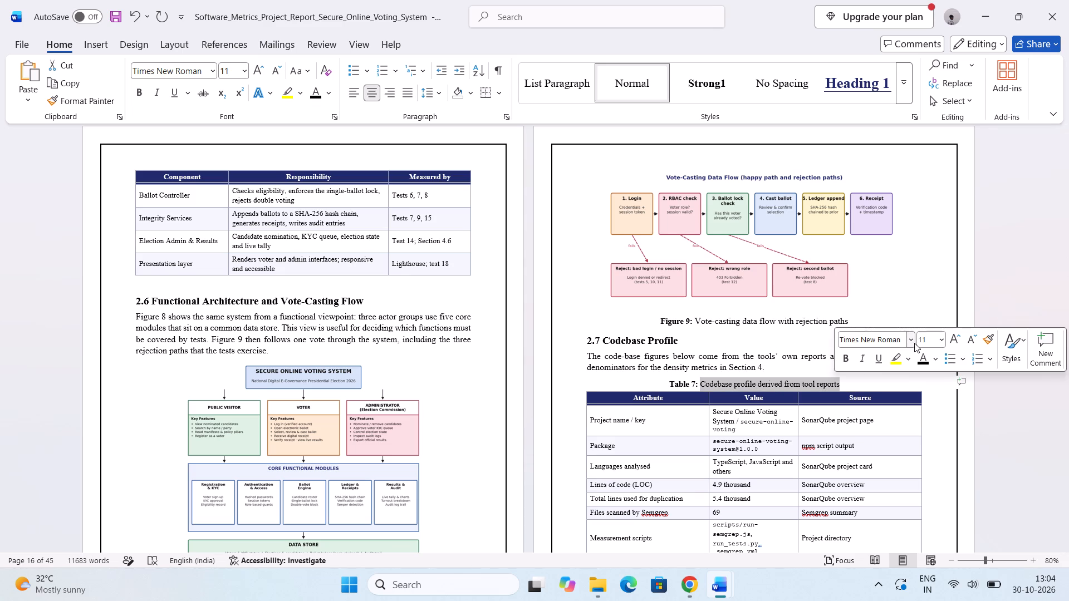
{"action": "left_click", "coordinate": [925, 339]}
{"action": "type", "text": "12"}
{"action": "key", "text": "Return"}
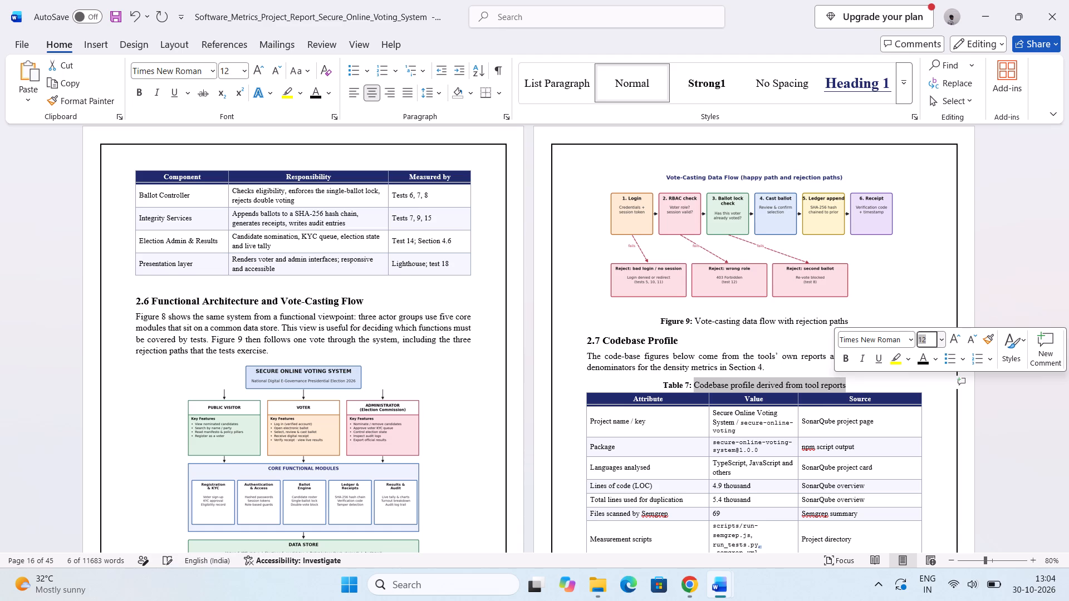
Delete the apostrophe after "tools" in the introductory paragraph under heading 2.7 Codebase Profile.
{"action": "left_click", "coordinate": [777, 354]}
{"action": "key", "text": "BackSpace"}
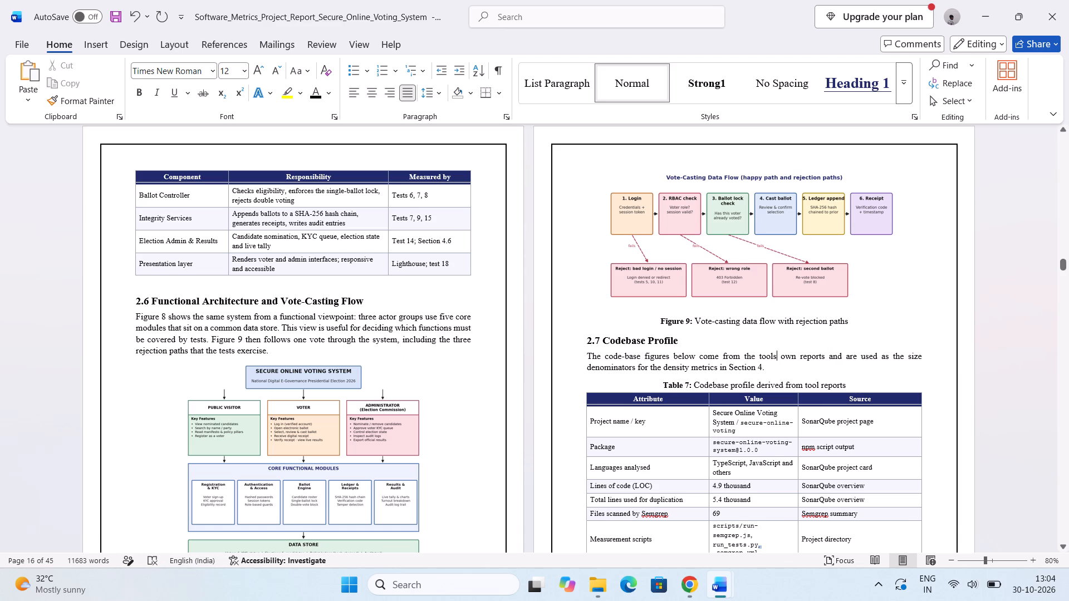
Change the font colour of the heading "3. SOFTWARE METRICS AND TOOL SUITE OVERVIEW" to black.
{"action": "scroll", "coordinate": [798, 368], "scroll_direction": "down", "scroll_amount": 3}
{"action": "scroll", "coordinate": [798, 368], "scroll_direction": "up", "scroll_amount": 1}
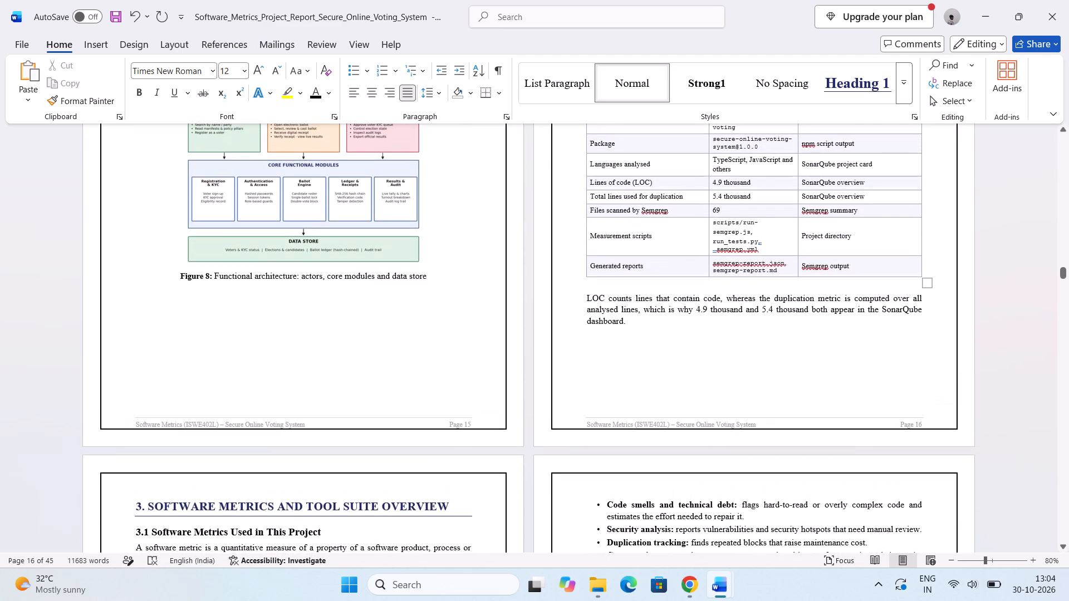
{"action": "scroll", "coordinate": [619, 298], "scroll_direction": "down", "scroll_amount": 3}
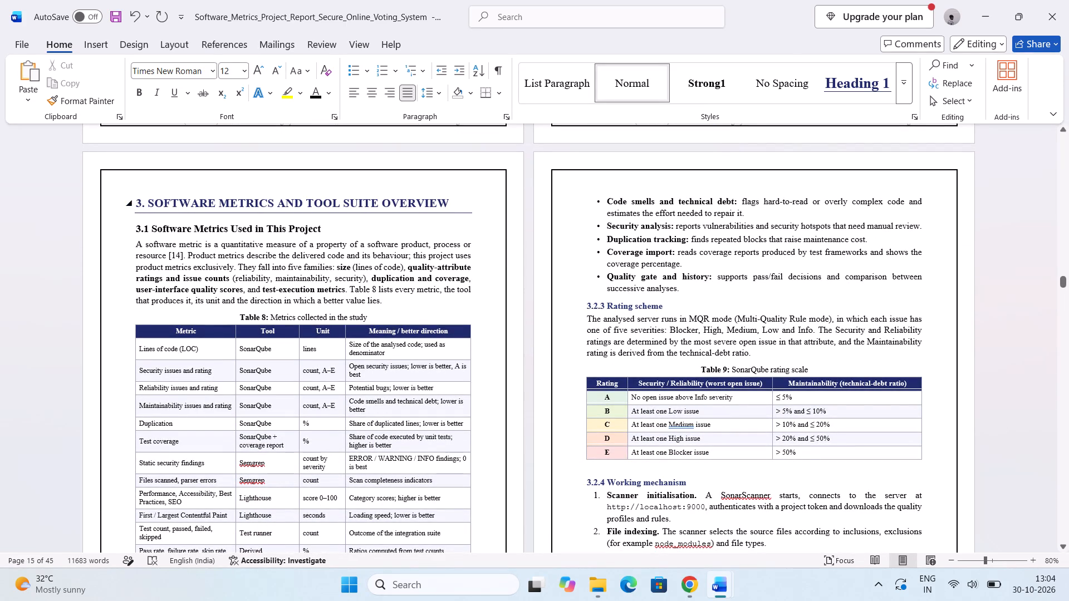
{"action": "left_click_drag", "start_coordinate": [136, 203], "coordinate": [418, 211]}
{"action": "left_click", "coordinate": [513, 188]}
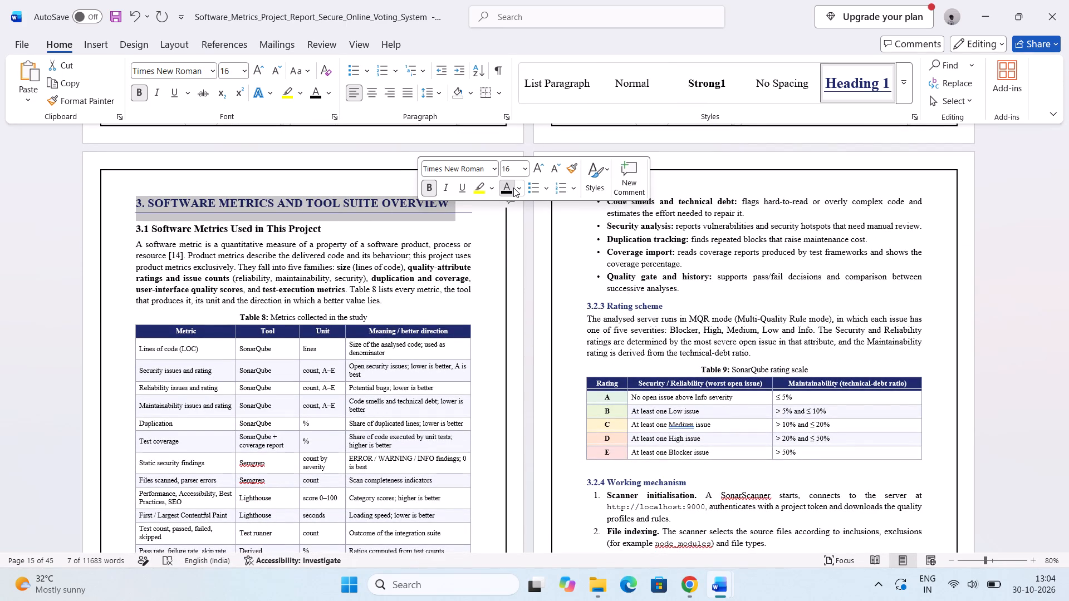
{"action": "left_click", "coordinate": [464, 232]}
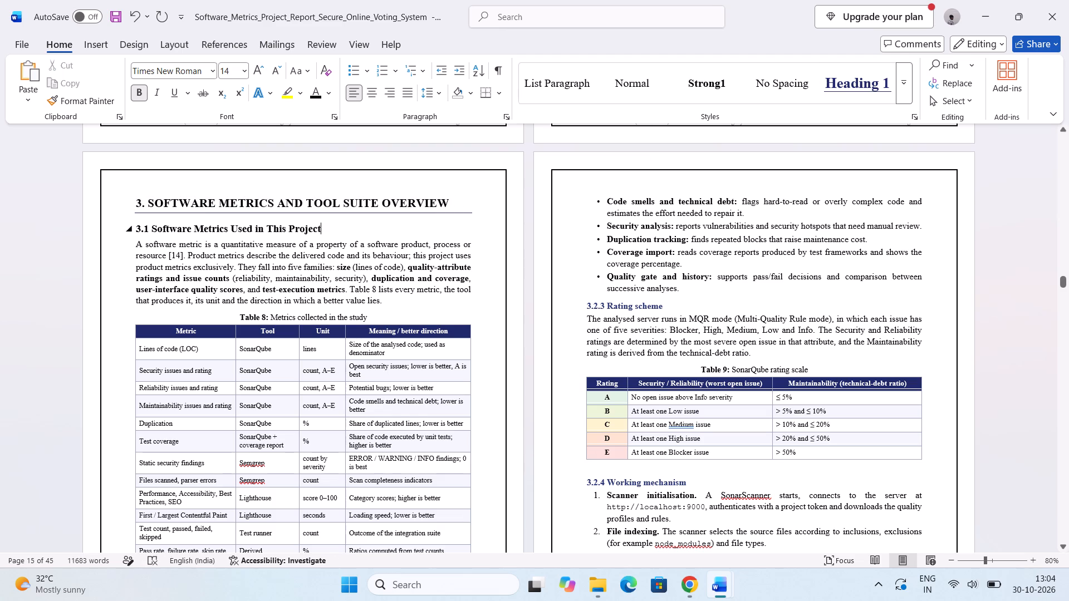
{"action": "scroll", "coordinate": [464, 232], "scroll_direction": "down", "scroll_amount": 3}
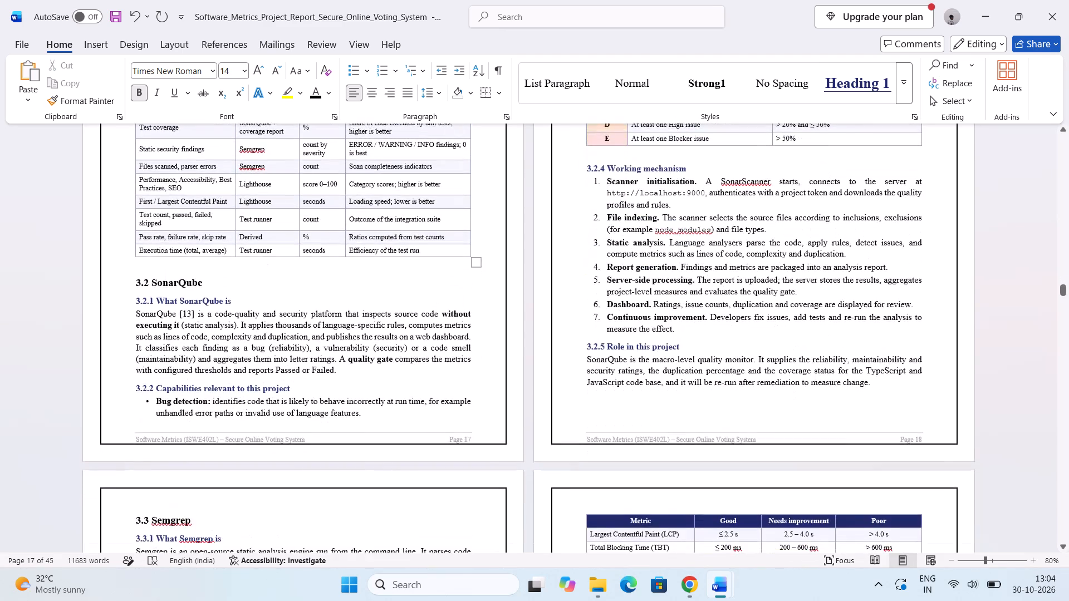
Set the Table 8 caption description "Metrics collected in the study" to font size 12.
{"action": "scroll", "coordinate": [464, 232], "scroll_direction": "down", "scroll_amount": 1}
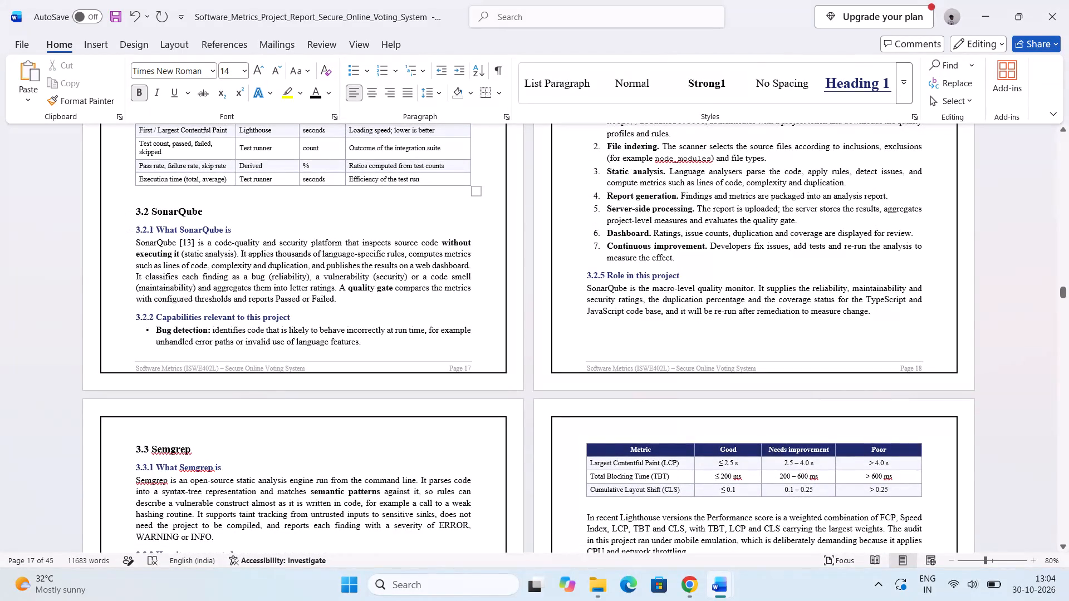
{"action": "scroll", "coordinate": [138, 231], "scroll_direction": "up", "scroll_amount": 3}
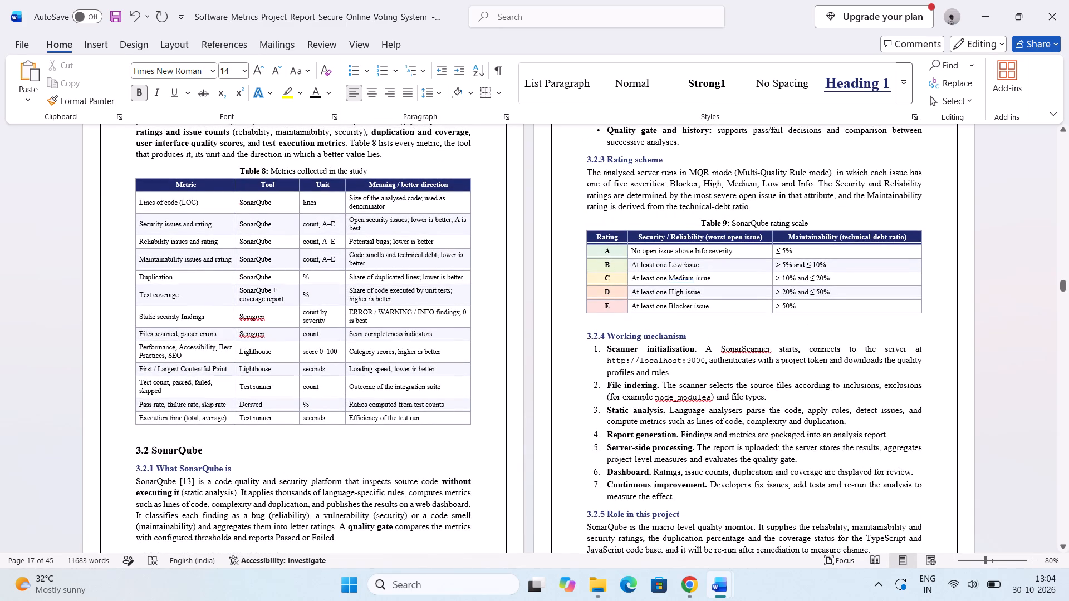
{"action": "left_click_drag", "start_coordinate": [269, 168], "coordinate": [375, 173]}
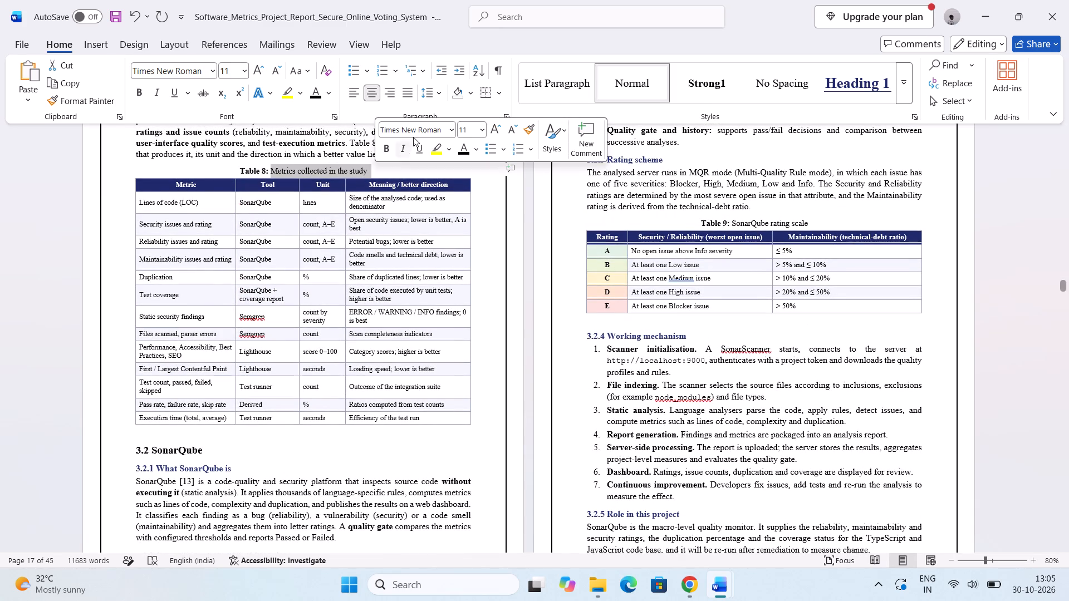
{"action": "left_click", "coordinate": [465, 150]}
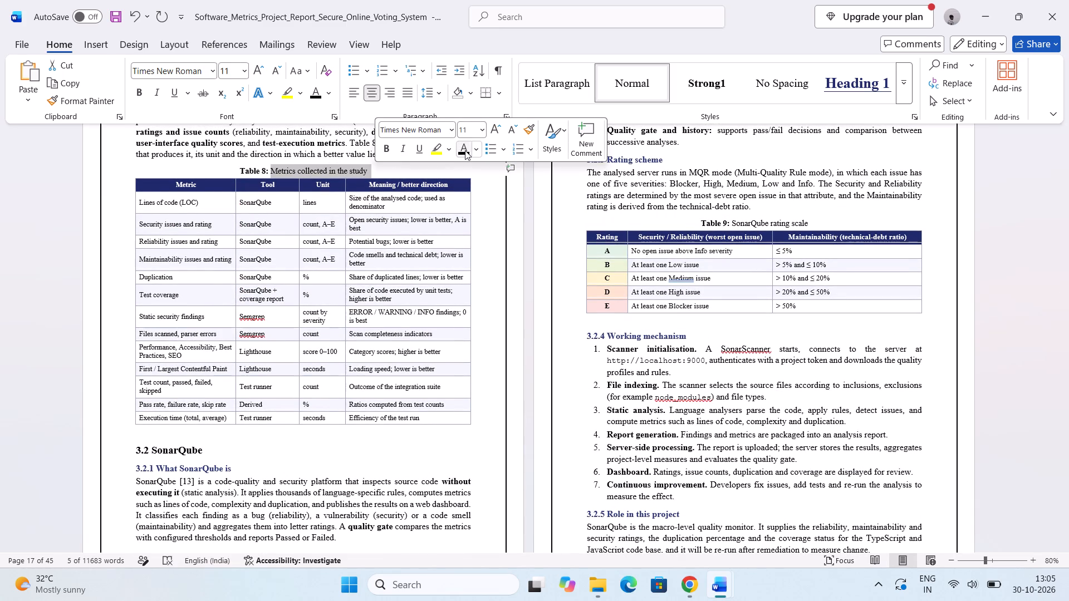
{"action": "left_click", "coordinate": [472, 128]}
{"action": "type", "text": "12"}
{"action": "key", "text": "Return"}
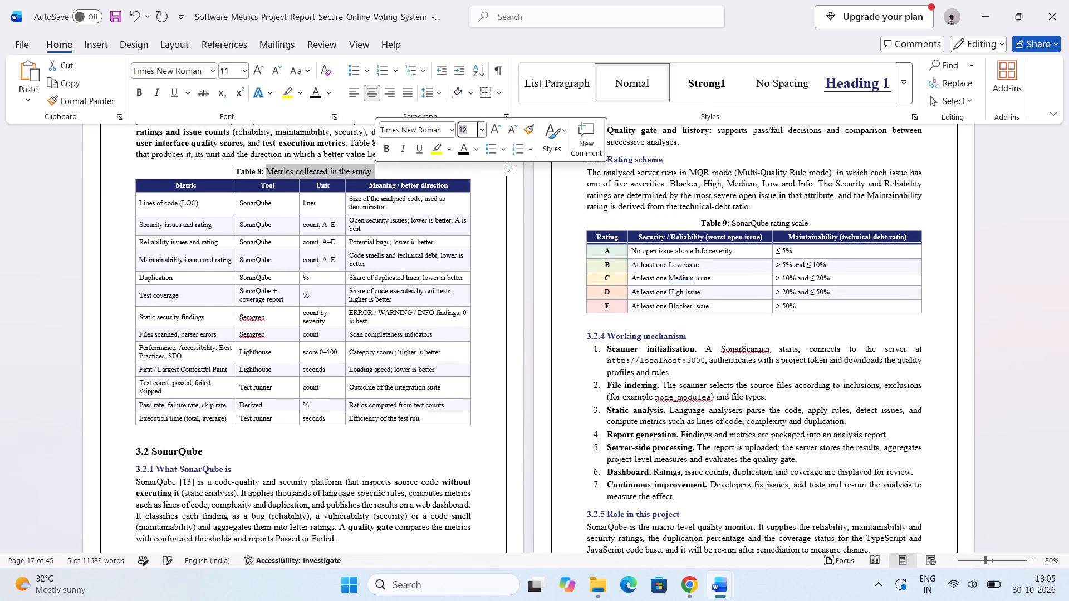
Change the font colour of section 3.2 SonarQube to black from heading 3.2.1 through heading 3.2.5 Role in this project.
{"action": "scroll", "coordinate": [700, 258], "scroll_direction": "down", "scroll_amount": 1}
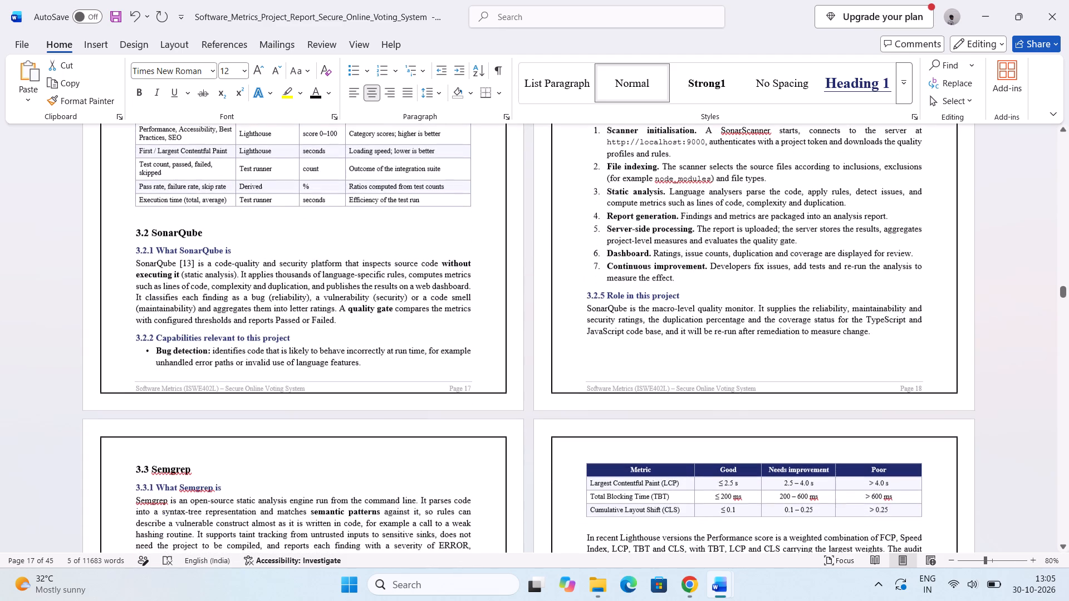
{"action": "left_click_drag", "start_coordinate": [134, 249], "coordinate": [539, 359]}
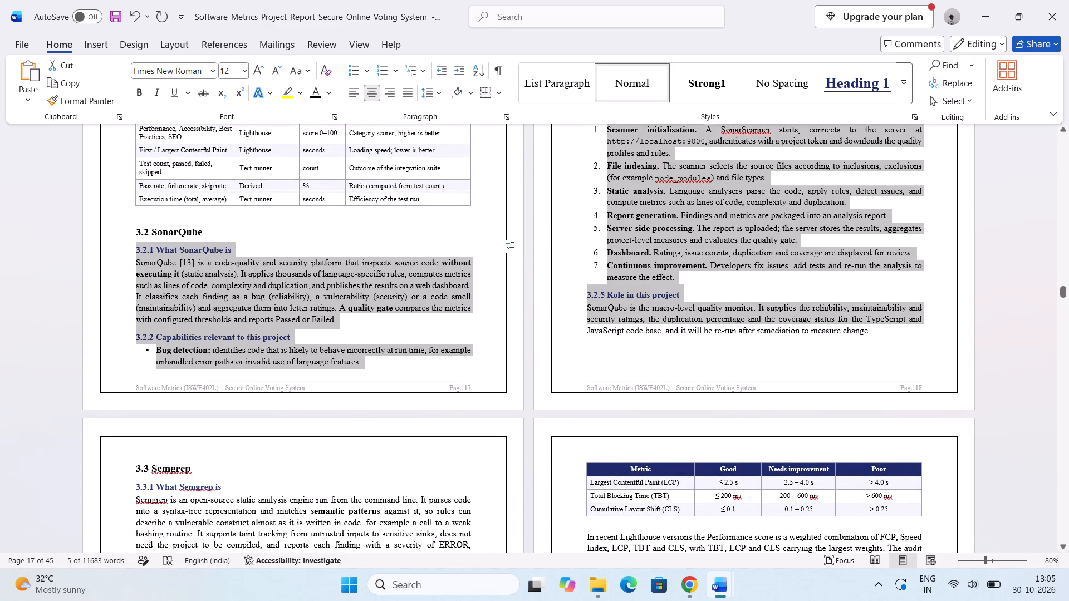
{"action": "left_click_drag", "start_coordinate": [539, 359], "coordinate": [703, 300]}
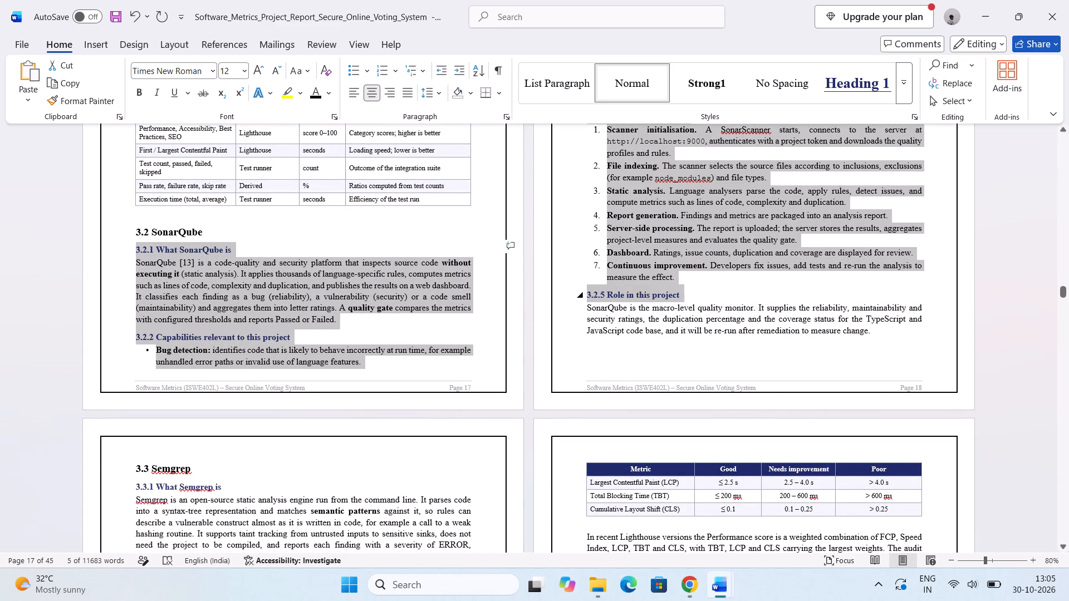
{"action": "left_click_drag", "start_coordinate": [703, 300], "coordinate": [685, 300]}
{"action": "scroll", "coordinate": [685, 300], "scroll_direction": "up", "scroll_amount": 1}
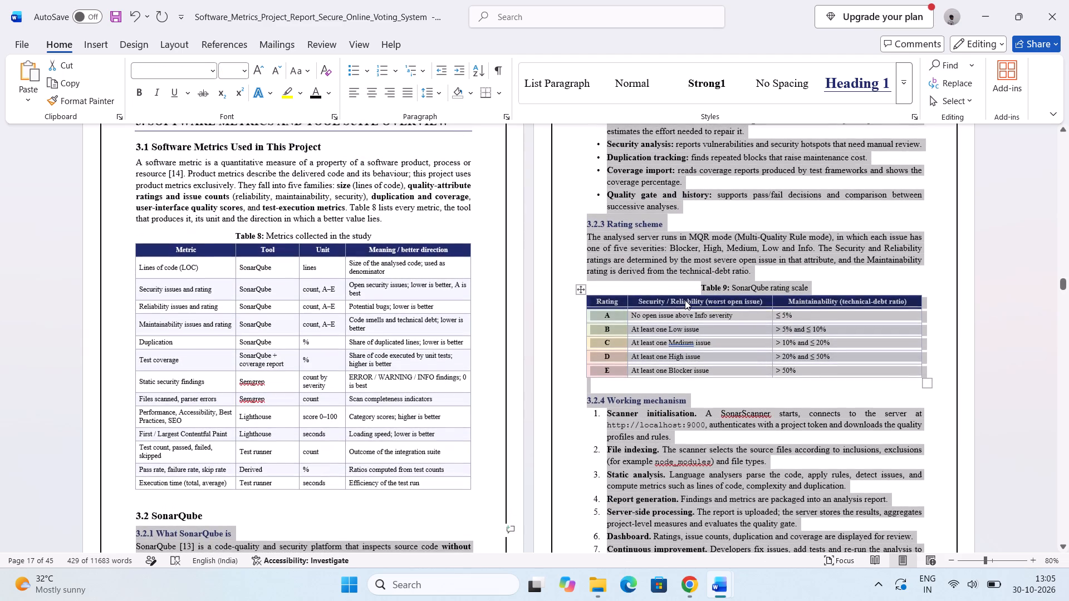
{"action": "scroll", "coordinate": [685, 300], "scroll_direction": "up", "scroll_amount": 2}
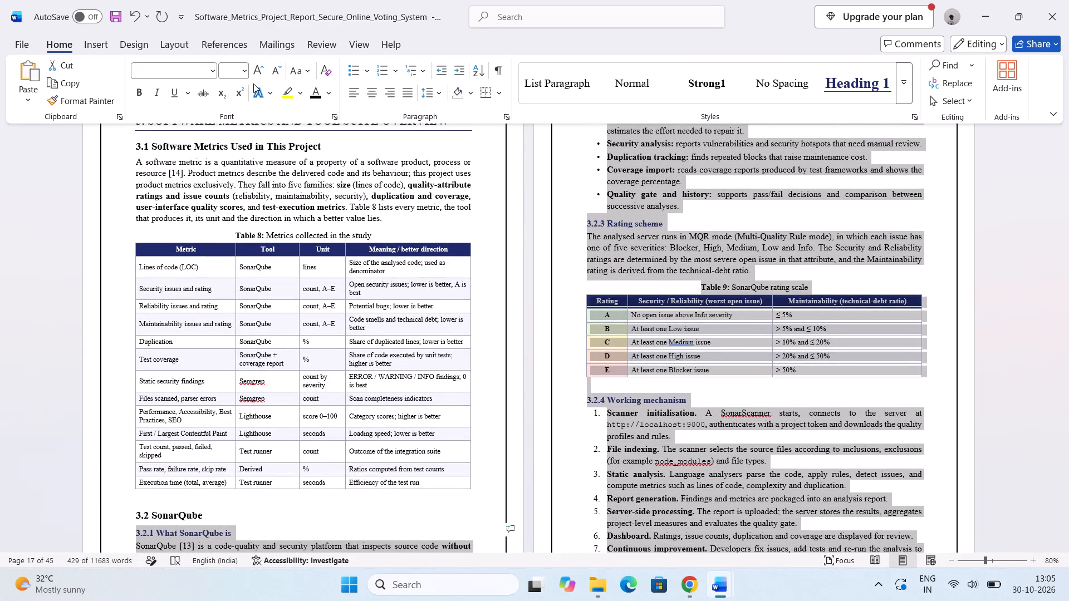
{"action": "left_click", "coordinate": [315, 94]}
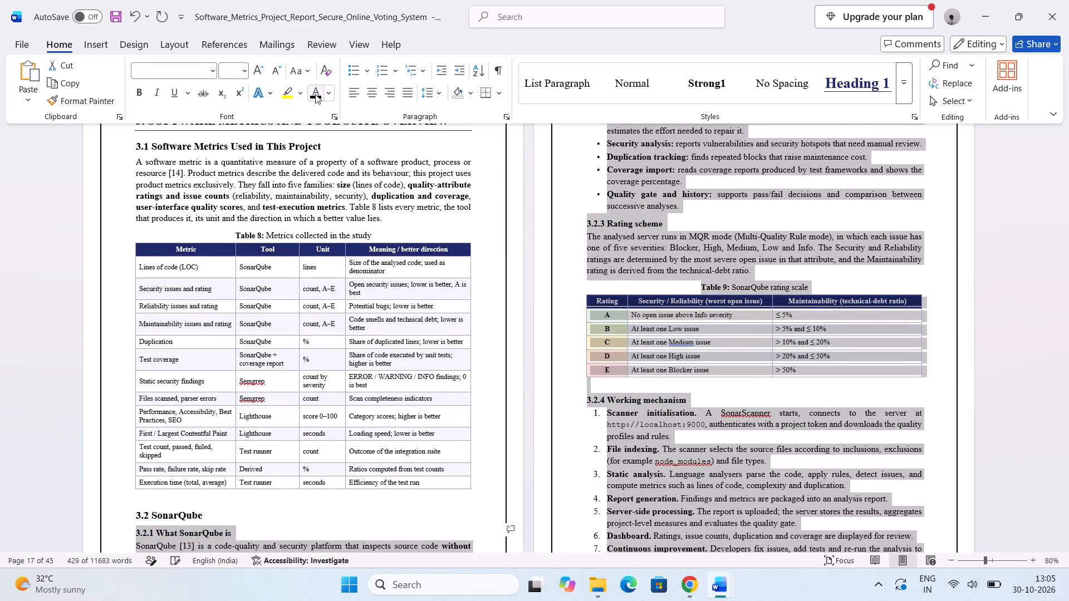
{"action": "left_click", "coordinate": [576, 279]}
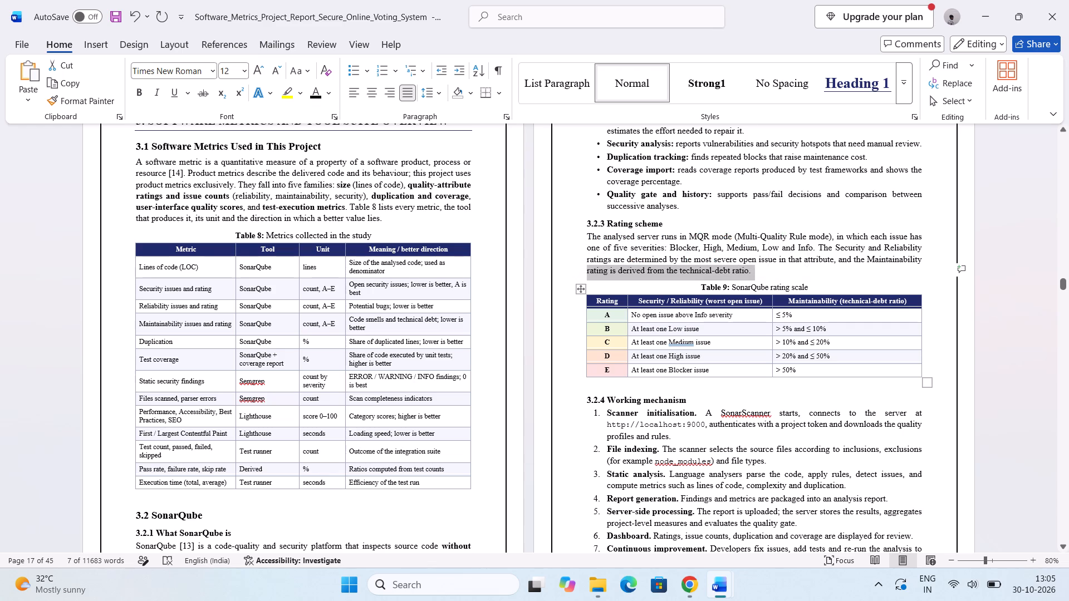
{"action": "left_click", "coordinate": [746, 392]}
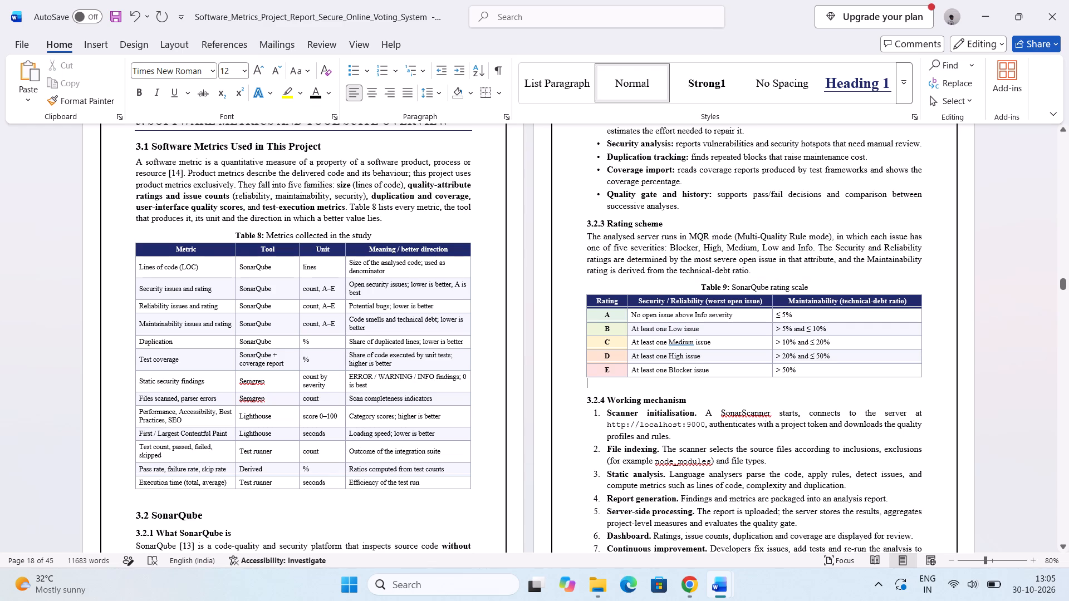
Set the Table 9 caption description "SonarQube rating scale" to font size 12.
{"action": "scroll", "coordinate": [746, 392], "scroll_direction": "down", "scroll_amount": 1}
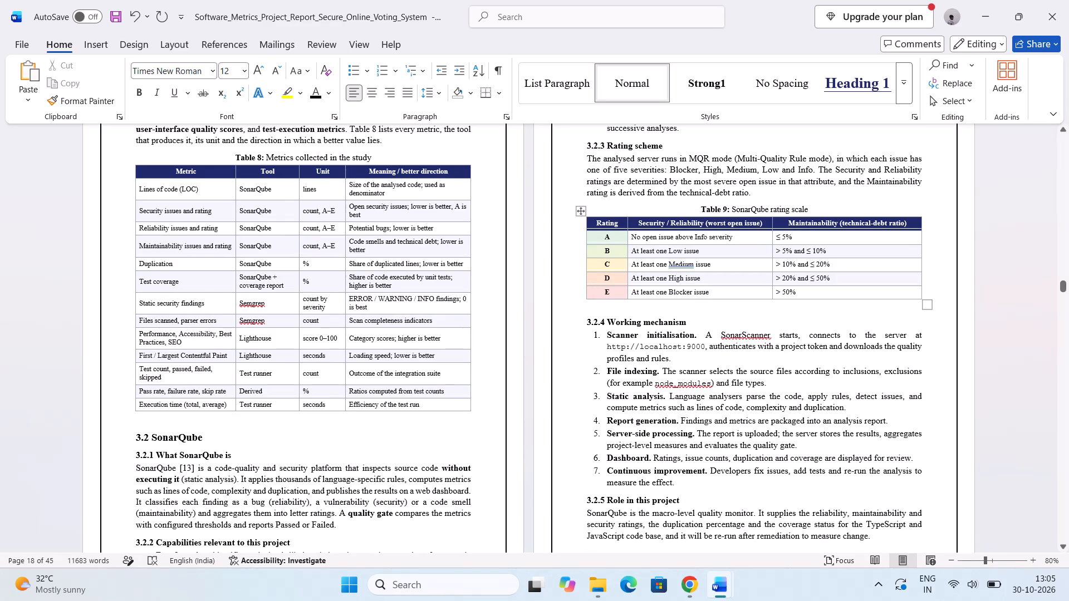
{"action": "left_click_drag", "start_coordinate": [733, 209], "coordinate": [815, 211]}
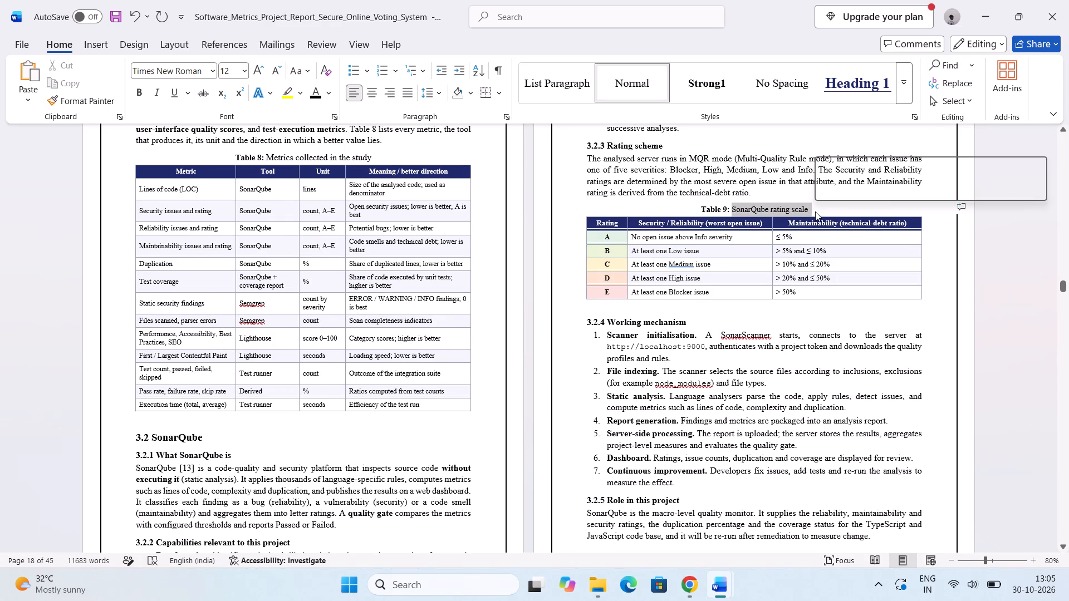
{"action": "left_click", "coordinate": [910, 170]}
{"action": "type", "text": "12"}
{"action": "key", "text": "Return"}
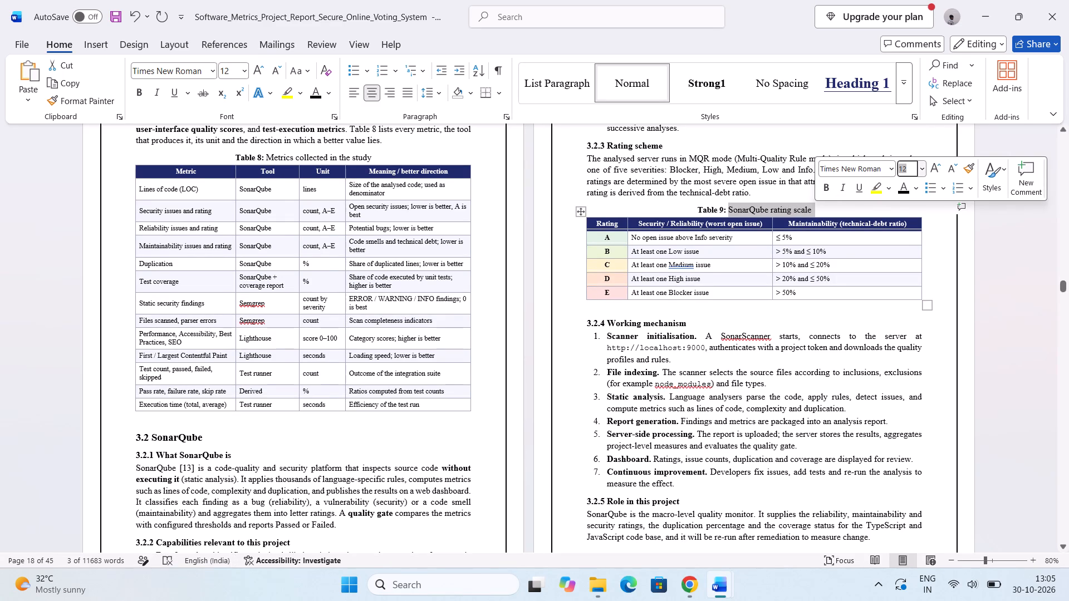
{"action": "left_click", "coordinate": [812, 311]}
Delete the parenthetical "(for example node_modules)" from the File indexing item under 3.2.4 Working mechanism.
{"action": "scroll", "coordinate": [812, 311], "scroll_direction": "down", "scroll_amount": 1}
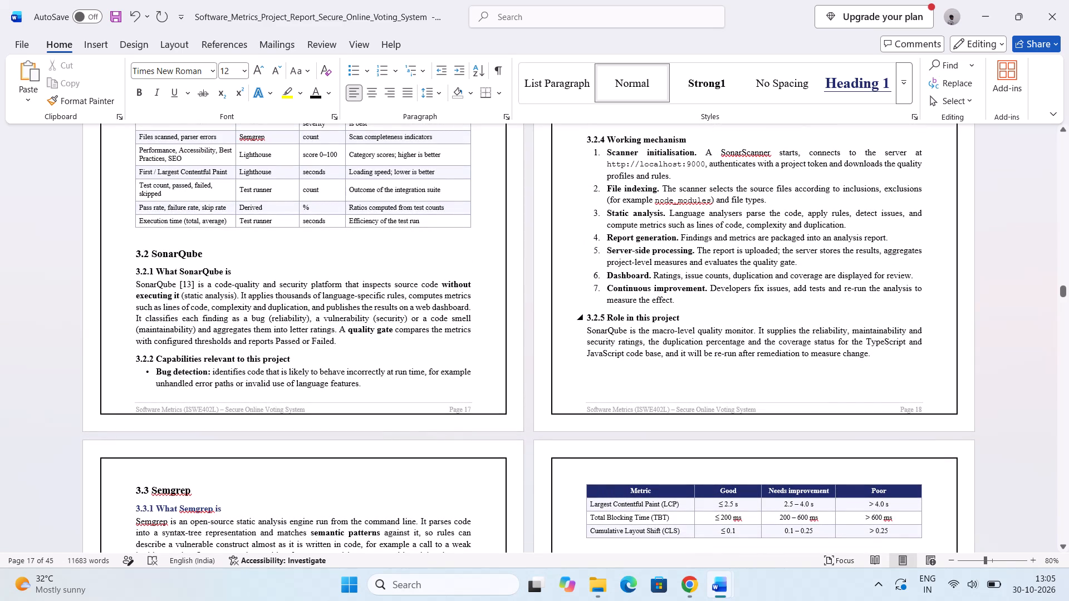
{"action": "left_click", "coordinate": [714, 198]}
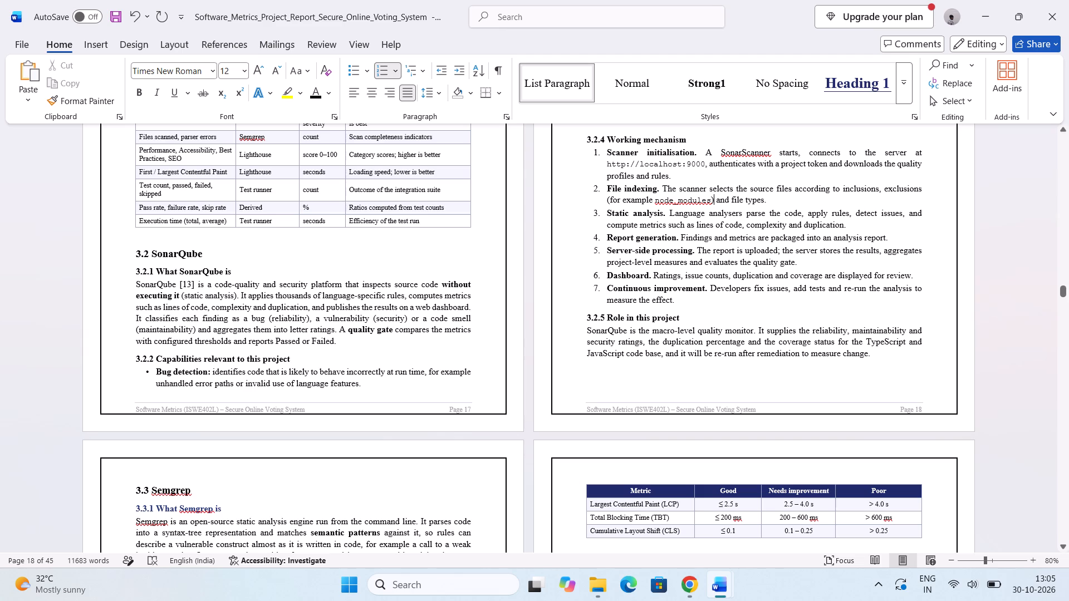
{"action": "key", "text": "BackSpace"}
{"action": "key", "text": "BackSpace"}
{"action": "key", "text": "BackSpace"}
{"action": "key", "text": "BackSpace"}
{"action": "key", "text": "BackSpace"}
{"action": "key", "text": "BackSpace"}
{"action": "key", "text": "BackSpace"}
{"action": "key", "text": "BackSpace"}
{"action": "key", "text": "BackSpace"}
{"action": "key", "text": "BackSpace"}
{"action": "key", "text": "BackSpace"}
{"action": "key", "text": "BackSpace"}
{"action": "key", "text": "BackSpace"}
{"action": "key", "text": "BackSpace"}
{"action": "key", "text": "BackSpace"}
{"action": "key", "text": "BackSpace"}
{"action": "key", "text": "BackSpace"}
{"action": "key", "text": "BackSpace"}
{"action": "key", "text": "BackSpace"}
{"action": "key", "text": "BackSpace"}
{"action": "key", "text": "BackSpace"}
{"action": "key", "text": "BackSpace"}
{"action": "key", "text": "BackSpace"}
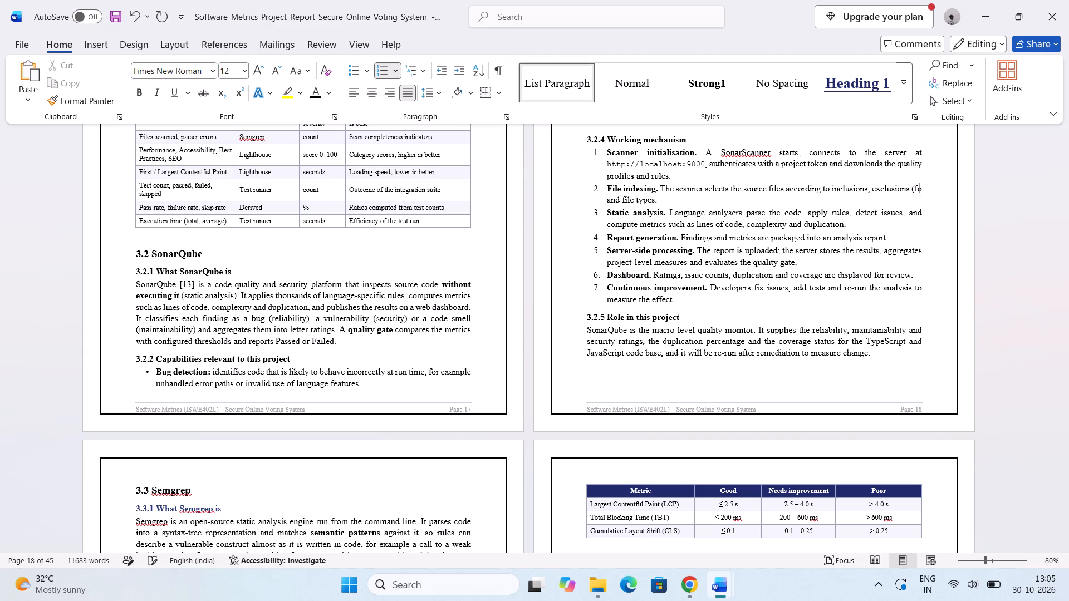
{"action": "key", "text": "BackSpace"}
{"action": "key", "text": "BackSpace"}
{"action": "key", "text": "BackSpace"}
{"action": "key", "text": "BackSpace"}
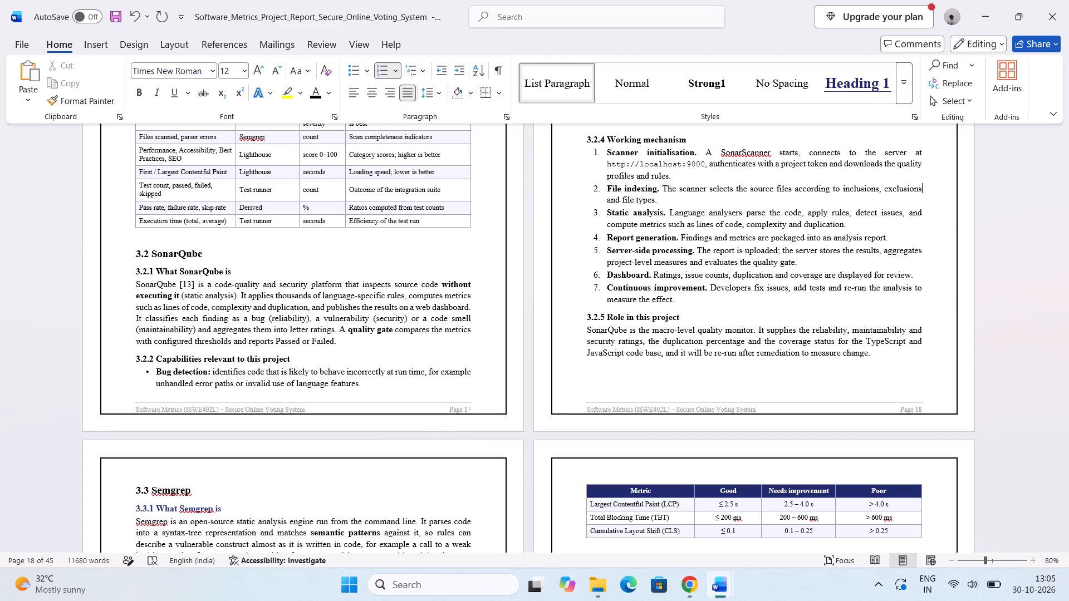
Change the font colour of section 3.3 Semgrep to black from heading 3.3.1 through heading 3.3.4 Role in this project.
{"action": "scroll", "coordinate": [714, 198], "scroll_direction": "down", "scroll_amount": 3}
{"action": "scroll", "coordinate": [714, 198], "scroll_direction": "up", "scroll_amount": 1}
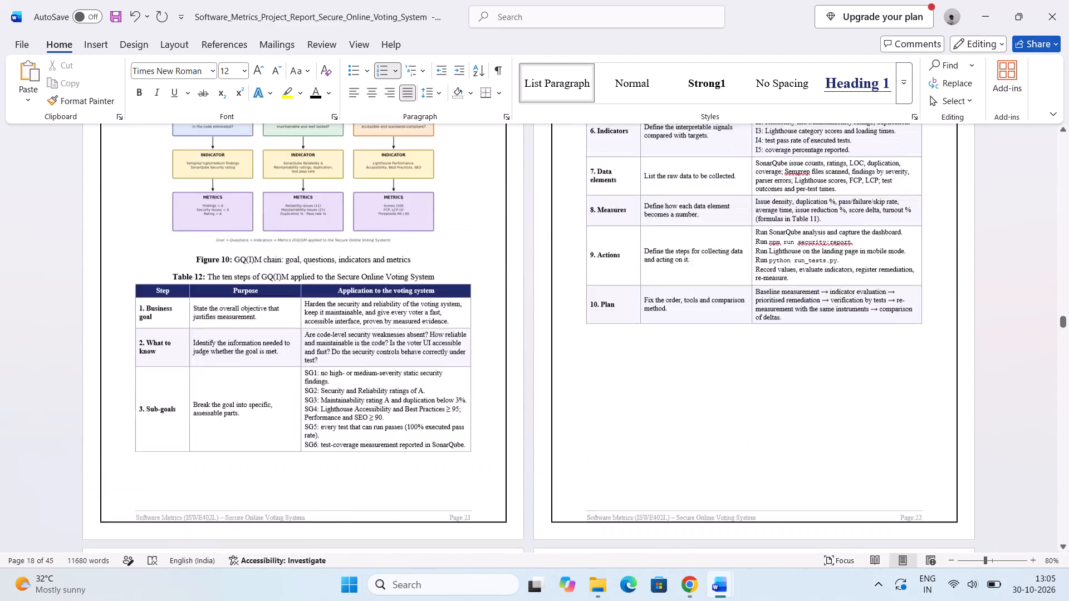
{"action": "scroll", "coordinate": [714, 198], "scroll_direction": "up", "scroll_amount": 6}
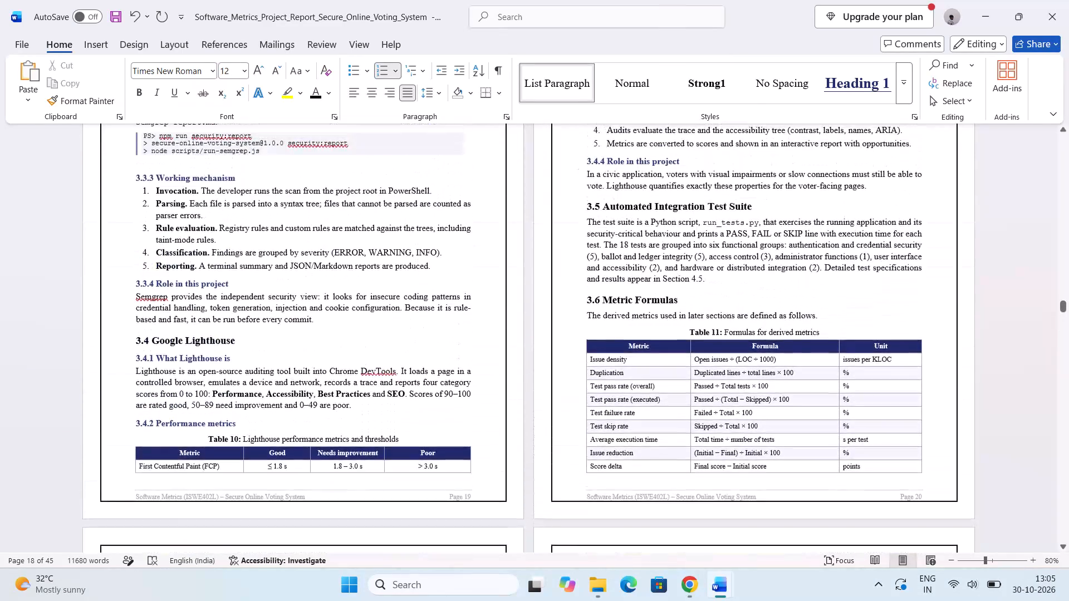
{"action": "scroll", "coordinate": [714, 198], "scroll_direction": "up", "scroll_amount": 3}
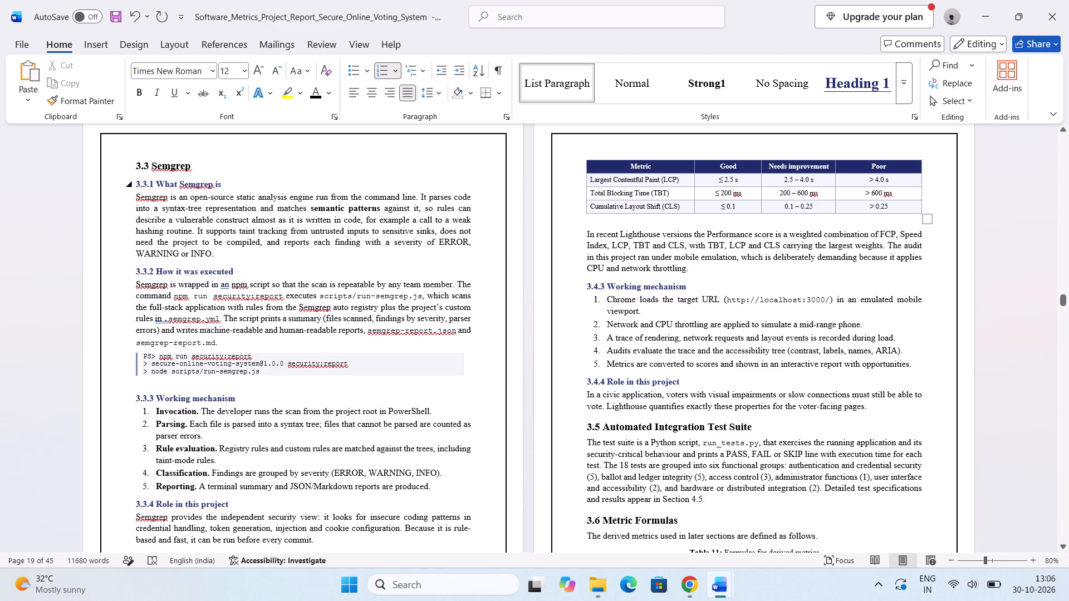
{"action": "left_click_drag", "start_coordinate": [136, 182], "coordinate": [283, 548]}
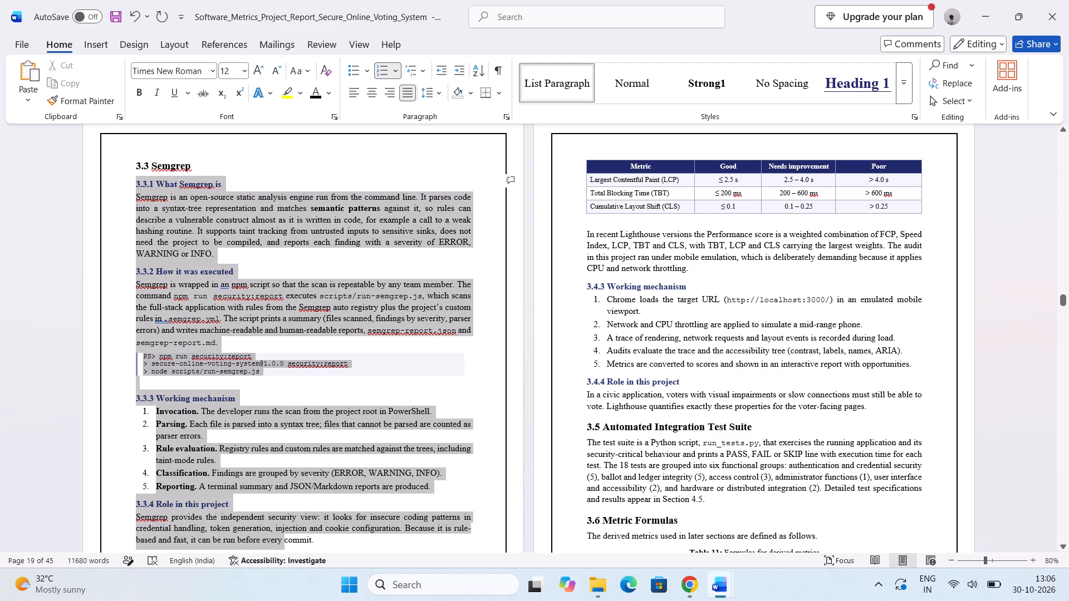
{"action": "left_click_drag", "start_coordinate": [283, 548], "coordinate": [236, 204]}
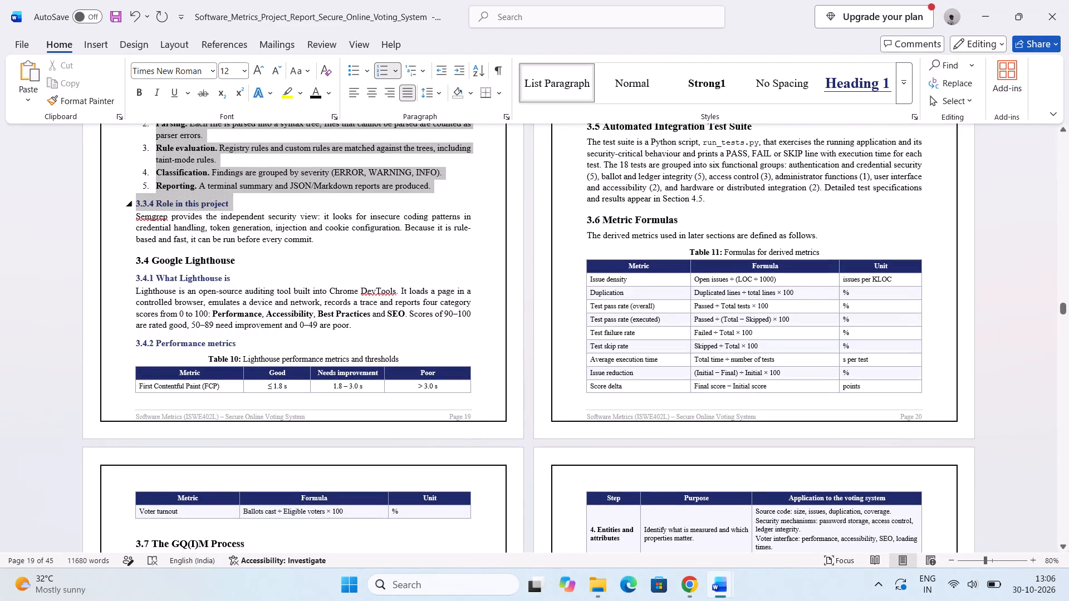
{"action": "left_click_drag", "start_coordinate": [236, 204], "coordinate": [237, 206]}
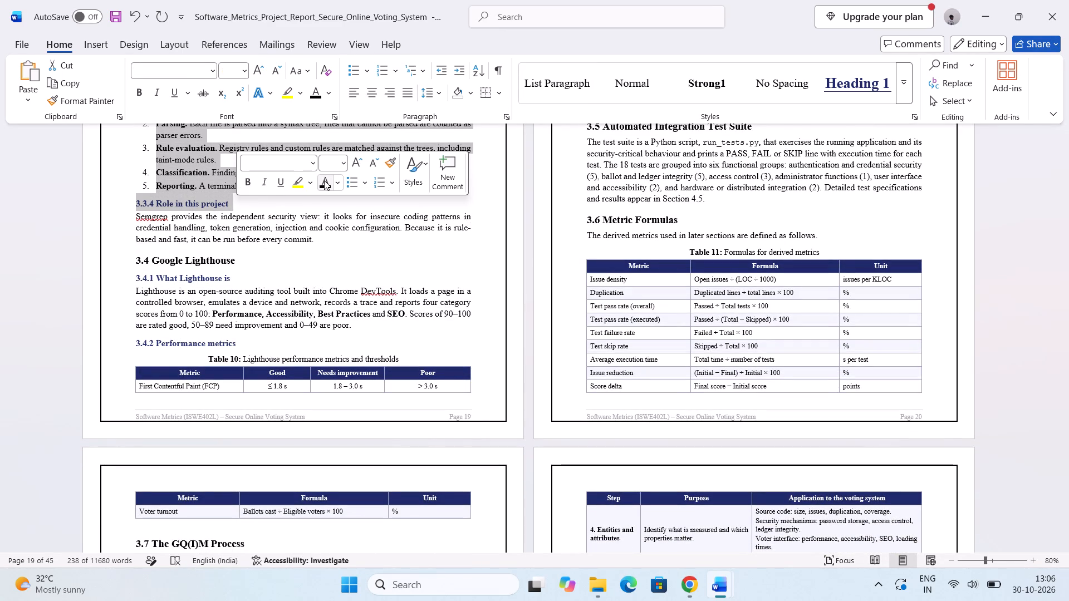
{"action": "left_click", "coordinate": [324, 180]}
{"action": "left_click", "coordinate": [325, 252]}
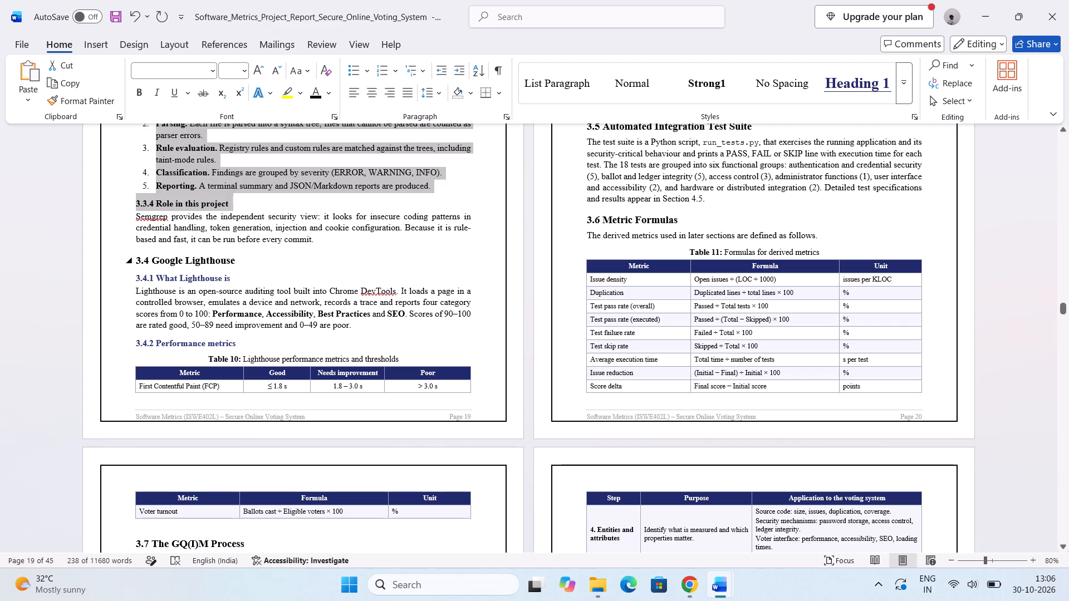
Change the font colour to black from heading 3.4.1 What Lighthouse is through heading 3.6 Metric Formulas.
{"action": "left_click_drag", "start_coordinate": [135, 275], "coordinate": [440, 293]}
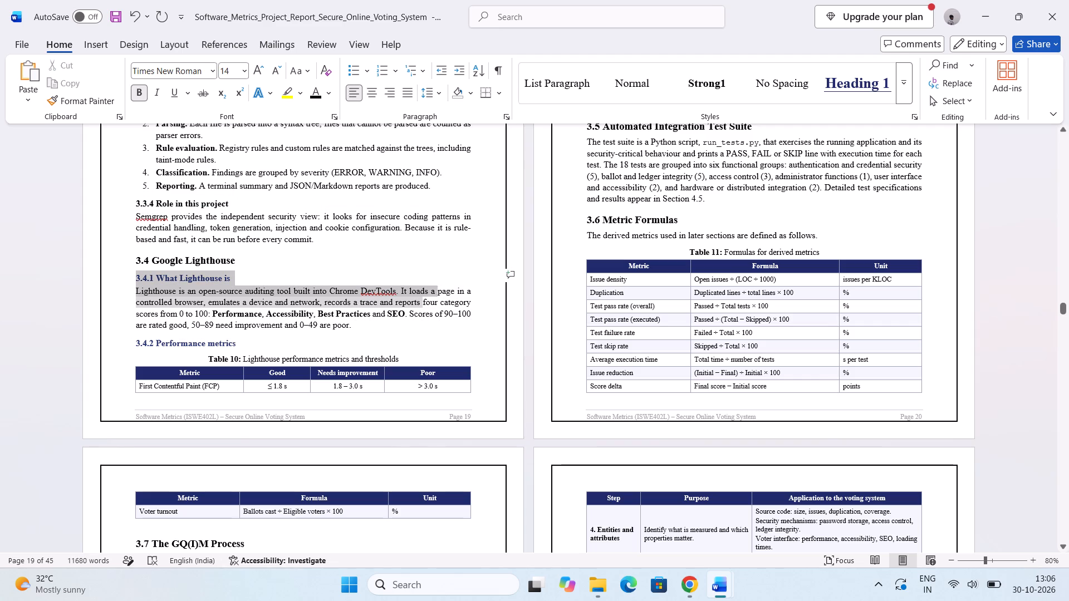
{"action": "left_click_drag", "start_coordinate": [440, 293], "coordinate": [610, 260]}
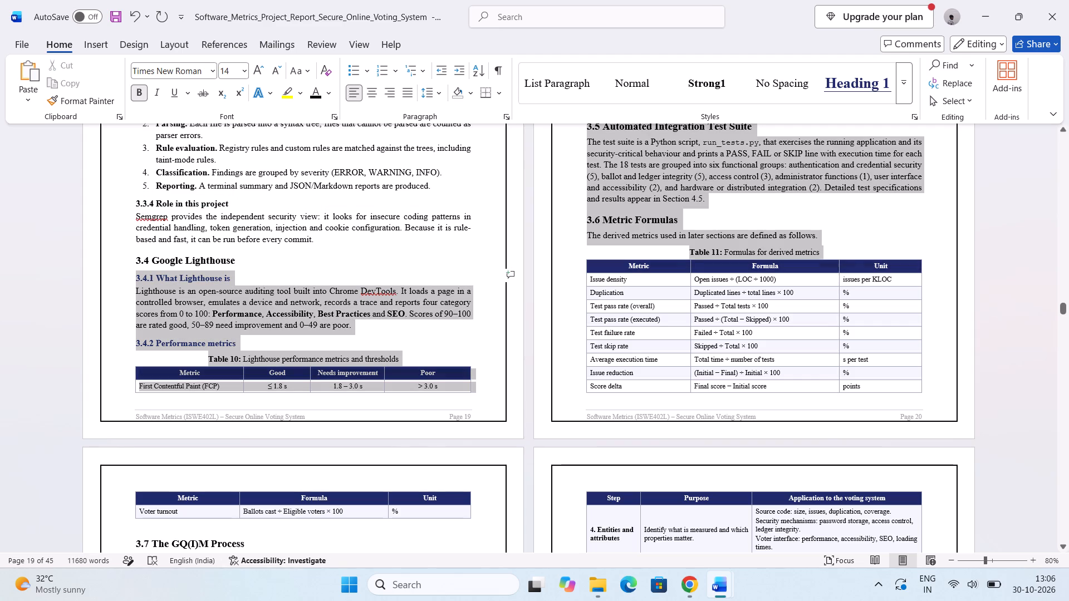
{"action": "left_click_drag", "start_coordinate": [610, 260], "coordinate": [725, 224]}
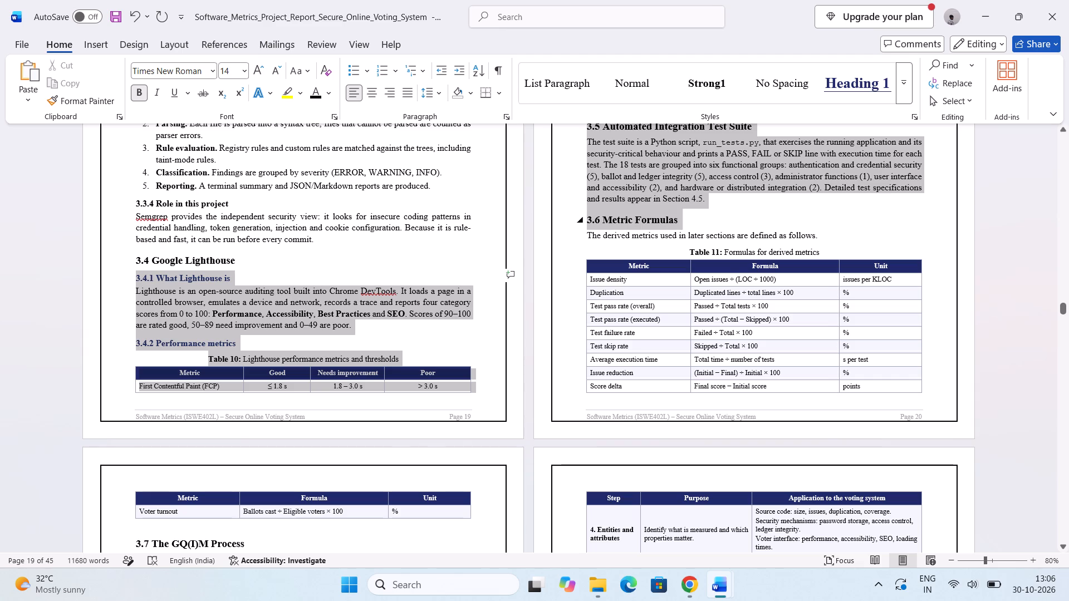
{"action": "left_click_drag", "start_coordinate": [725, 224], "coordinate": [723, 223]}
{"action": "scroll", "coordinate": [723, 223], "scroll_direction": "up", "scroll_amount": 3}
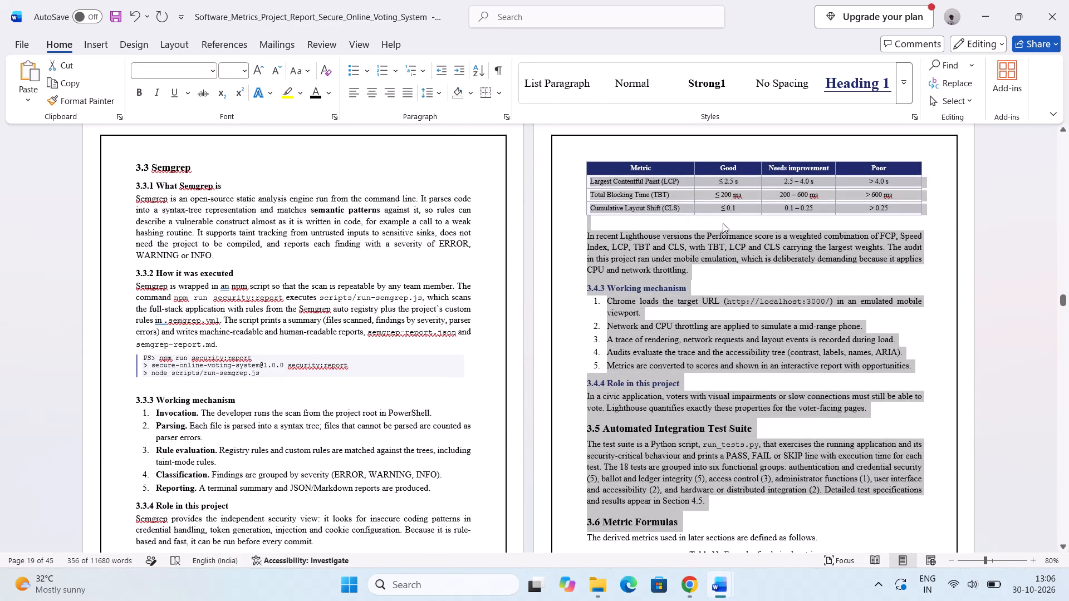
{"action": "scroll", "coordinate": [723, 223], "scroll_direction": "down", "scroll_amount": 1}
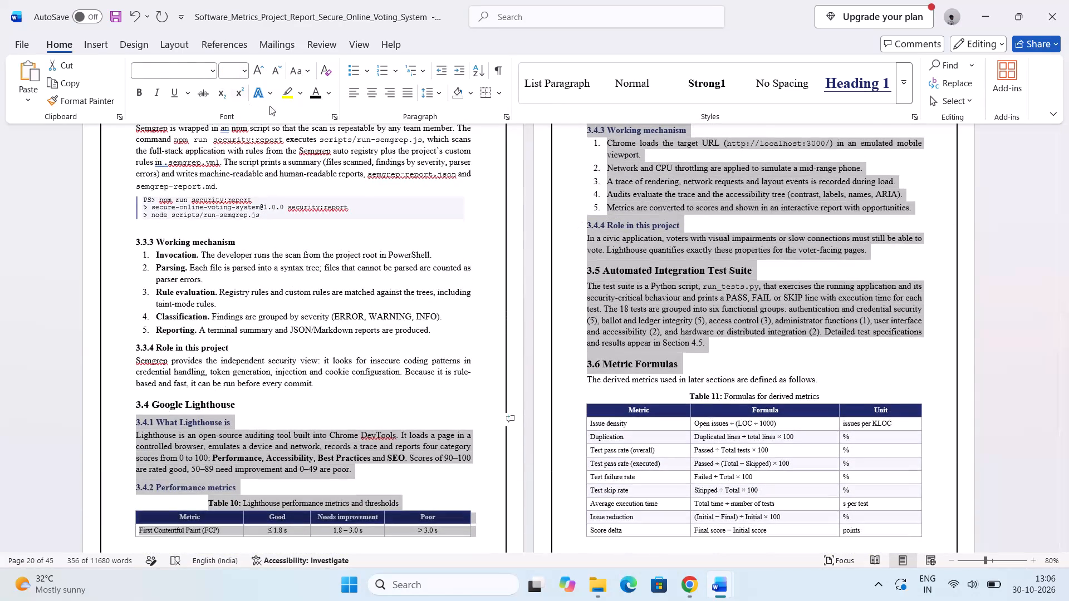
{"action": "left_click", "coordinate": [316, 96]}
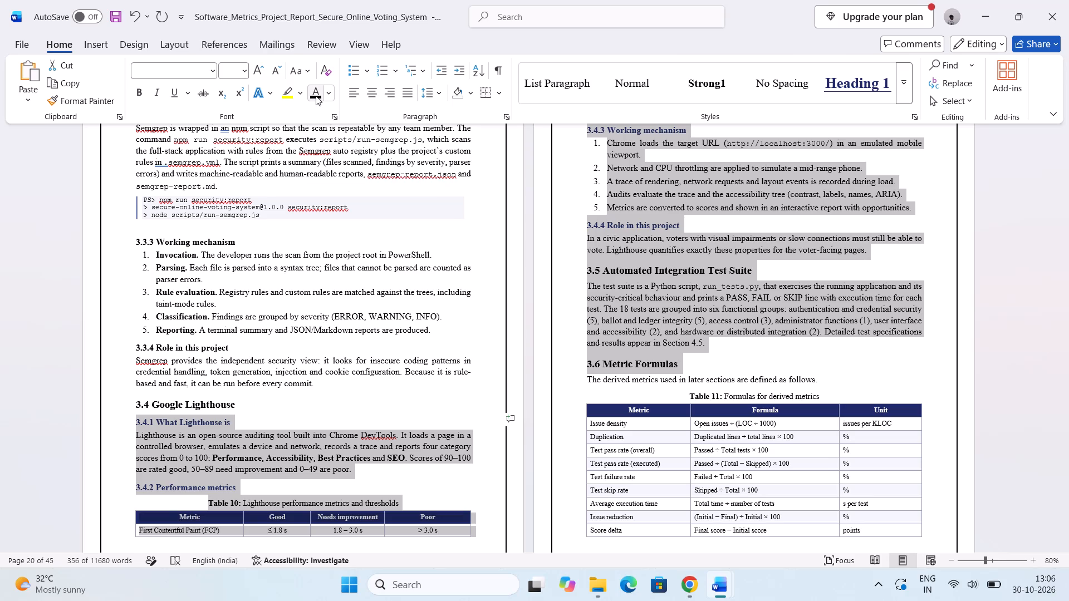
Set the Table 10 caption description "Lighthouse performance metrics and thresholds" to font size 12.
{"action": "left_click", "coordinate": [711, 363]}
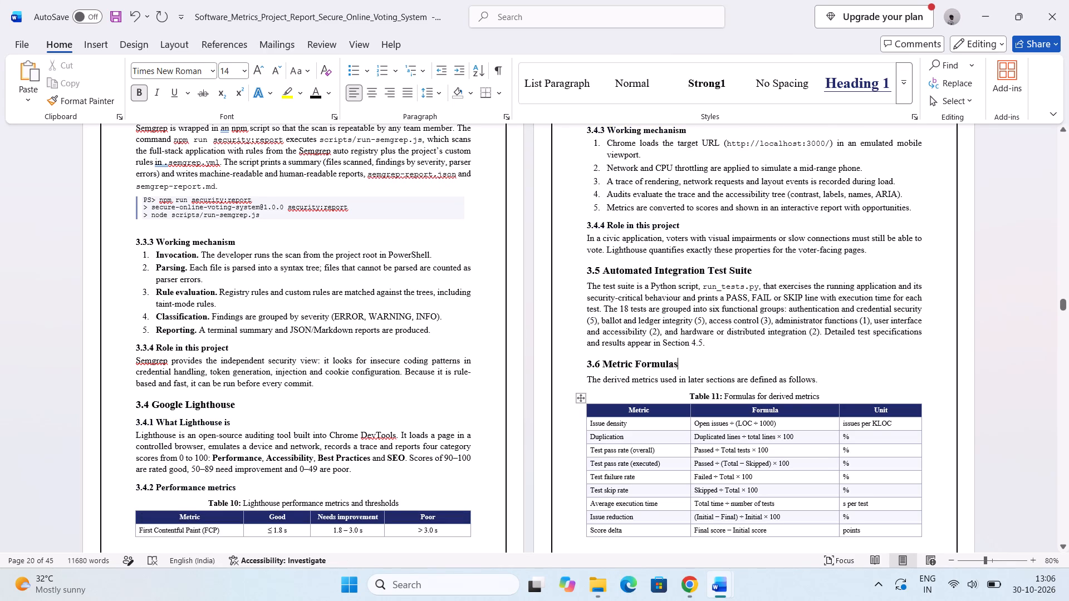
{"action": "scroll", "coordinate": [395, 457], "scroll_direction": "down", "scroll_amount": 1}
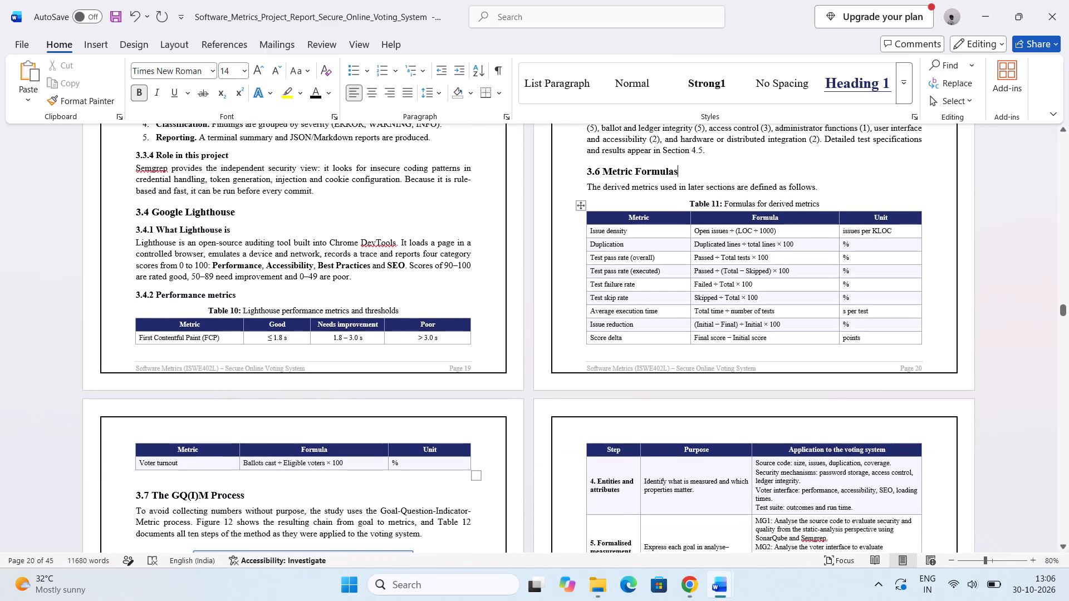
{"action": "left_click", "coordinate": [252, 306]}
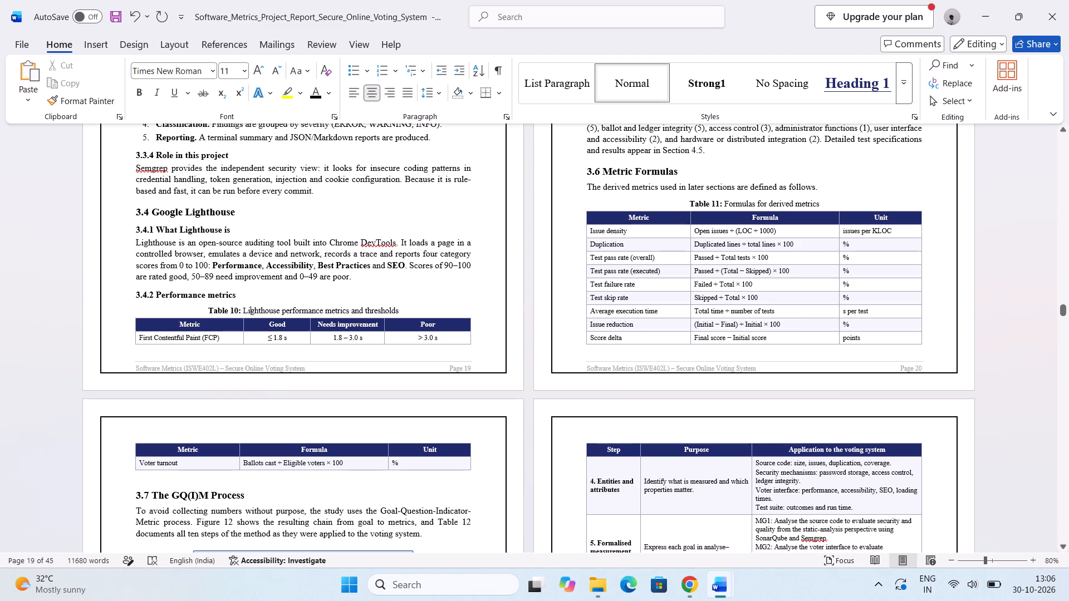
{"action": "left_click_drag", "start_coordinate": [243, 312], "coordinate": [398, 312]}
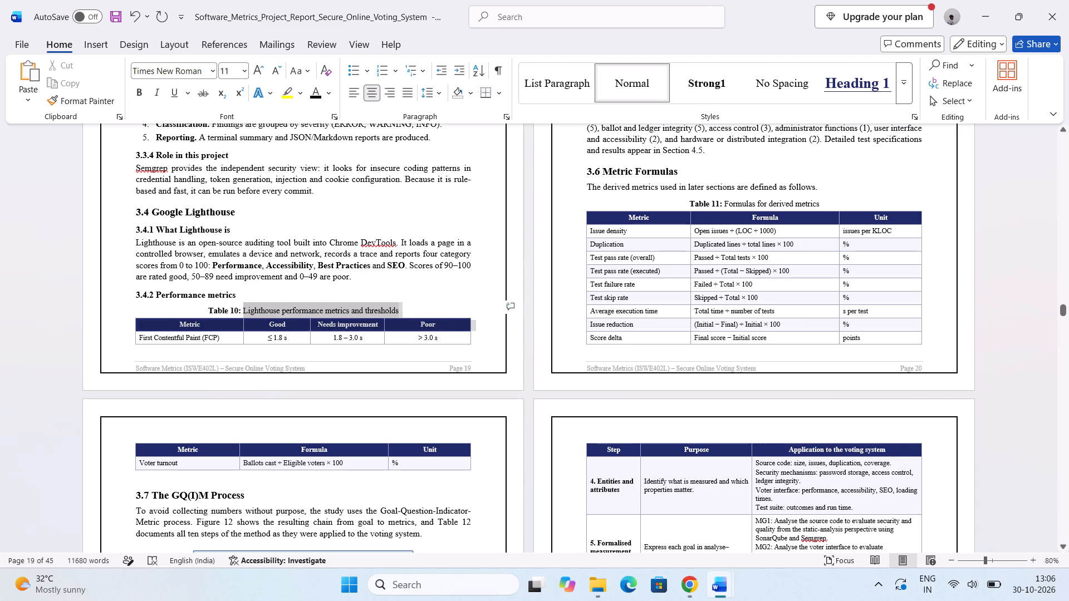
{"action": "left_click_drag", "start_coordinate": [398, 312], "coordinate": [399, 312]}
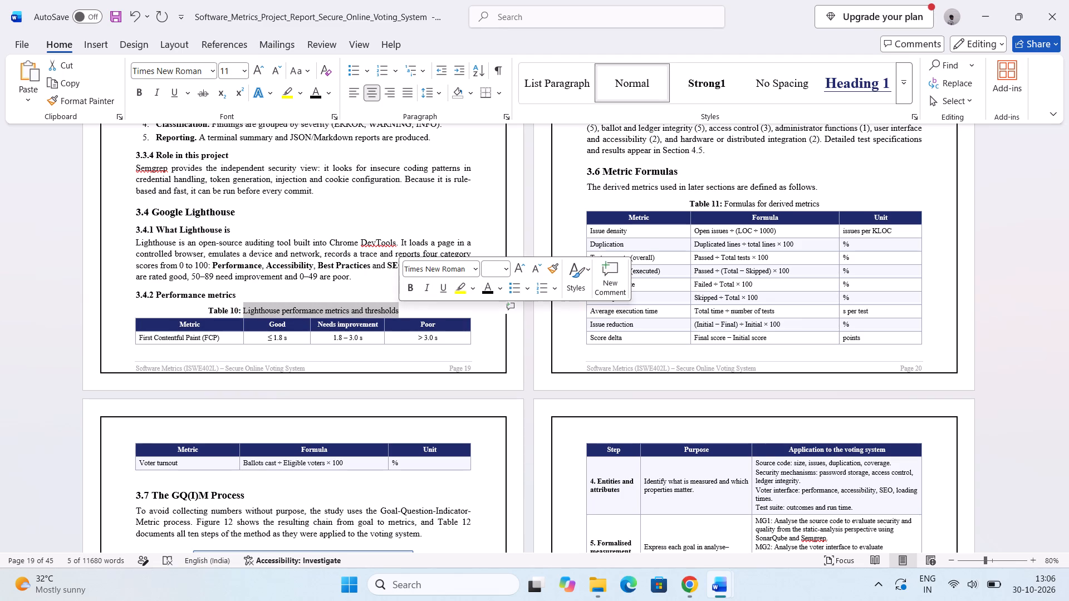
{"action": "left_click", "coordinate": [494, 269]}
{"action": "type", "text": "12"}
{"action": "key", "text": "Return"}
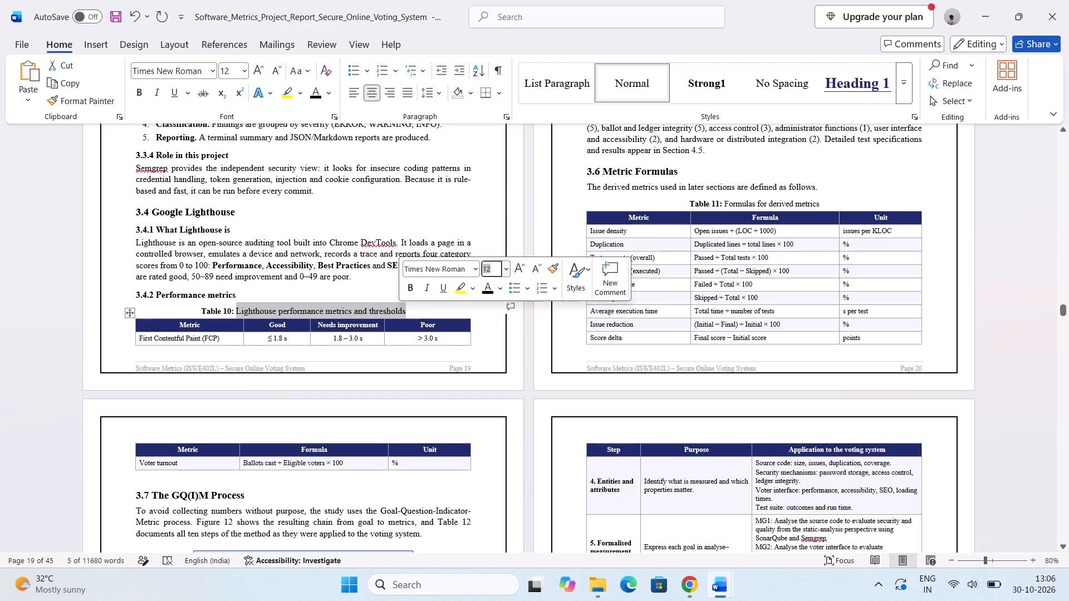
{"action": "left_click", "coordinate": [442, 316]}
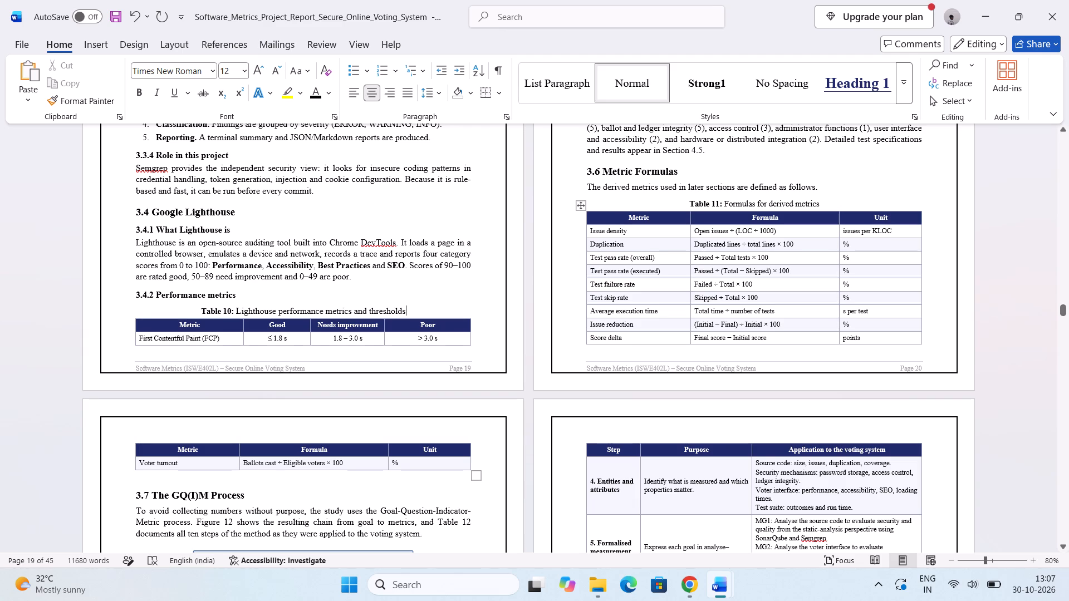
Set the Table 11 caption description "Formulas for derived metrics" to font size 12.
{"action": "left_click_drag", "start_coordinate": [723, 204], "coordinate": [830, 204]}
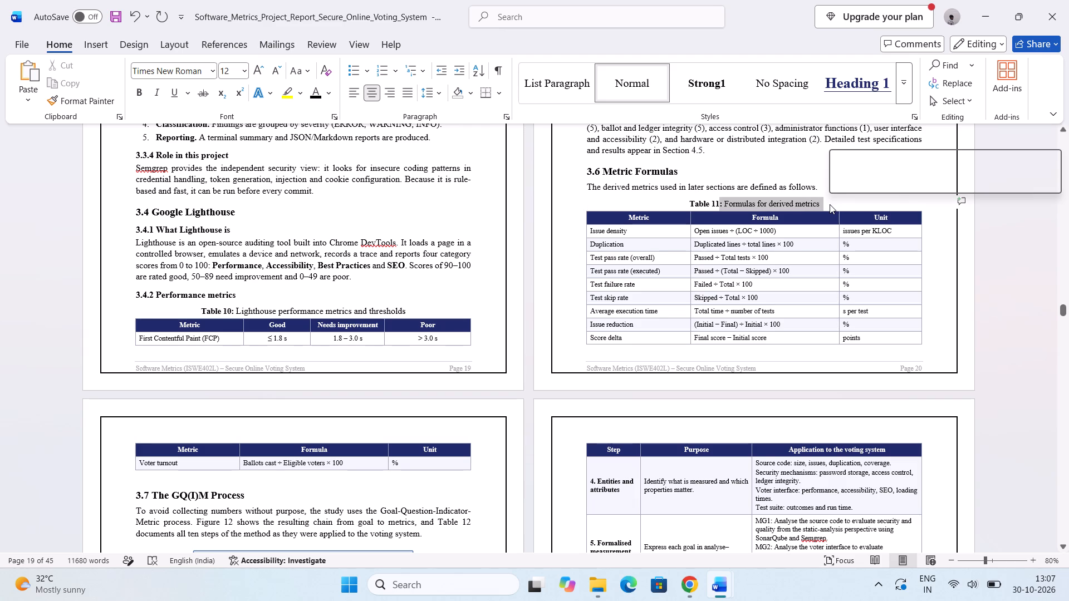
{"action": "left_click", "coordinate": [926, 160]}
{"action": "type", "text": "12"}
{"action": "key", "text": "Return"}
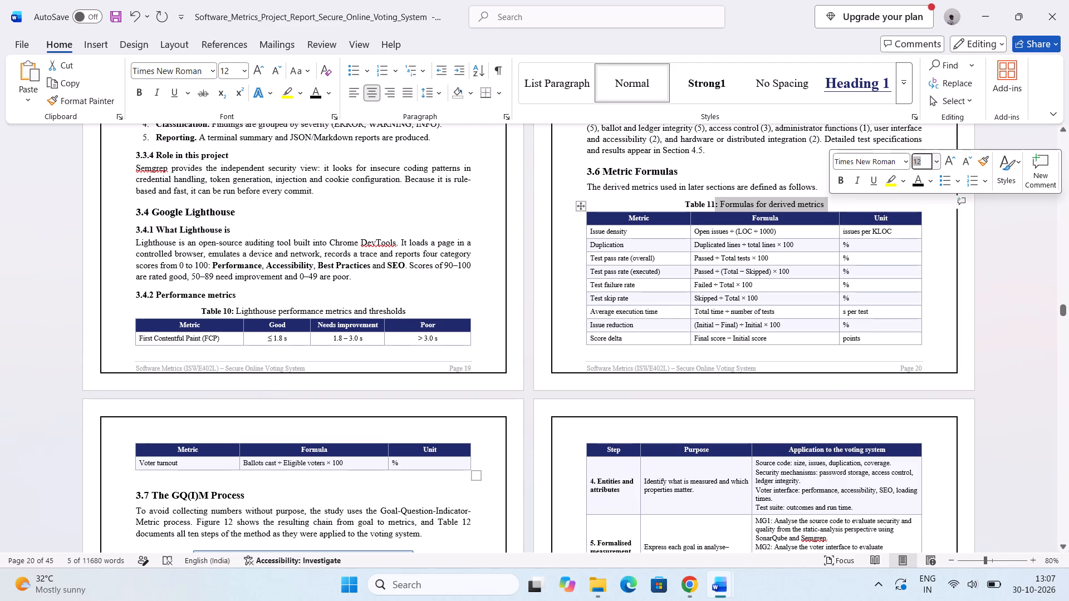
{"action": "left_click", "coordinate": [656, 208]}
Replace the colon after "independent security view" with a comma in the paragraph under 3.3.4 Role in this project.
{"action": "scroll", "coordinate": [737, 199], "scroll_direction": "up", "scroll_amount": 3}
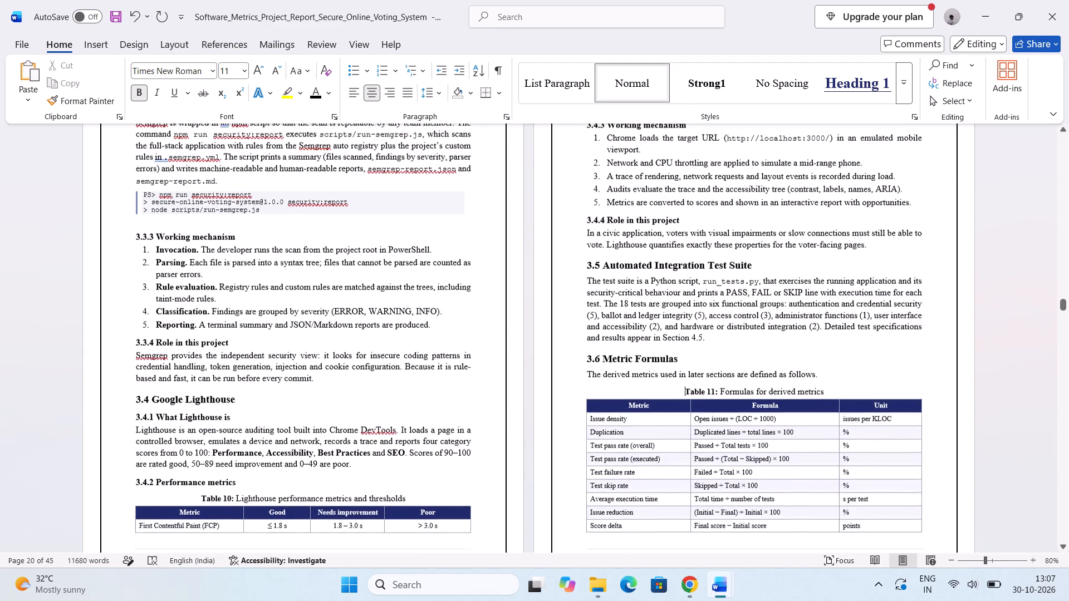
{"action": "scroll", "coordinate": [737, 199], "scroll_direction": "up", "scroll_amount": 1}
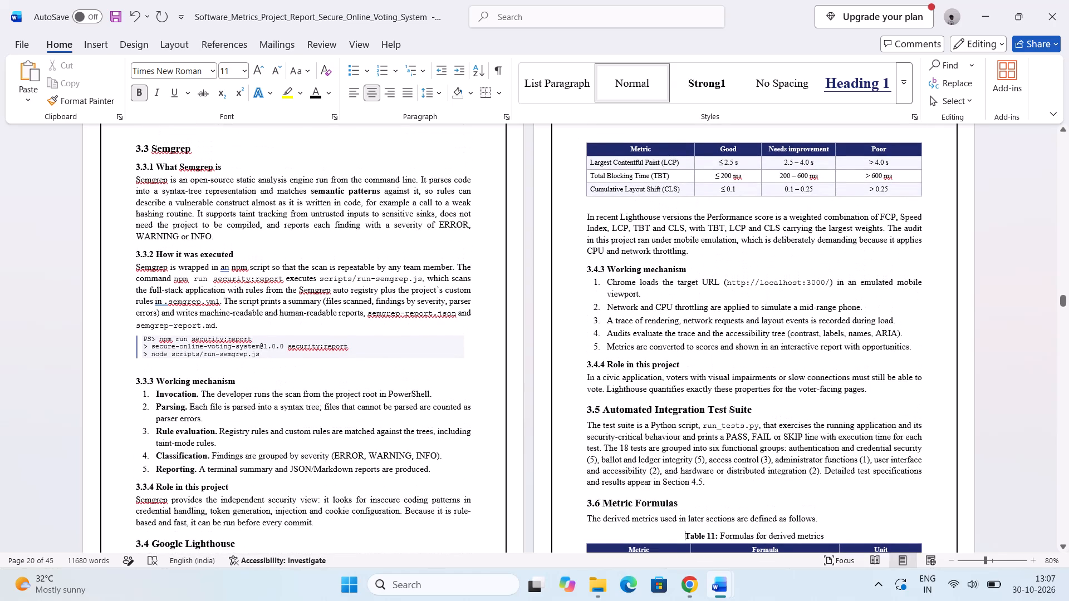
{"action": "scroll", "coordinate": [737, 199], "scroll_direction": "down", "scroll_amount": 3}
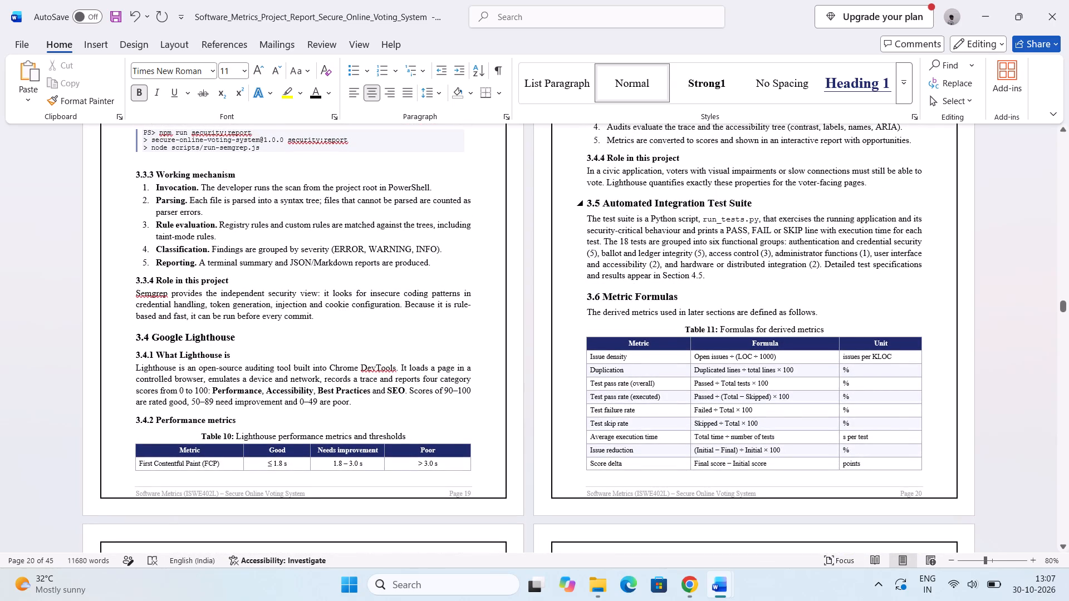
{"action": "scroll", "coordinate": [737, 199], "scroll_direction": "down", "scroll_amount": 1}
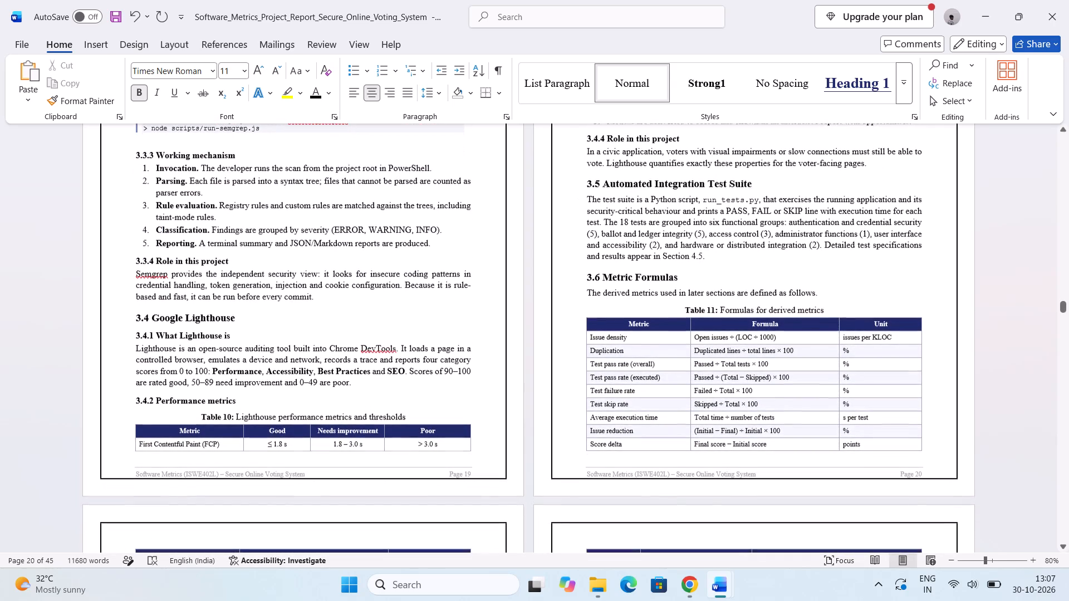
{"action": "scroll", "coordinate": [737, 199], "scroll_direction": "down", "scroll_amount": 1}
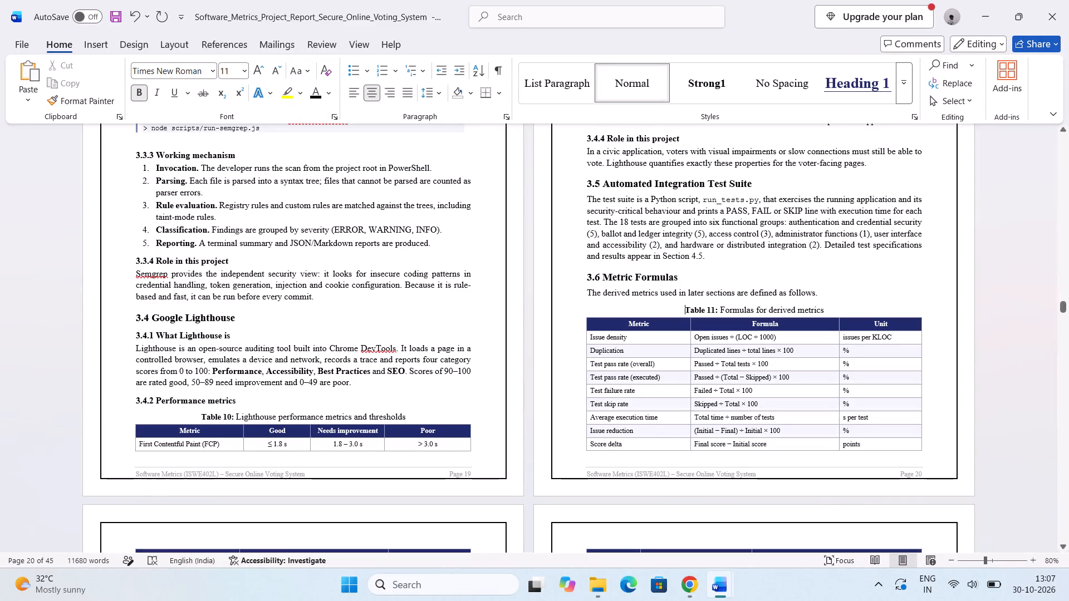
{"action": "left_click", "coordinate": [322, 274]}
{"action": "key", "text": "BackSpace"}
{"action": "key", "text": "BackSpace"}
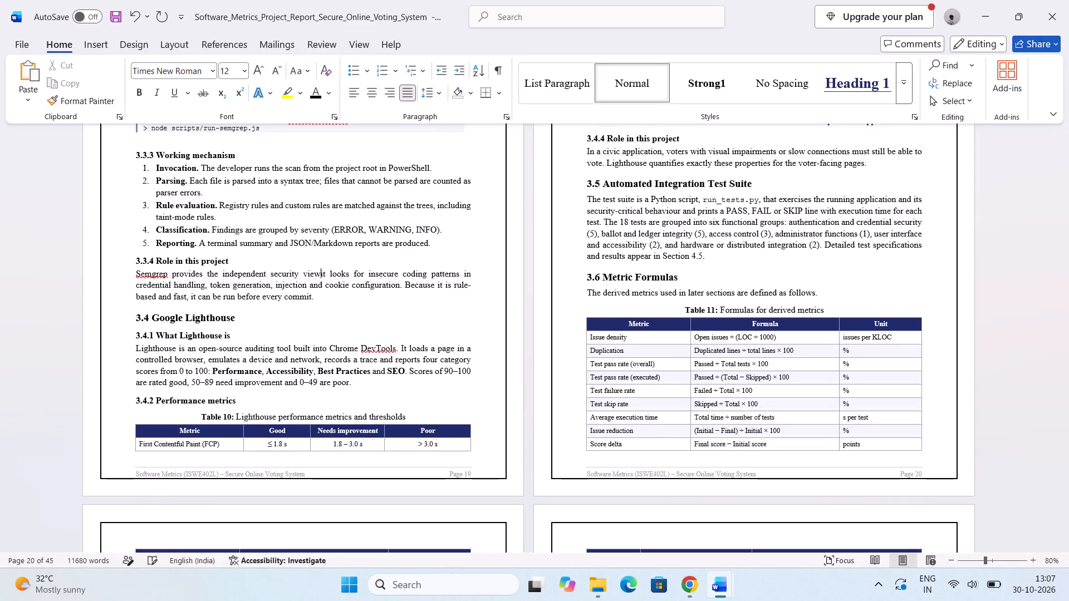
{"action": "key", "text": "space"}
{"action": "type", "text": ","}
{"action": "key", "text": "space"}
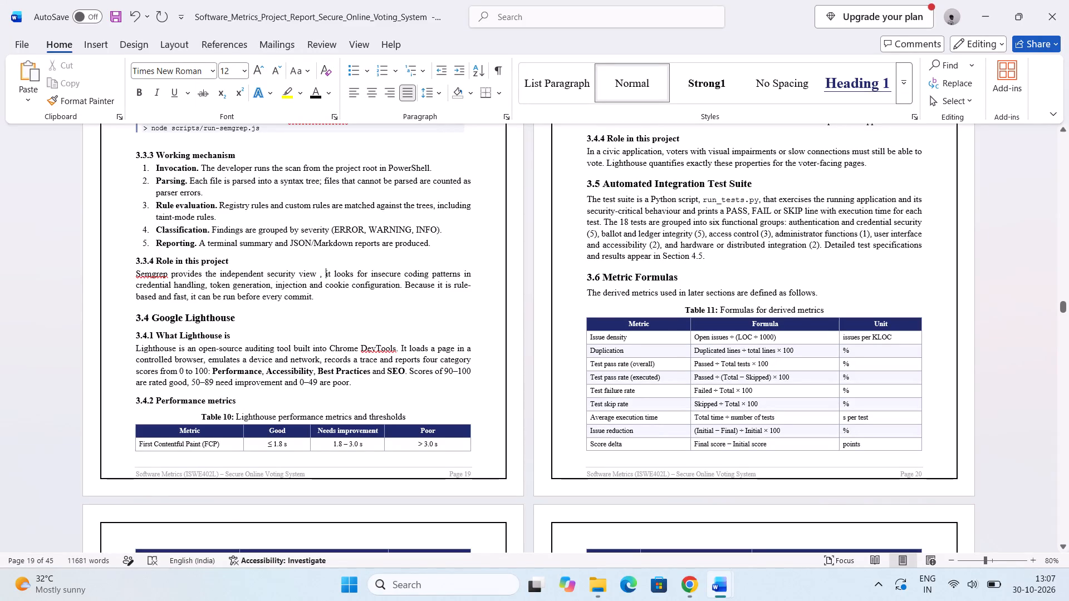
Change the font colour of the heading "4. BASELINE METRICS ASSESSMENT (PRIOR TO OPTIMIZATION)" to black.
{"action": "scroll", "coordinate": [569, 434], "scroll_direction": "down", "scroll_amount": 3}
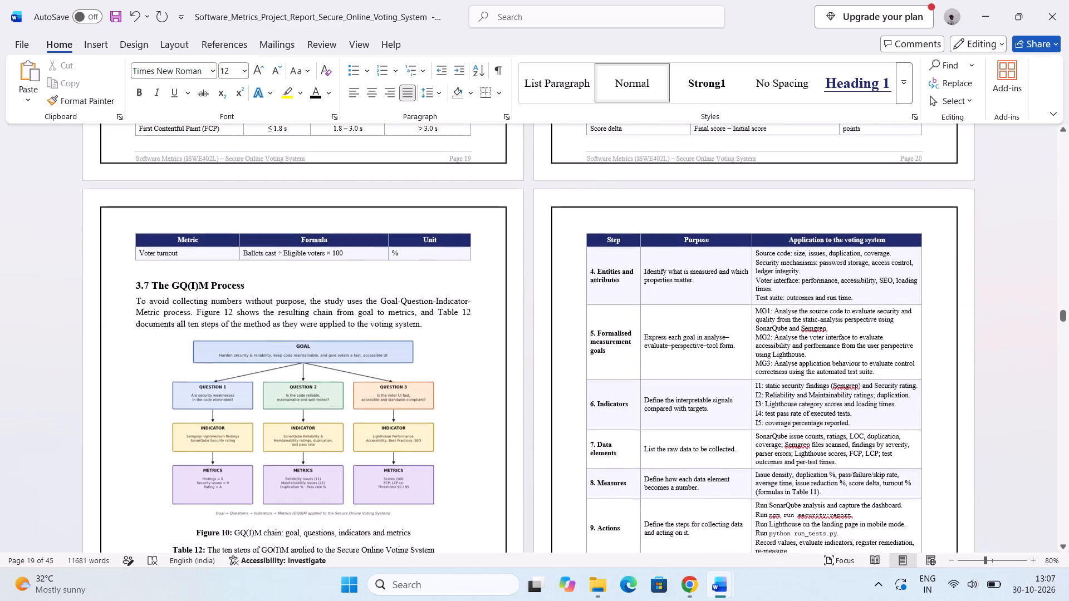
{"action": "scroll", "coordinate": [569, 434], "scroll_direction": "down", "scroll_amount": 3}
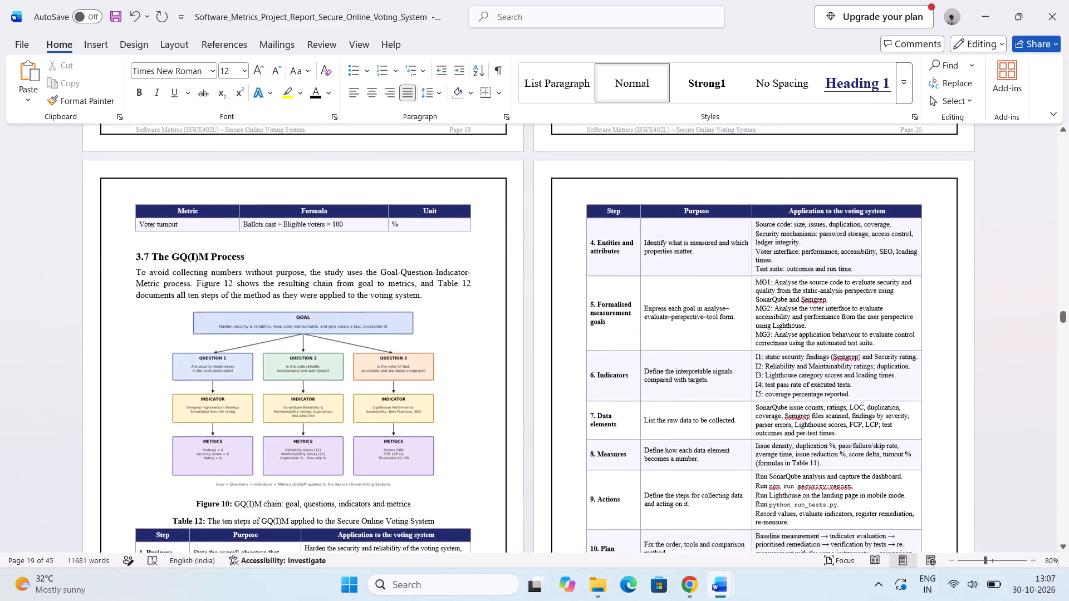
{"action": "scroll", "coordinate": [569, 434], "scroll_direction": "down", "scroll_amount": 1}
{"action": "scroll", "coordinate": [569, 434], "scroll_direction": "up", "scroll_amount": 5}
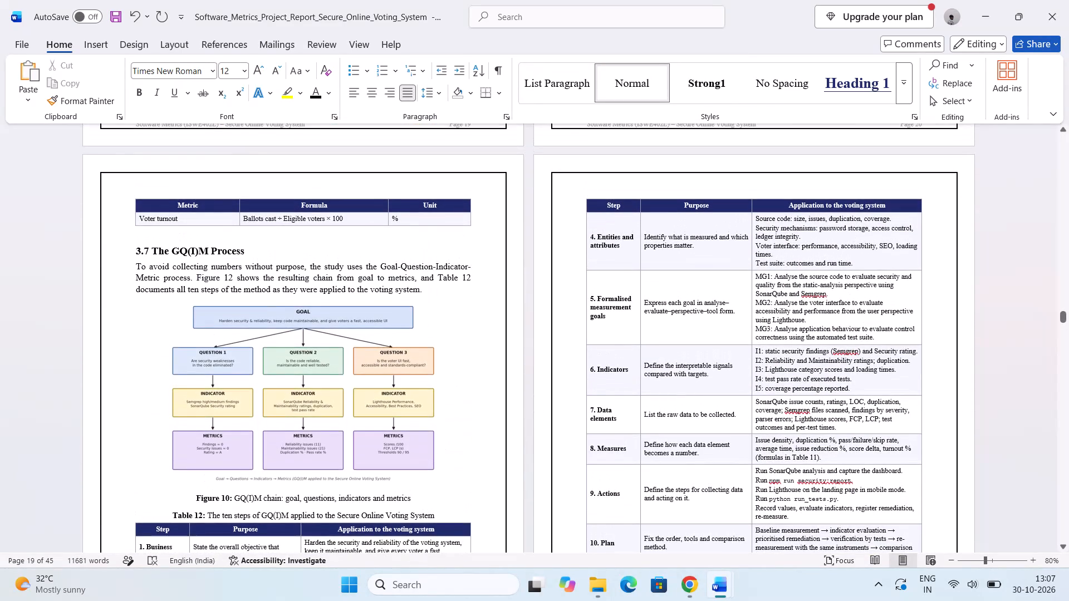
{"action": "scroll", "coordinate": [569, 434], "scroll_direction": "down", "scroll_amount": 4}
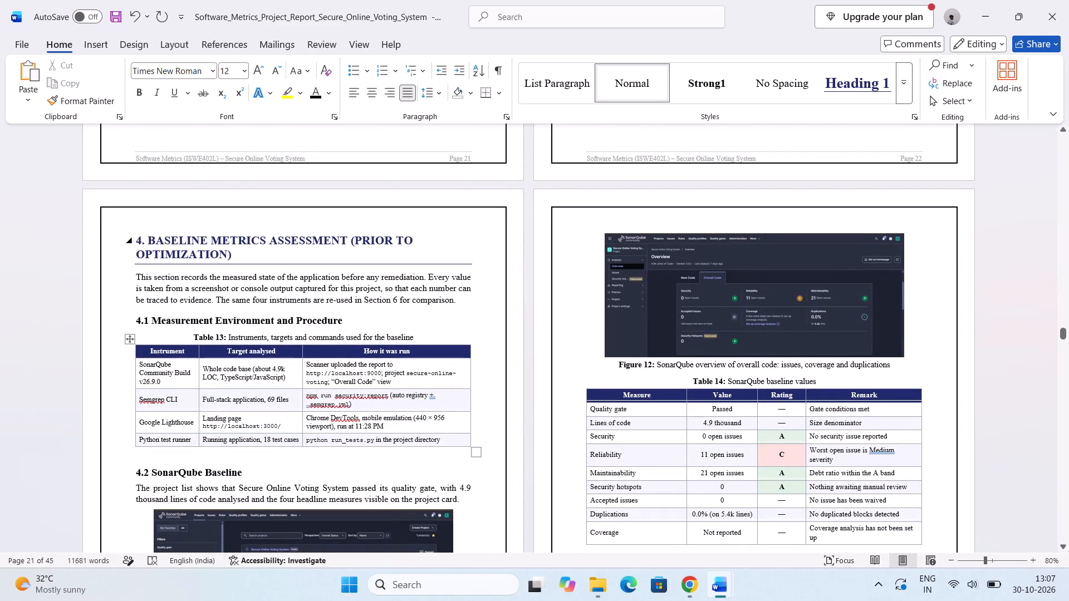
{"action": "left_click_drag", "start_coordinate": [138, 242], "coordinate": [245, 252]}
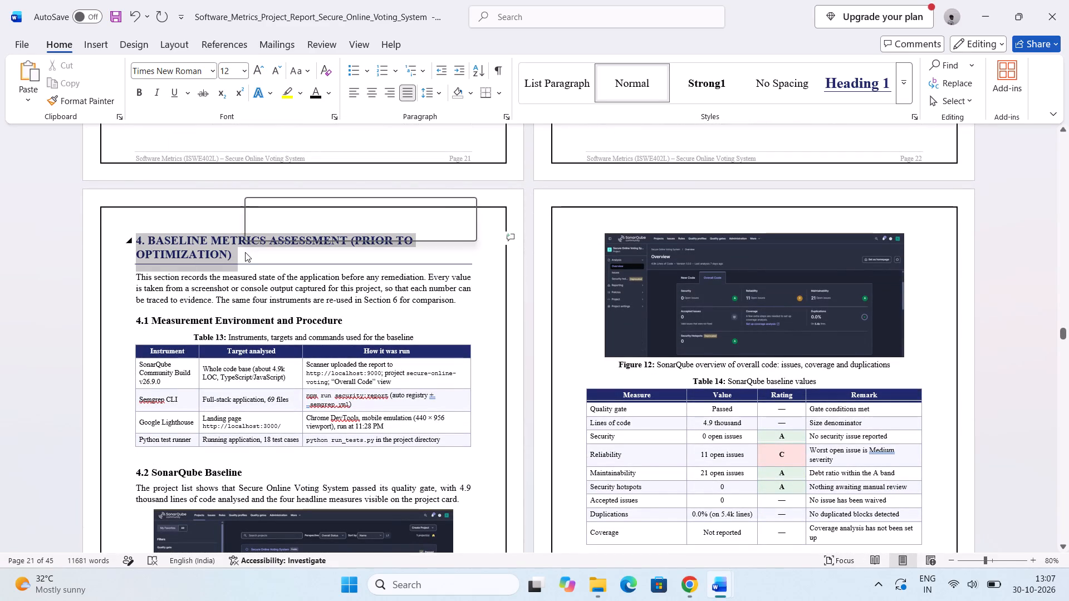
{"action": "left_click", "coordinate": [333, 228]}
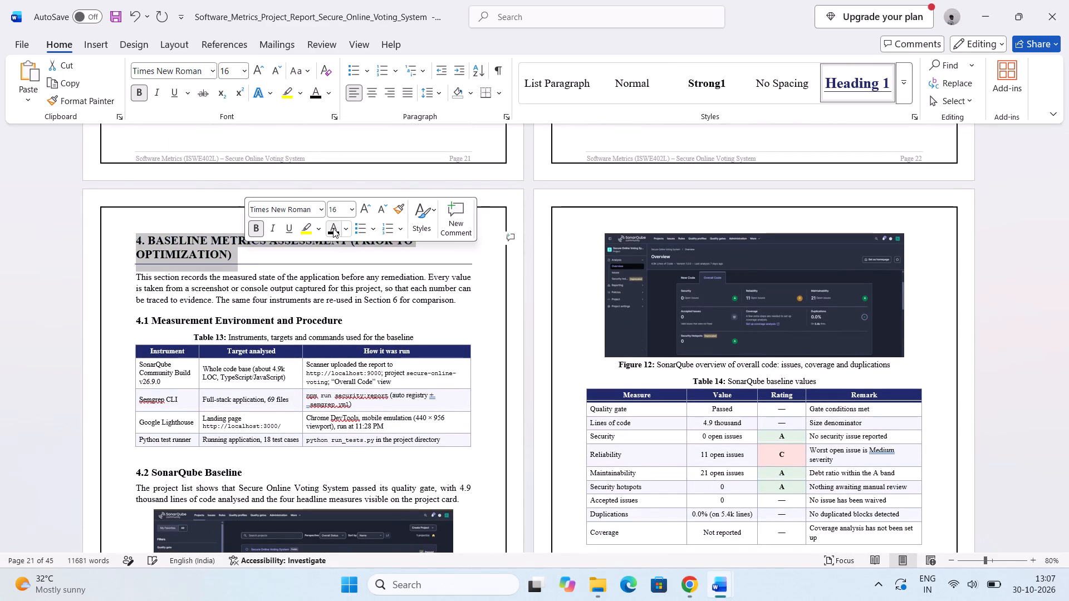
{"action": "scroll", "coordinate": [333, 228], "scroll_direction": "down", "scroll_amount": 1}
{"action": "left_click", "coordinate": [353, 312]}
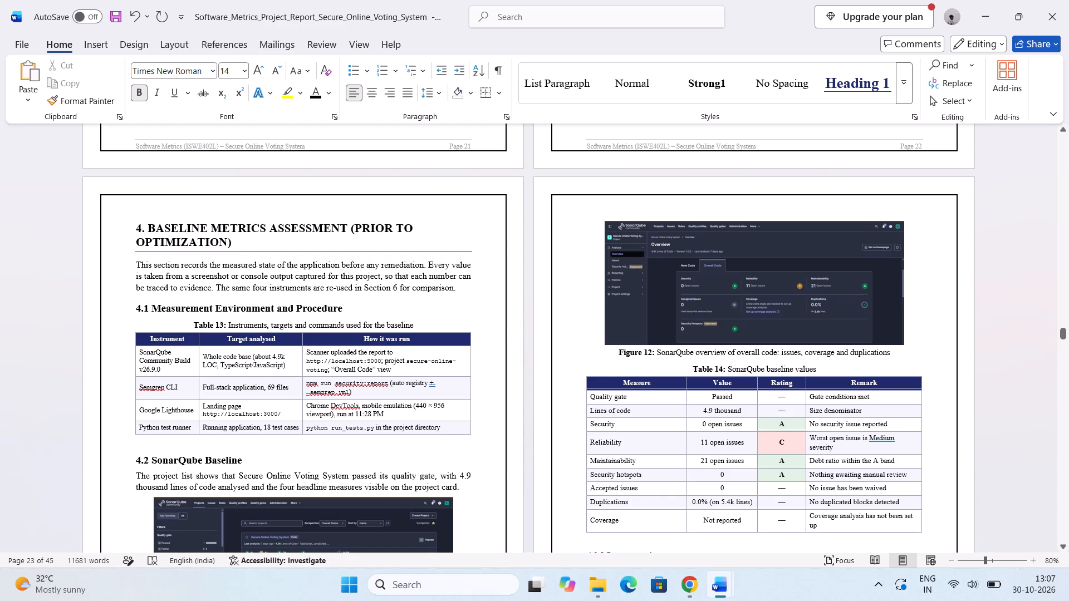
Set the Table 13 caption description "Instruments, targets and commands used for the baseline" to black, font size 12.
{"action": "left_click_drag", "start_coordinate": [228, 323], "coordinate": [410, 323]}
{"action": "left_click", "coordinate": [498, 298]}
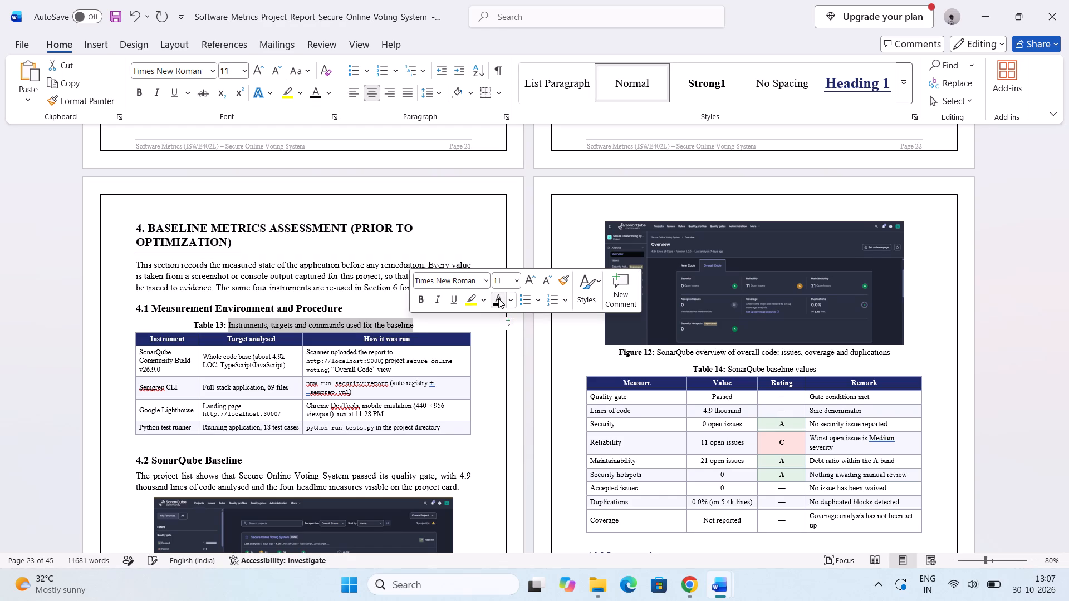
{"action": "left_click", "coordinate": [506, 279]}
{"action": "type", "text": "12"}
{"action": "key", "text": "Return"}
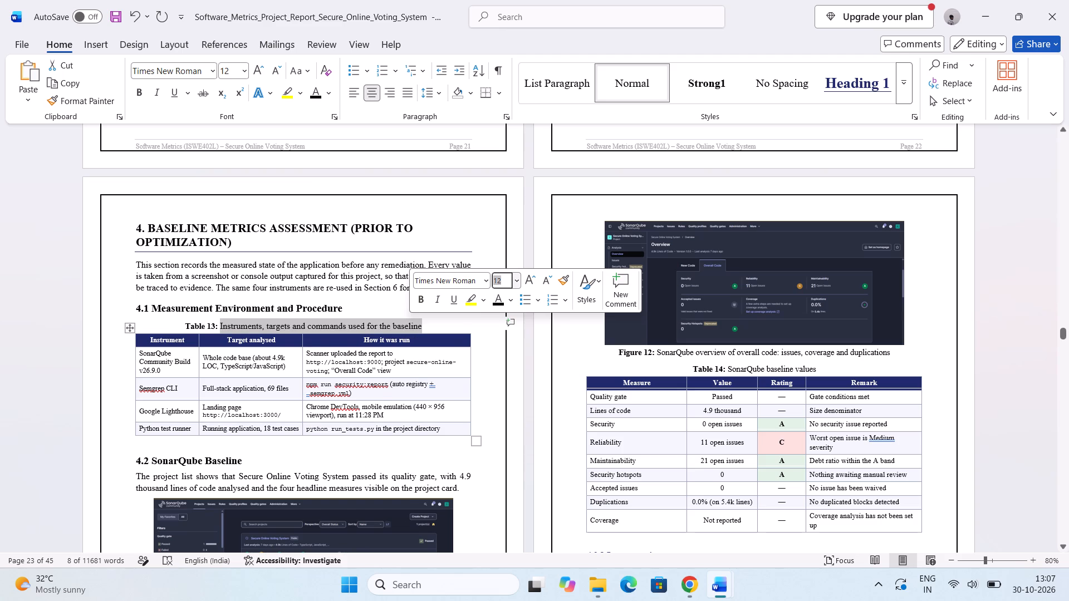
{"action": "left_click", "coordinate": [434, 334]}
Set the Figure 11 caption description, from "SonarQube project list" through "Maintainability A", to font size 12.
{"action": "scroll", "coordinate": [434, 334], "scroll_direction": "down", "scroll_amount": 1}
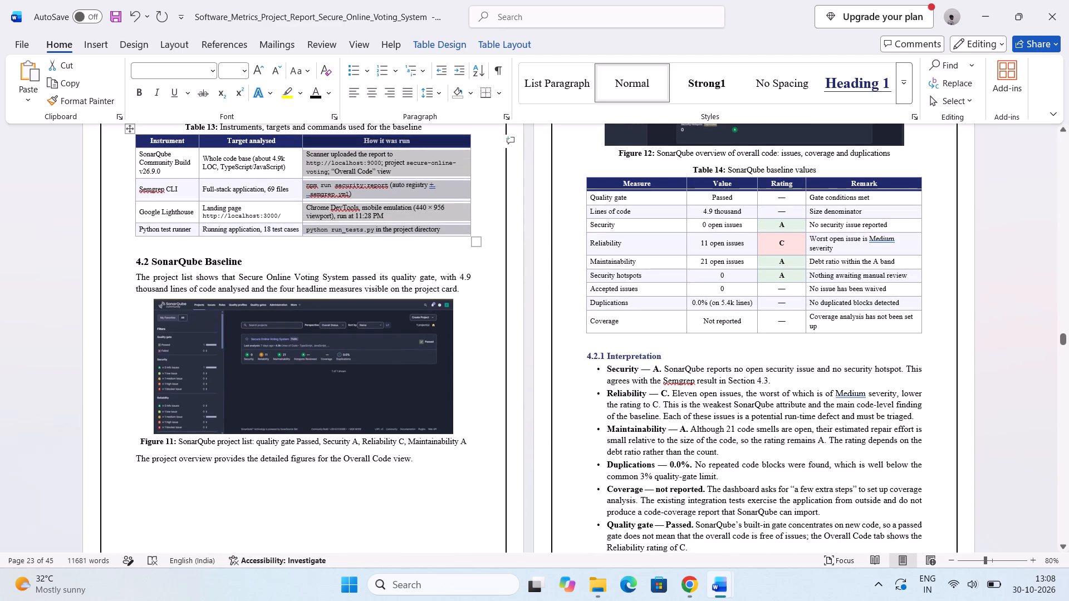
{"action": "left_click_drag", "start_coordinate": [180, 440], "coordinate": [425, 441]}
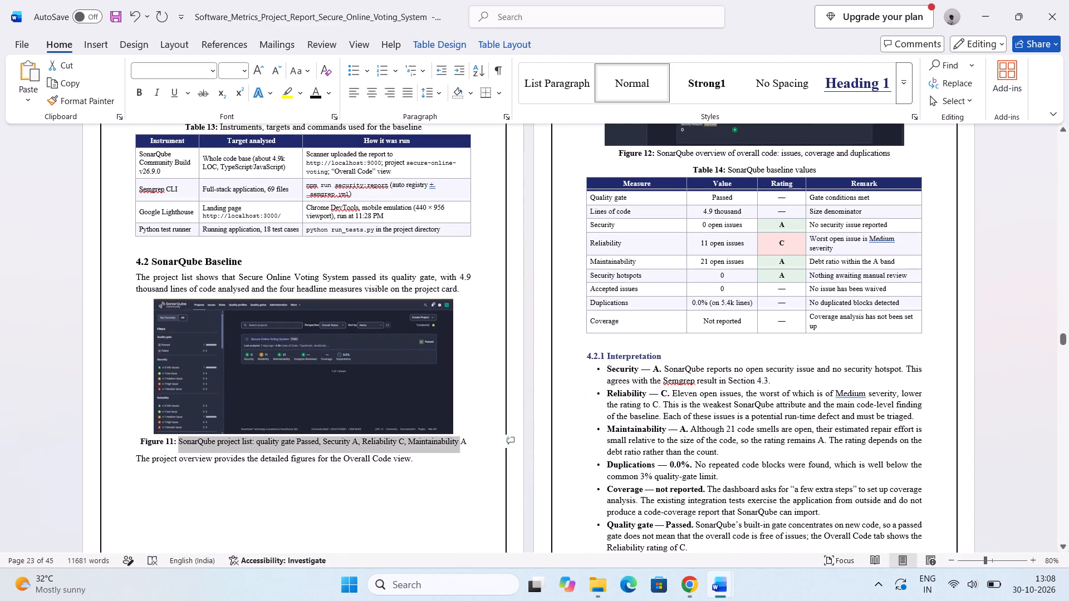
{"action": "left_click_drag", "start_coordinate": [425, 441], "coordinate": [467, 442]}
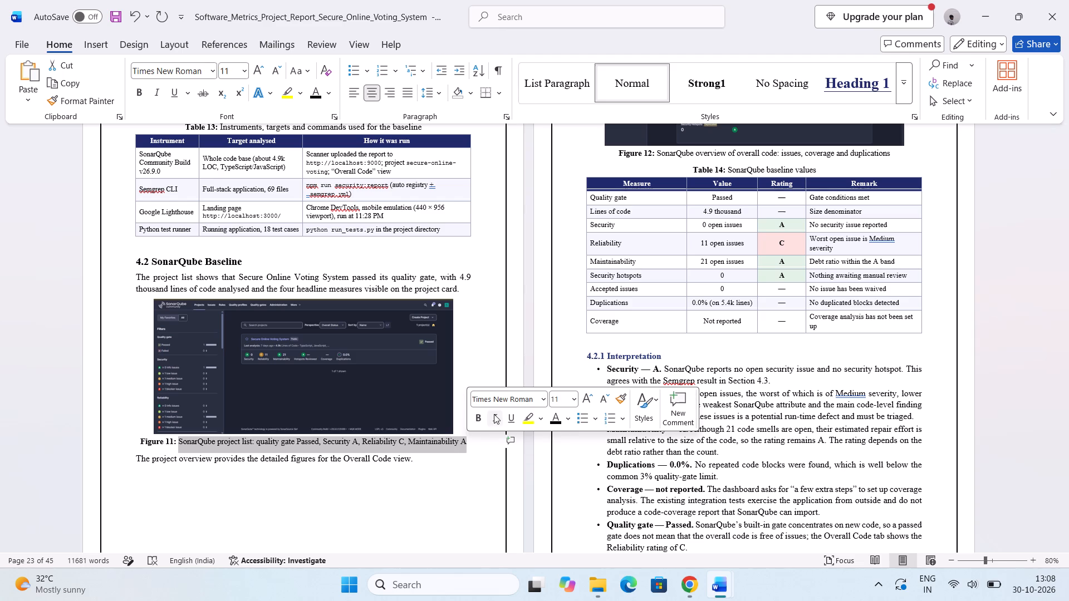
{"action": "left_click", "coordinate": [563, 398]}
{"action": "type", "text": "12"}
{"action": "key", "text": "Return"}
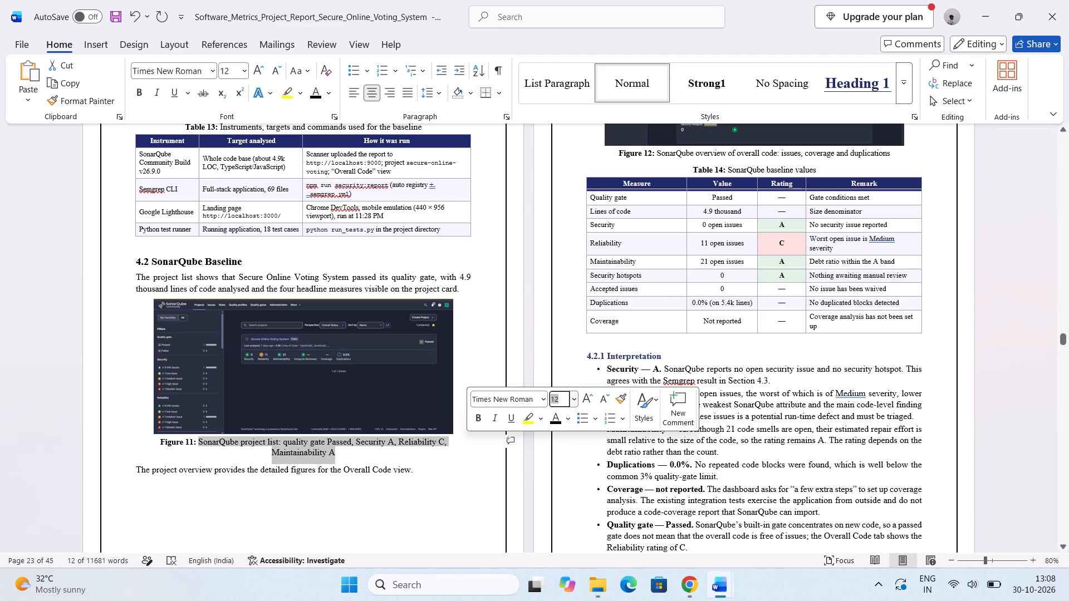
{"action": "left_click", "coordinate": [453, 471]}
Delete the sentence "The project overview provides the detailed figures for the Overall Code view." below the Figure 11 caption.
{"action": "scroll", "coordinate": [453, 471], "scroll_direction": "up", "scroll_amount": 1}
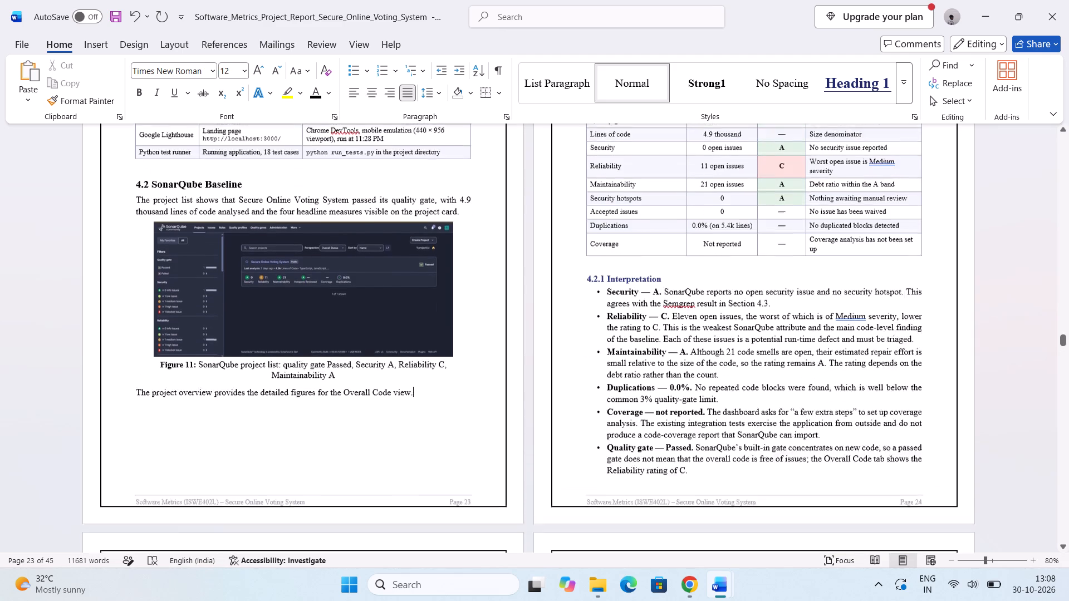
{"action": "scroll", "coordinate": [453, 471], "scroll_direction": "up", "scroll_amount": 1}
{"action": "left_click_drag", "start_coordinate": [415, 469], "coordinate": [138, 467]}
{"action": "key", "text": "BackSpace"}
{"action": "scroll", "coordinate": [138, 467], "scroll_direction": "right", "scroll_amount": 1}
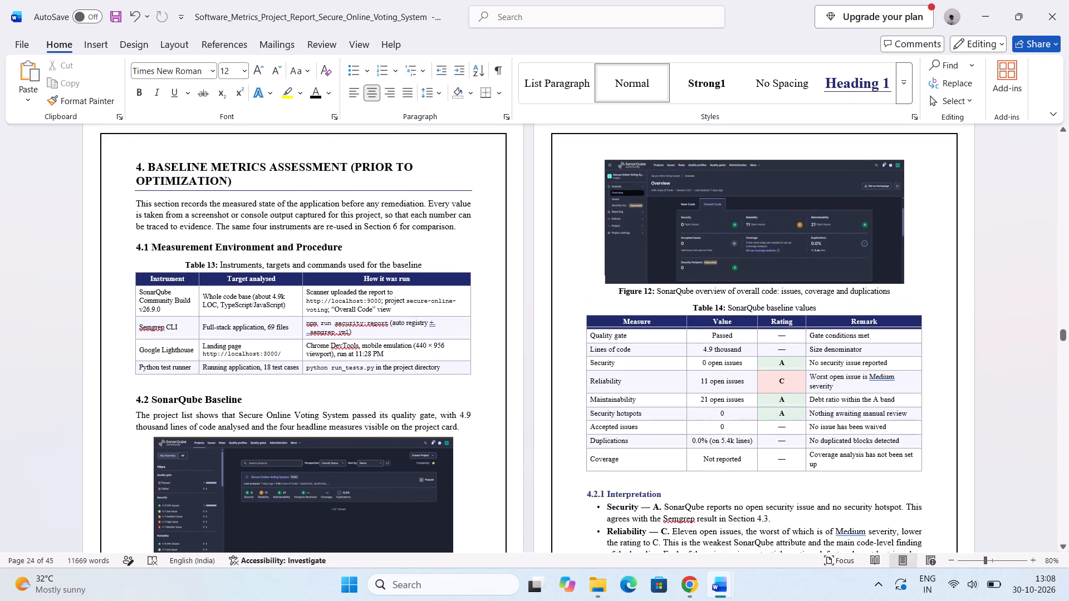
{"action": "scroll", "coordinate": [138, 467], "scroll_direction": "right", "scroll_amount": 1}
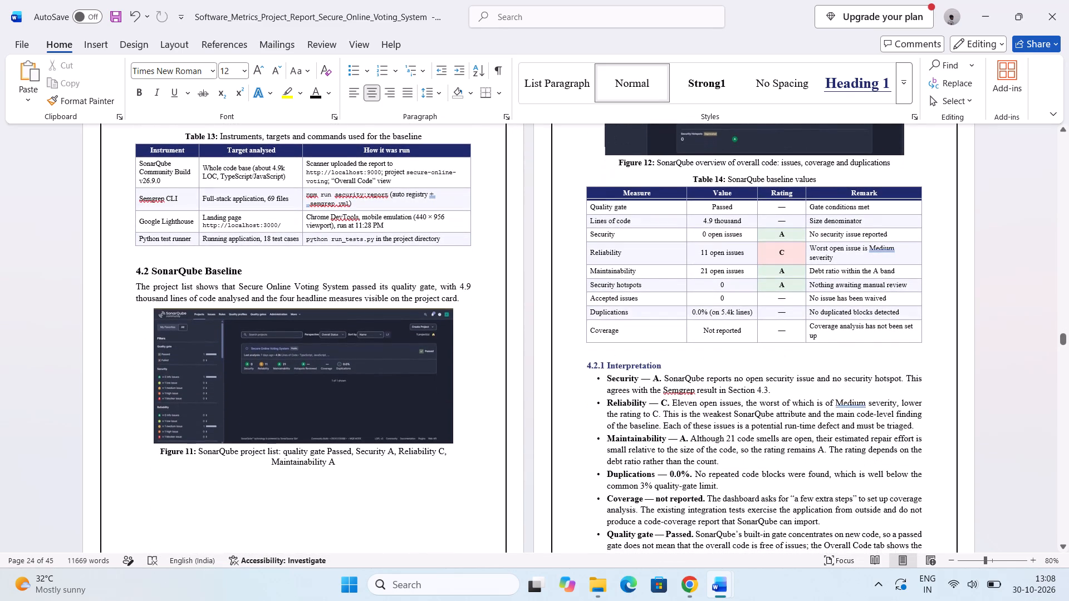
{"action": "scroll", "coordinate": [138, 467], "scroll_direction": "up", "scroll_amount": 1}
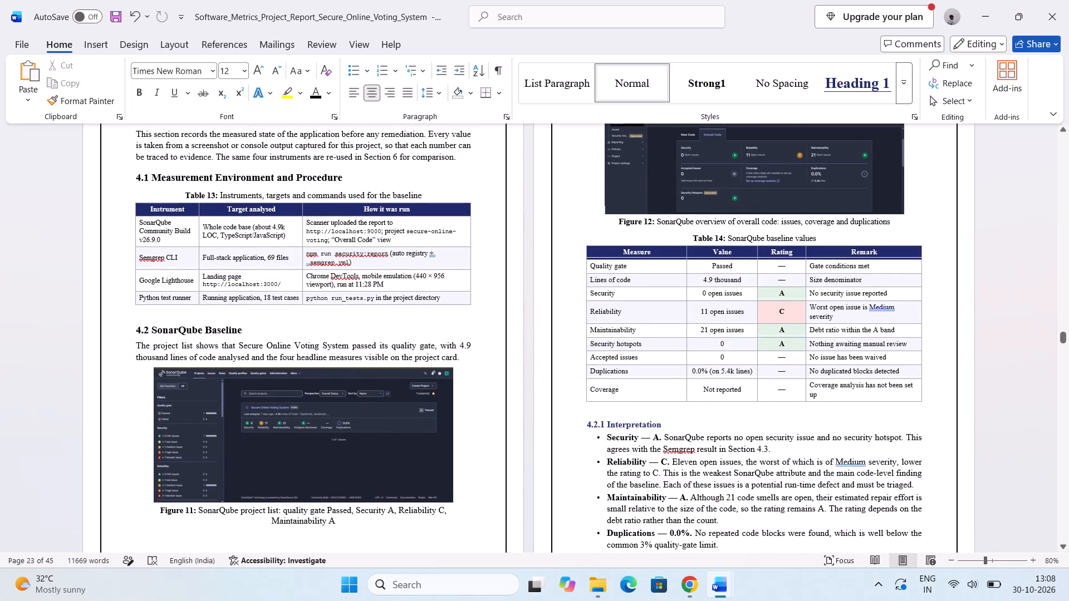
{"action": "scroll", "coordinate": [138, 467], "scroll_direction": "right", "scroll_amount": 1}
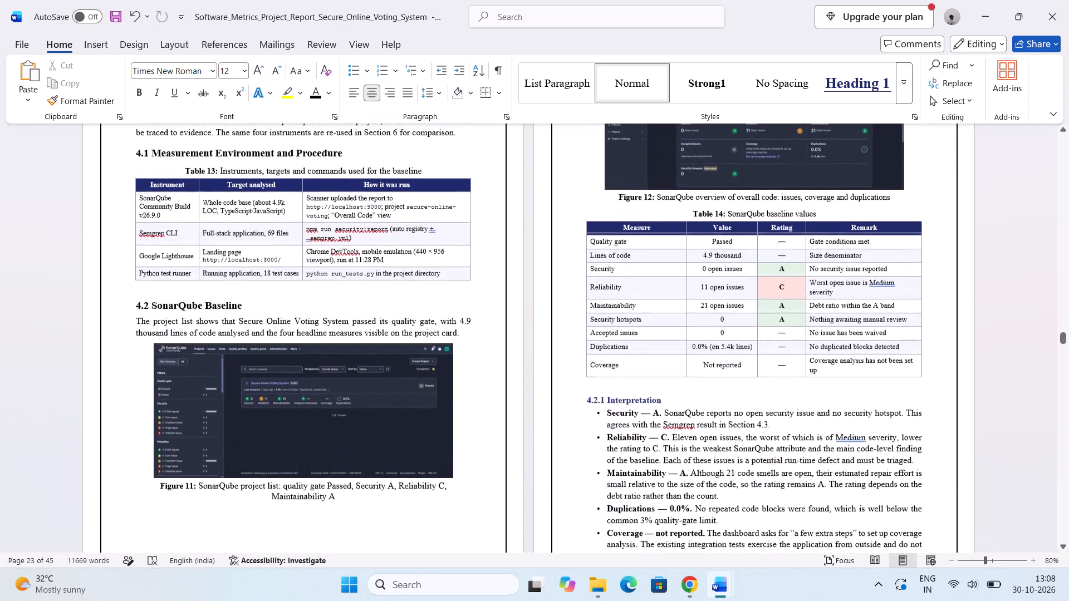
Set the Figure 12 caption description "SonarQube overview of overall code: issues, coverage and duplications" to font size 12.
{"action": "left_click_drag", "start_coordinate": [660, 196], "coordinate": [894, 198]}
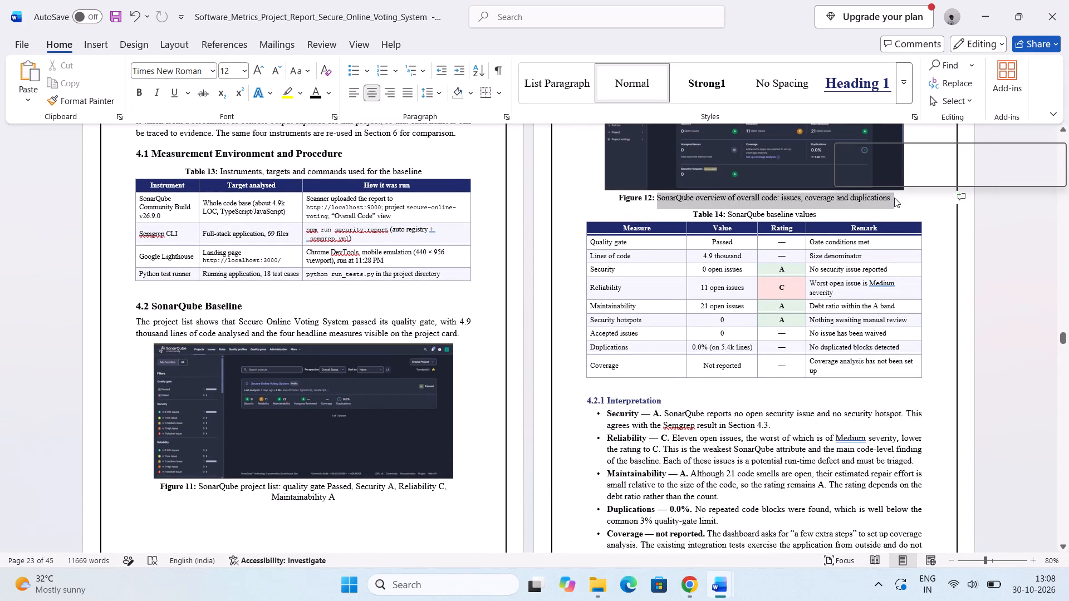
{"action": "left_click", "coordinate": [929, 153]}
{"action": "type", "text": "12"}
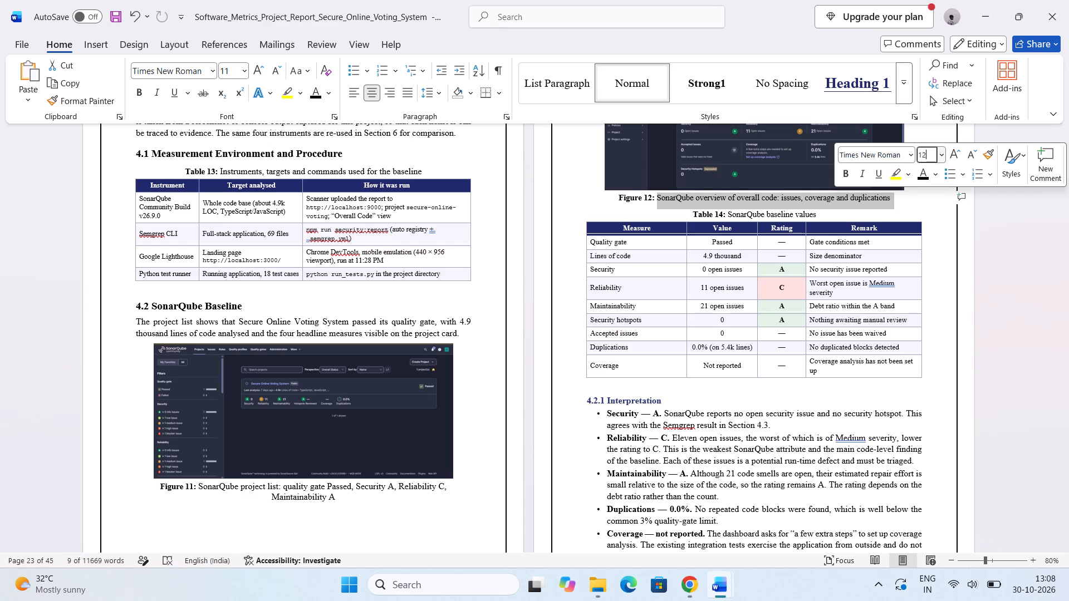
{"action": "key", "text": "Return"}
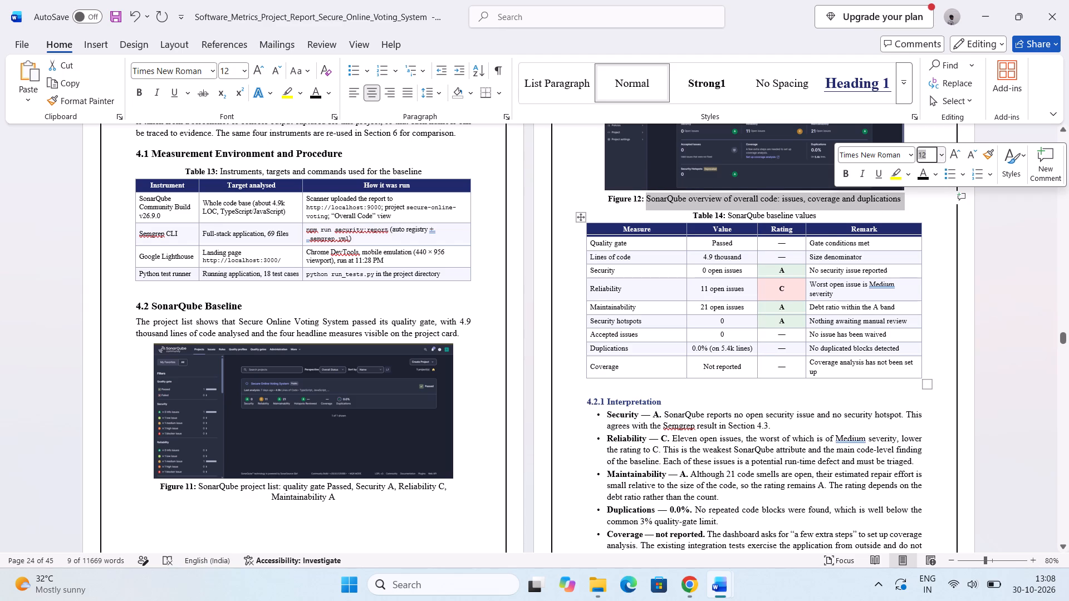
Set the Table 14 caption description "SonarQube baseline values" to font size 12.
{"action": "left_click_drag", "start_coordinate": [729, 215], "coordinate": [828, 213]}
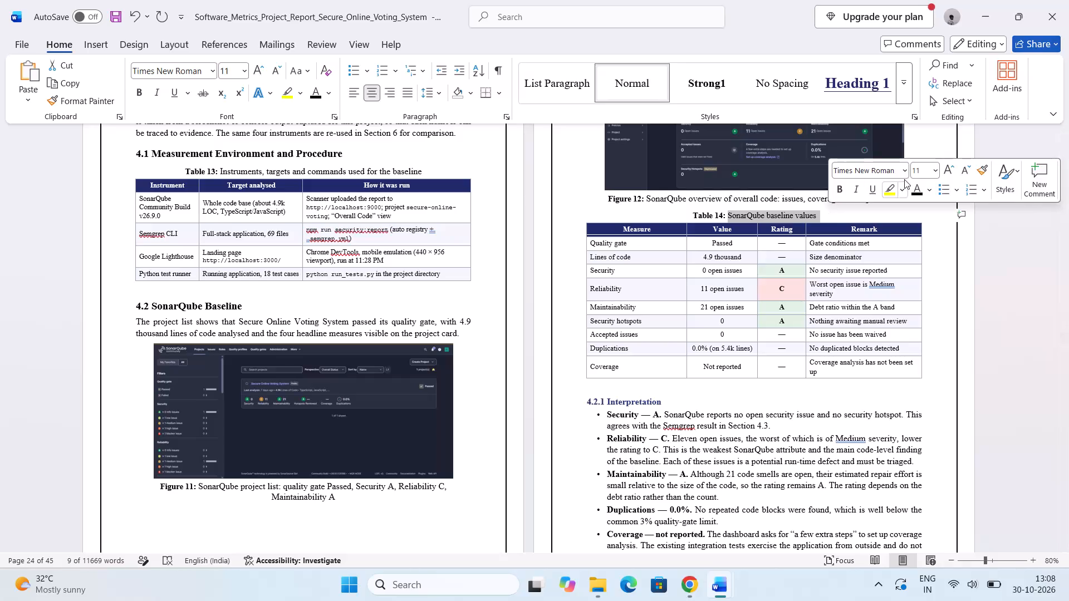
{"action": "left_click", "coordinate": [924, 169]}
{"action": "type", "text": "12"}
{"action": "key", "text": "Return"}
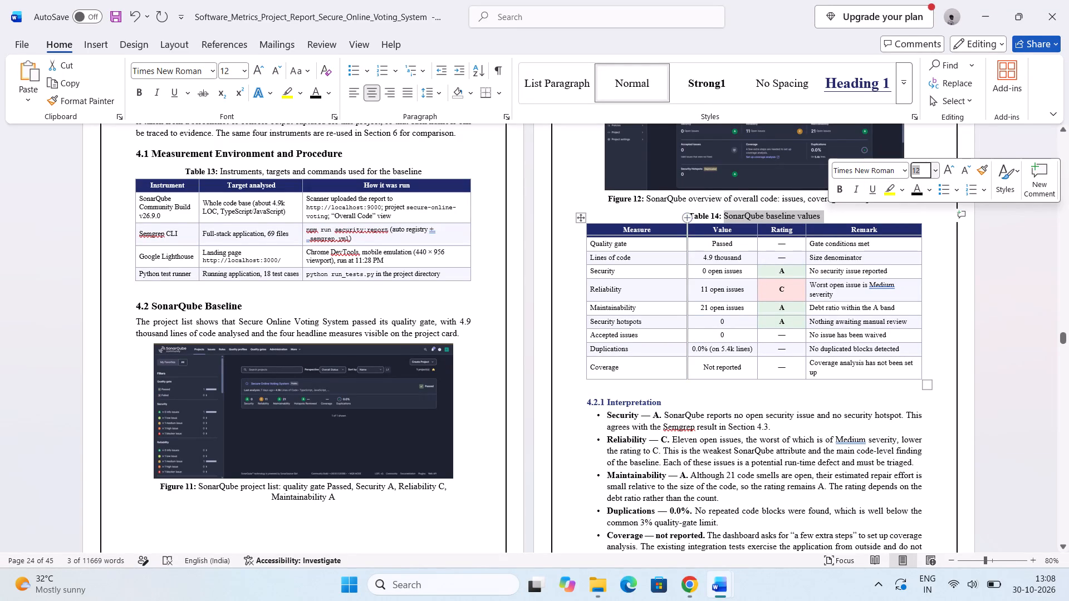
{"action": "left_click", "coordinate": [670, 215]}
Change the font colour to black from the heading "4.2.1 Interpretation" through the heading "4.2.2 Derived metrics", including the bullets between them.
{"action": "scroll", "coordinate": [670, 215], "scroll_direction": "down", "scroll_amount": 1}
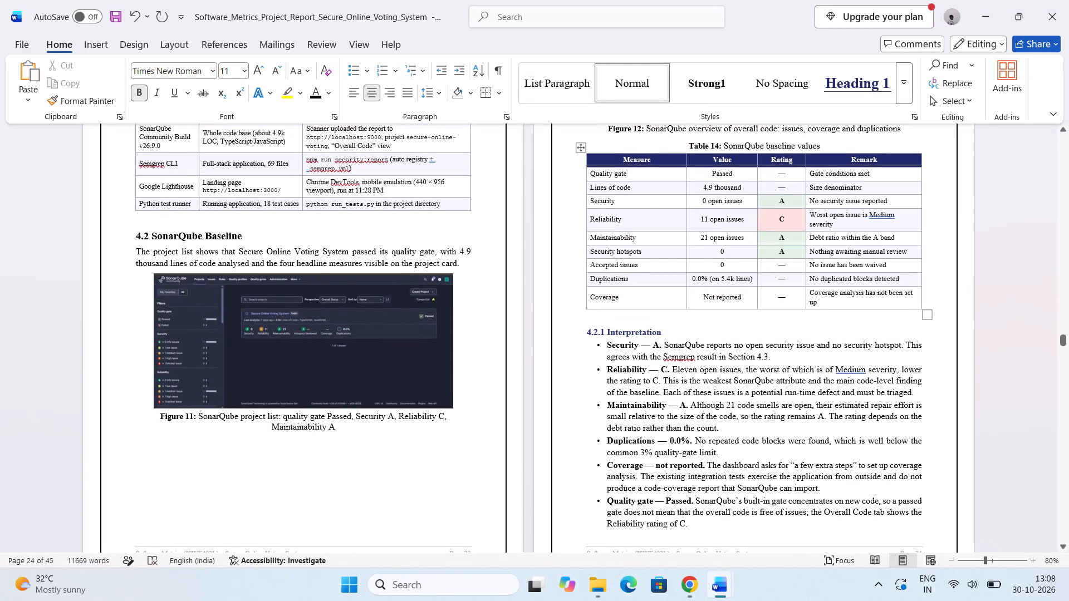
{"action": "scroll", "coordinate": [576, 347], "scroll_direction": "right", "scroll_amount": 1}
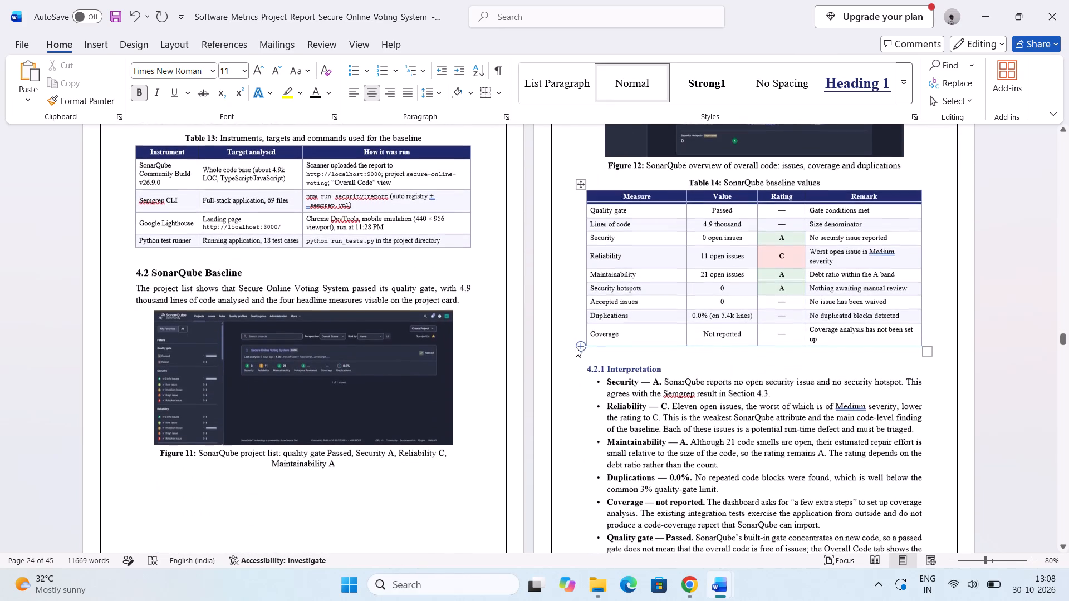
{"action": "scroll", "coordinate": [576, 347], "scroll_direction": "right", "scroll_amount": 1}
{"action": "left_click_drag", "start_coordinate": [589, 369], "coordinate": [725, 518]}
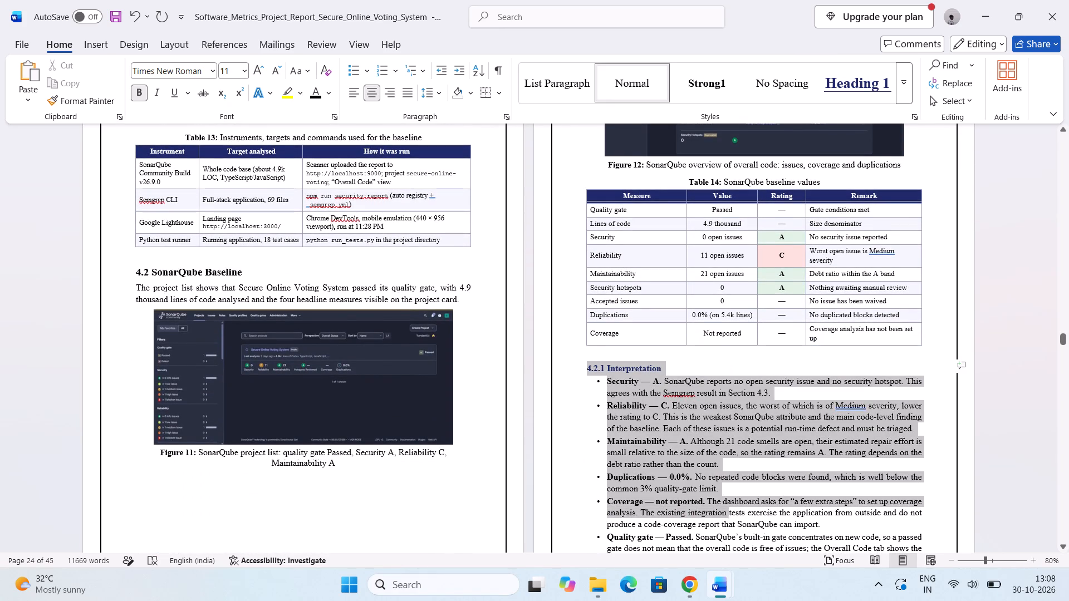
{"action": "left_click_drag", "start_coordinate": [725, 518], "coordinate": [372, 353]}
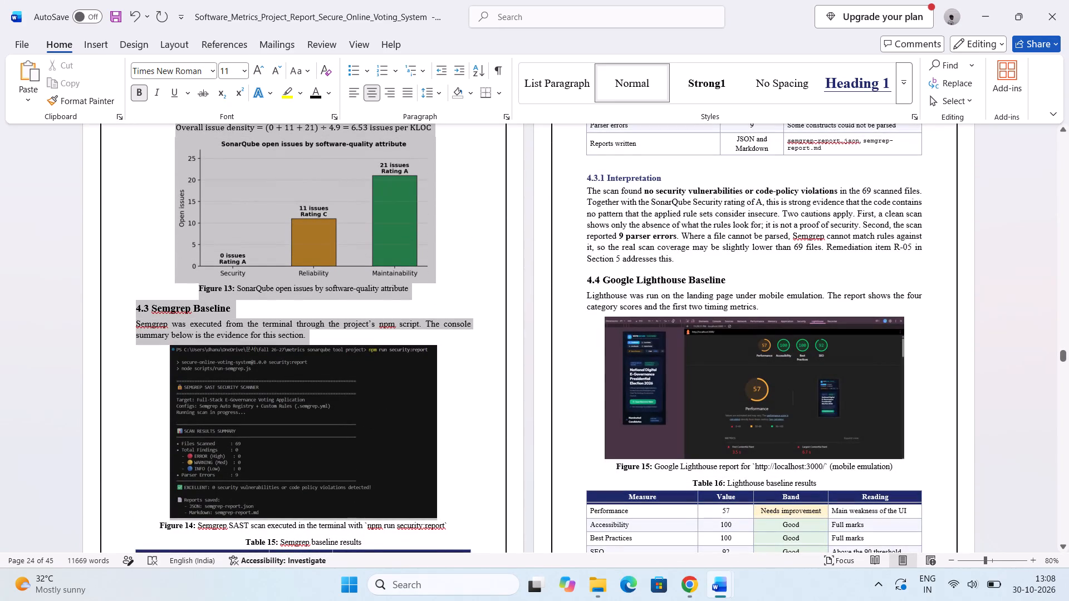
{"action": "left_click_drag", "start_coordinate": [372, 353], "coordinate": [288, 307]}
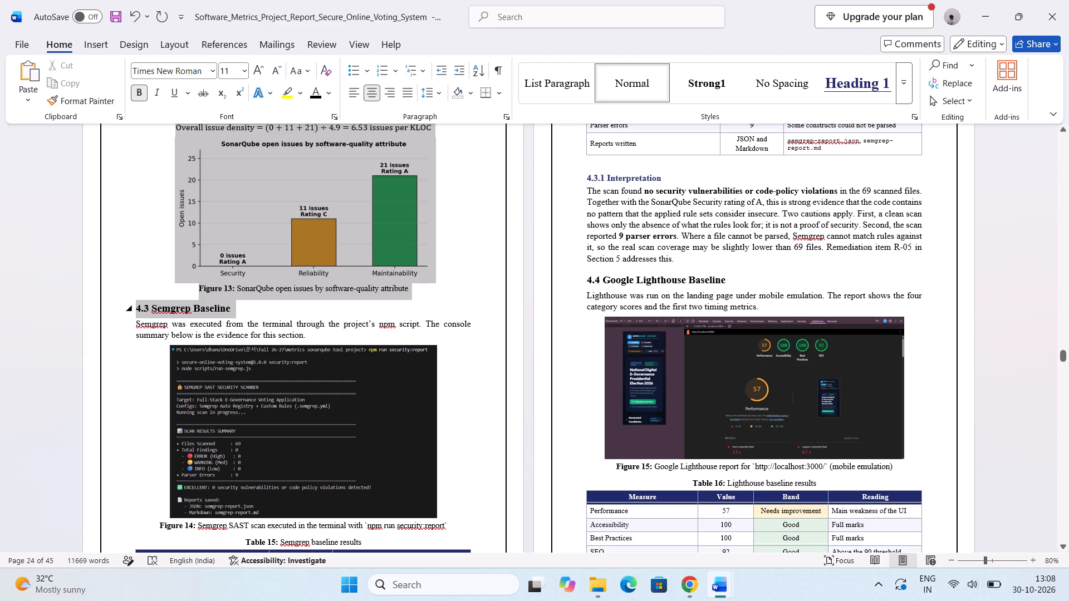
{"action": "left_click_drag", "start_coordinate": [288, 307], "coordinate": [249, 243]}
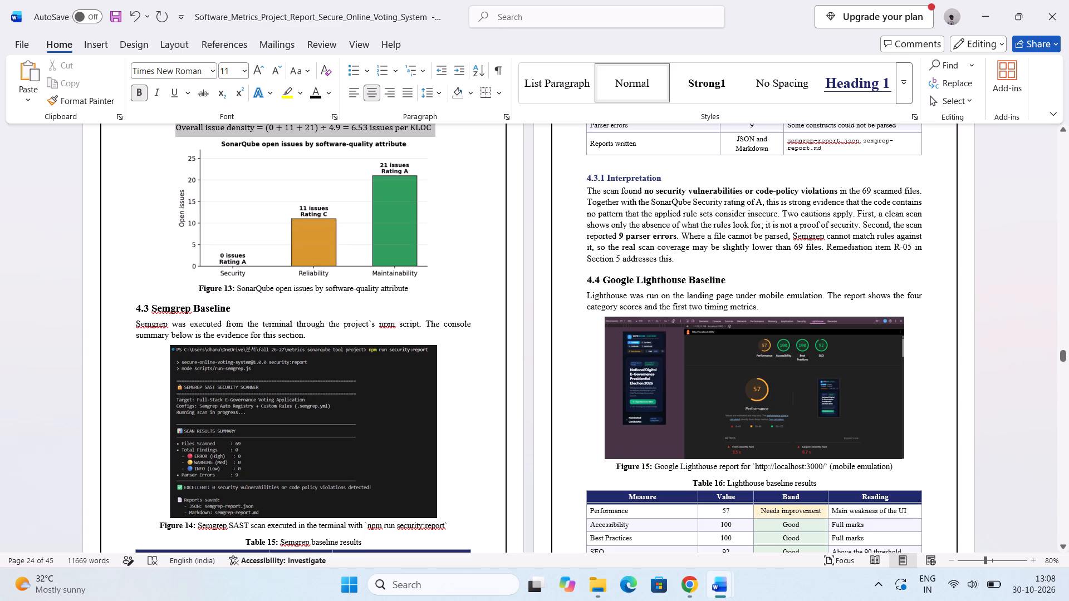
{"action": "left_click_drag", "start_coordinate": [249, 243], "coordinate": [256, 309]}
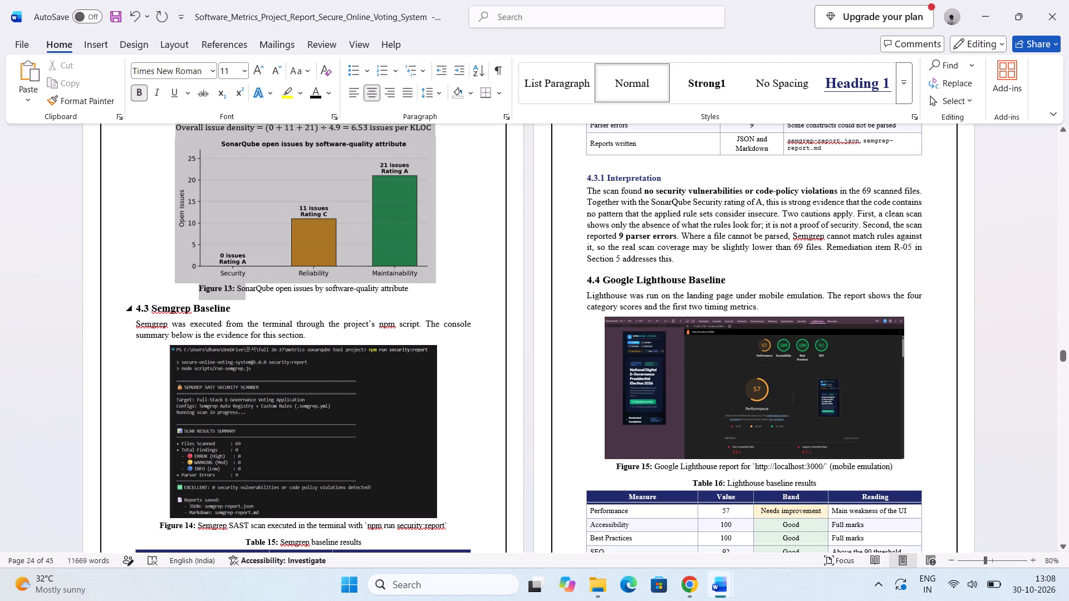
{"action": "left_click_drag", "start_coordinate": [256, 309], "coordinate": [439, 444]}
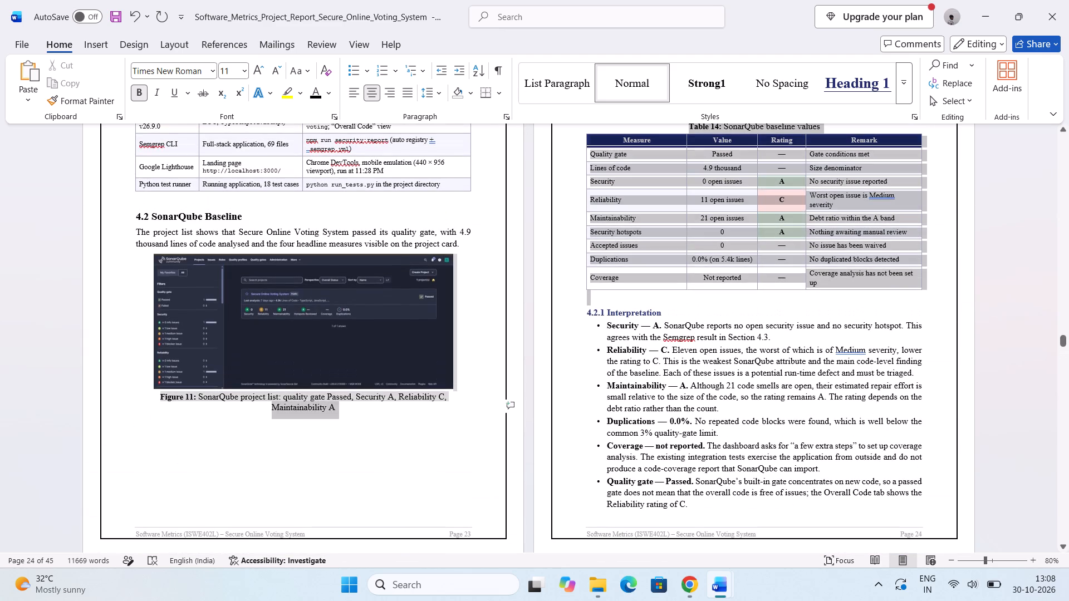
{"action": "left_click_drag", "start_coordinate": [439, 444], "coordinate": [249, 361]}
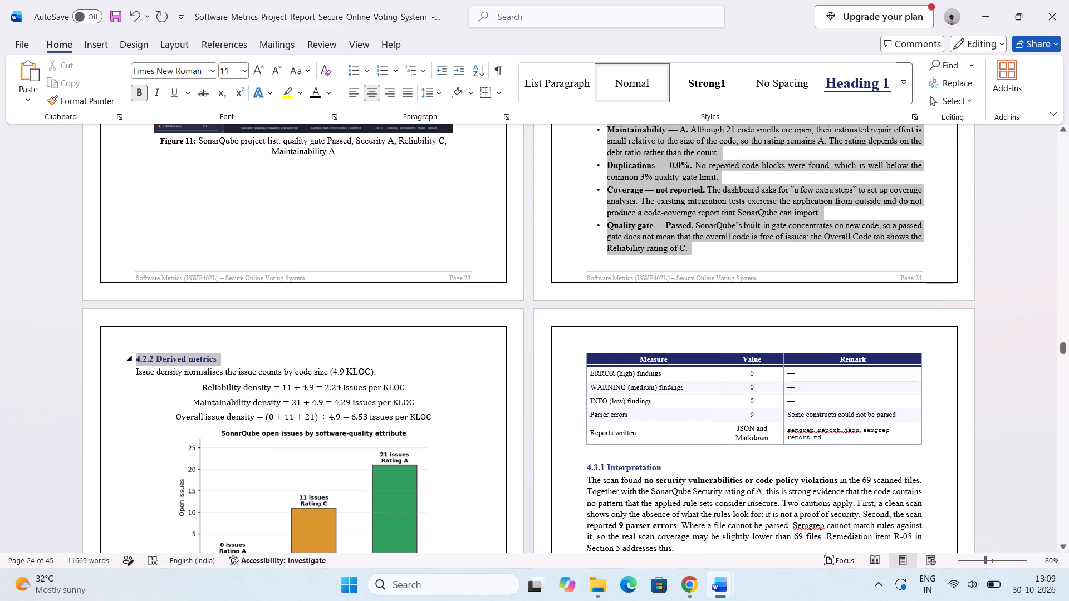
{"action": "left_click_drag", "start_coordinate": [249, 361], "coordinate": [233, 359]}
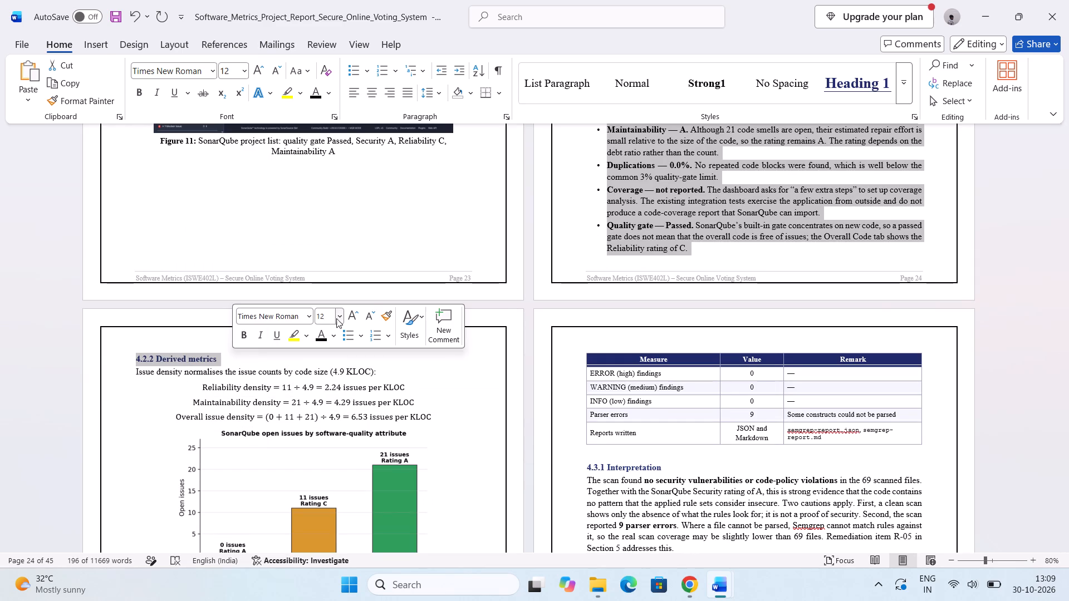
{"action": "left_click", "coordinate": [321, 335]}
{"action": "left_click", "coordinate": [369, 358]}
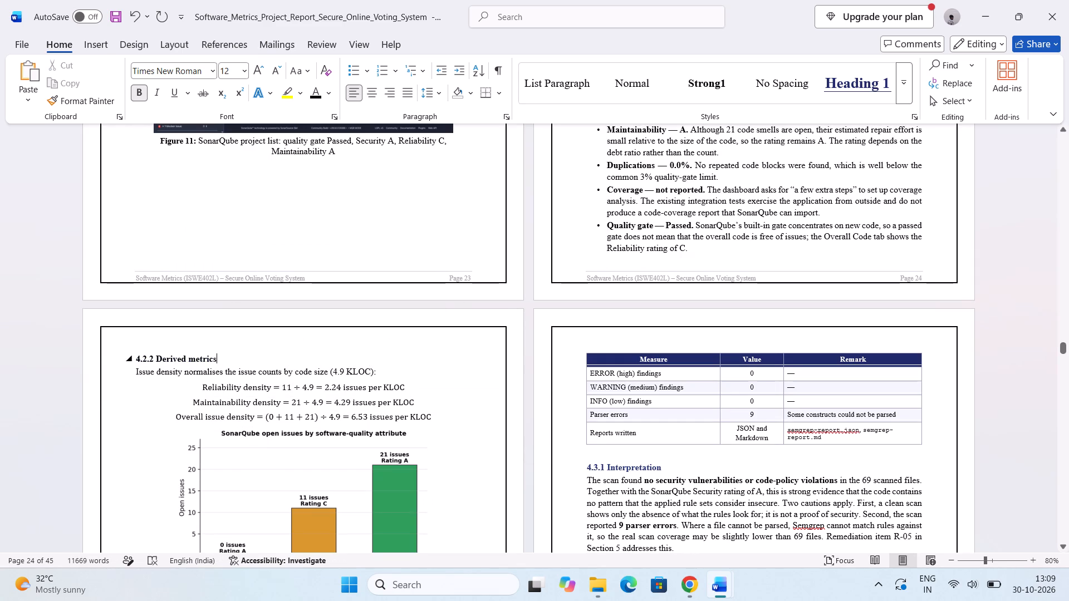
Change the font colour of the heading "4.3.1 Interpretation" to black.
{"action": "left_click_drag", "start_coordinate": [589, 469], "coordinate": [683, 466]}
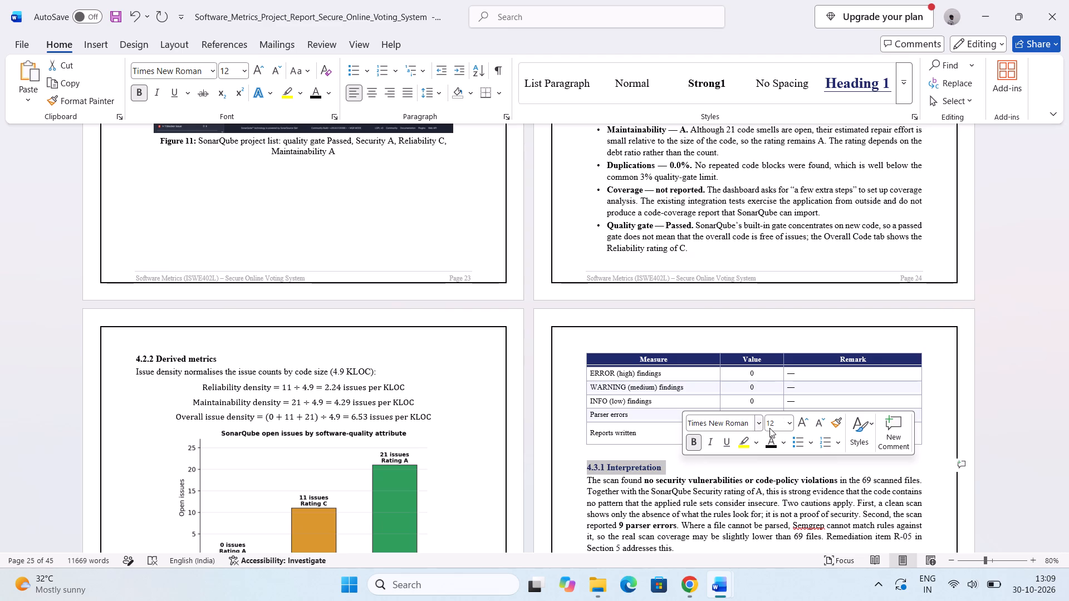
{"action": "left_click", "coordinate": [773, 441]}
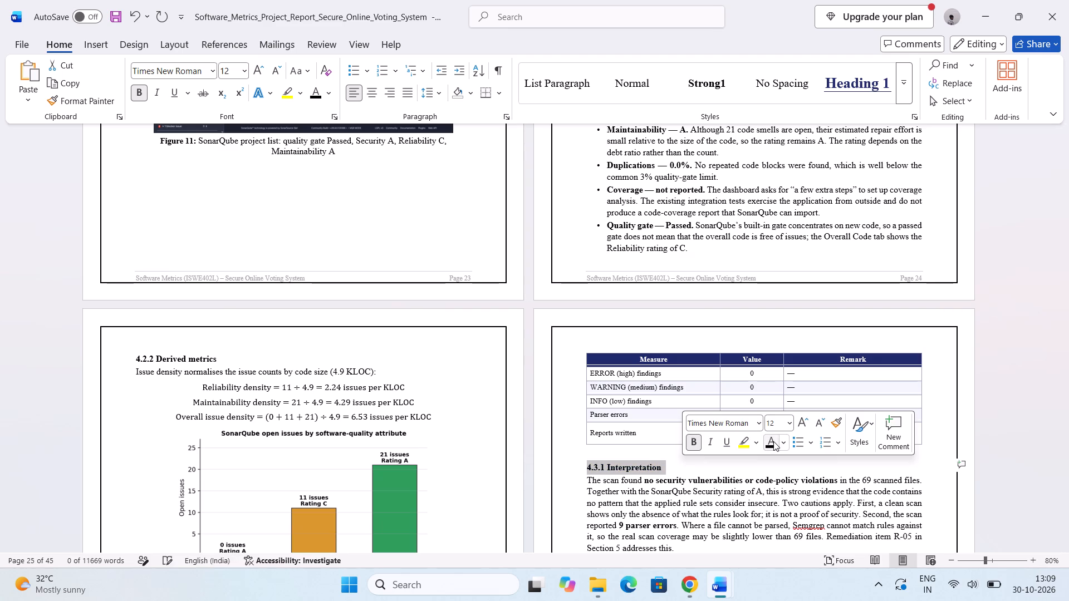
{"action": "left_click", "coordinate": [711, 472]}
Set the Figure 13 caption description "SonarQube open issues by software-quality attribute" to font size 12.
{"action": "scroll", "coordinate": [711, 472], "scroll_direction": "down", "scroll_amount": 2}
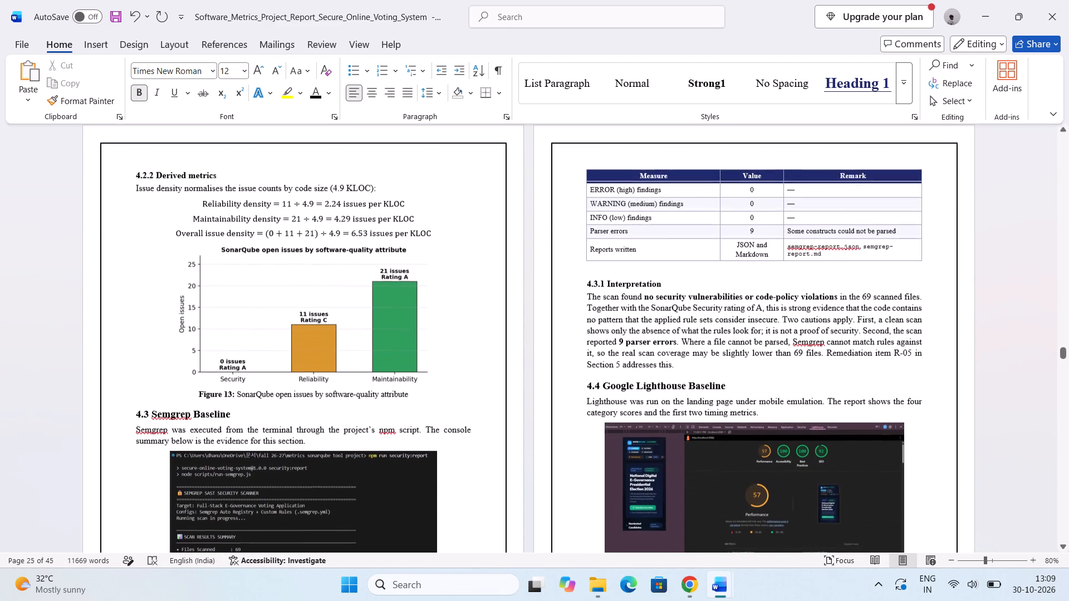
{"action": "scroll", "coordinate": [711, 472], "scroll_direction": "down", "scroll_amount": 2}
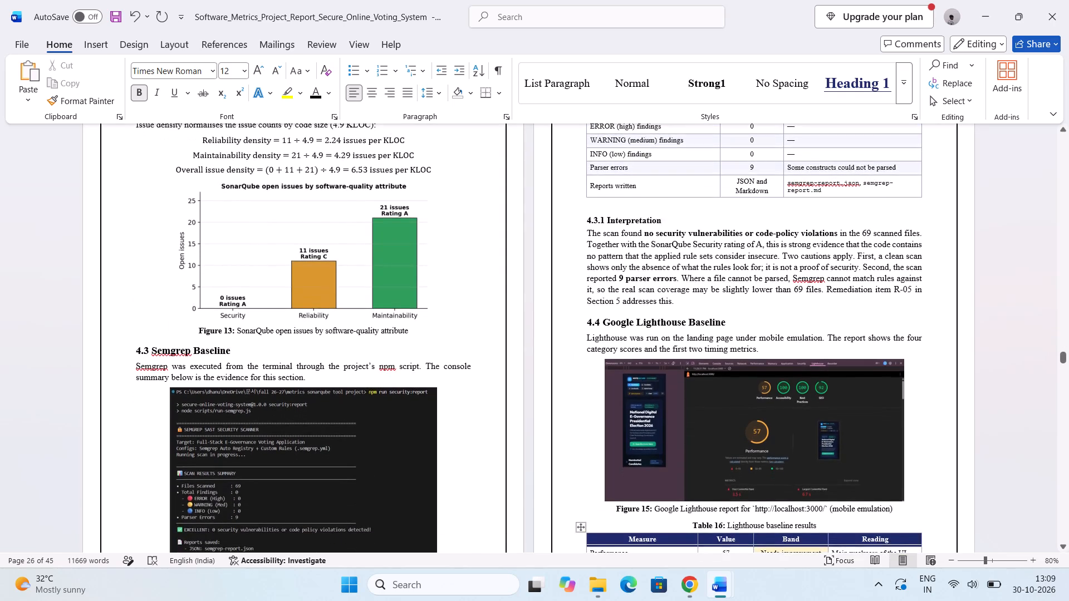
{"action": "scroll", "coordinate": [711, 472], "scroll_direction": "down", "scroll_amount": 1}
{"action": "scroll", "coordinate": [213, 307], "scroll_direction": "up", "scroll_amount": 1}
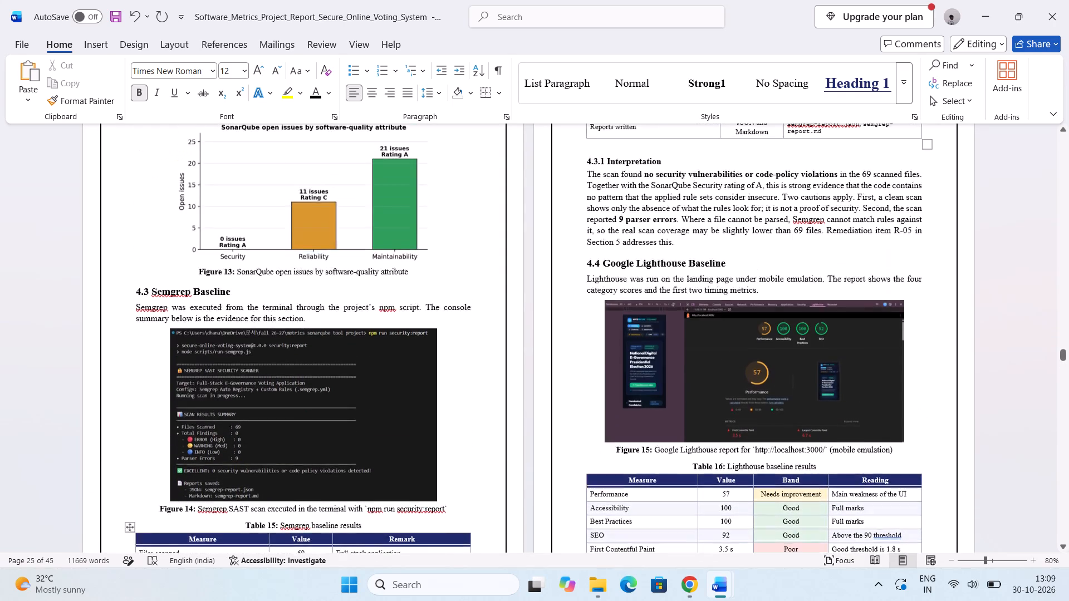
{"action": "scroll", "coordinate": [213, 307], "scroll_direction": "up", "scroll_amount": 1}
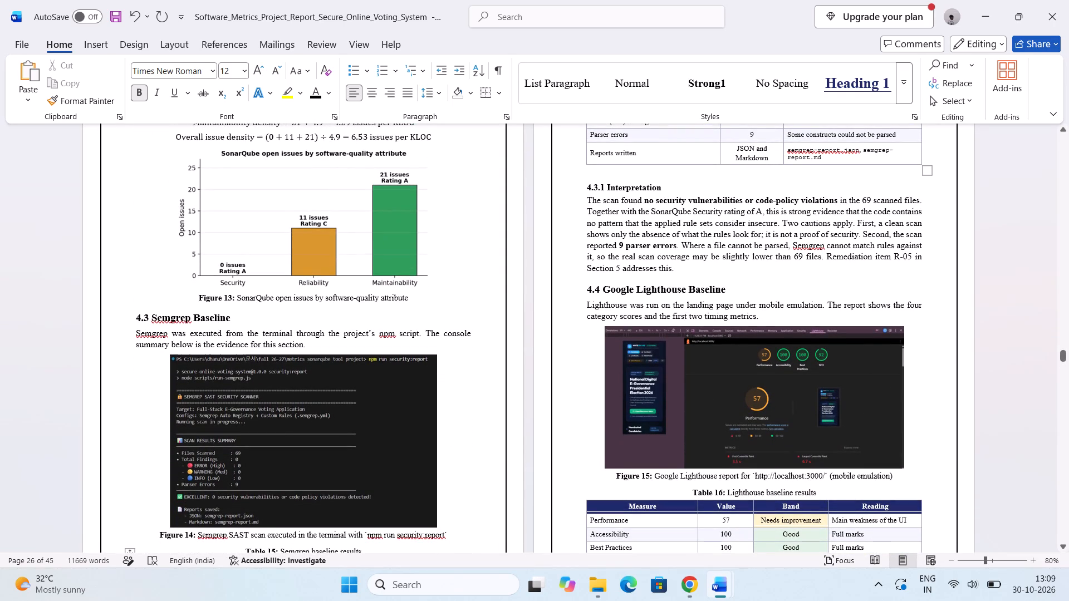
{"action": "left_click_drag", "start_coordinate": [237, 298], "coordinate": [398, 304]}
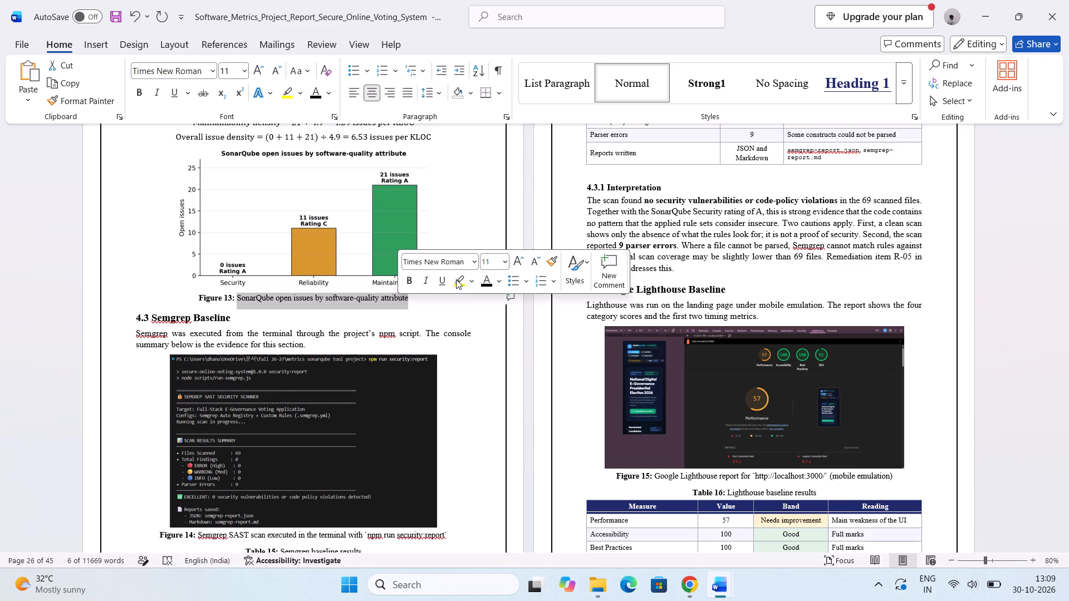
{"action": "left_click", "coordinate": [492, 261]}
{"action": "type", "text": "12"}
{"action": "key", "text": "Return"}
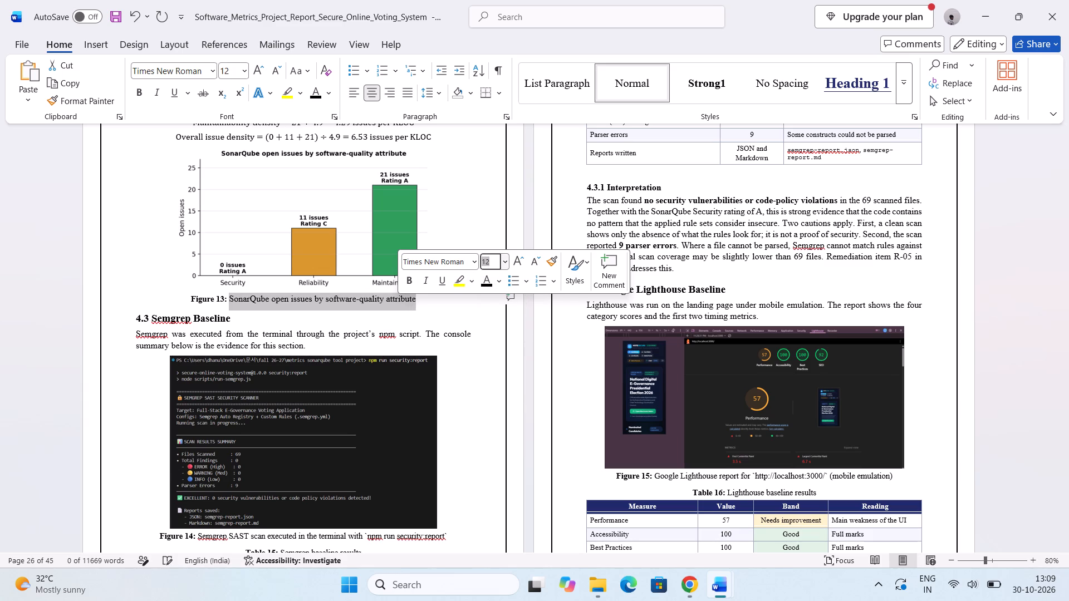
Set the Figure 14 caption description, from "Semgrep SAST scan" through "npm run security:report", to font size 12.
{"action": "scroll", "coordinate": [330, 343], "scroll_direction": "down", "scroll_amount": 1}
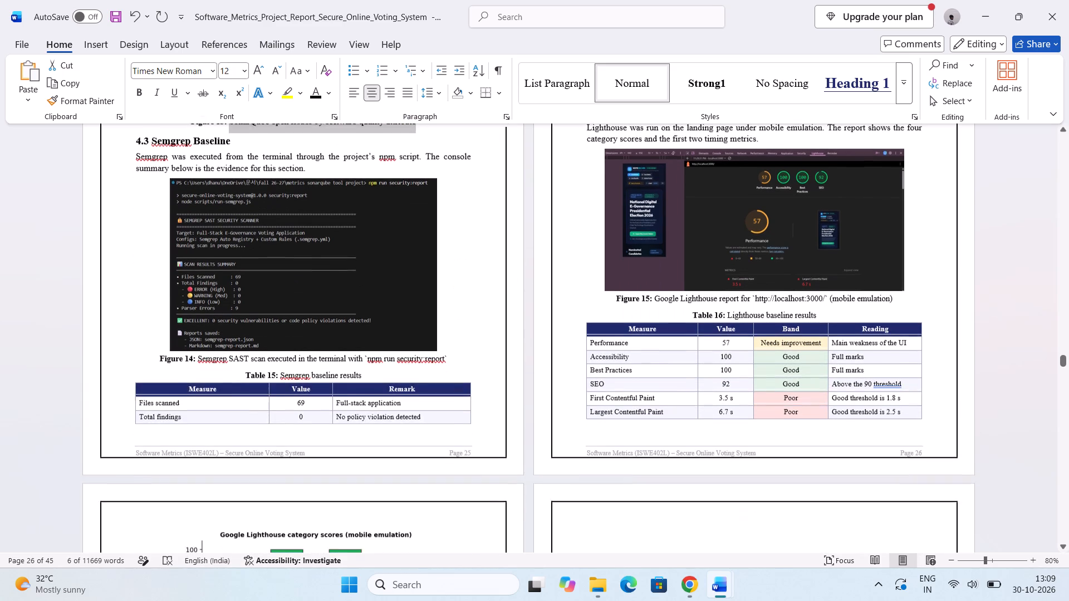
{"action": "left_click_drag", "start_coordinate": [197, 354], "coordinate": [448, 361]}
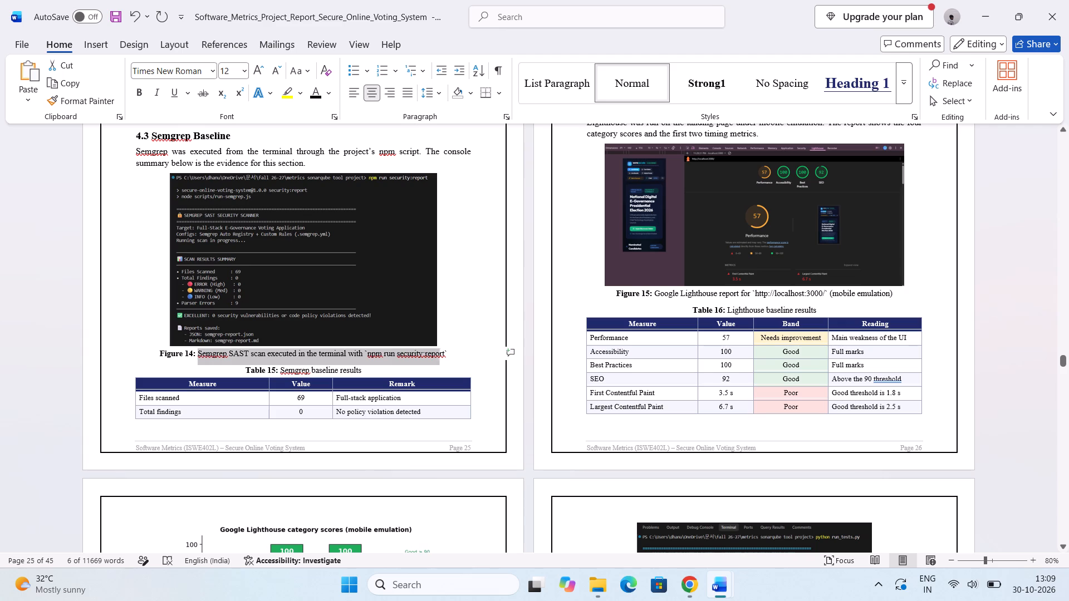
{"action": "left_click_drag", "start_coordinate": [448, 361], "coordinate": [455, 359]}
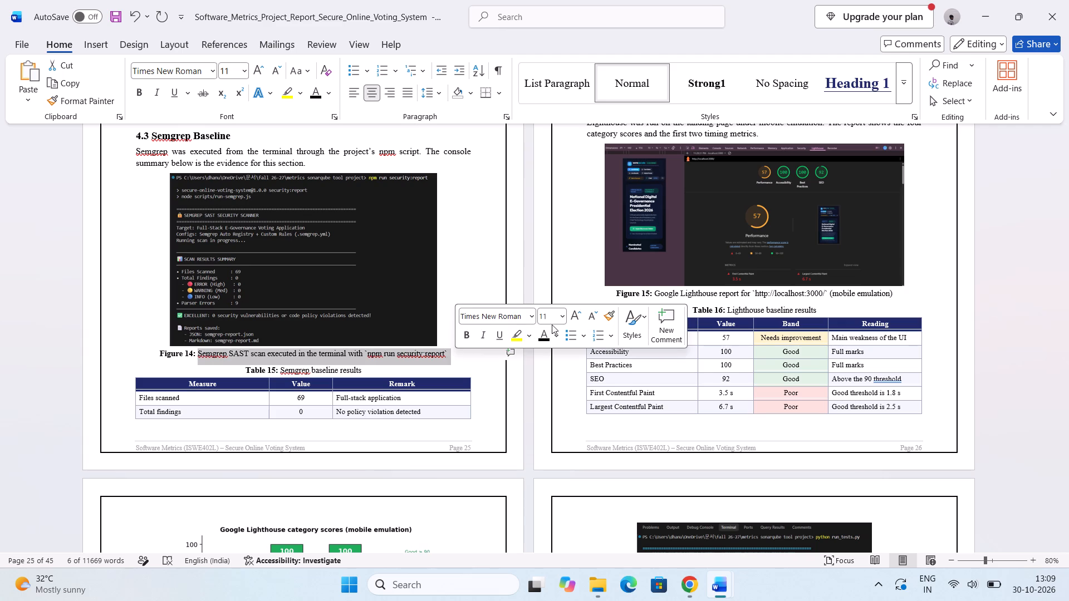
{"action": "left_click", "coordinate": [553, 318]}
{"action": "type", "text": "12"}
{"action": "key", "text": "Return"}
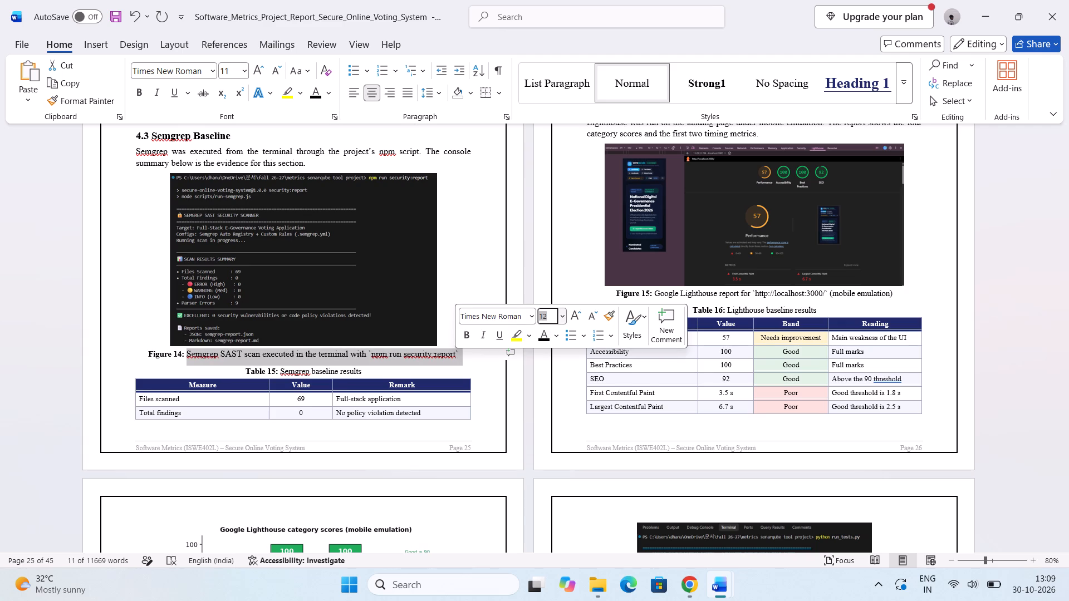
Remove the backquotes around "npm run security:report" in the Figure 14 caption.
{"action": "left_click", "coordinate": [375, 352]}
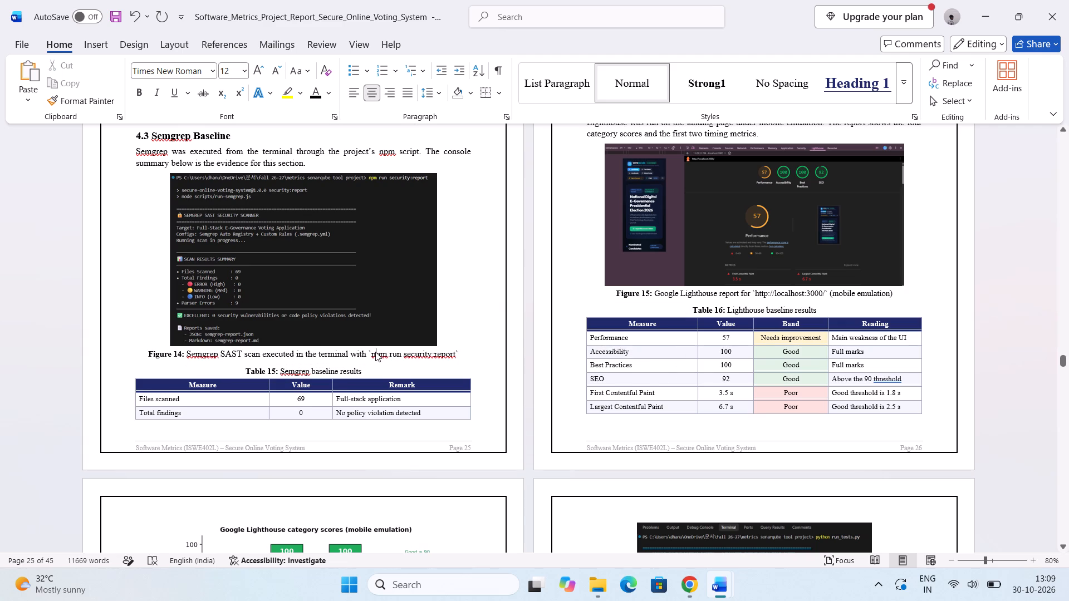
{"action": "left_click", "coordinate": [372, 351]}
{"action": "key", "text": "BackSpace"}
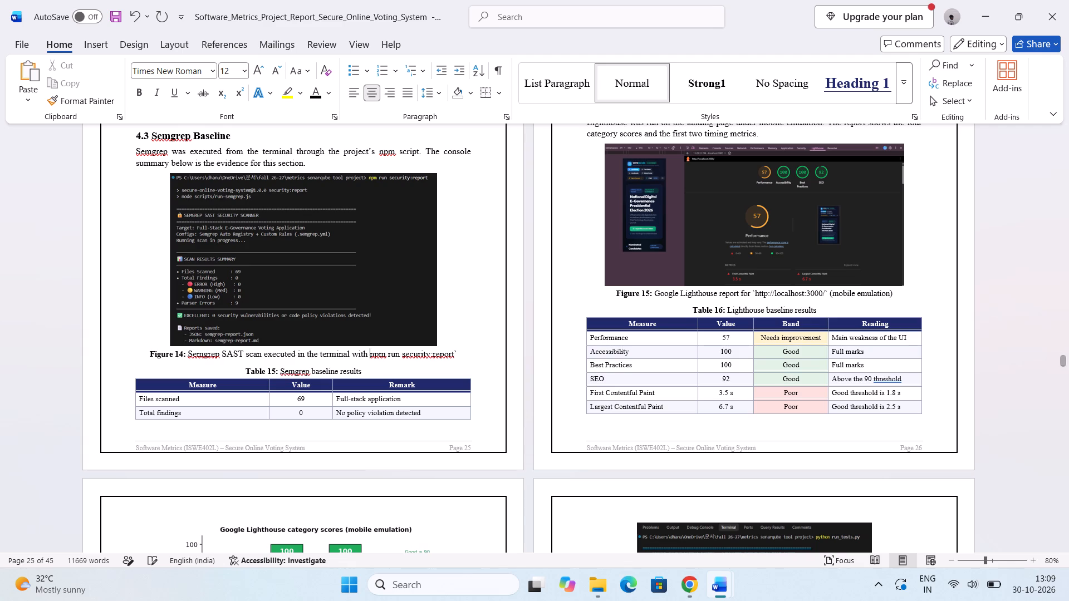
{"action": "key", "text": "End"}
{"action": "key", "text": "BackSpace"}
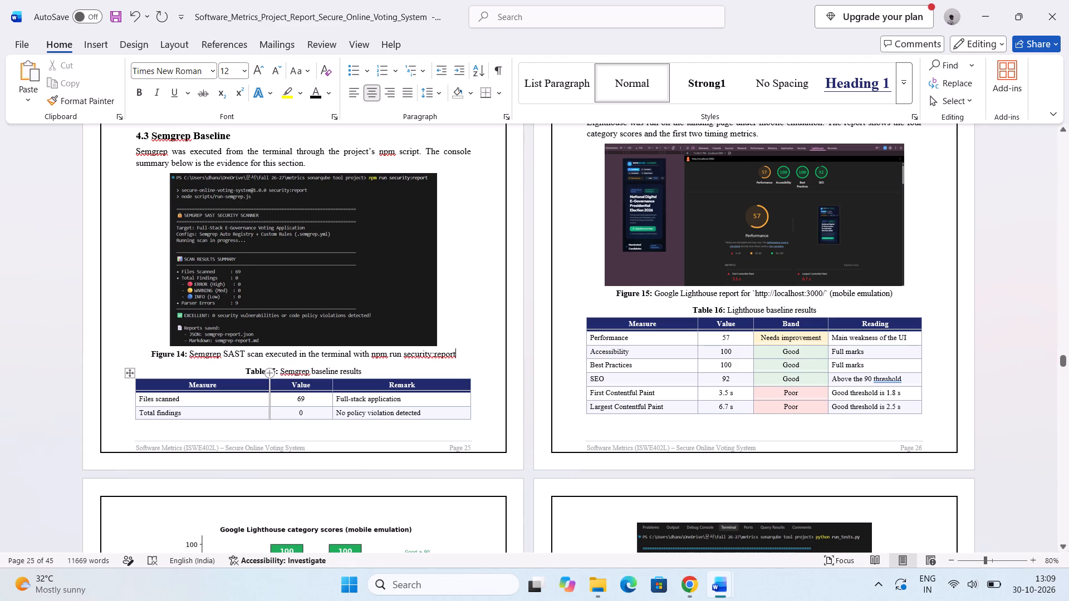
Set the Table 15 caption description "Semgrep baseline results" to font size 12.
{"action": "left_click_drag", "start_coordinate": [280, 370], "coordinate": [374, 373]}
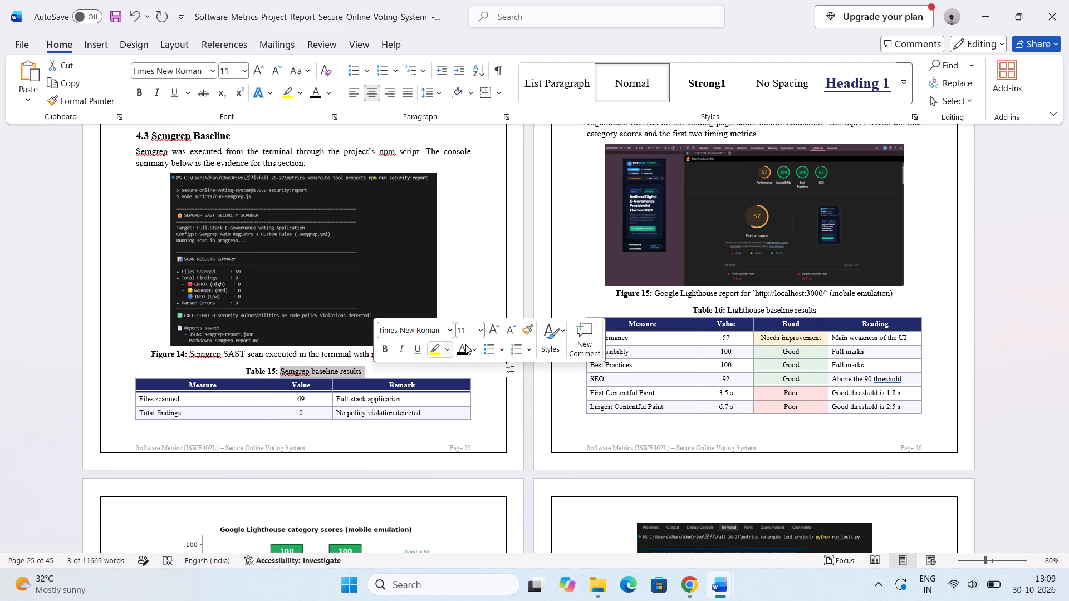
{"action": "left_click", "coordinate": [470, 327]}
{"action": "type", "text": "12"}
{"action": "key", "text": "Return"}
{"action": "left_click", "coordinate": [393, 372]}
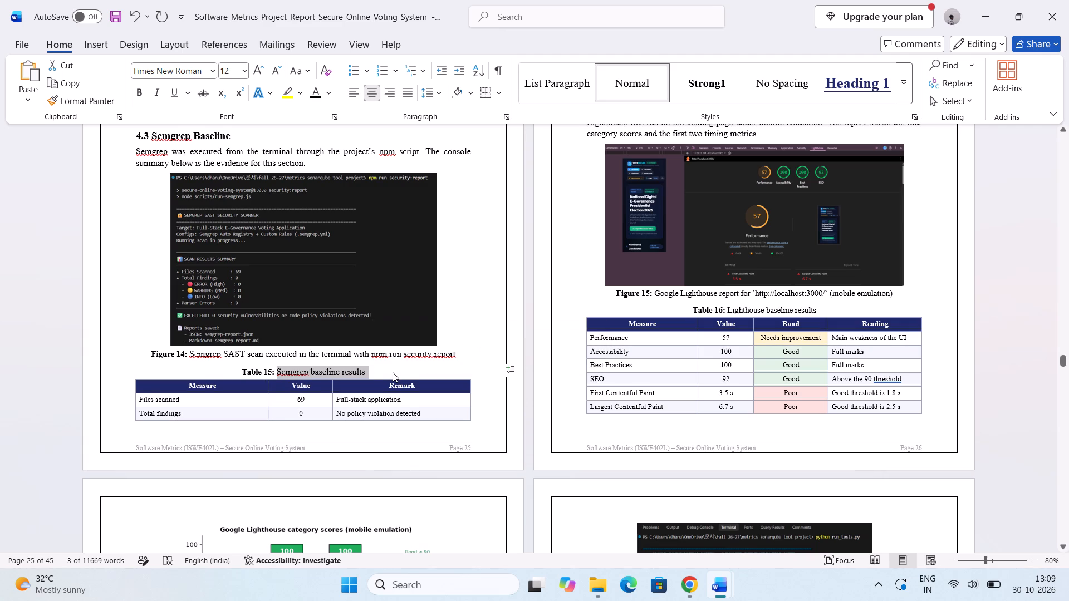
Set the Figure 16 caption description "Lighthouse category scores against the 50 and 90 thresholds" to font size 12.
{"action": "scroll", "coordinate": [393, 372], "scroll_direction": "down", "scroll_amount": 2}
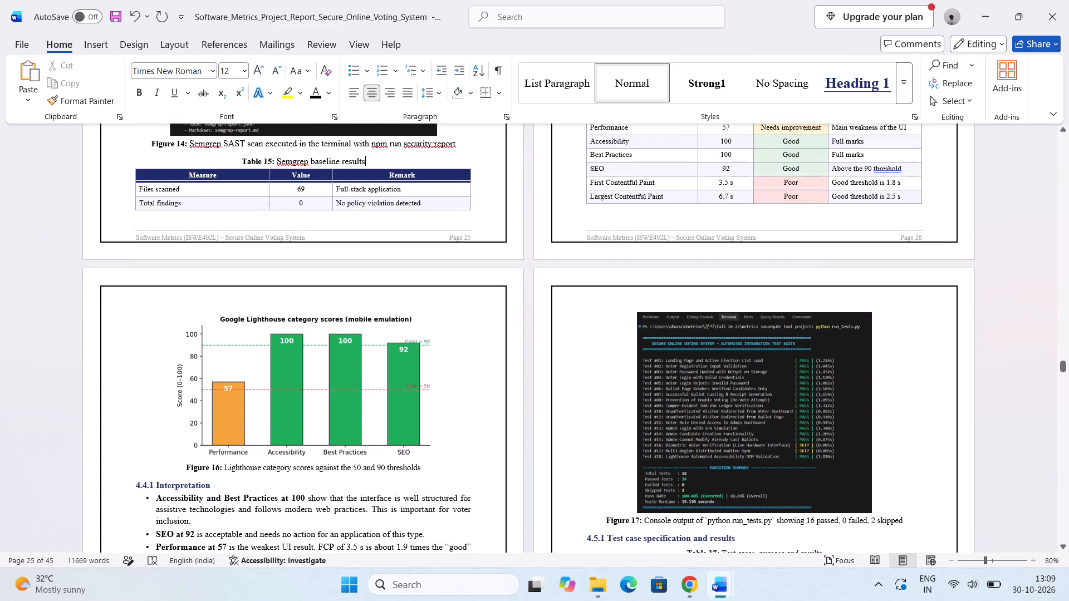
{"action": "left_click_drag", "start_coordinate": [224, 470], "coordinate": [303, 471]}
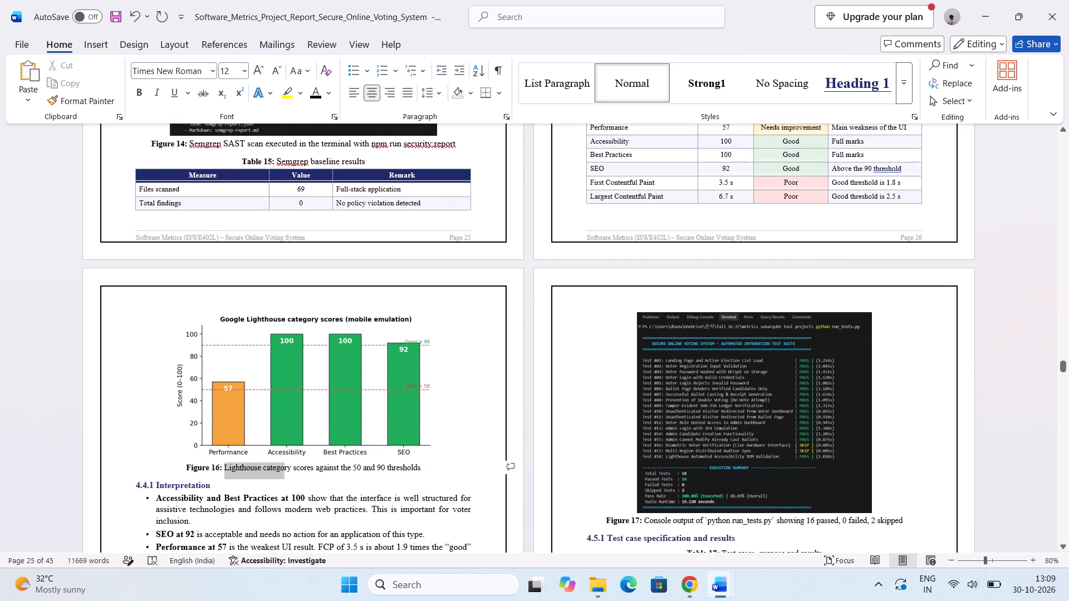
{"action": "left_click_drag", "start_coordinate": [303, 471], "coordinate": [425, 469]}
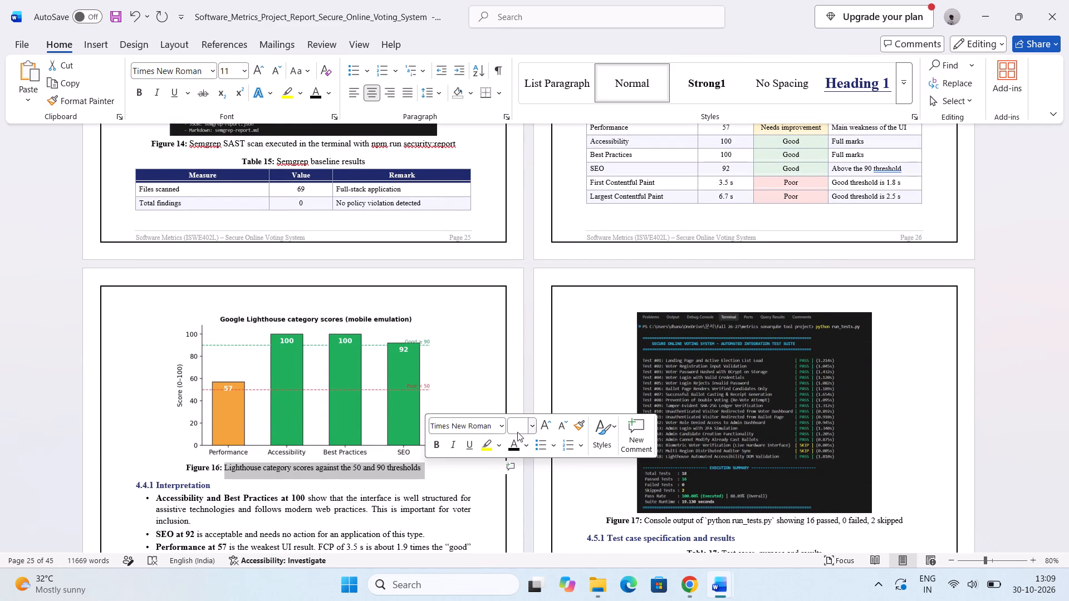
{"action": "left_click", "coordinate": [522, 427]}
{"action": "type", "text": "12"}
{"action": "key", "text": "Return"}
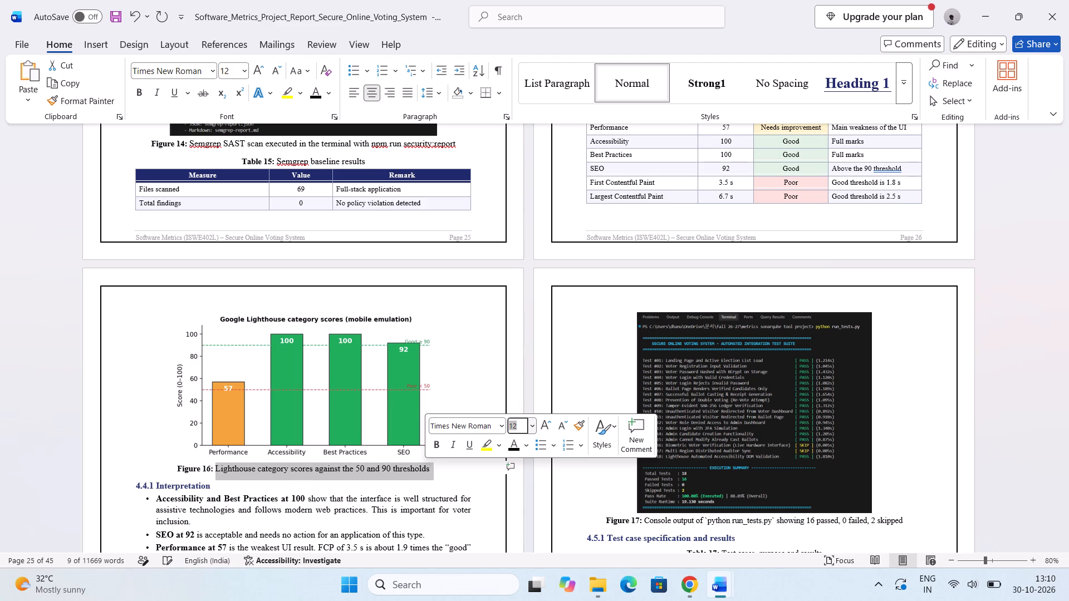
{"action": "left_click", "coordinate": [627, 317]}
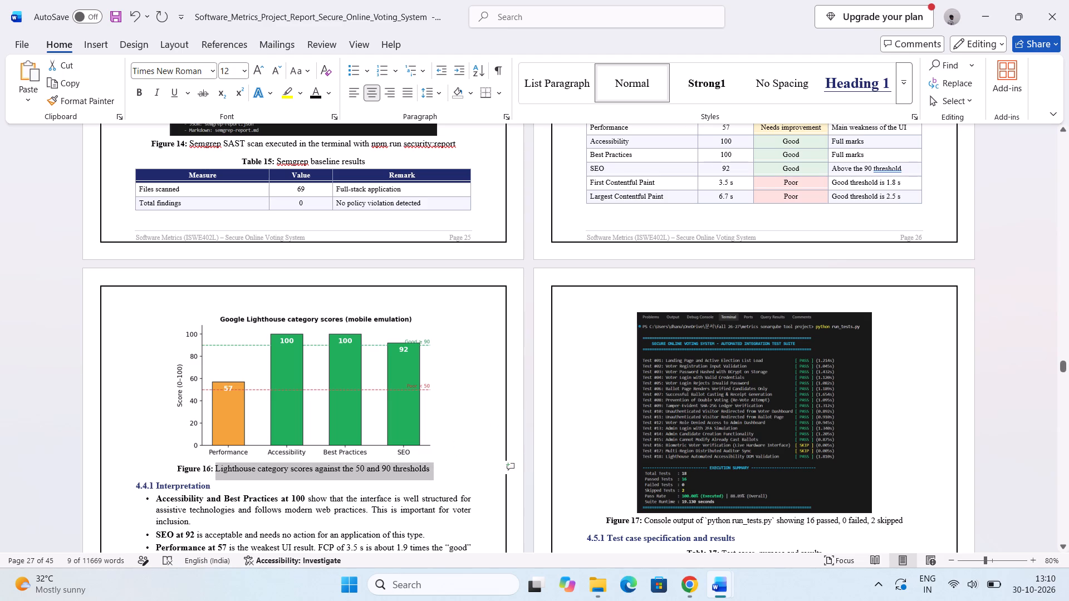
Set the Figure 15 caption description, from "Google Lighthouse report" through "(mobile emulation)", to font size 12.
{"action": "scroll", "coordinate": [627, 317], "scroll_direction": "up", "scroll_amount": 3}
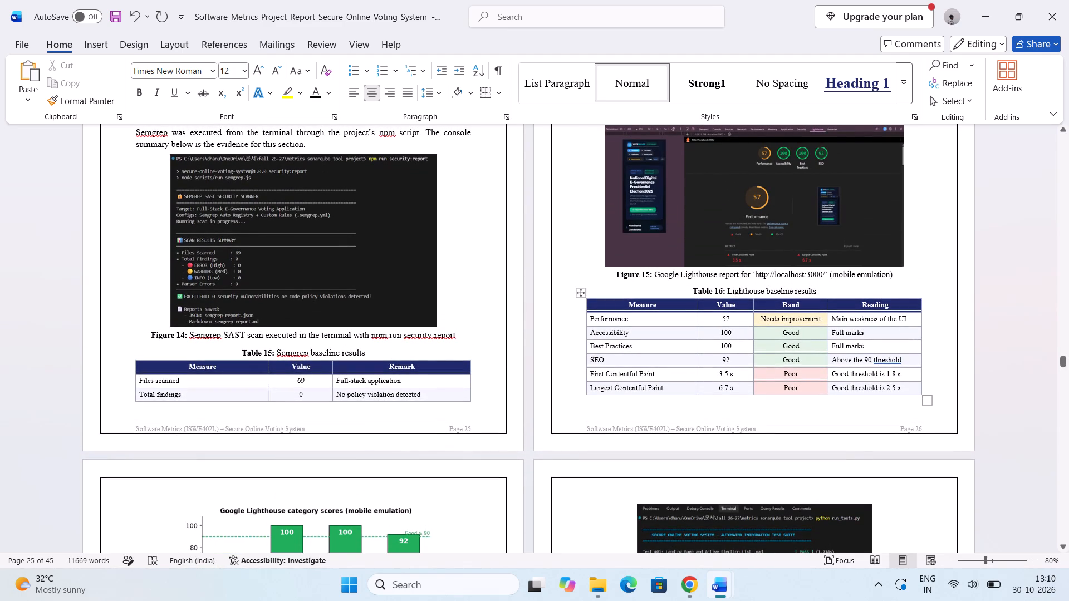
{"action": "left_click_drag", "start_coordinate": [656, 275], "coordinate": [772, 272]}
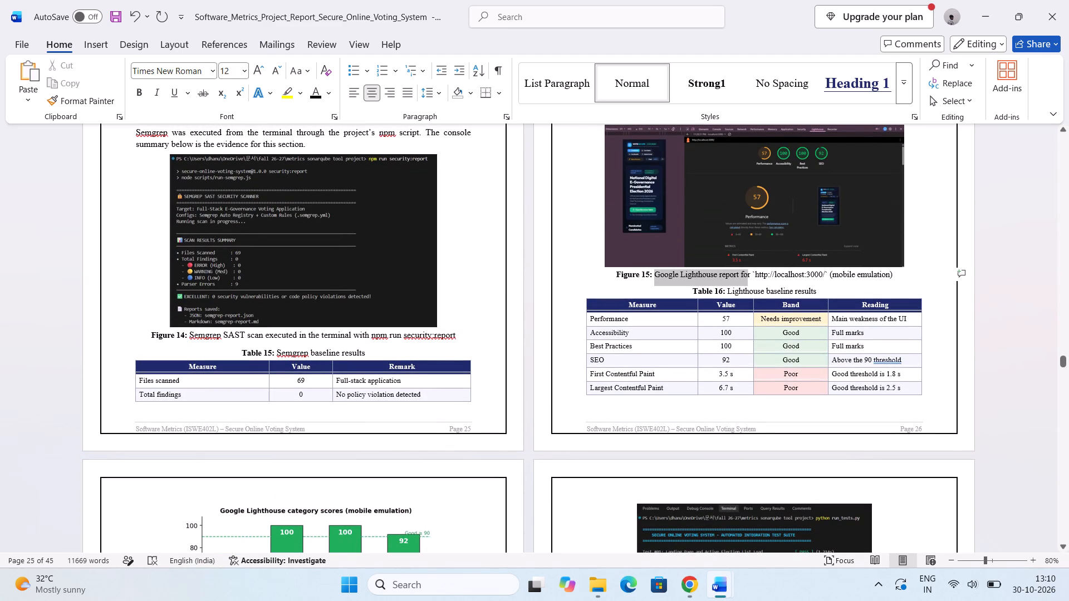
{"action": "left_click_drag", "start_coordinate": [772, 272], "coordinate": [899, 274]}
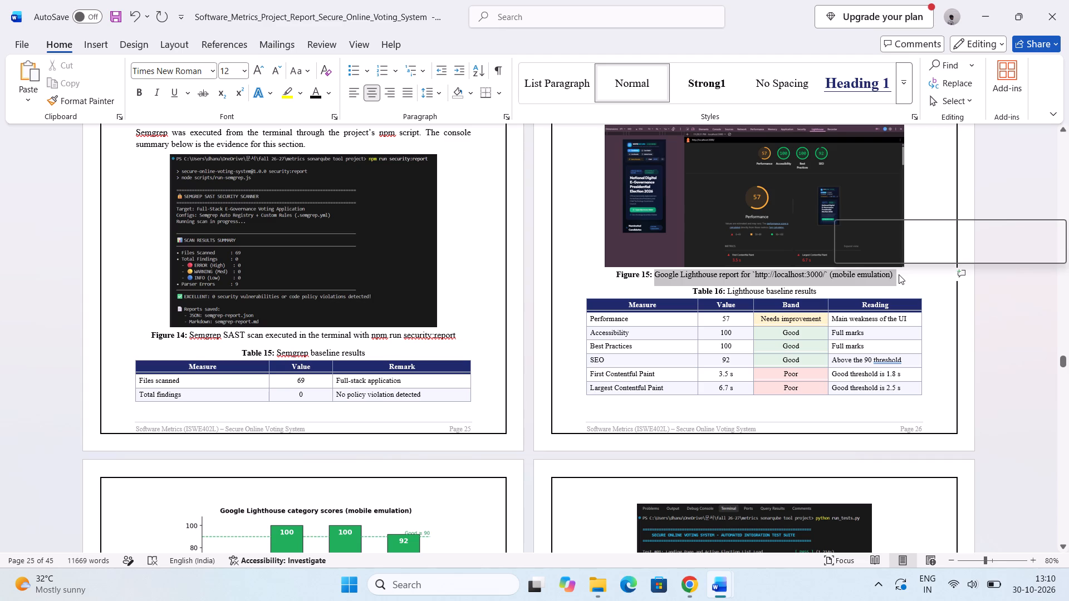
{"action": "left_click", "coordinate": [930, 235]}
{"action": "type", "text": "12"}
{"action": "key", "text": "Return"}
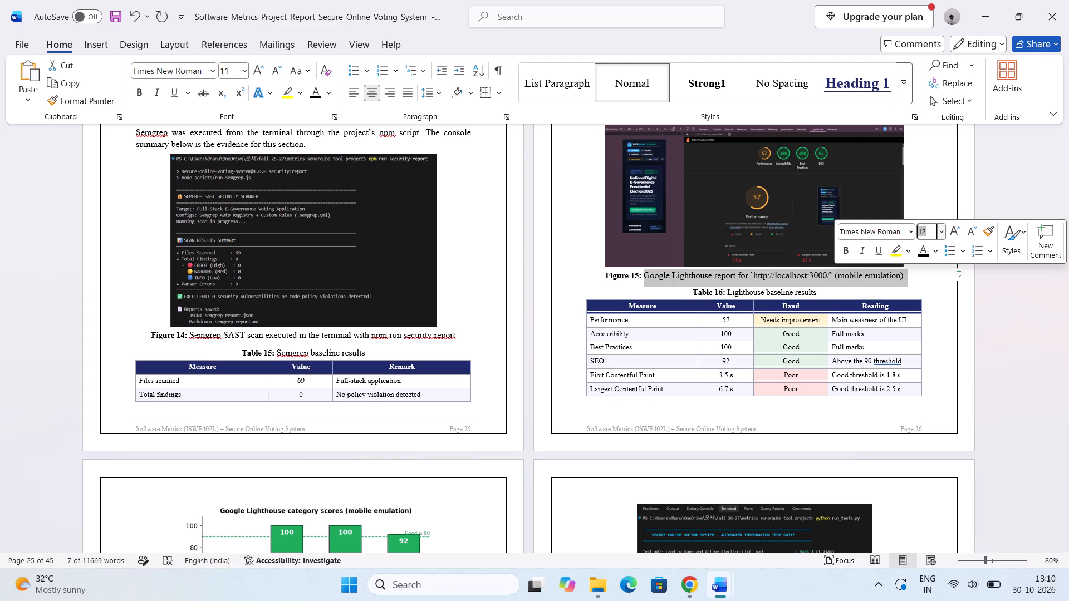
{"action": "left_click", "coordinate": [910, 273]}
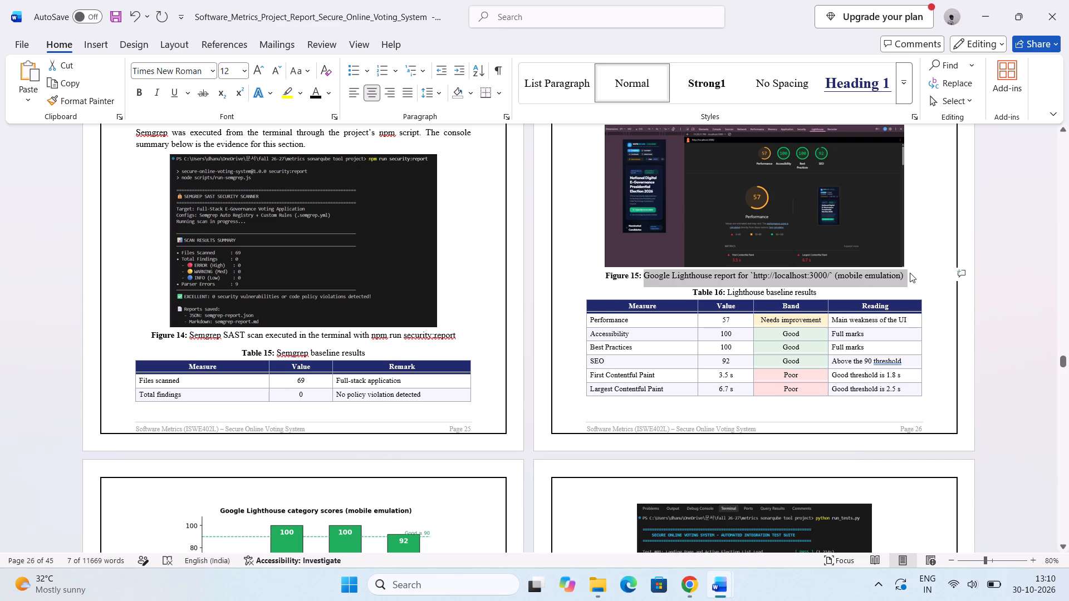
{"action": "key", "text": "BackSpace"}
{"action": "key", "text": "BackSpace"}
{"action": "key", "text": "BackSpace"}
{"action": "key", "text": "BackSpace"}
{"action": "key", "text": "BackSpace"}
{"action": "key", "text": "BackSpace"}
{"action": "key", "text": "BackSpace"}
{"action": "key", "text": "BackSpace"}
{"action": "key", "text": "BackSpace"}
{"action": "key", "text": "BackSpace"}
{"action": "key", "text": "BackSpace"}
{"action": "key", "text": "BackSpace"}
{"action": "key", "text": "BackSpace"}
{"action": "key", "text": "BackSpace"}
{"action": "key", "text": "BackSpace"}
{"action": "key", "text": "BackSpace"}
{"action": "key", "text": "BackSpace"}
{"action": "key", "text": "BackSpace"}
{"action": "key", "text": "BackSpace"}
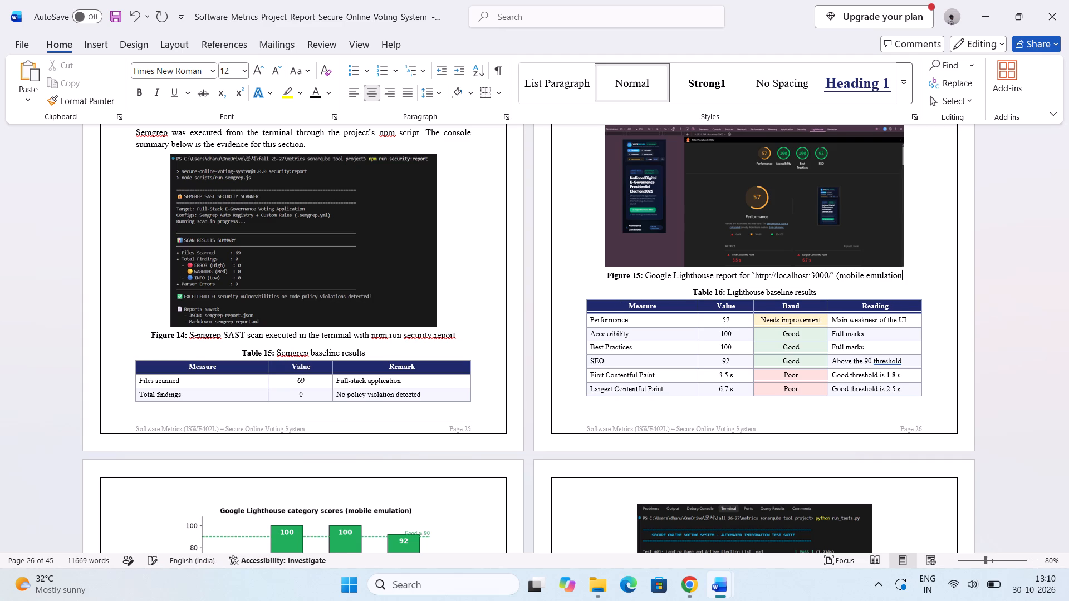
{"action": "key", "text": "BackSpace"}
{"action": "key", "text": "Left"}
{"action": "key", "text": "Left"}
{"action": "key", "text": "Left"}
{"action": "key", "text": "Left"}
{"action": "key", "text": "Left"}
{"action": "key", "text": "Left"}
{"action": "key", "text": "Left"}
{"action": "key", "text": "Left"}
{"action": "key", "text": "Left"}
{"action": "key", "text": "Left"}
{"action": "key", "text": "Left"}
{"action": "key", "text": "Left"}
{"action": "key", "text": "Left"}
{"action": "key", "text": "Left"}
{"action": "key", "text": "Left"}
{"action": "key", "text": "Left"}
{"action": "key", "text": "Left"}
{"action": "key", "text": "Left"}
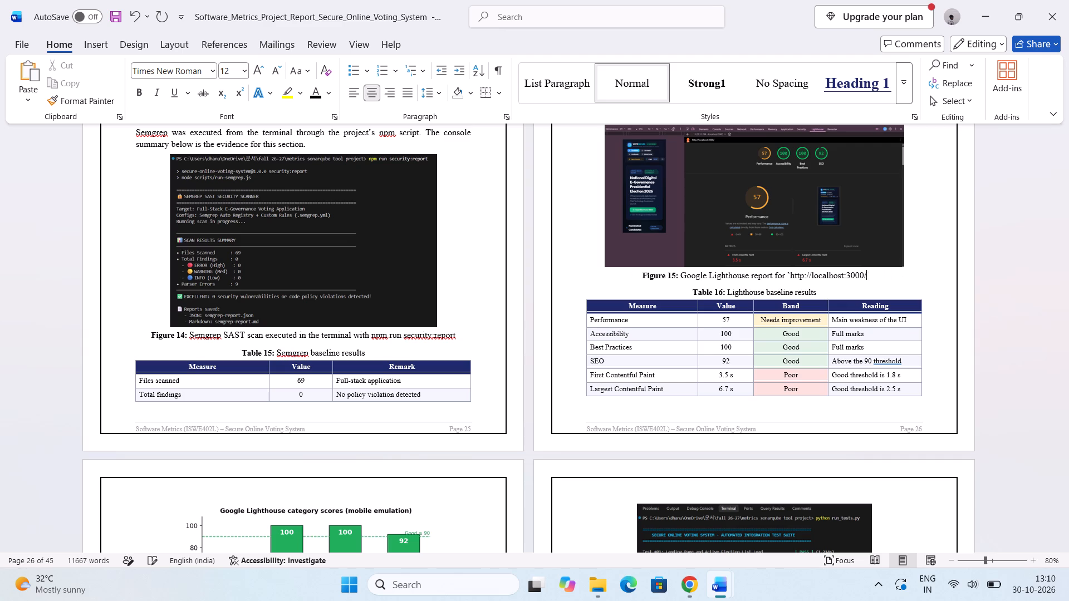
{"action": "key", "text": "Left"}
{"action": "key", "text": "Left"}
{"action": "key", "text": "Left"}
{"action": "key", "text": "Left"}
{"action": "key", "text": "BackSpace"}
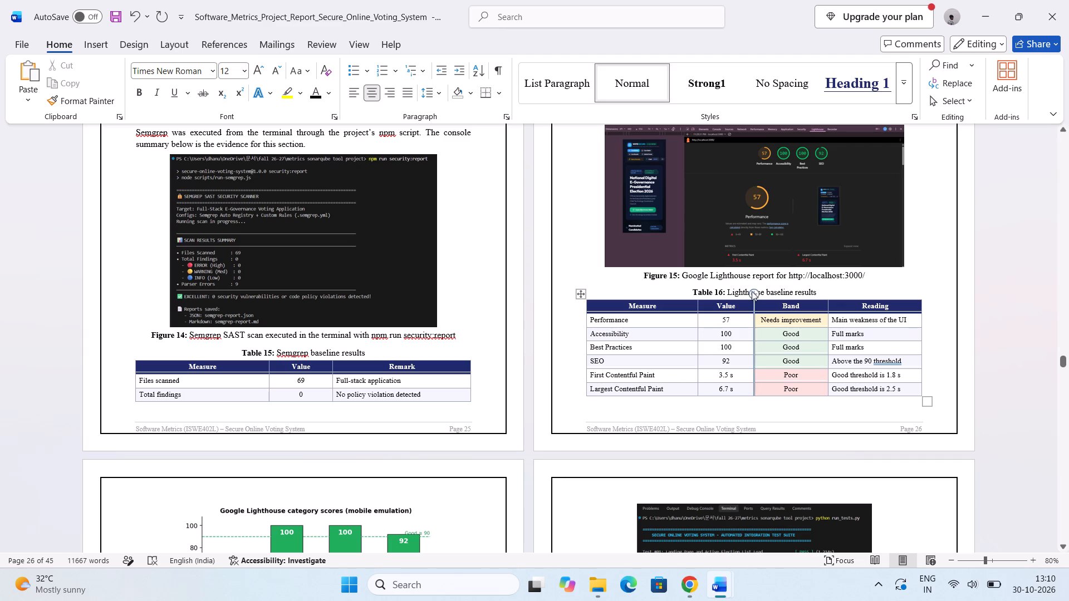
Set the Table 16 caption description "Lighthouse baseline results" to font size 12.
{"action": "left_click_drag", "start_coordinate": [726, 290], "coordinate": [827, 300]}
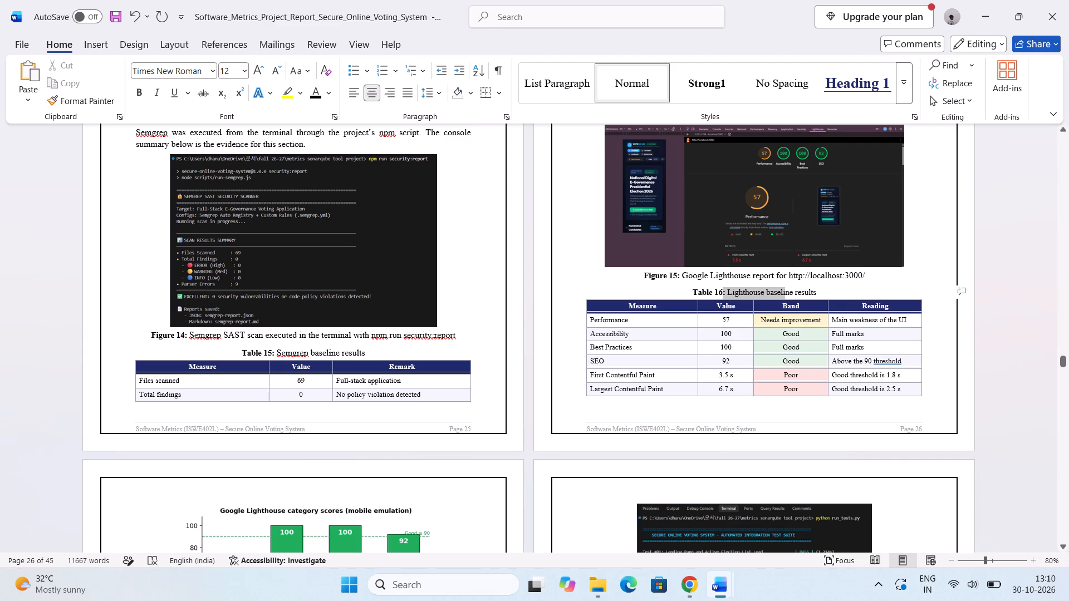
{"action": "left_click_drag", "start_coordinate": [827, 300], "coordinate": [831, 293]}
{"action": "left_click", "coordinate": [831, 293]}
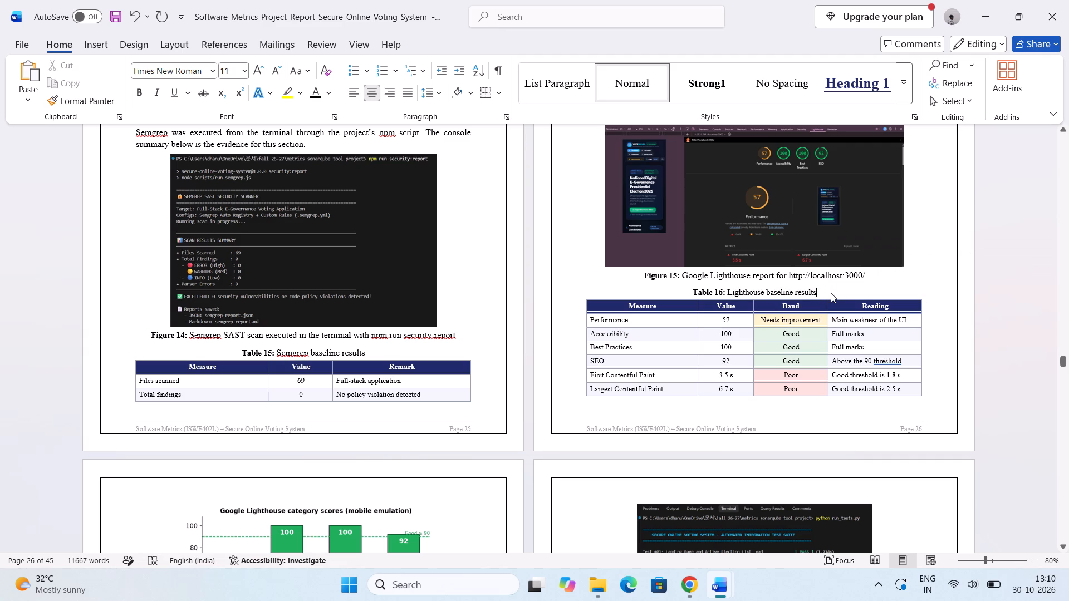
{"action": "left_click_drag", "start_coordinate": [818, 293], "coordinate": [737, 295]}
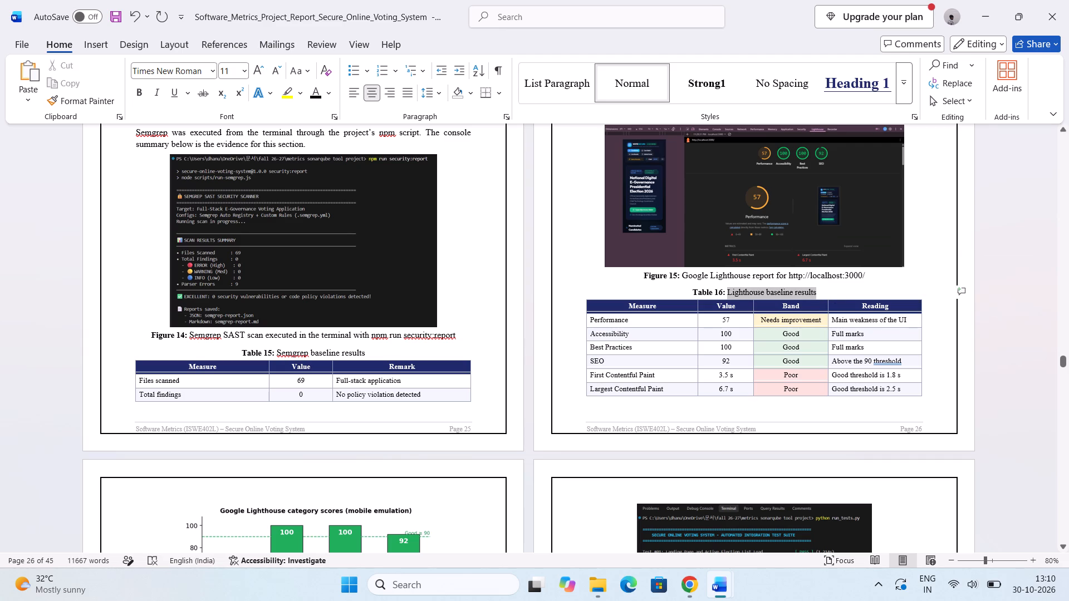
{"action": "left_click_drag", "start_coordinate": [737, 295], "coordinate": [736, 294]}
{"action": "left_click", "coordinate": [832, 249]}
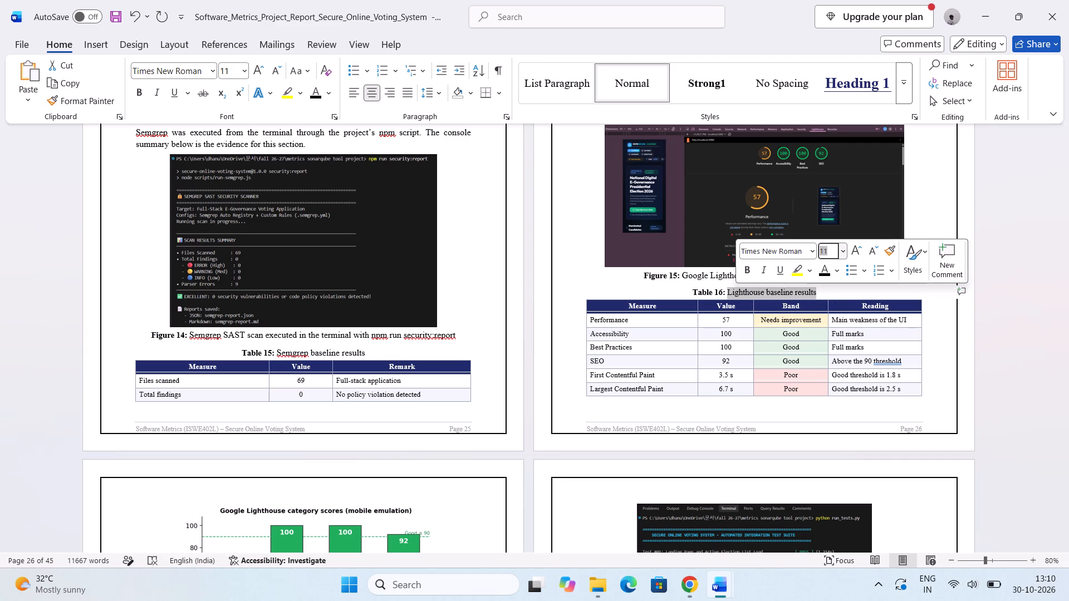
{"action": "type", "text": "12"}
{"action": "key", "text": "Return"}
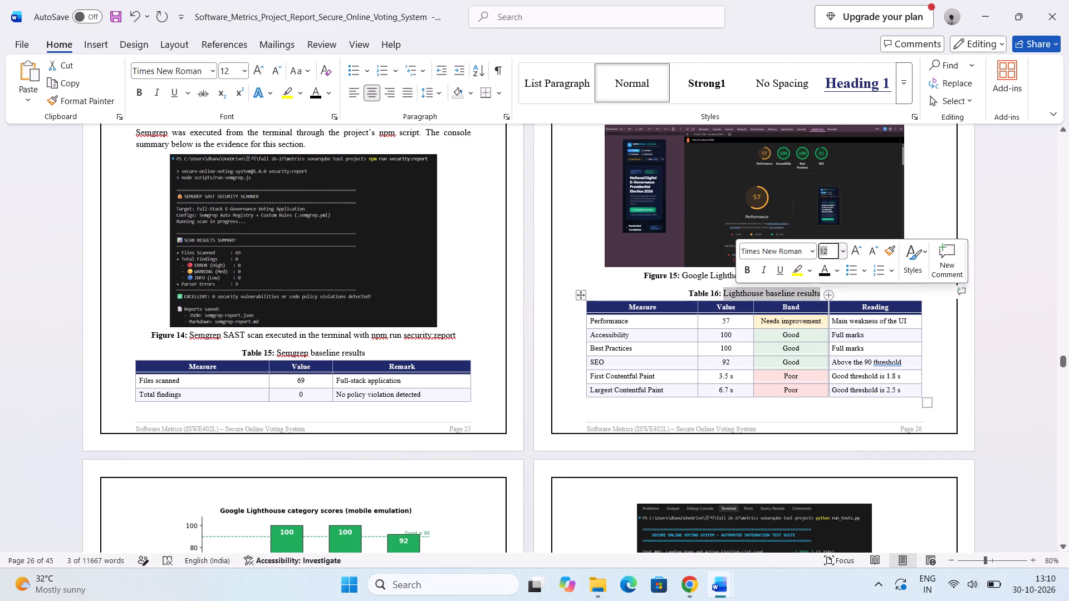
{"action": "left_click", "coordinate": [836, 332]}
Review the Section 4 figure and table captions, checking the font size of the Figure 12, Table 14 and Table 15 descriptions.
{"action": "scroll", "coordinate": [836, 332], "scroll_direction": "up", "scroll_amount": 2}
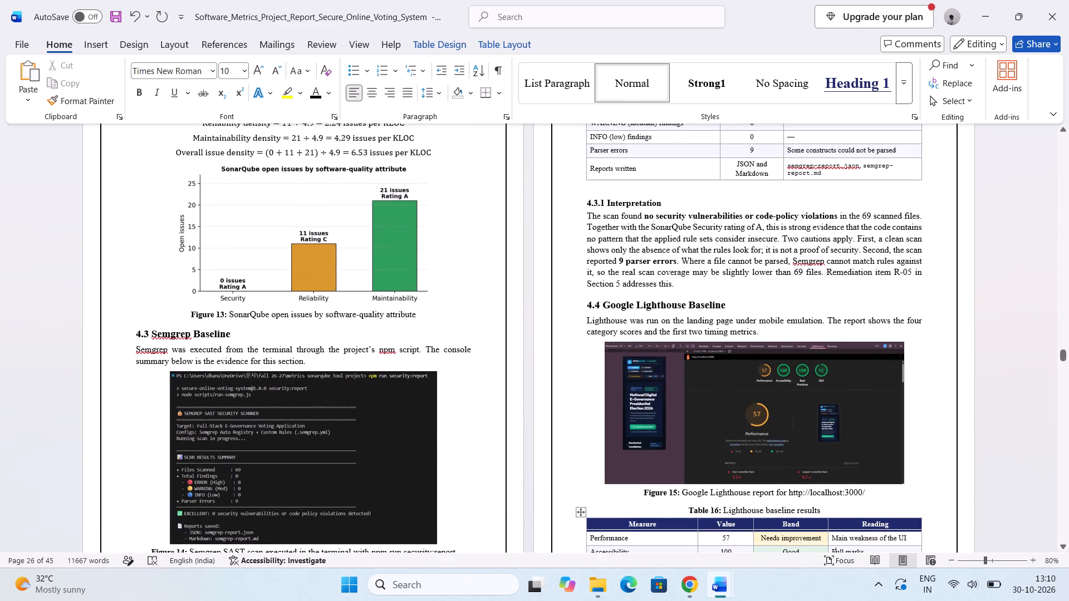
{"action": "scroll", "coordinate": [836, 332], "scroll_direction": "up", "scroll_amount": 5}
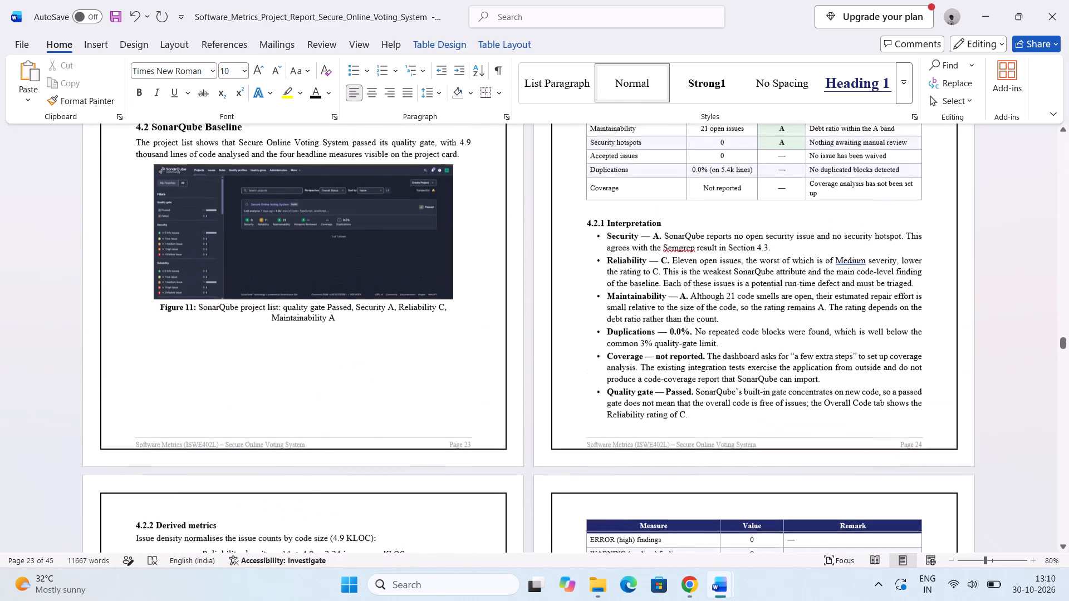
{"action": "scroll", "coordinate": [836, 332], "scroll_direction": "up", "scroll_amount": 1}
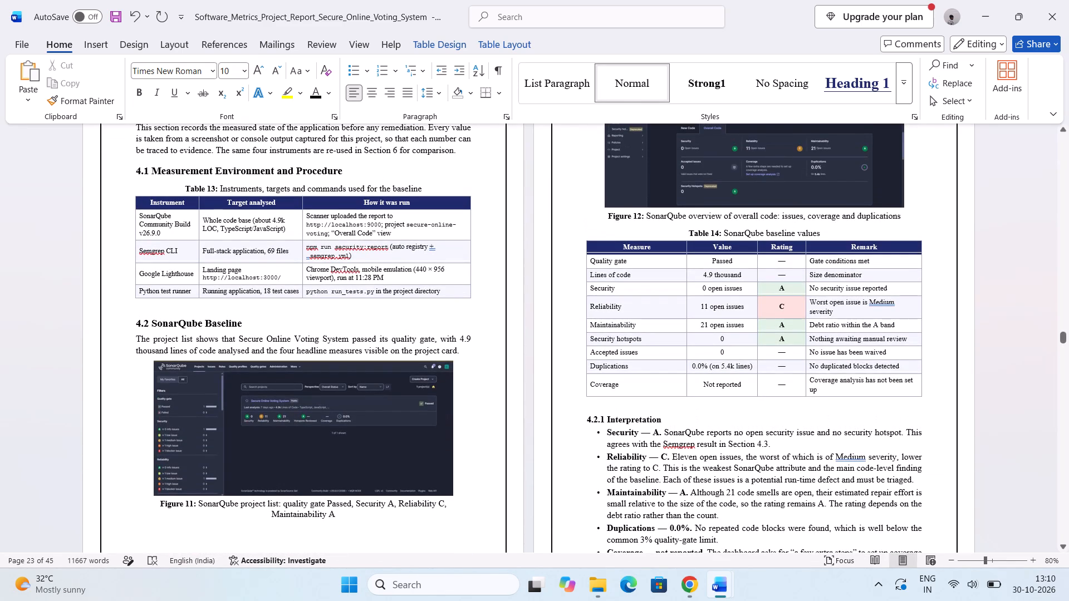
{"action": "left_click_drag", "start_coordinate": [669, 216], "coordinate": [790, 211]}
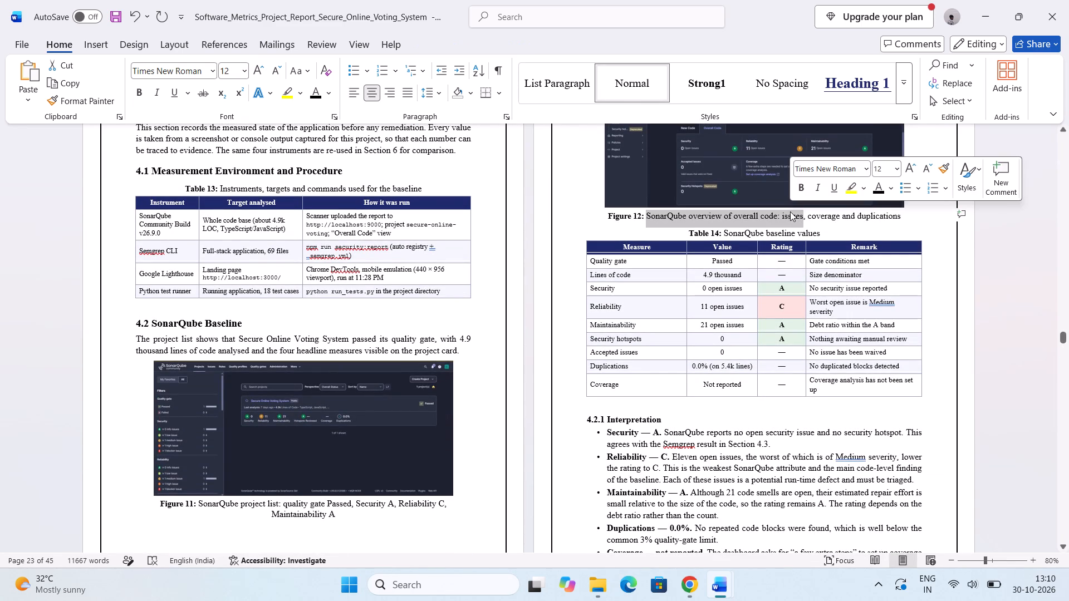
{"action": "scroll", "coordinate": [782, 259], "scroll_direction": "up", "scroll_amount": 1}
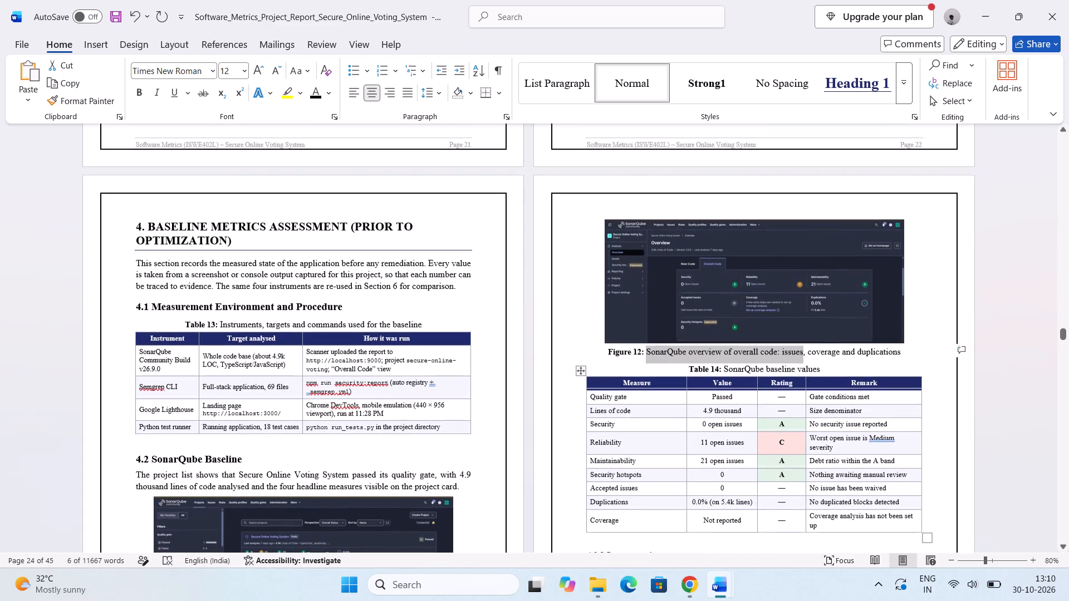
{"action": "scroll", "coordinate": [782, 259], "scroll_direction": "up", "scroll_amount": 1}
{"action": "triple_click", "coordinate": [744, 368]}
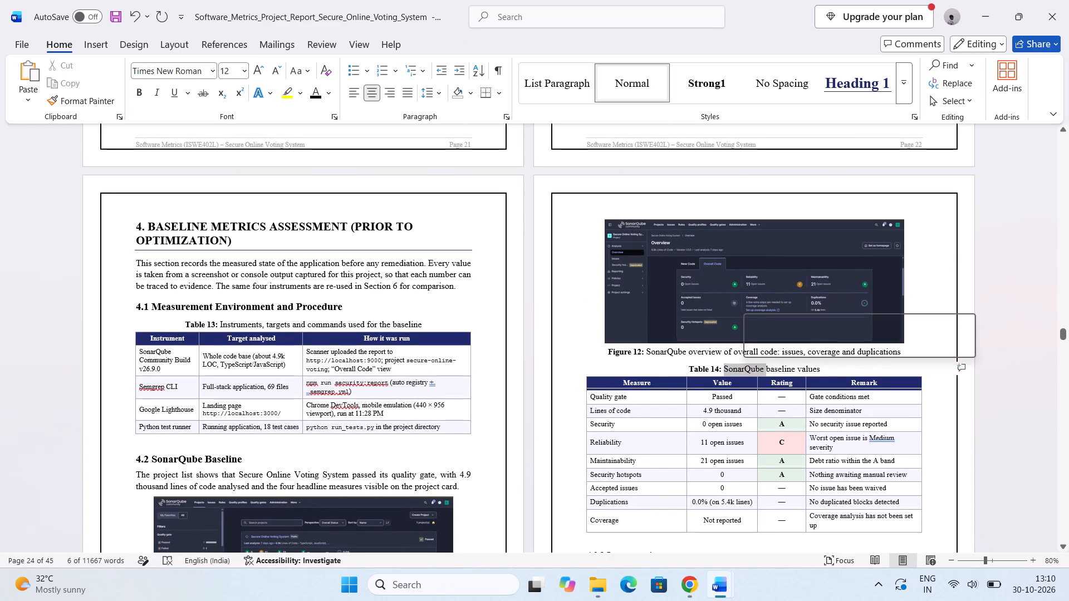
{"action": "left_click", "coordinate": [744, 368]}
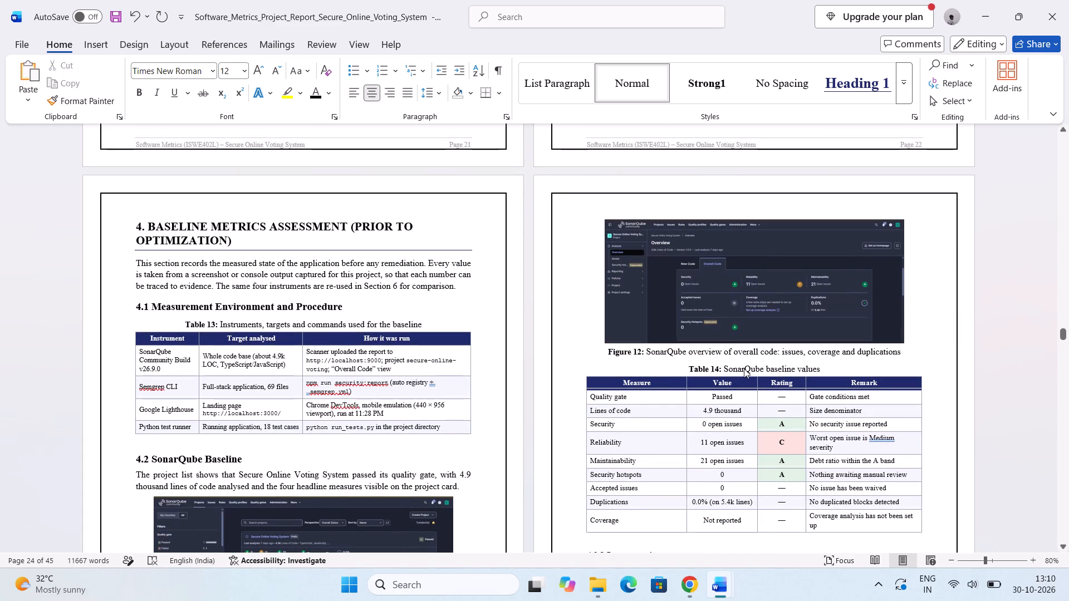
{"action": "scroll", "coordinate": [744, 368], "scroll_direction": "down", "scroll_amount": 2}
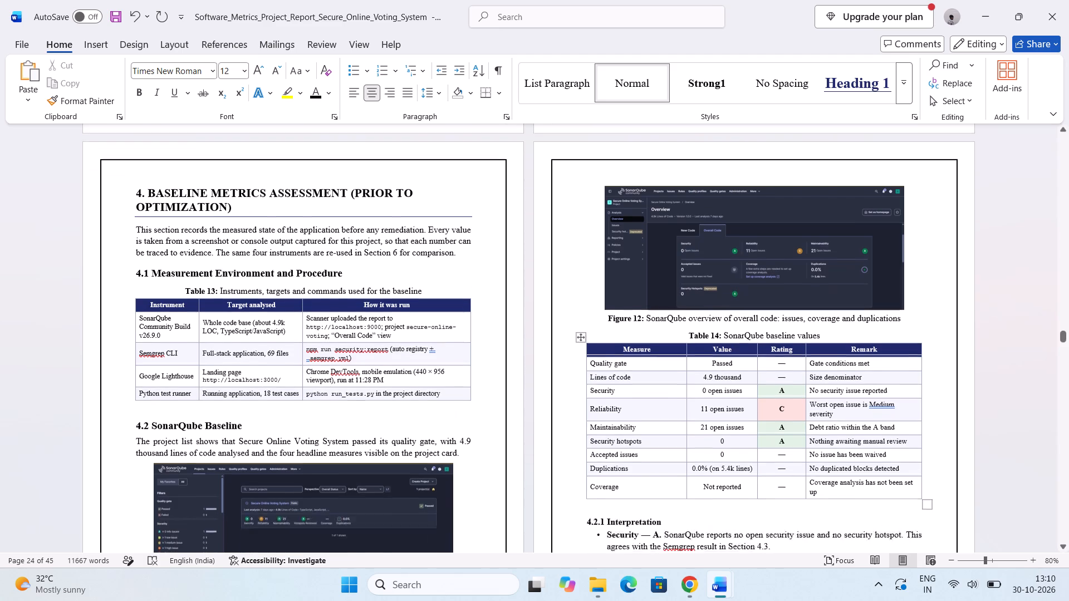
{"action": "scroll", "coordinate": [744, 368], "scroll_direction": "down", "scroll_amount": 4}
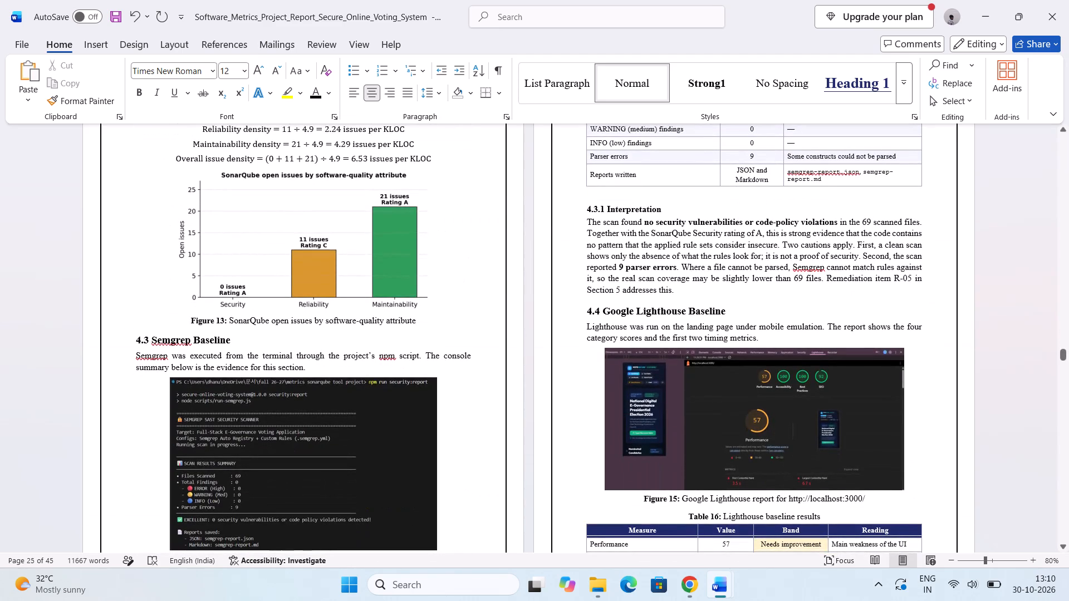
{"action": "scroll", "coordinate": [744, 368], "scroll_direction": "down", "scroll_amount": 2}
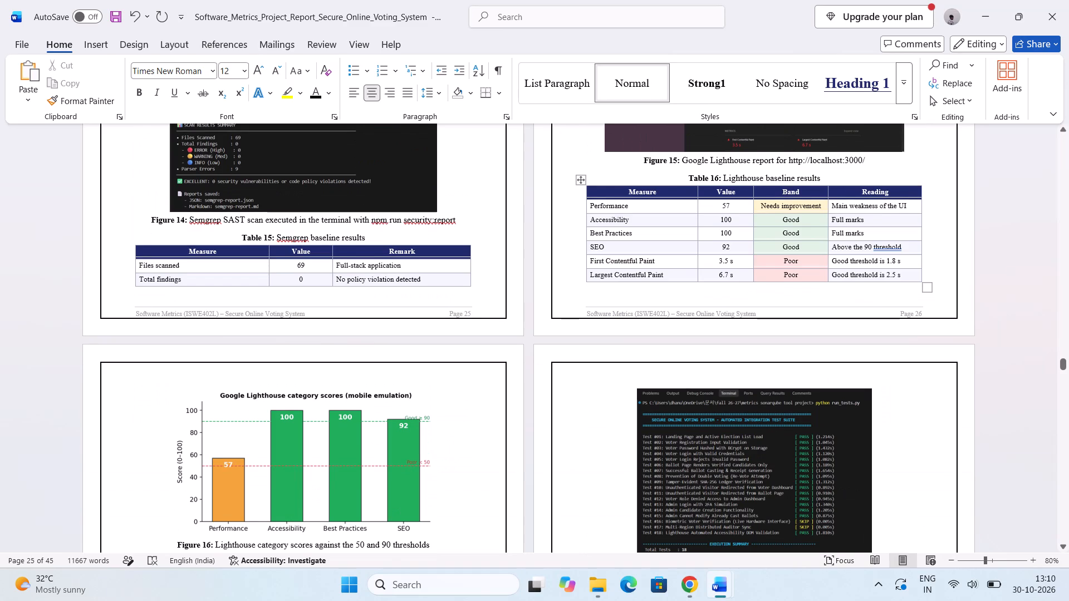
{"action": "scroll", "coordinate": [744, 368], "scroll_direction": "down", "scroll_amount": 1}
{"action": "scroll", "coordinate": [744, 368], "scroll_direction": "up", "scroll_amount": 1}
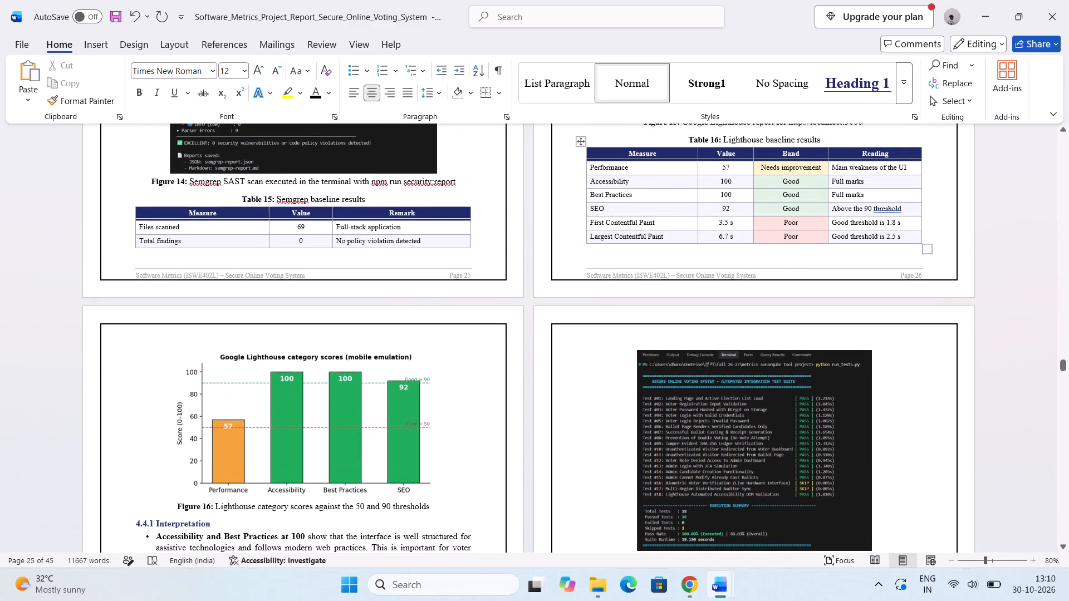
{"action": "left_click_drag", "start_coordinate": [367, 197], "coordinate": [285, 196]}
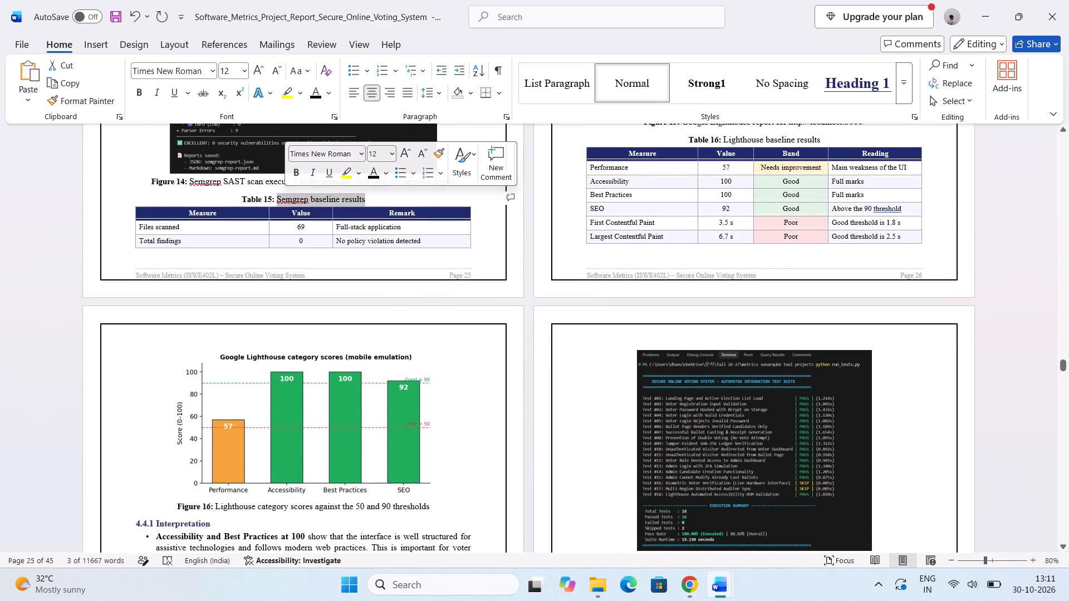
{"action": "scroll", "coordinate": [395, 336], "scroll_direction": "down", "scroll_amount": 2}
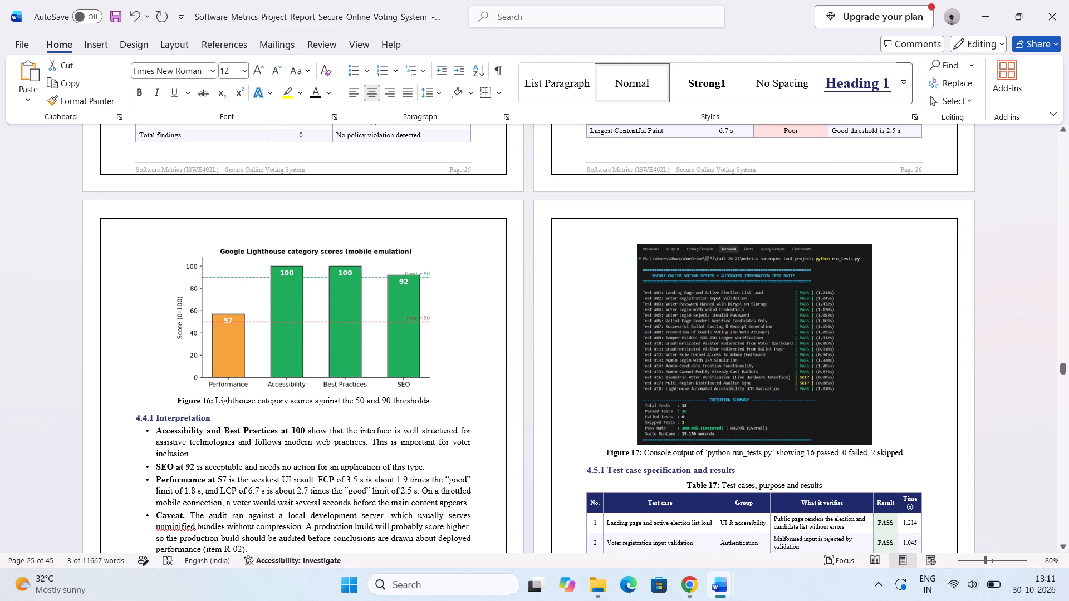
Check the Figure 16 caption's font size and set the Figure 17 caption description, "Console output" through "2 skipped", to font size 12.
{"action": "left_click_drag", "start_coordinate": [215, 401], "coordinate": [307, 403]}
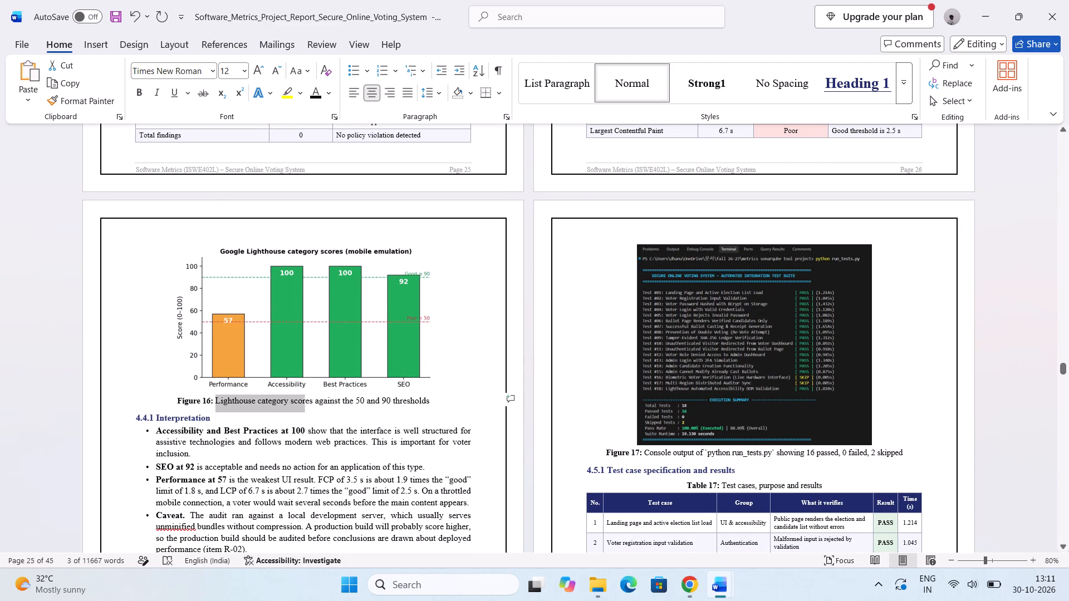
{"action": "left_click_drag", "start_coordinate": [307, 403], "coordinate": [428, 401]}
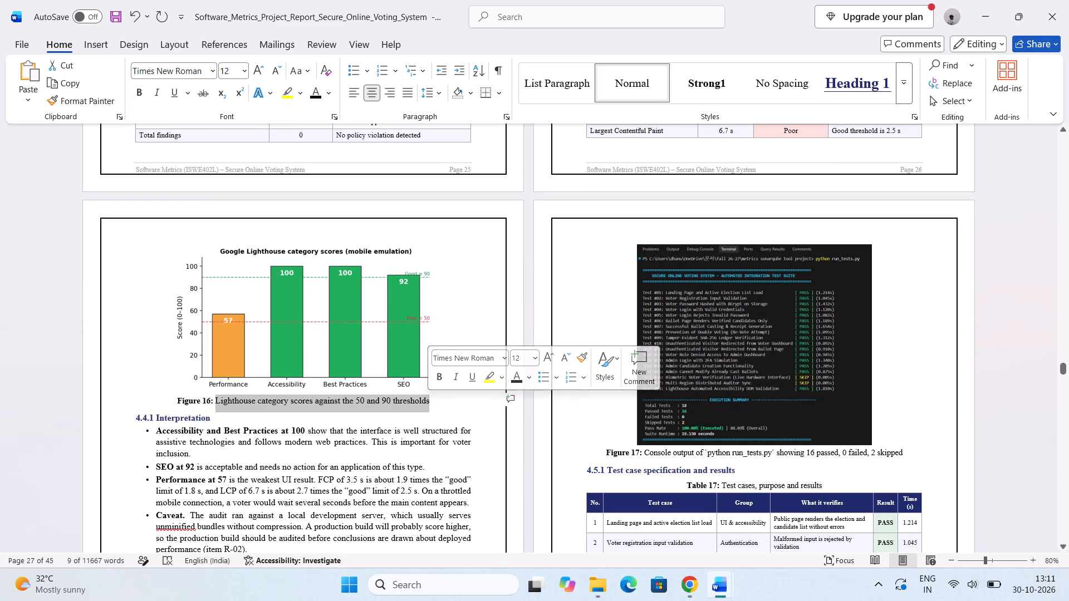
{"action": "left_click", "coordinate": [480, 411]}
{"action": "scroll", "coordinate": [480, 411], "scroll_direction": "down", "scroll_amount": 1}
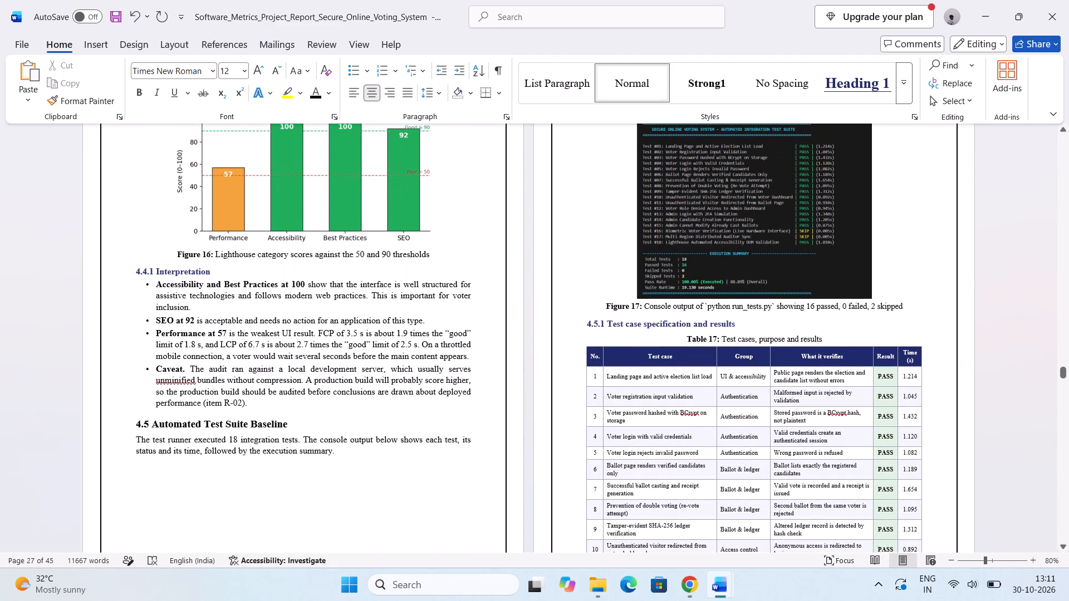
{"action": "left_click_drag", "start_coordinate": [645, 306], "coordinate": [918, 308]}
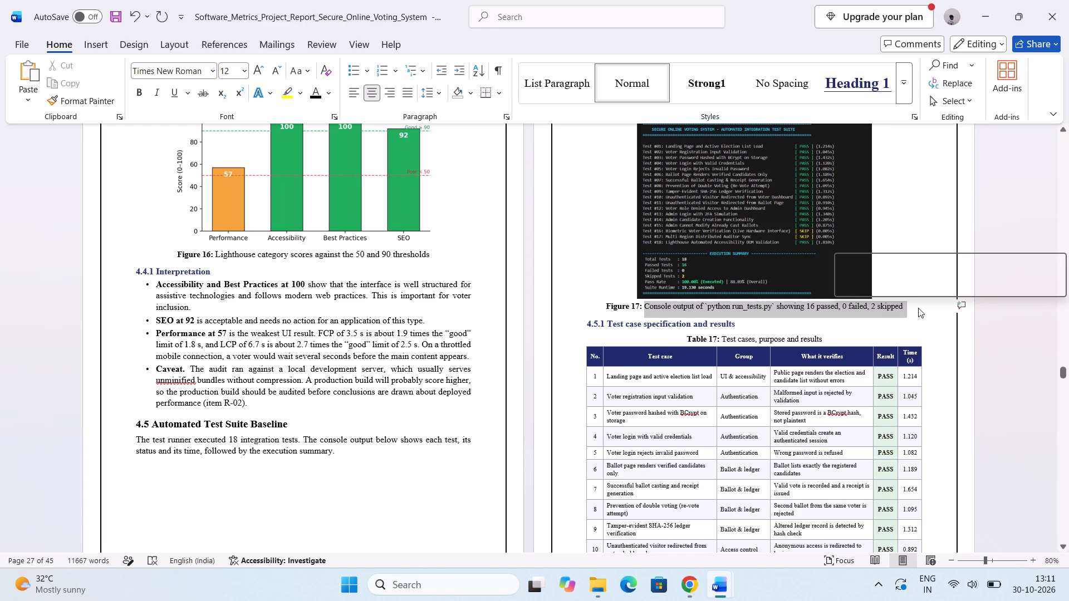
{"action": "left_click", "coordinate": [928, 267]}
{"action": "type", "text": "12"}
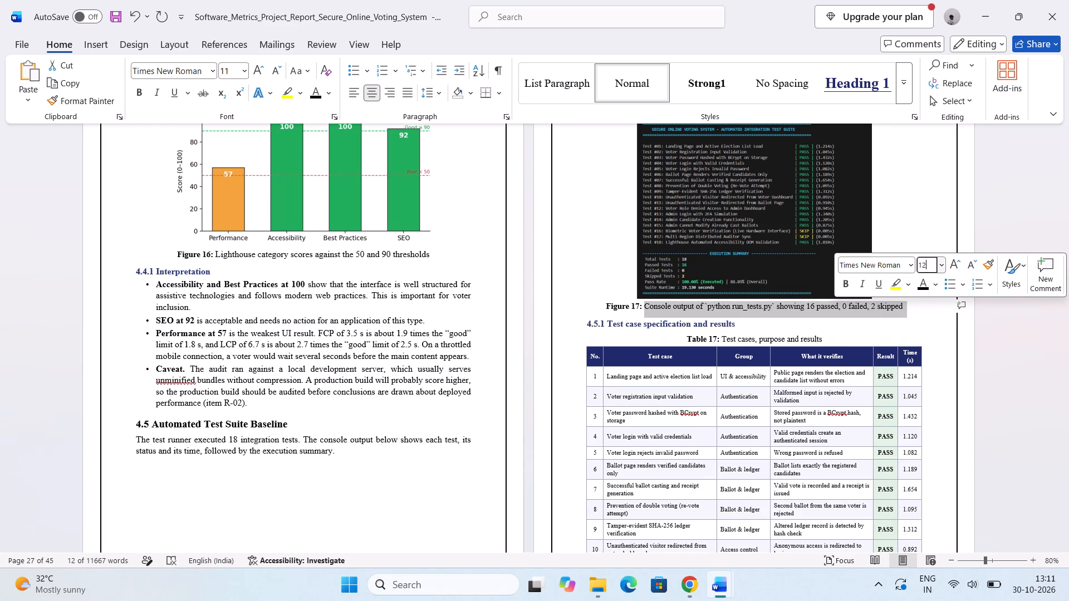
{"action": "key", "text": "Return"}
Delete the backquotes around "python run_tests.py" in the Figure 17 caption.
{"action": "left_click", "coordinate": [719, 304]}
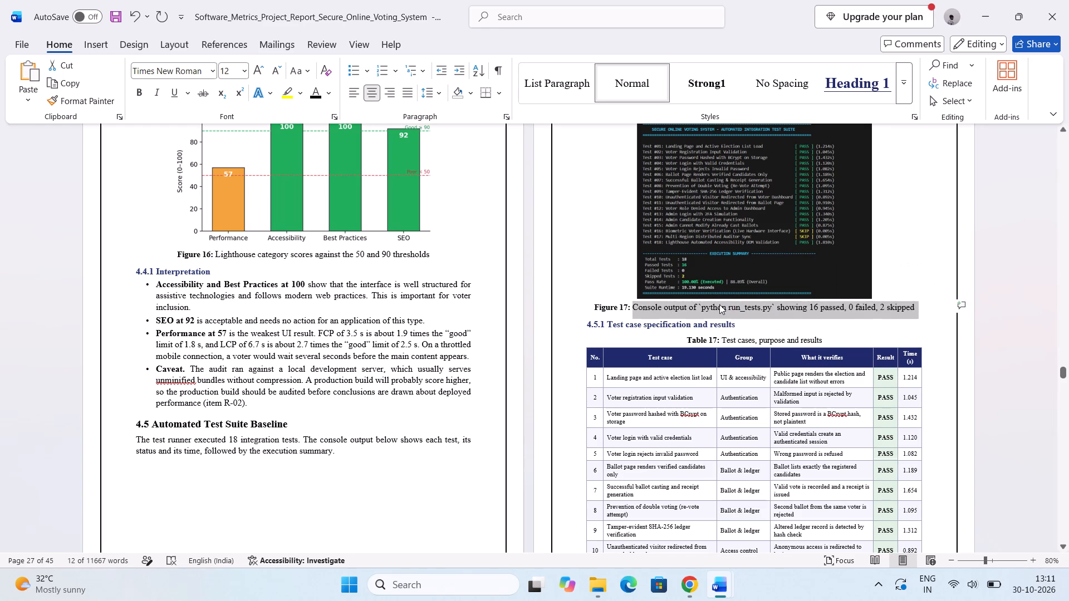
{"action": "left_click", "coordinate": [700, 306]}
{"action": "key", "text": "BackSpace"}
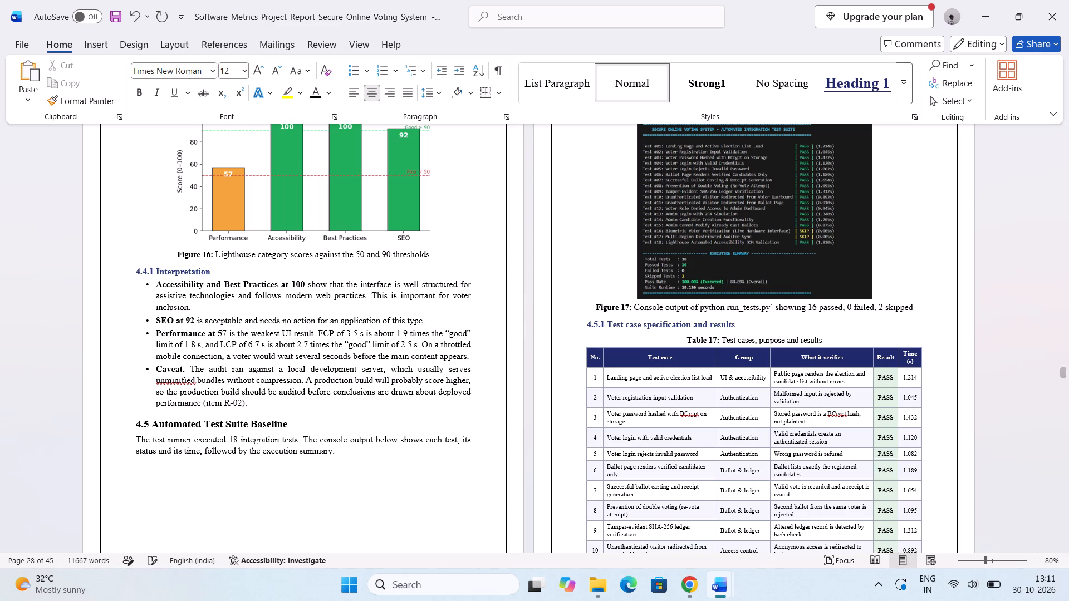
{"action": "key", "text": "Right"}
{"action": "key", "text": "Right"}
{"action": "key", "text": "Right"}
{"action": "key", "text": "Right"}
{"action": "key", "text": "Right"}
{"action": "key", "text": "Right"}
{"action": "key", "text": "Right"}
{"action": "key", "text": "Right"}
{"action": "key", "text": "Right"}
{"action": "key", "text": "Right"}
{"action": "key", "text": "Right"}
{"action": "key", "text": "Right"}
{"action": "key", "text": "Right"}
{"action": "key", "text": "Right"}
{"action": "key", "text": "Right"}
{"action": "key", "text": "Right"}
{"action": "key", "text": "Right"}
{"action": "key", "text": "Right"}
{"action": "key", "text": "Right"}
{"action": "key", "text": "Right"}
{"action": "key", "text": "BackSpace"}
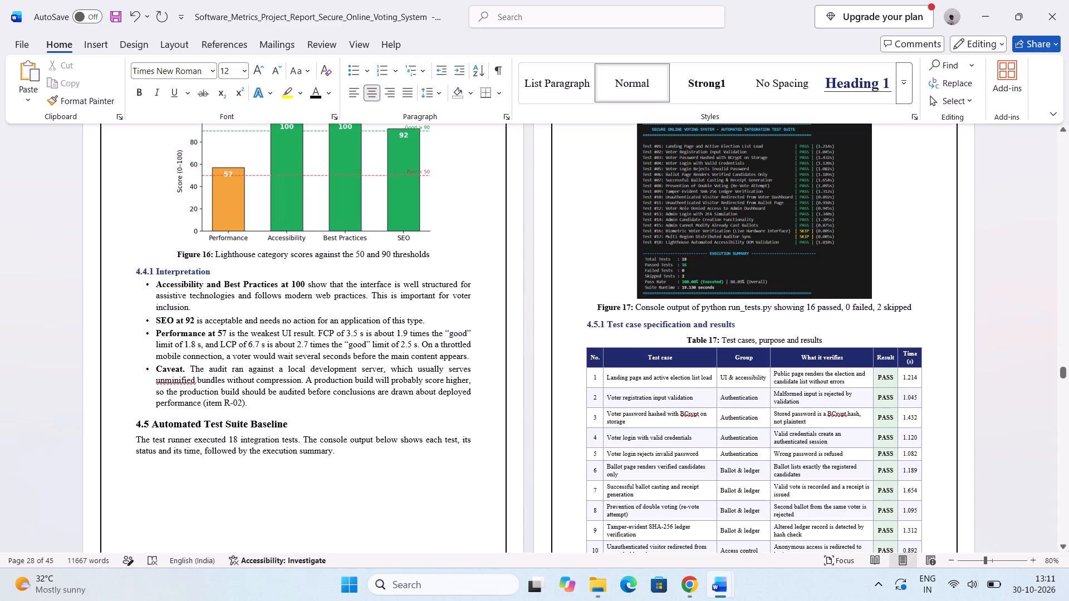
Change the font colour of the heading "4.4.1 Interpretation" to black.
{"action": "left_click_drag", "start_coordinate": [223, 272], "coordinate": [148, 270]}
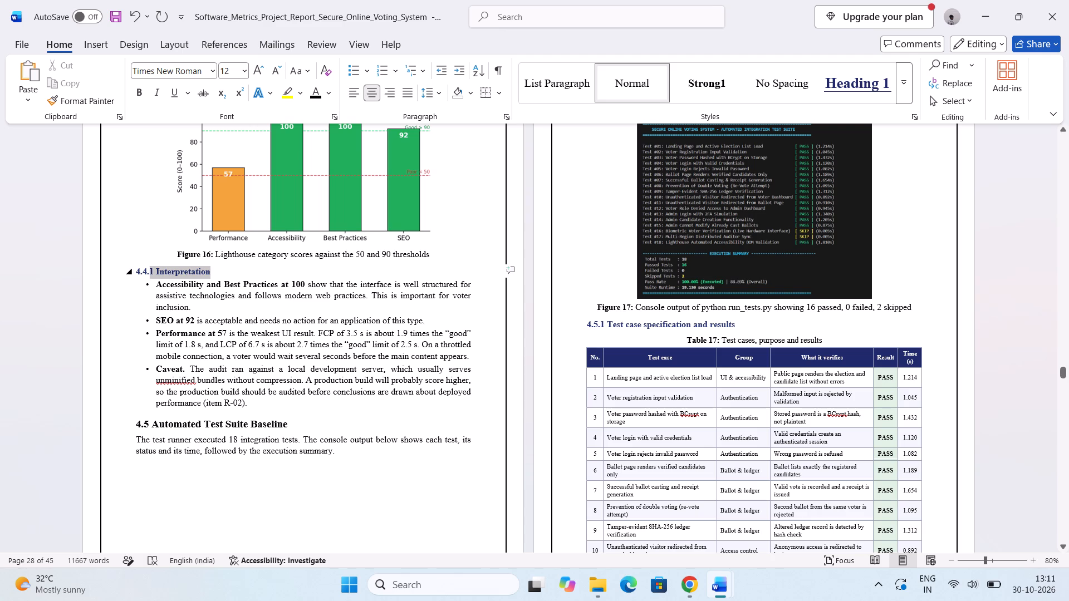
{"action": "left_click_drag", "start_coordinate": [148, 270], "coordinate": [134, 270]}
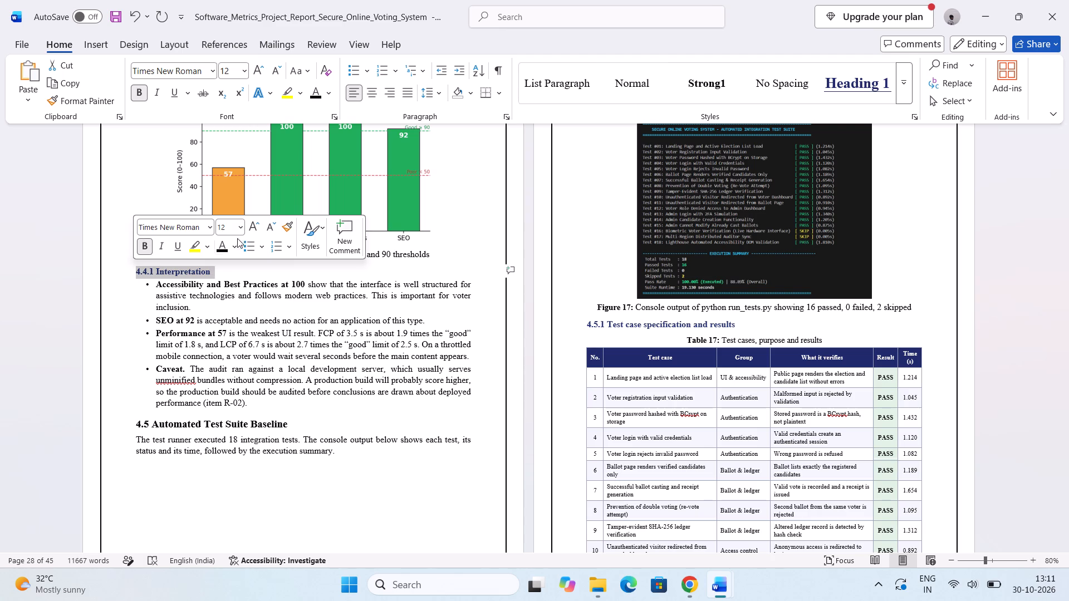
{"action": "left_click", "coordinate": [224, 244]}
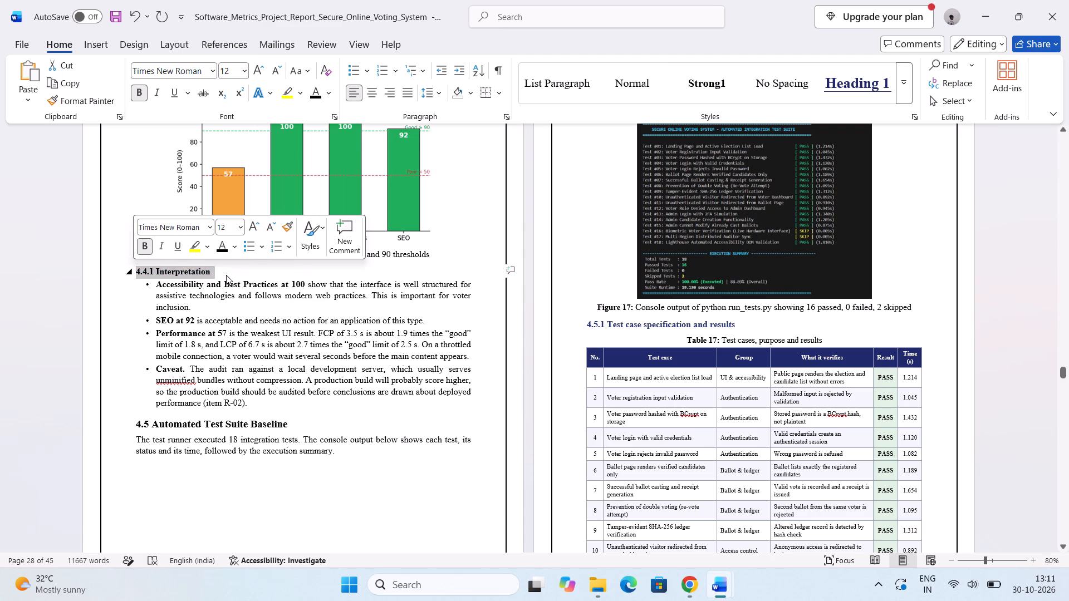
{"action": "left_click", "coordinate": [226, 275]}
Review the Section 4 pages from the SonarQube results to the test-case charts, examining their headings, captions and layout.
{"action": "scroll", "coordinate": [226, 275], "scroll_direction": "up", "scroll_amount": 4}
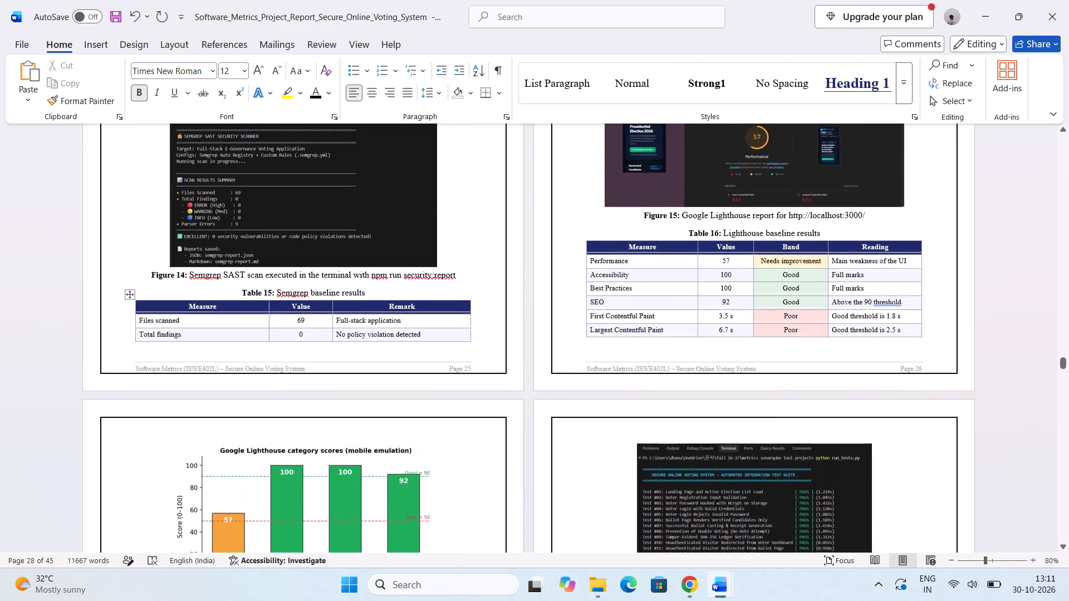
{"action": "scroll", "coordinate": [226, 275], "scroll_direction": "up", "scroll_amount": 3}
{"action": "scroll", "coordinate": [226, 275], "scroll_direction": "right", "scroll_amount": 1}
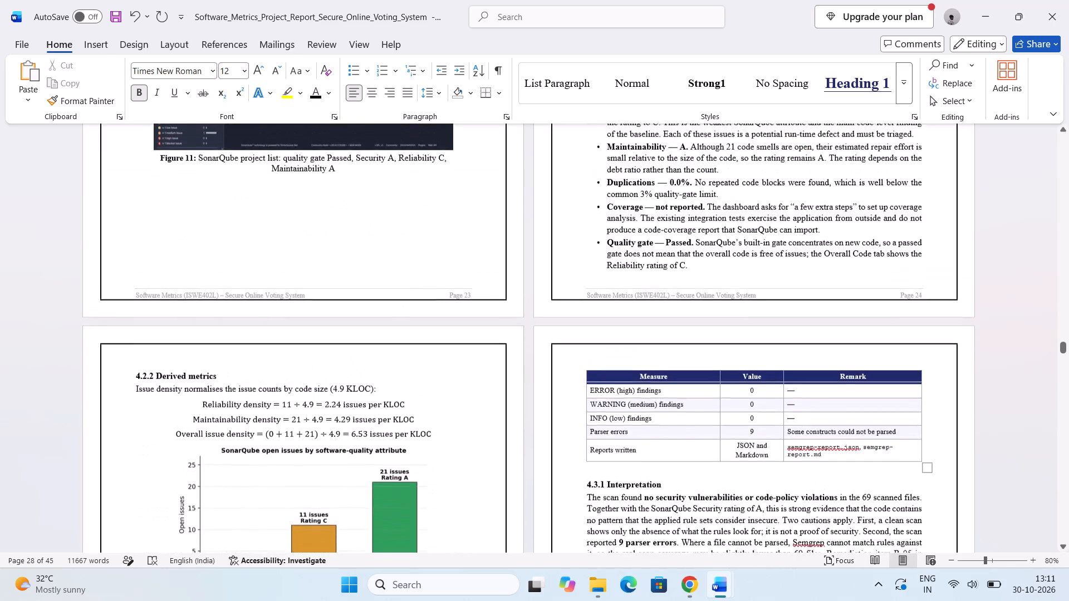
{"action": "scroll", "coordinate": [226, 275], "scroll_direction": "right", "scroll_amount": 1}
{"action": "scroll", "coordinate": [226, 275], "scroll_direction": "down", "scroll_amount": 5}
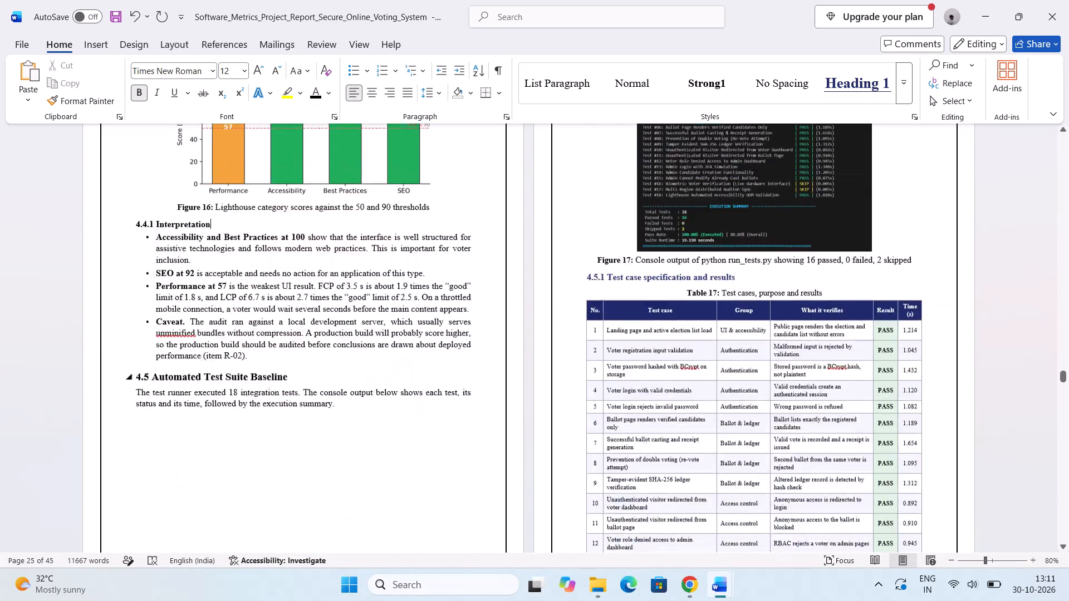
{"action": "scroll", "coordinate": [226, 275], "scroll_direction": "down", "scroll_amount": 1}
{"action": "scroll", "coordinate": [226, 275], "scroll_direction": "up", "scroll_amount": 3}
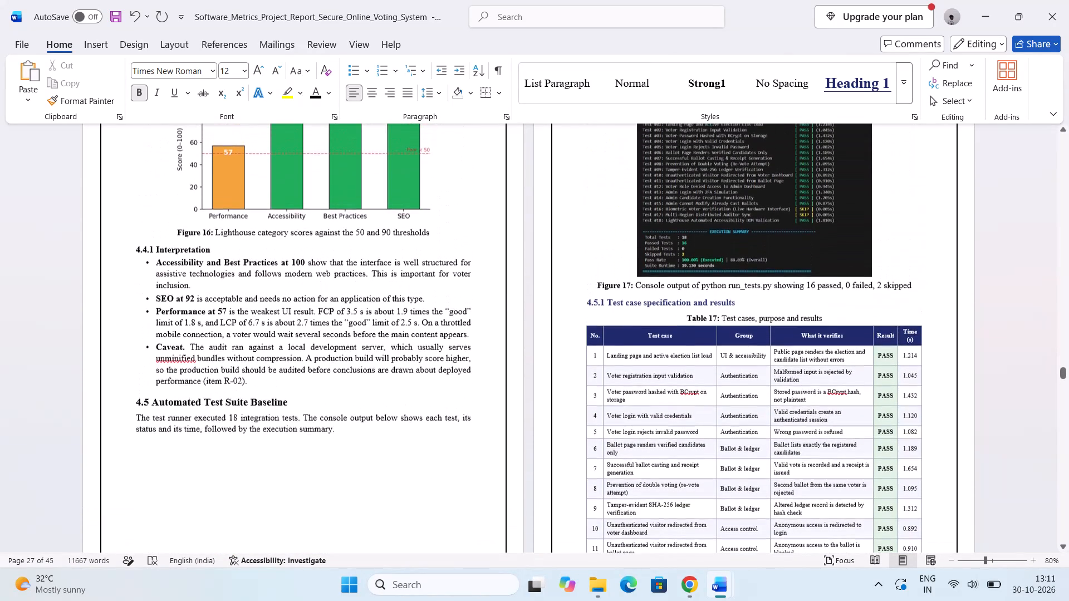
{"action": "scroll", "coordinate": [226, 275], "scroll_direction": "up", "scroll_amount": 2}
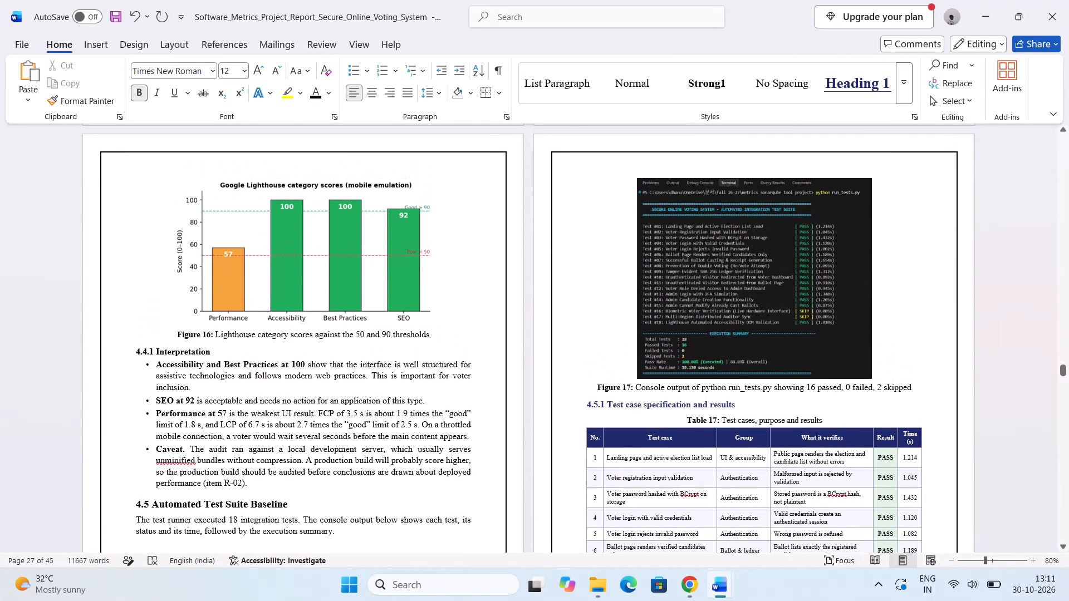
{"action": "scroll", "coordinate": [226, 275], "scroll_direction": "down", "scroll_amount": 2}
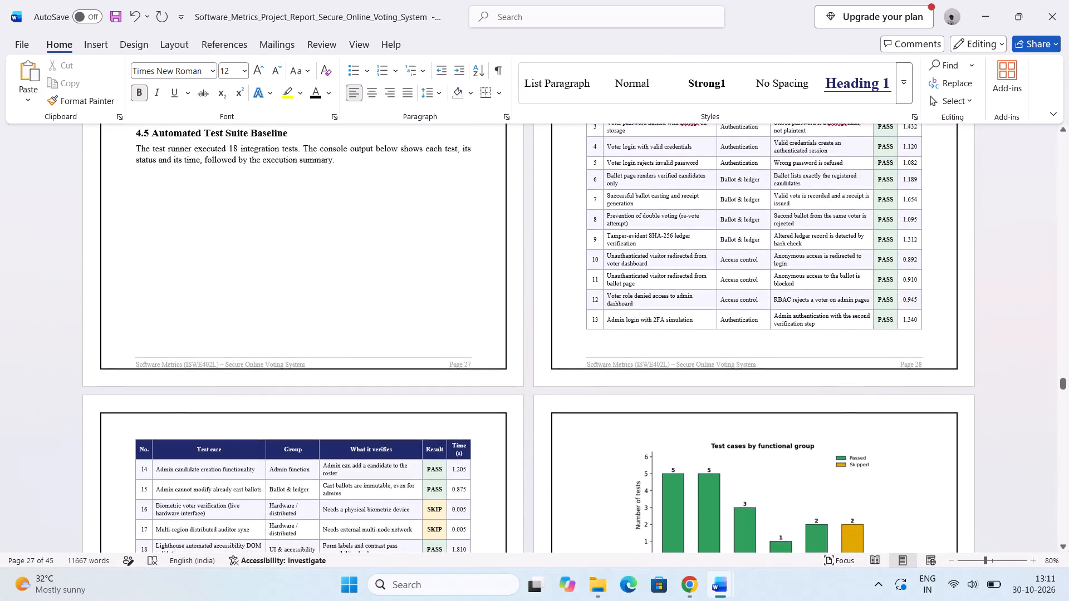
{"action": "scroll", "coordinate": [226, 275], "scroll_direction": "down", "scroll_amount": 2}
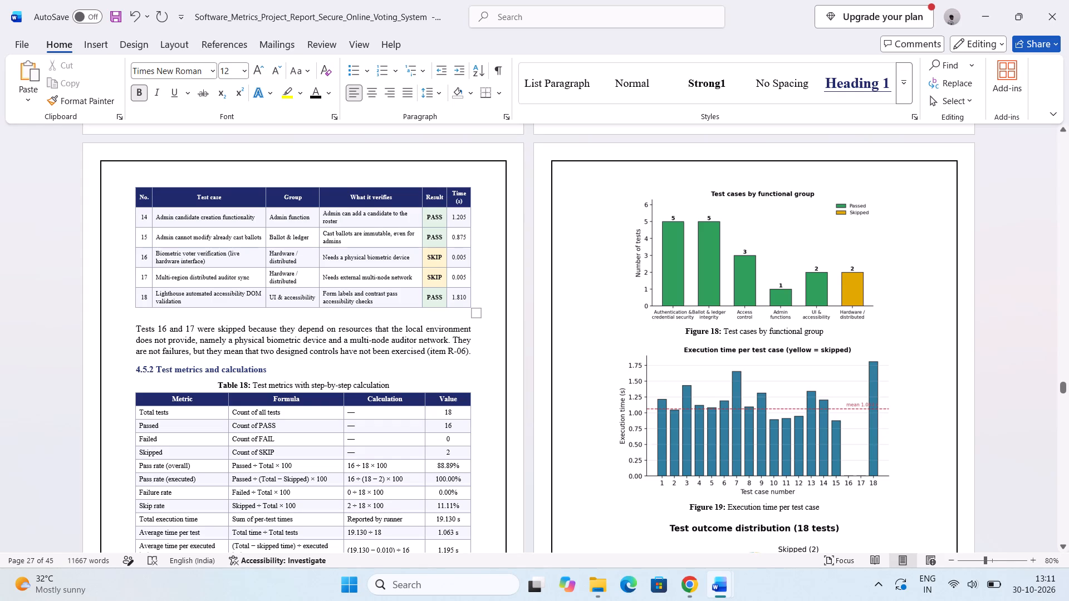
{"action": "scroll", "coordinate": [781, 311], "scroll_direction": "up", "scroll_amount": 3}
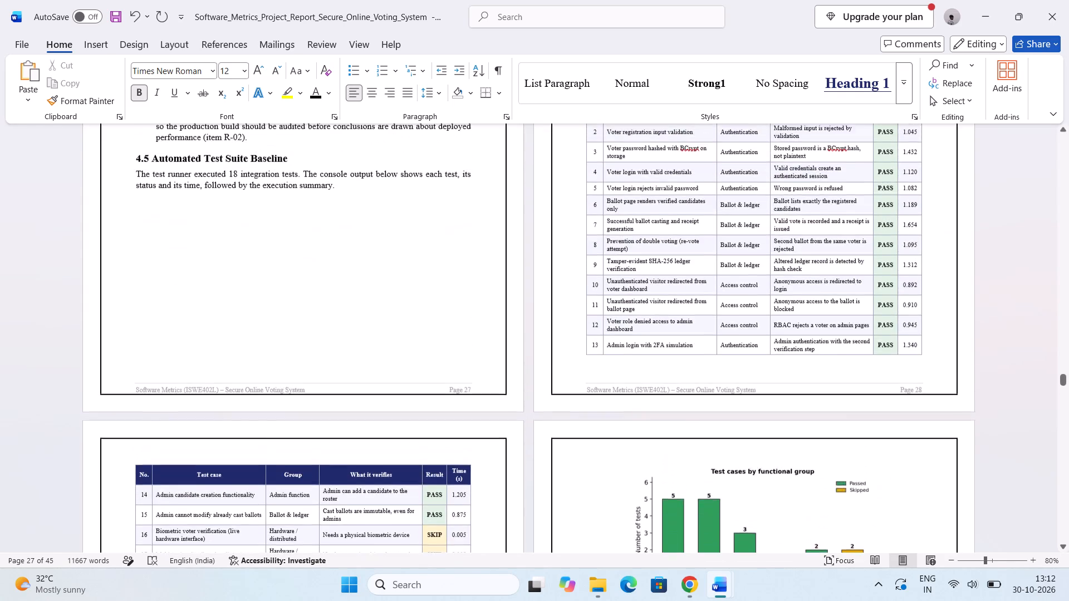
{"action": "scroll", "coordinate": [781, 311], "scroll_direction": "up", "scroll_amount": 2}
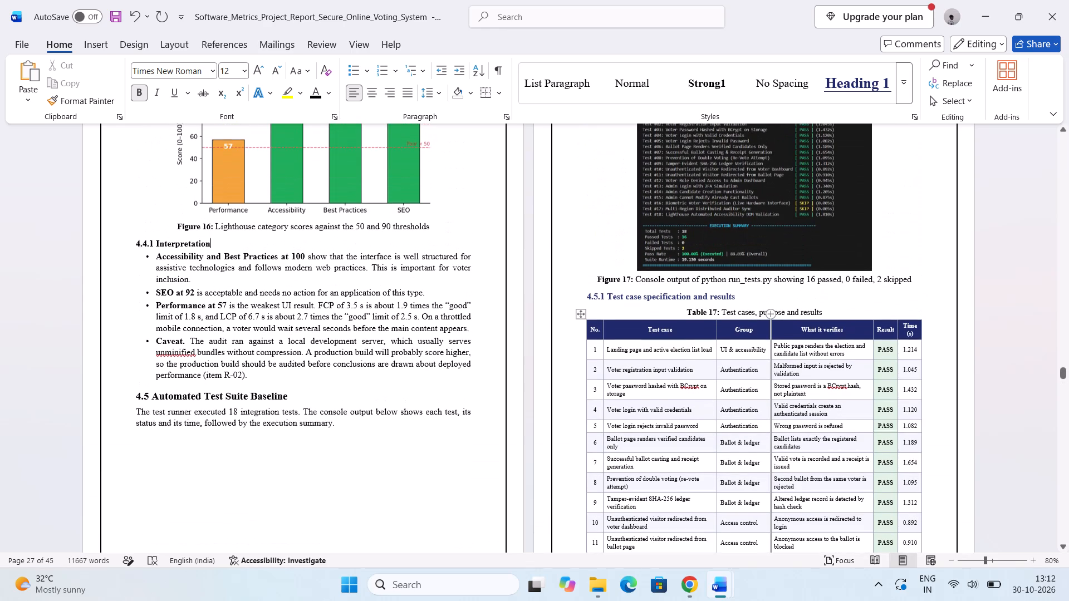
Set the Table 17 caption description "Test cases, purpose and results" to font size 12 and compare it with the Figure 17 caption's size.
{"action": "left_click", "coordinate": [792, 214]}
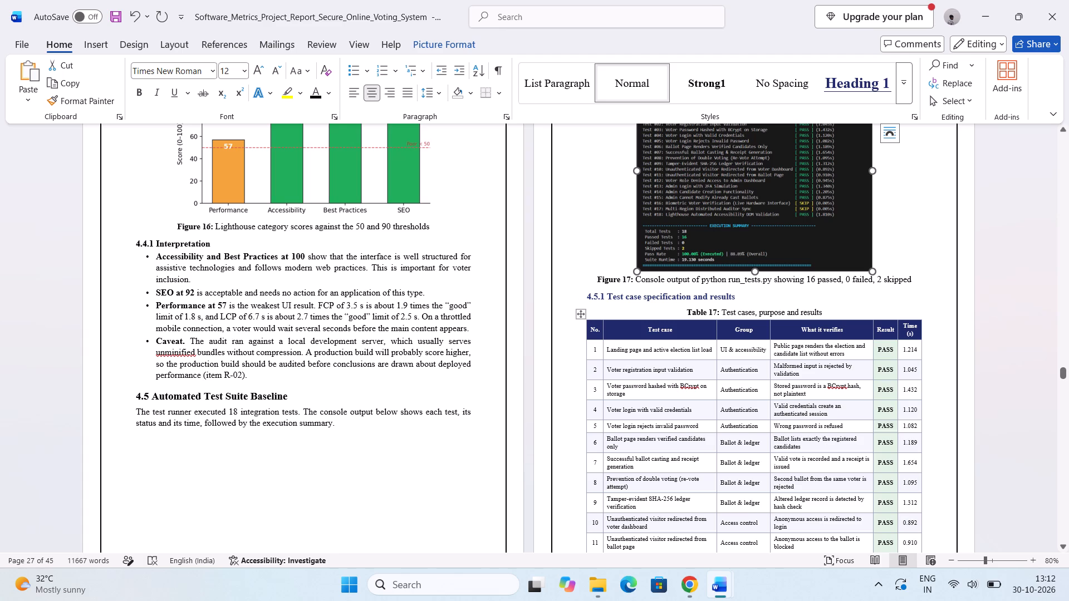
{"action": "left_click", "coordinate": [823, 313]}
{"action": "left_click_drag", "start_coordinate": [823, 313], "coordinate": [716, 311]}
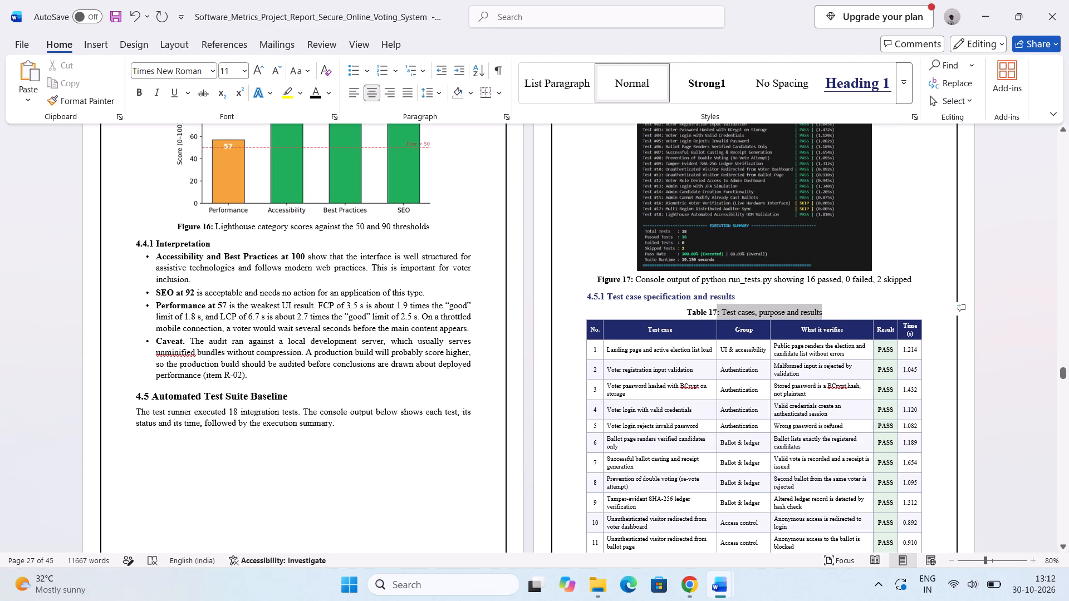
{"action": "left_click_drag", "start_coordinate": [716, 311], "coordinate": [720, 312]}
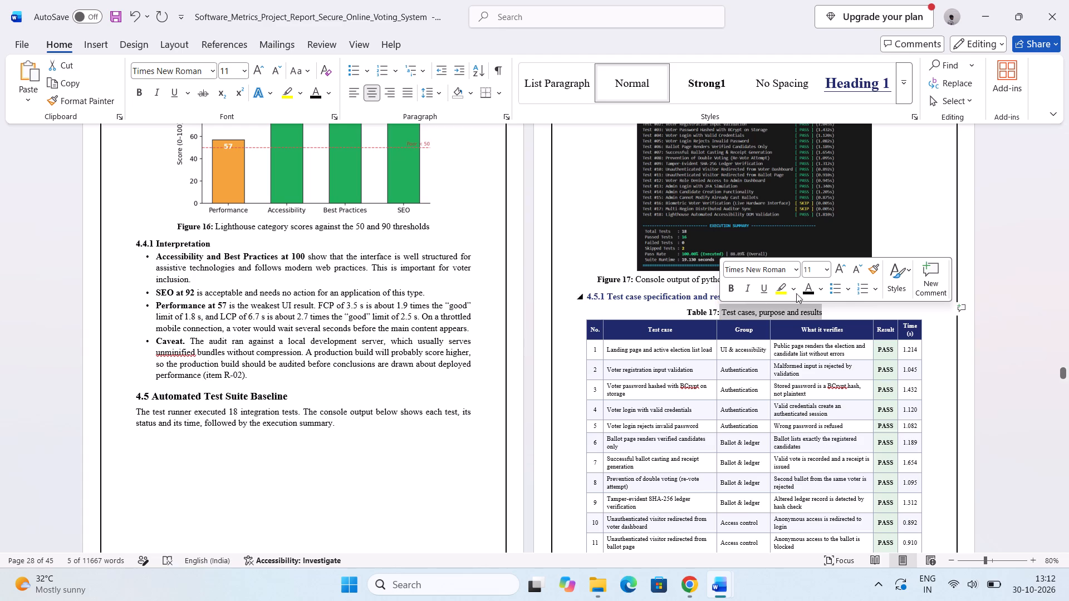
{"action": "left_click", "coordinate": [812, 268]}
{"action": "type", "text": "12"}
{"action": "key", "text": "Return"}
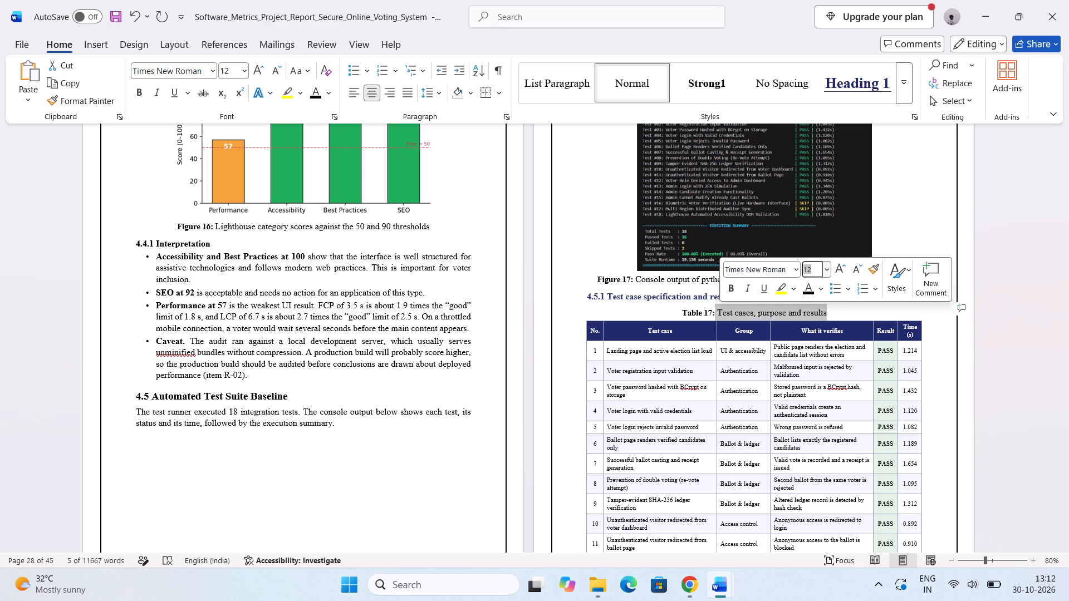
{"action": "left_click", "coordinate": [833, 309]}
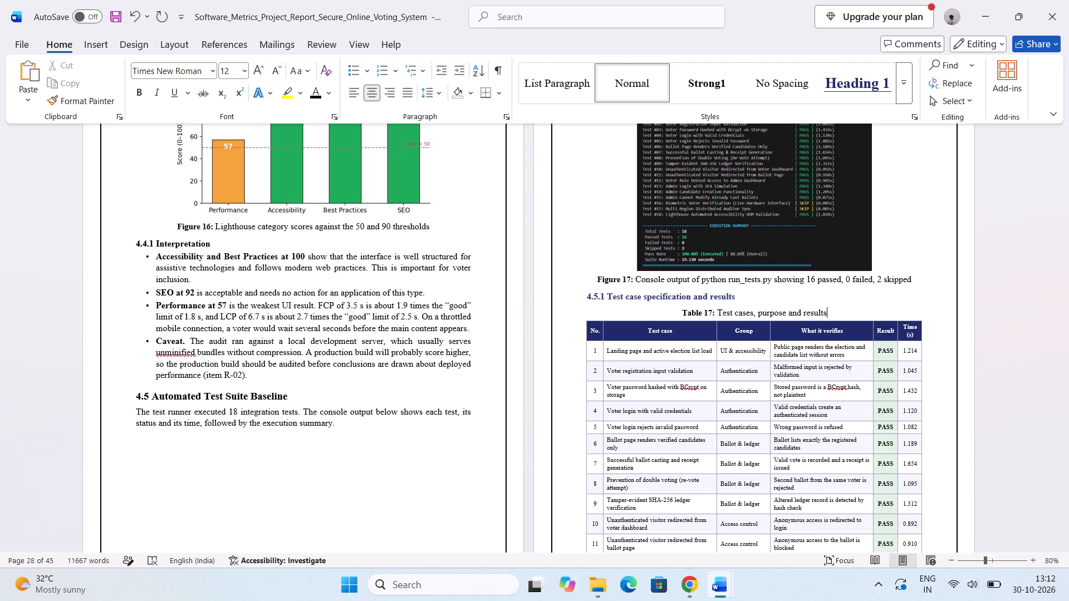
{"action": "left_click_drag", "start_coordinate": [829, 311], "coordinate": [713, 308]}
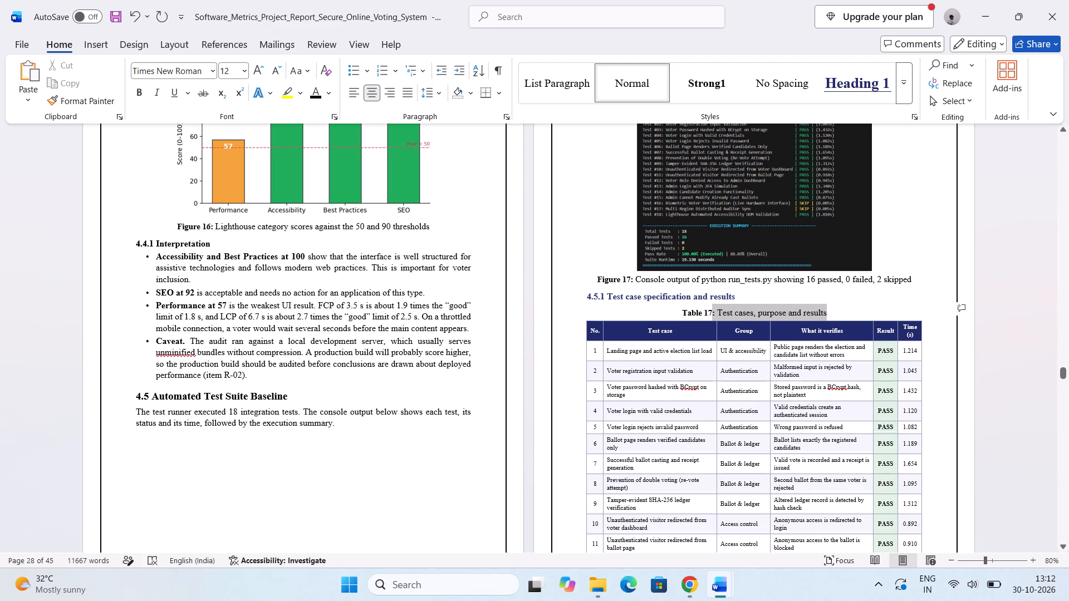
{"action": "left_click_drag", "start_coordinate": [713, 308], "coordinate": [719, 312]}
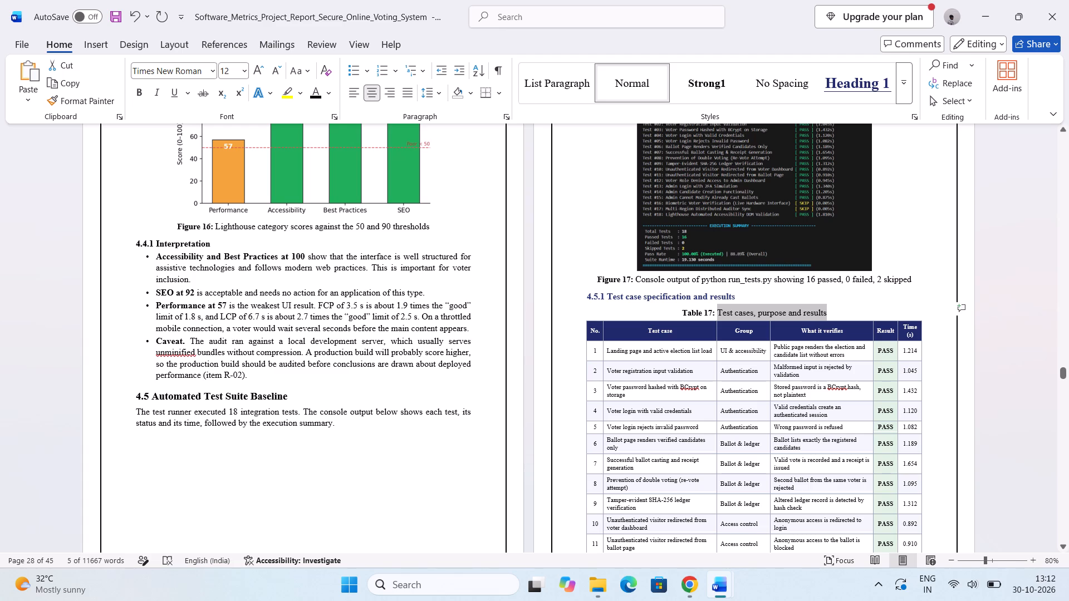
{"action": "left_click_drag", "start_coordinate": [635, 279], "coordinate": [915, 280]}
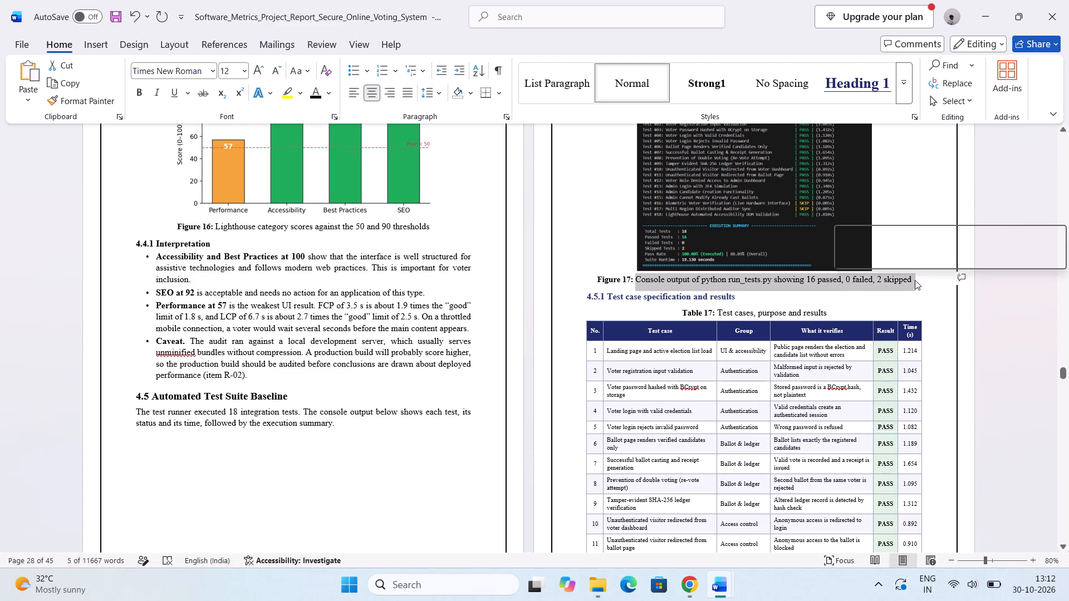
{"action": "left_click", "coordinate": [887, 296]}
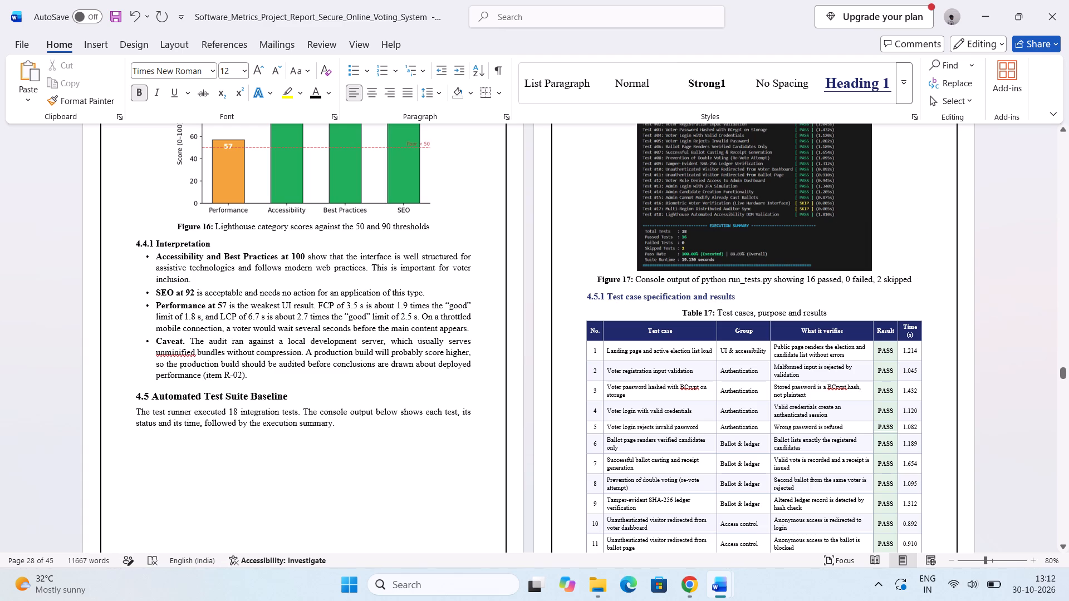
Change the font colour of the heading "4.5.1 Test case specification and results" to black.
{"action": "left_click_drag", "start_coordinate": [744, 300], "coordinate": [622, 298]}
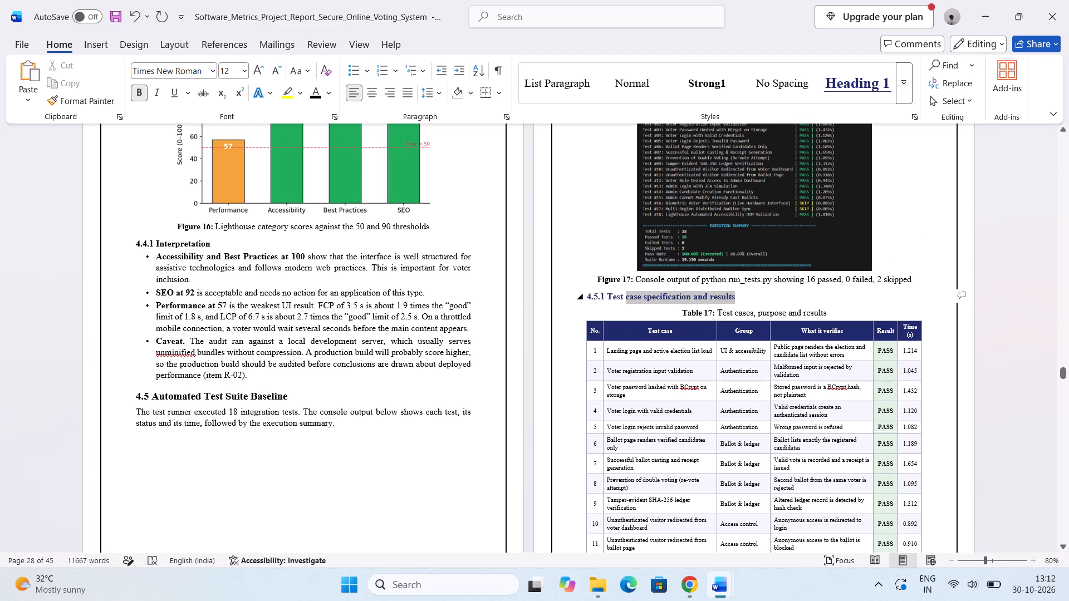
{"action": "left_click_drag", "start_coordinate": [622, 298], "coordinate": [587, 295]}
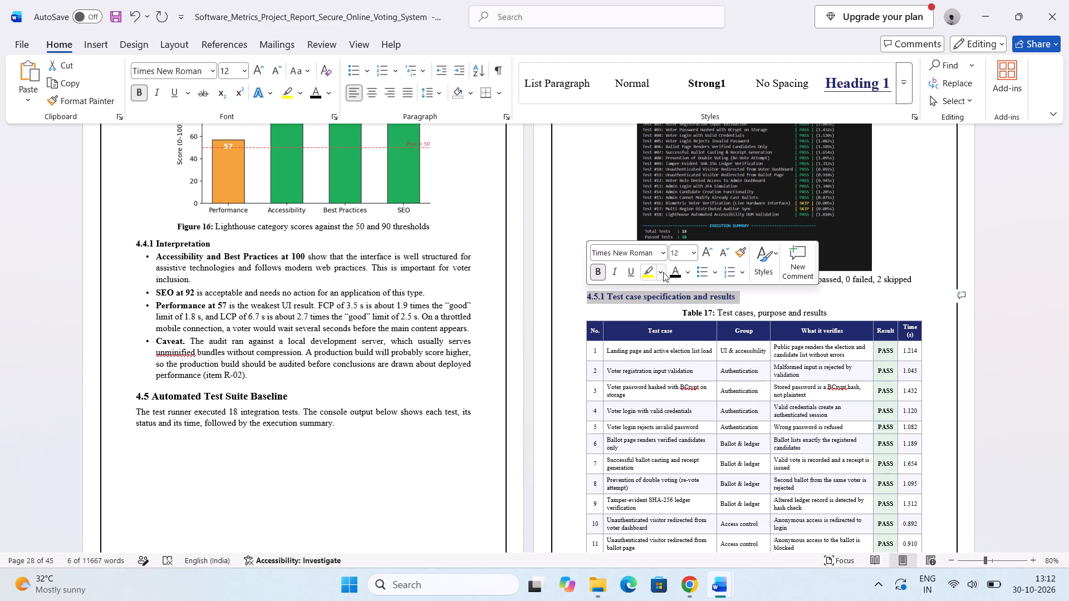
{"action": "left_click", "coordinate": [674, 273]}
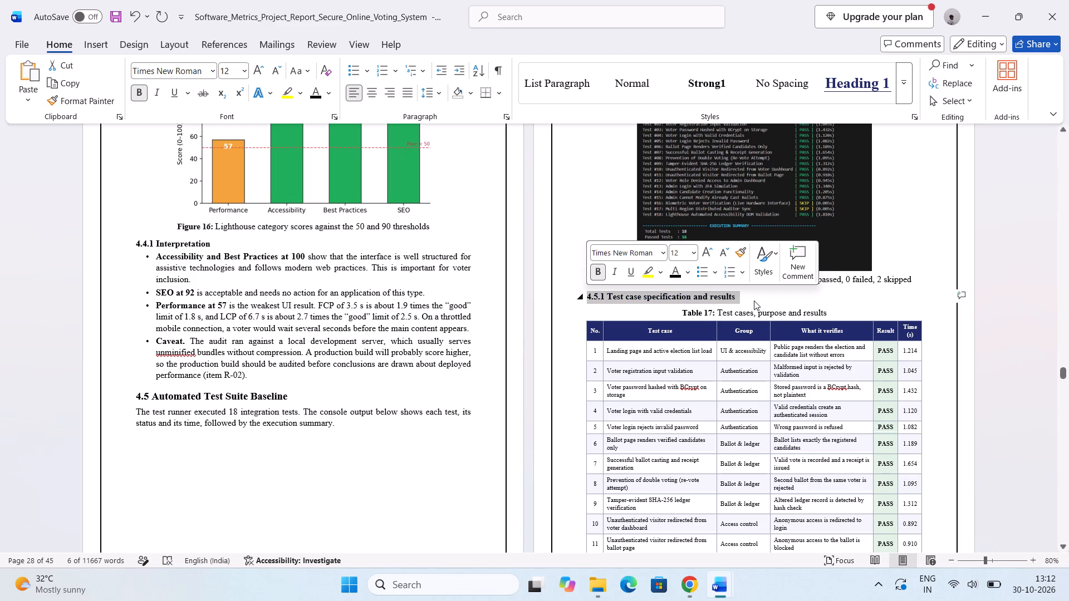
{"action": "left_click", "coordinate": [754, 300]}
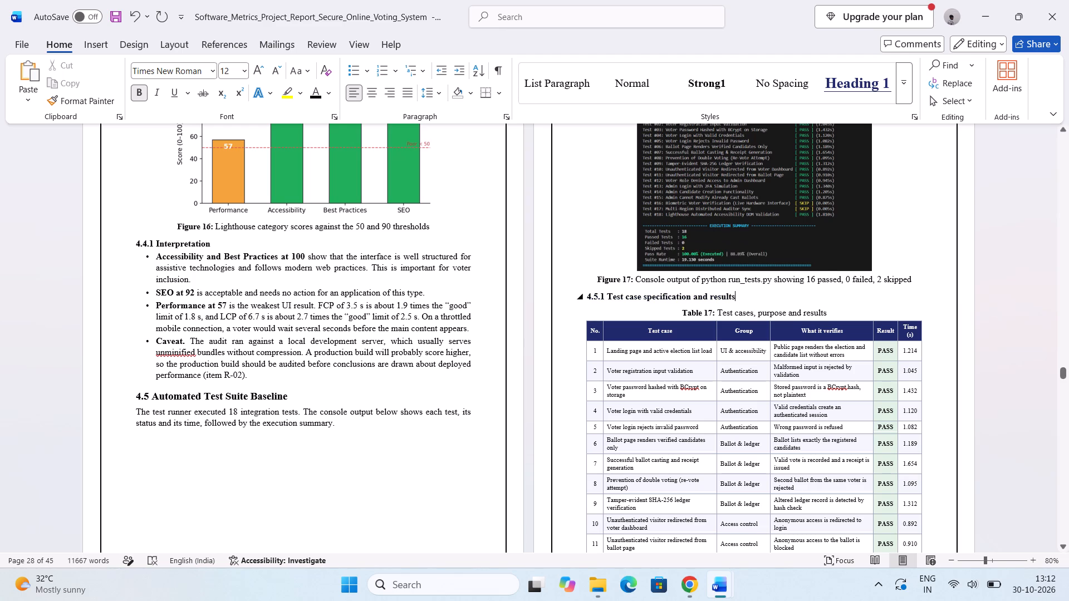
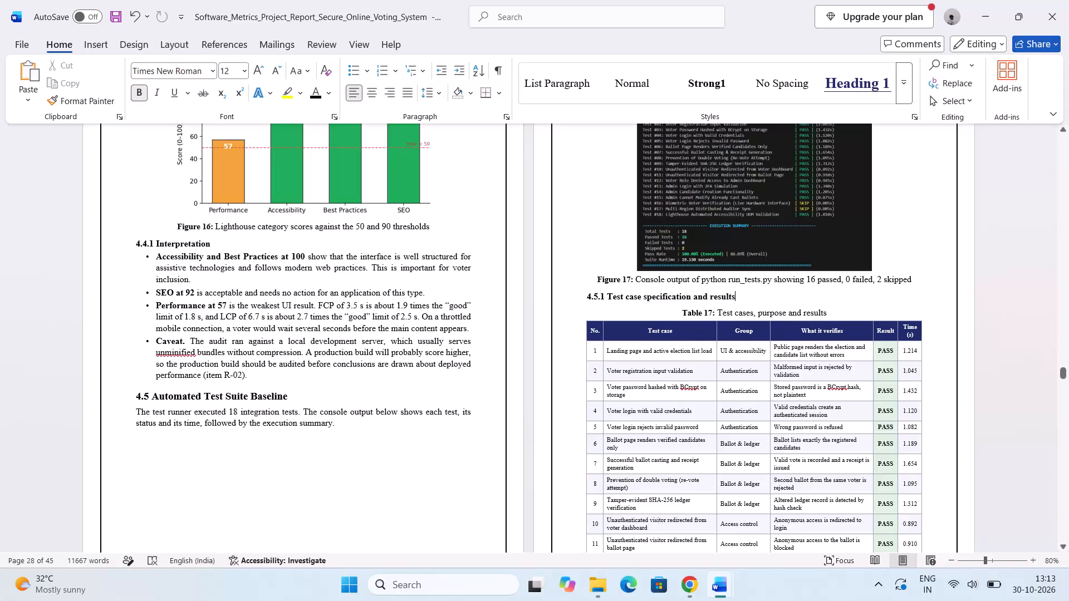
Change the font colour of the heading "5. CODE OPTIMIZATION AND REFACTORING LOG" to black.
{"action": "scroll", "coordinate": [694, 310], "scroll_direction": "down", "scroll_amount": 1}
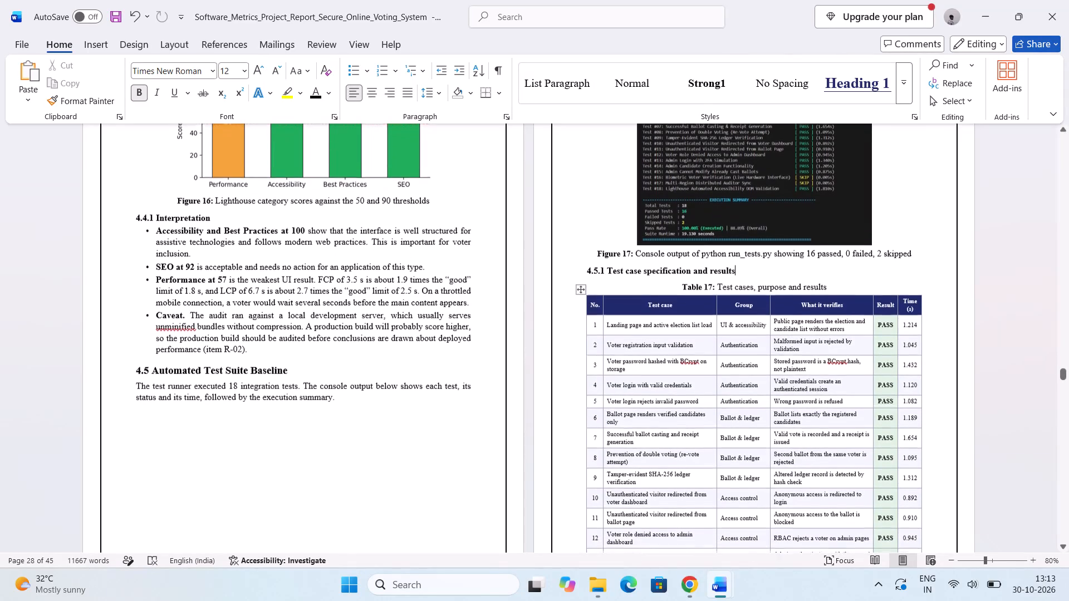
{"action": "scroll", "coordinate": [694, 310], "scroll_direction": "down", "scroll_amount": 1}
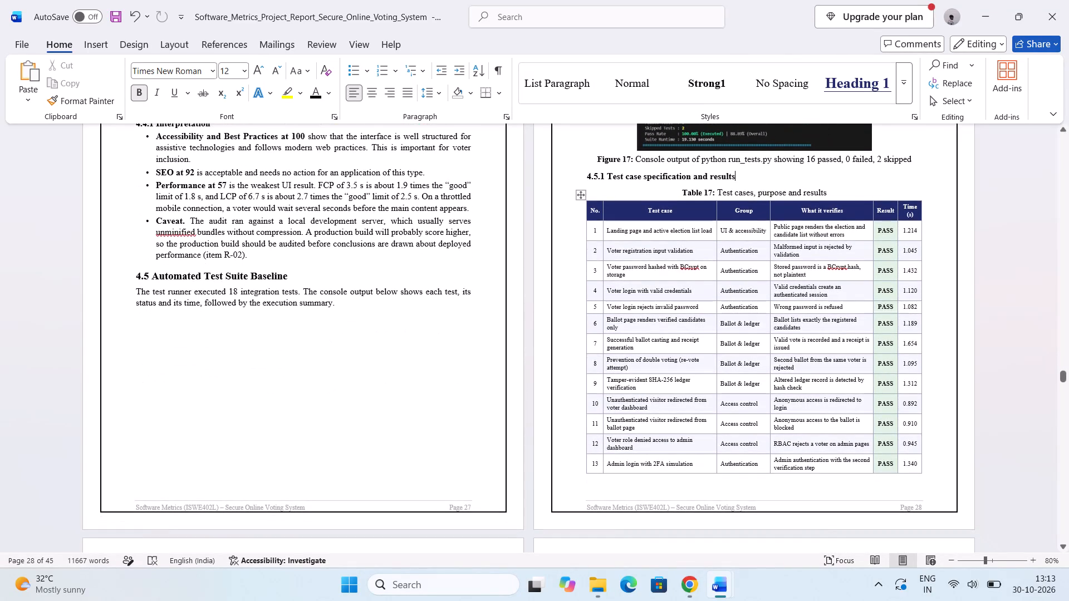
{"action": "scroll", "coordinate": [694, 310], "scroll_direction": "down", "scroll_amount": 5}
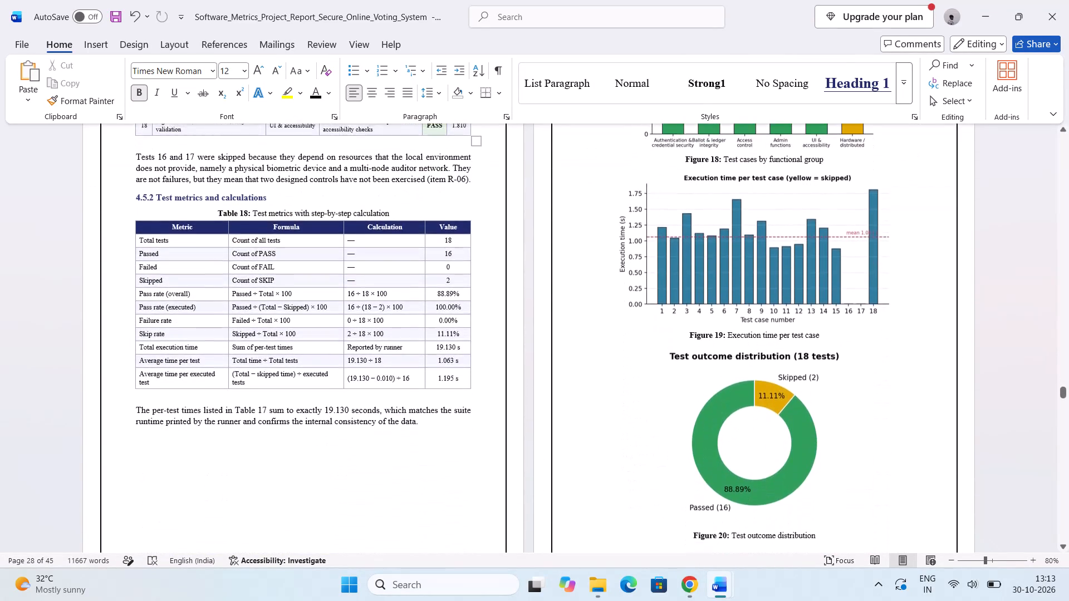
{"action": "scroll", "coordinate": [694, 310], "scroll_direction": "down", "scroll_amount": 1}
{"action": "scroll", "coordinate": [694, 310], "scroll_direction": "up", "scroll_amount": 1}
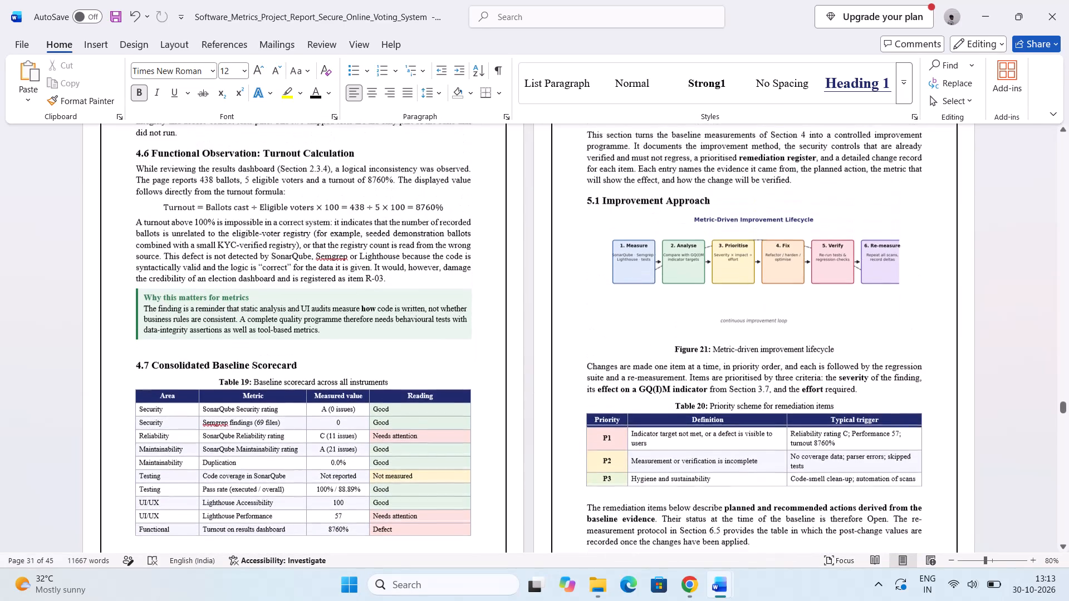
{"action": "scroll", "coordinate": [694, 310], "scroll_direction": "up", "scroll_amount": 3}
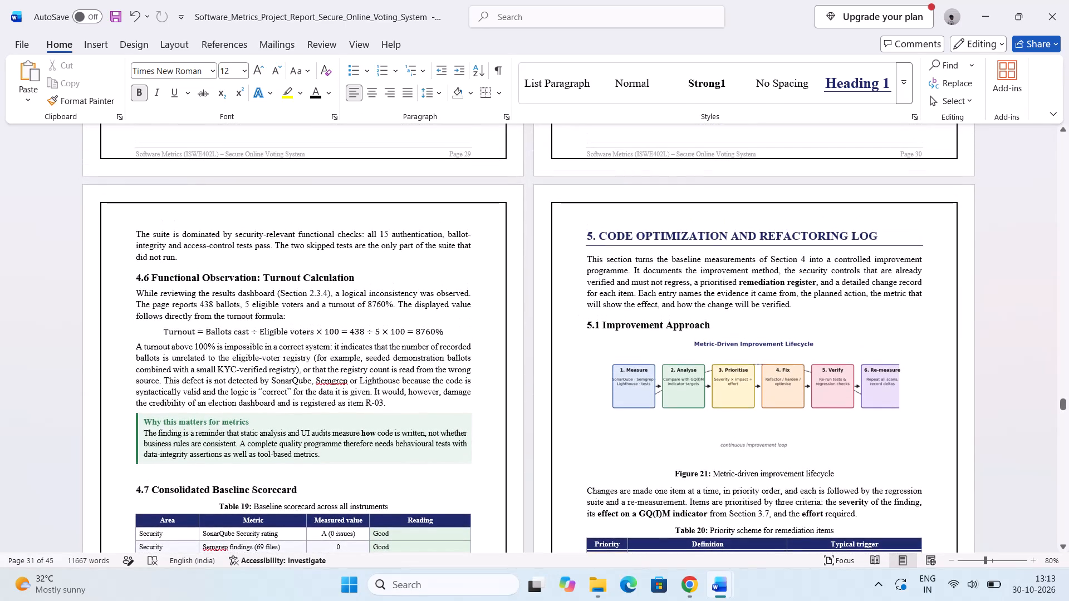
{"action": "left_click_drag", "start_coordinate": [588, 235], "coordinate": [891, 235]}
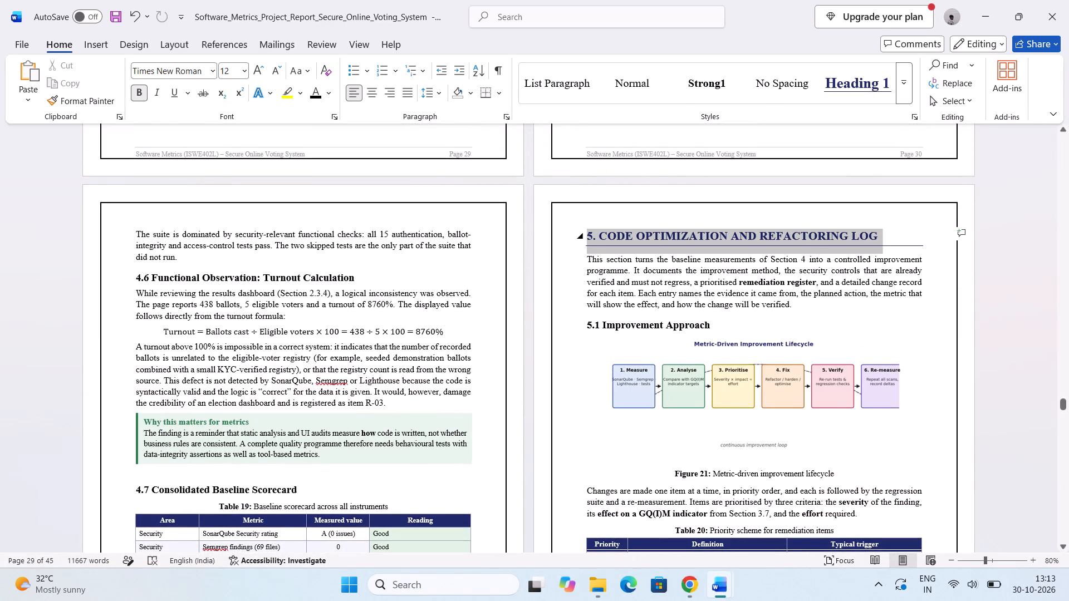
{"action": "left_click_drag", "start_coordinate": [891, 235], "coordinate": [886, 234]}
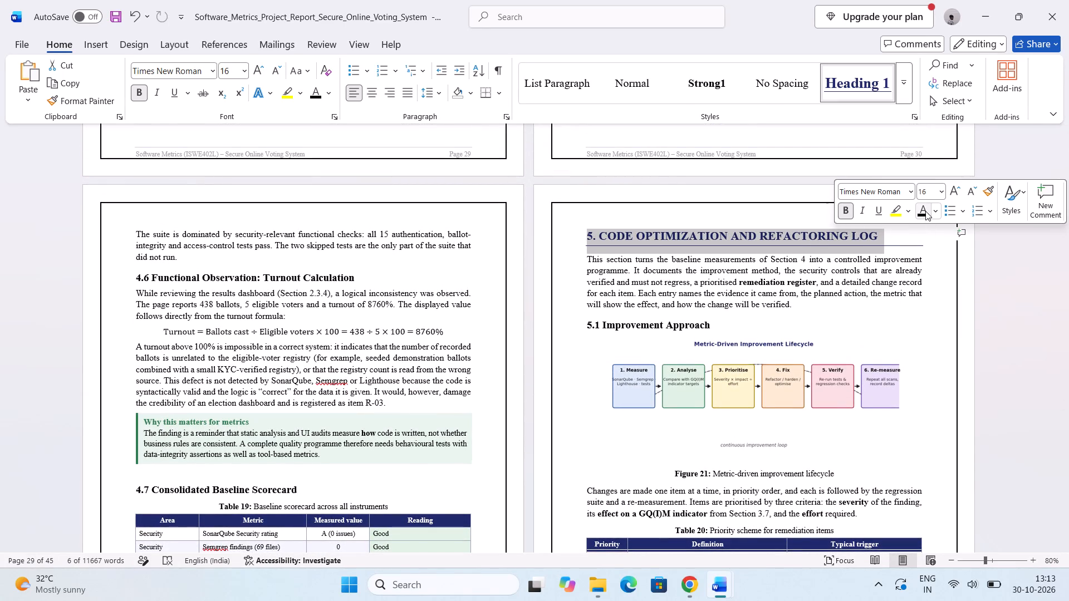
{"action": "left_click", "coordinate": [925, 211]}
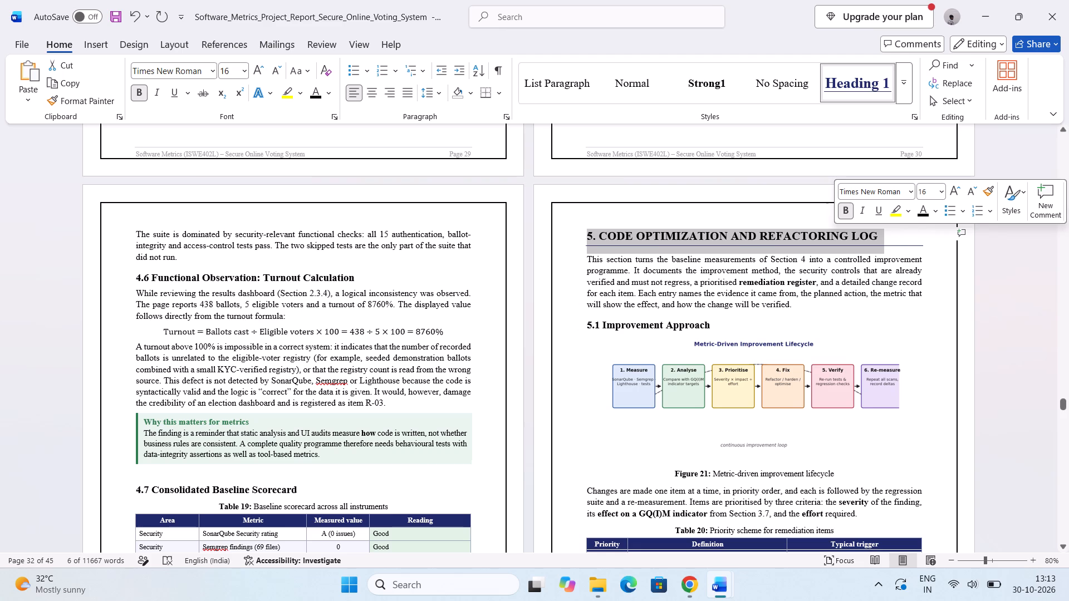
Delete all the text in the "Why this matters for metrics" callout at the end of Section 4.6.
{"action": "scroll", "coordinate": [700, 346], "scroll_direction": "down", "scroll_amount": 1}
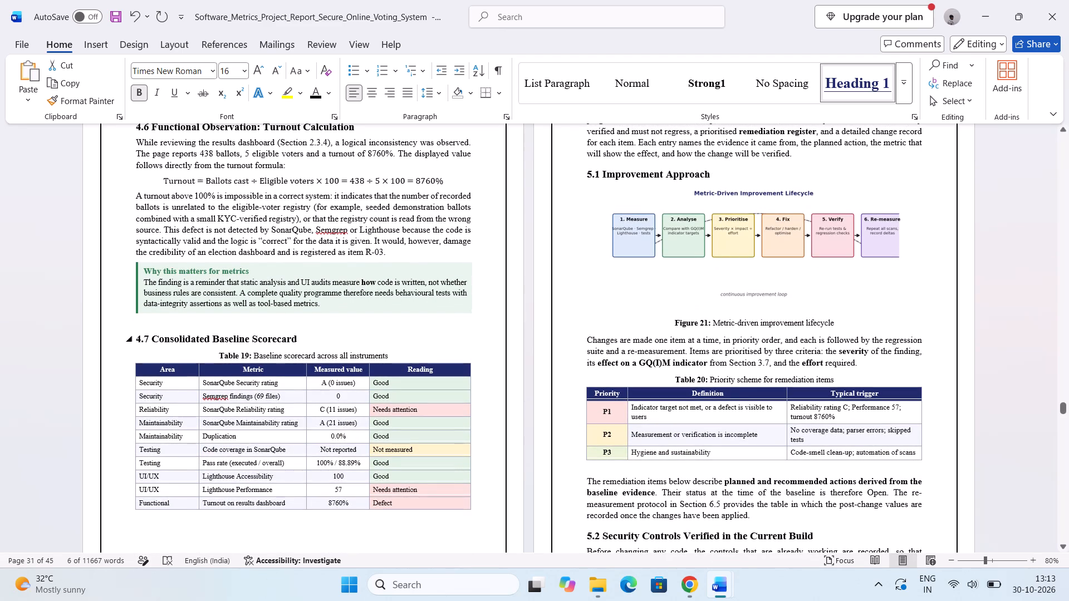
{"action": "left_click", "coordinate": [256, 298]}
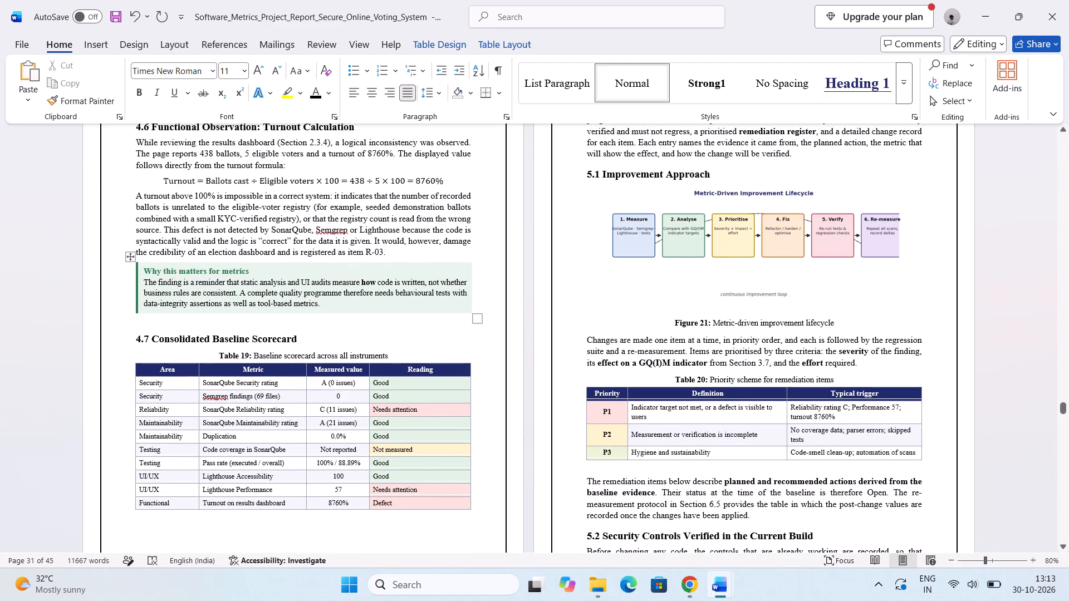
{"action": "left_click_drag", "start_coordinate": [468, 322], "coordinate": [164, 269]}
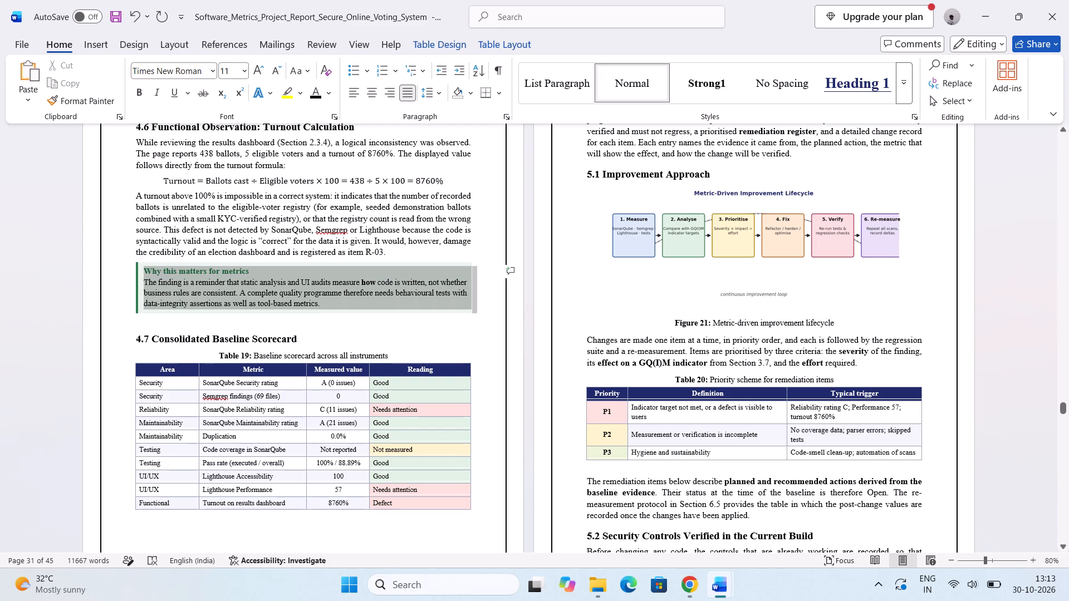
{"action": "left_click_drag", "start_coordinate": [164, 269], "coordinate": [144, 272]}
{"action": "key", "text": "Delete"}
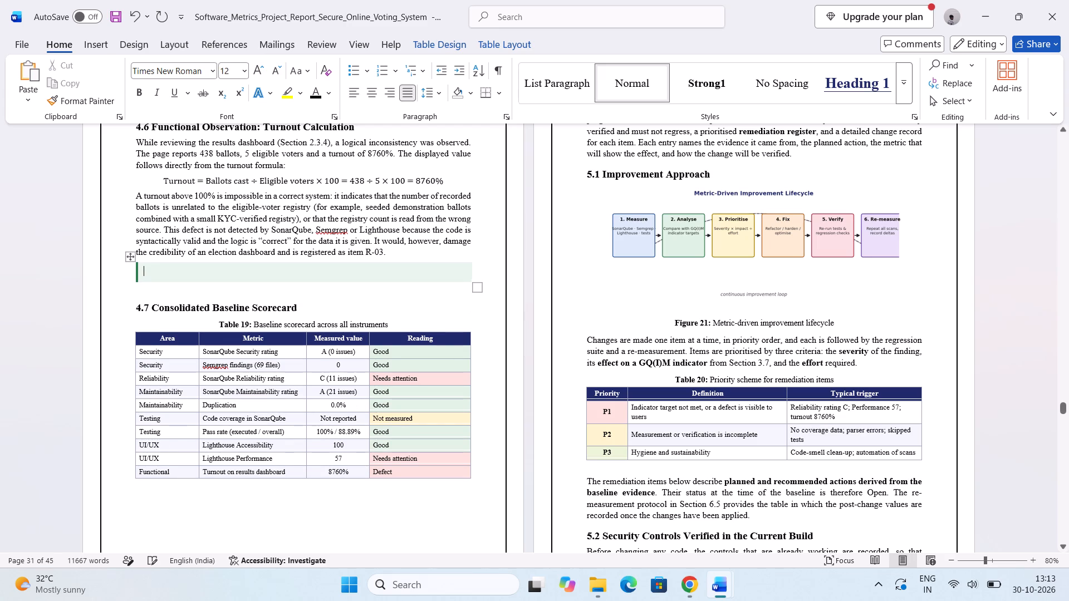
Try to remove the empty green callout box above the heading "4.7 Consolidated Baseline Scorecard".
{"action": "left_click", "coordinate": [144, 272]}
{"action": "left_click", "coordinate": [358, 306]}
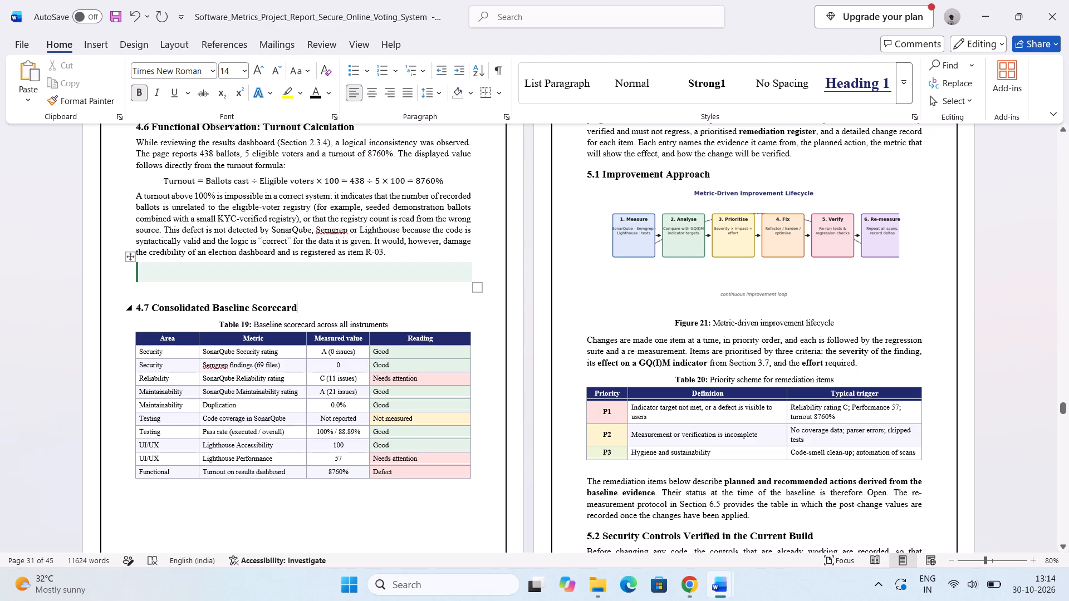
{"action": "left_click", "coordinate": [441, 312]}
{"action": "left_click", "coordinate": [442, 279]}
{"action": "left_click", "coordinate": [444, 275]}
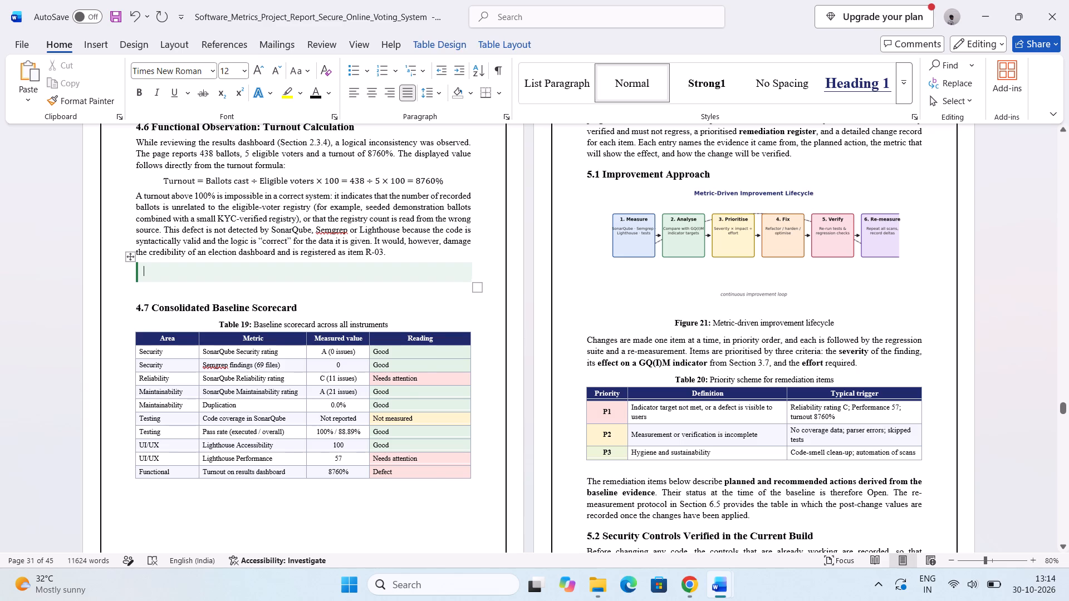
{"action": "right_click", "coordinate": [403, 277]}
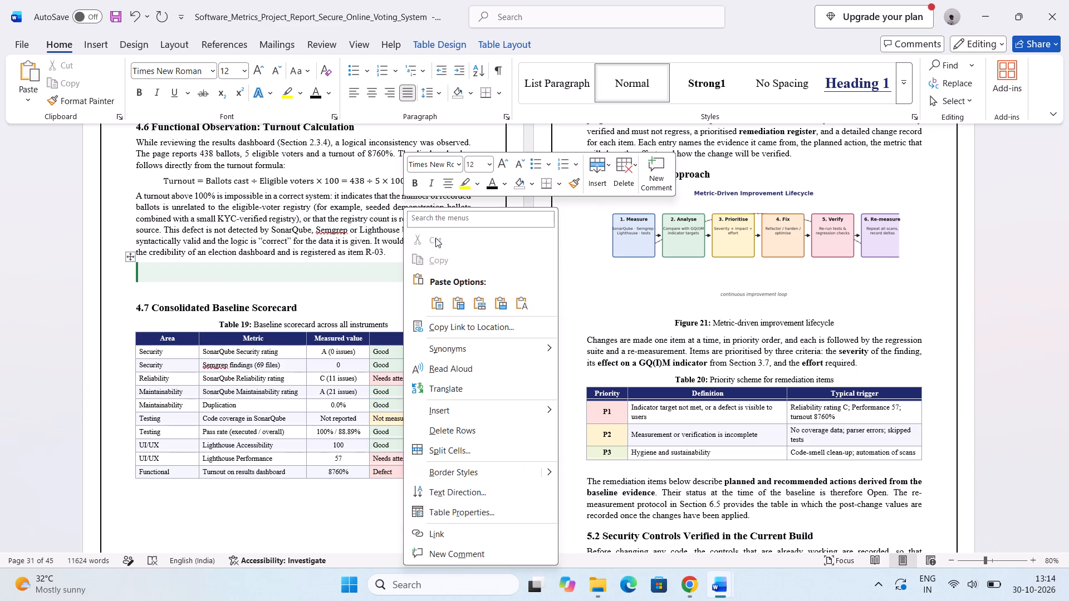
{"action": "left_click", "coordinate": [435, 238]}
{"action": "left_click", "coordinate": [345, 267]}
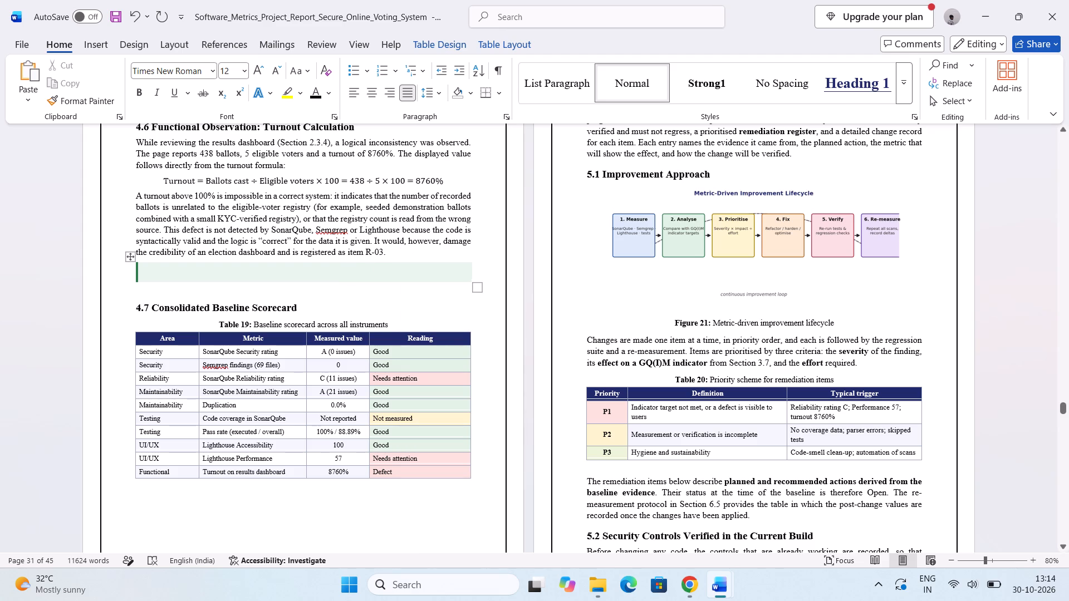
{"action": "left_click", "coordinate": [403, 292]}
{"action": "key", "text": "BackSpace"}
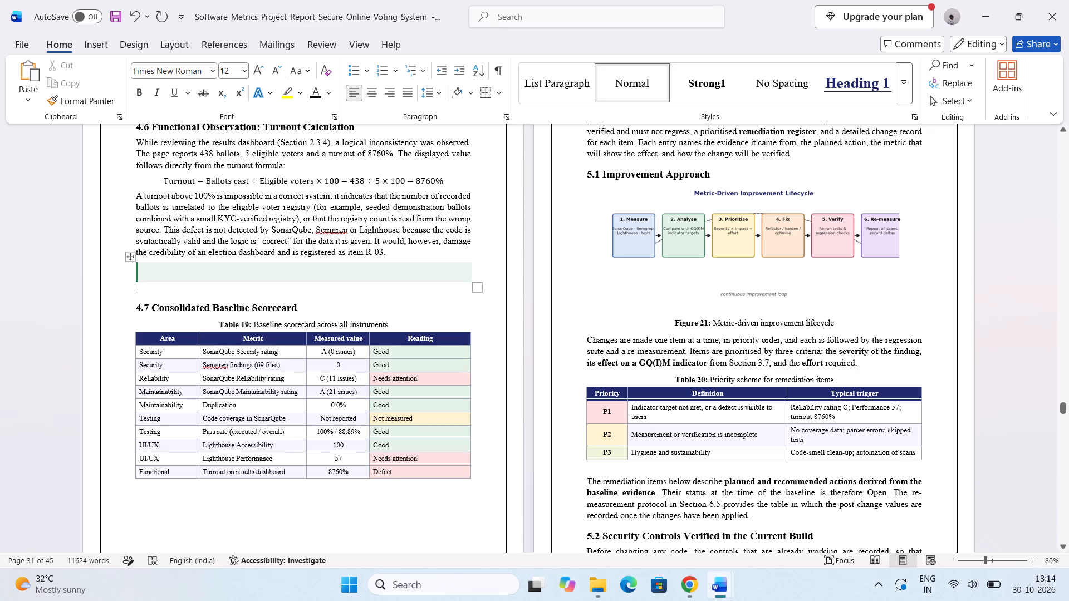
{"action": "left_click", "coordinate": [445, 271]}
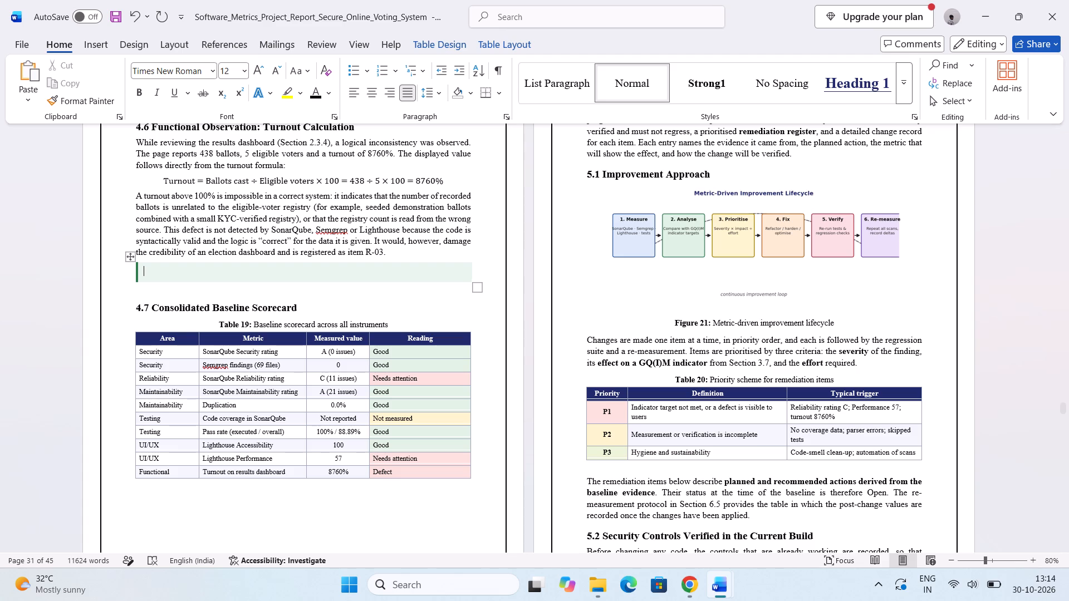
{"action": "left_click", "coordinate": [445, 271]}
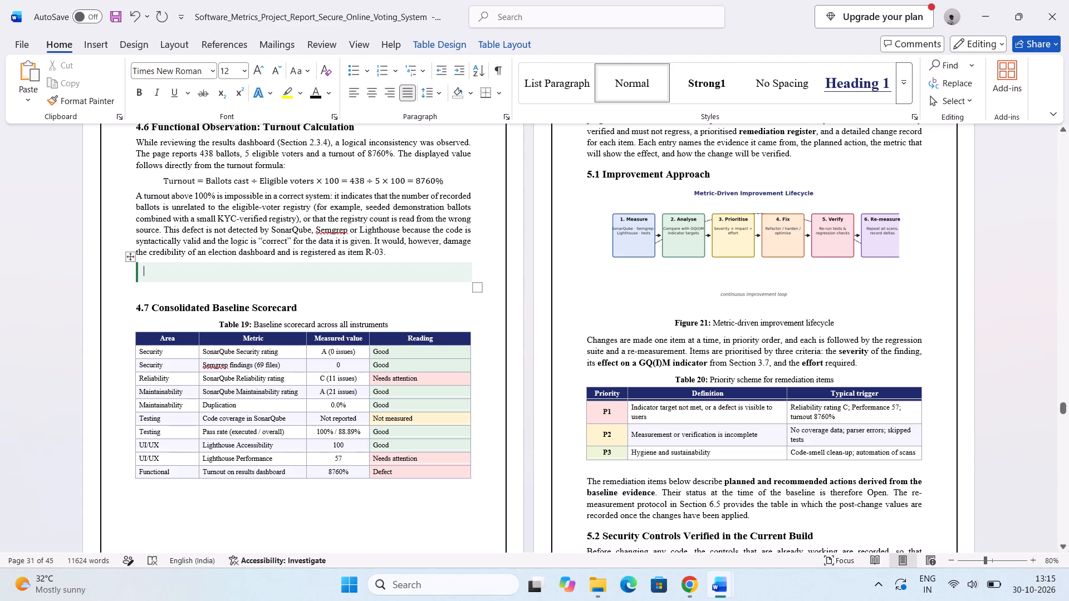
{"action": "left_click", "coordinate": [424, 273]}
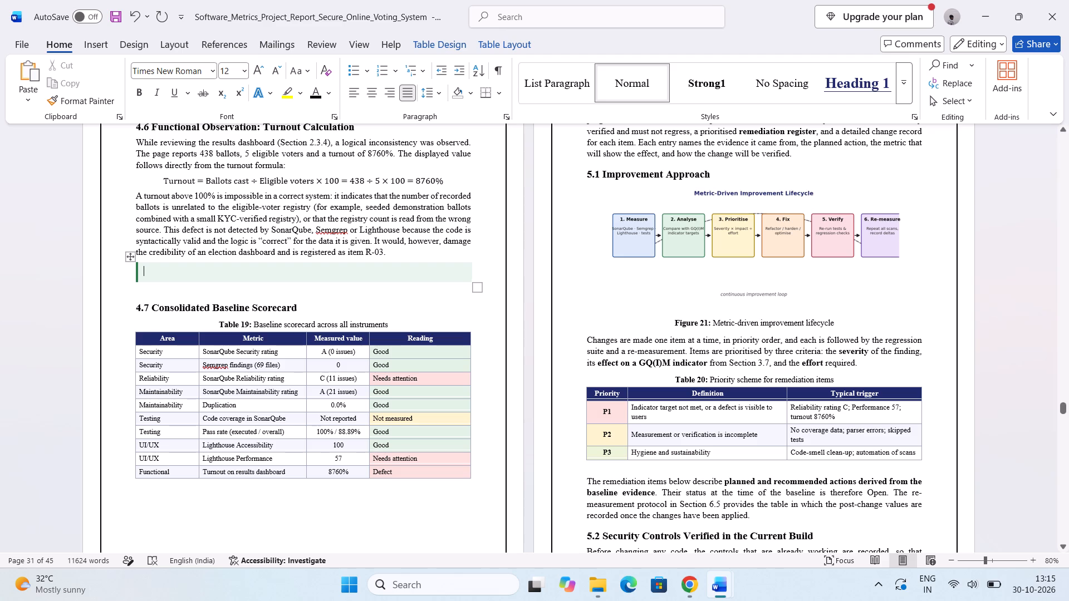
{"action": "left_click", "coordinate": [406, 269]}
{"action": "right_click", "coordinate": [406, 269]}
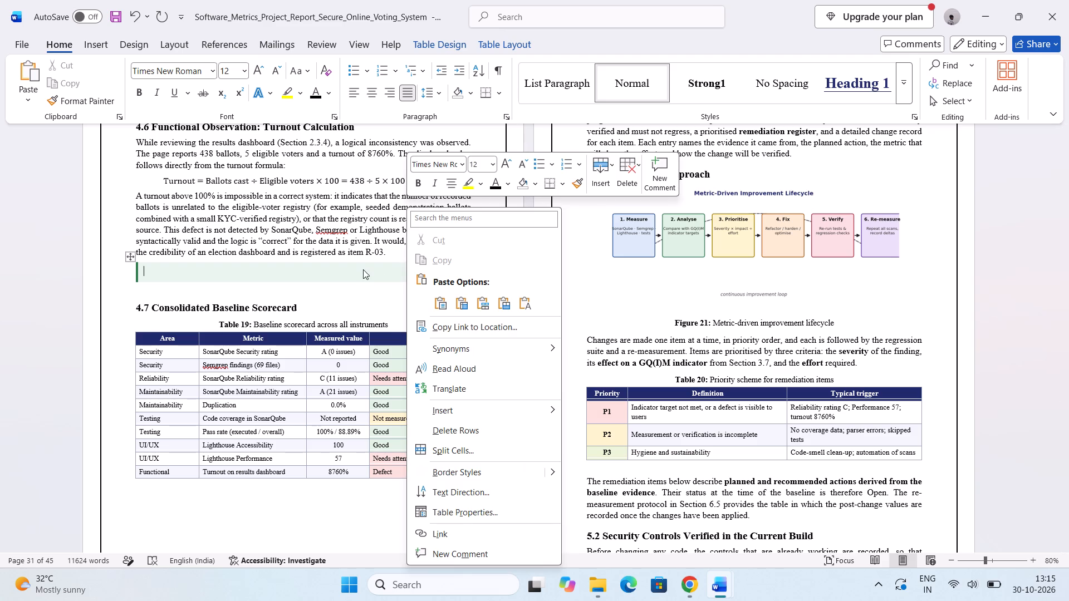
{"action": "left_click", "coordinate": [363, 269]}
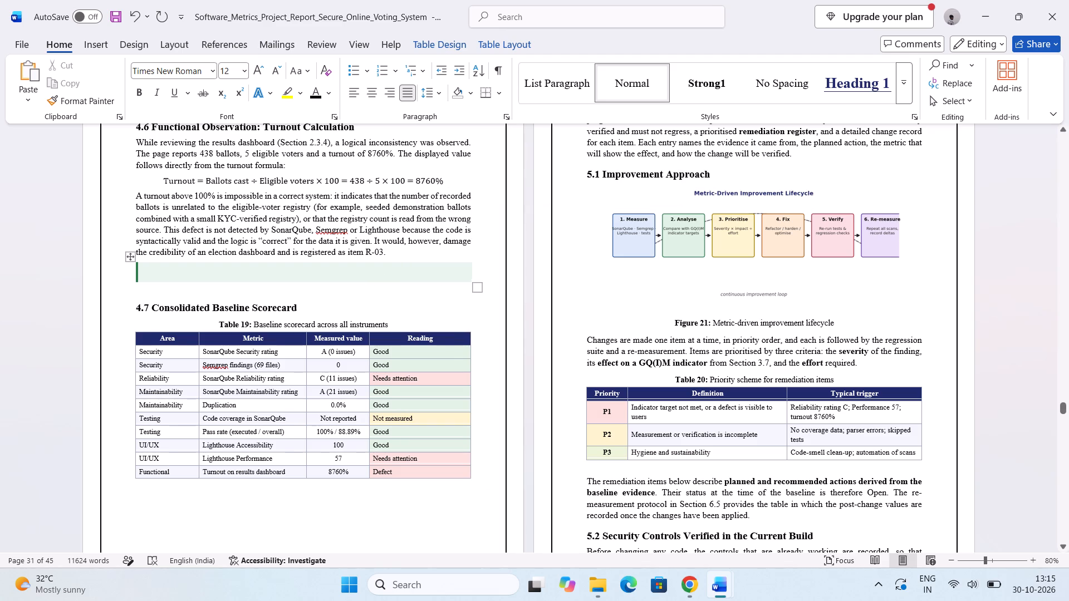
Cut the whole empty green callout table from between Section 4.6's text and heading 4.7.
{"action": "left_click", "coordinate": [129, 257]}
{"action": "right_click", "coordinate": [129, 257]}
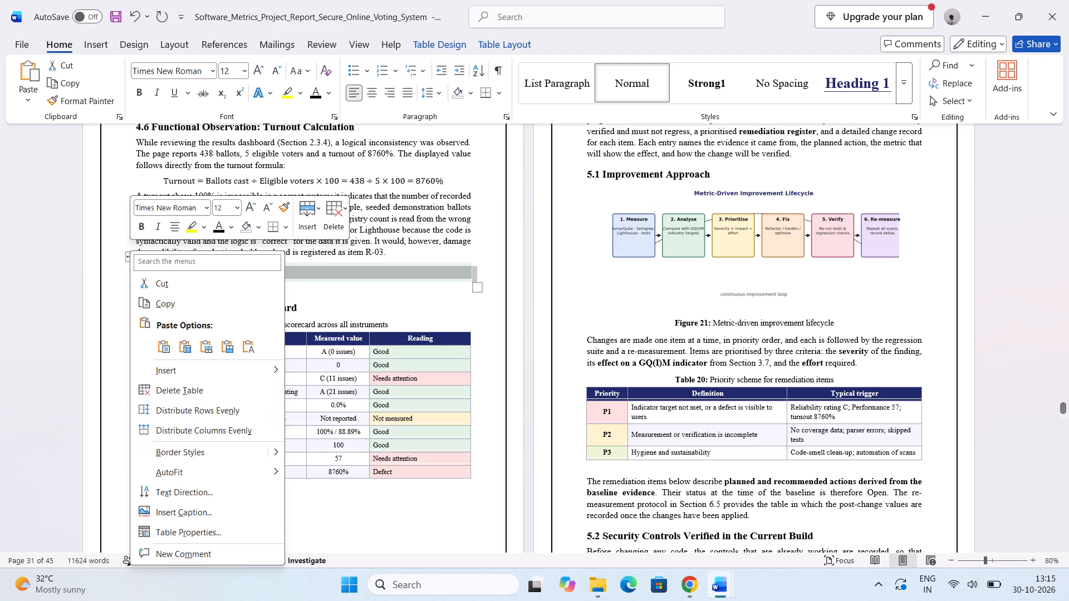
{"action": "left_click", "coordinate": [171, 283]}
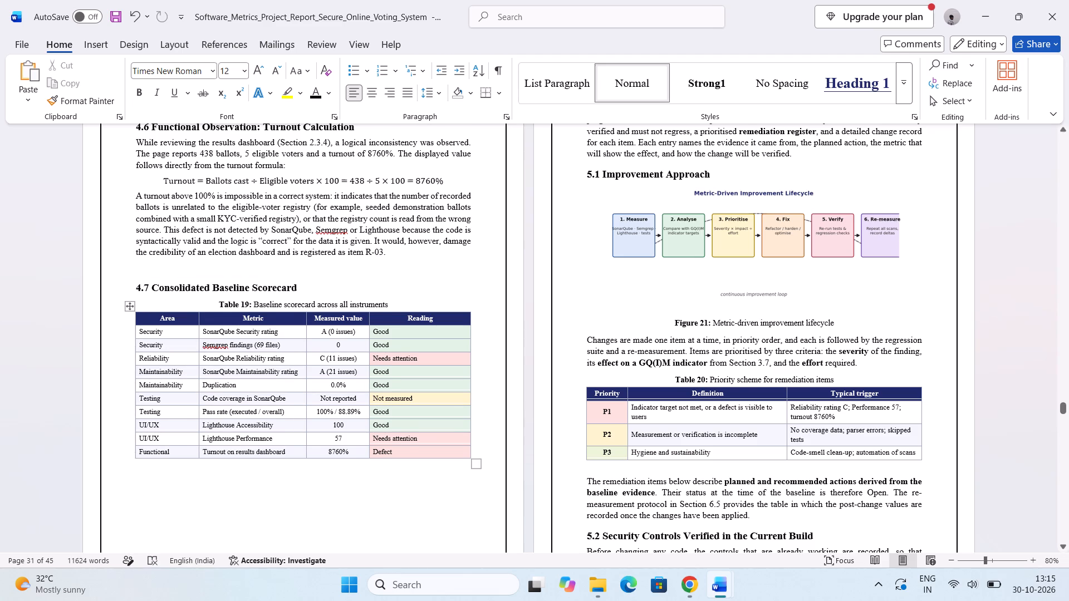
Set the Table 19 caption description "Baseline scorecard across all instruments" to font size 12.
{"action": "scroll", "coordinate": [228, 313], "scroll_direction": "up", "scroll_amount": 3}
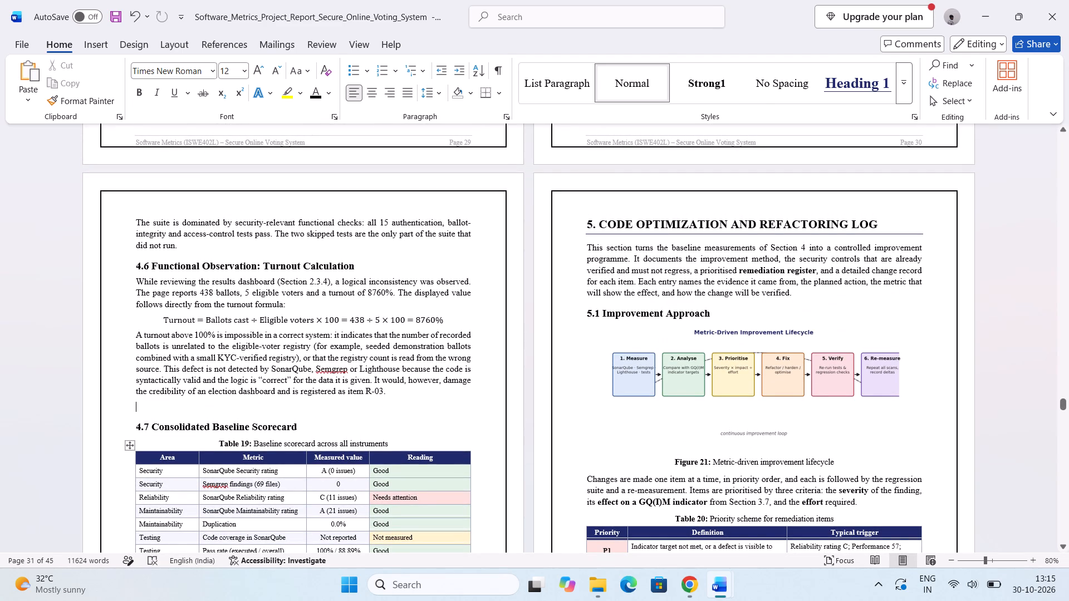
{"action": "left_click_drag", "start_coordinate": [255, 443], "coordinate": [395, 444]}
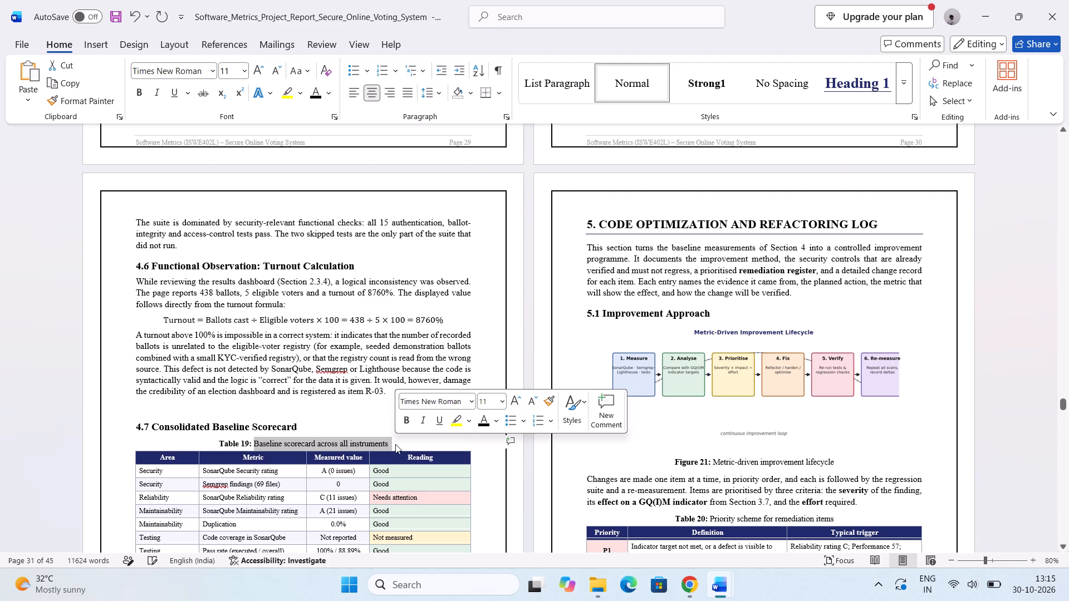
{"action": "left_click", "coordinate": [492, 402]}
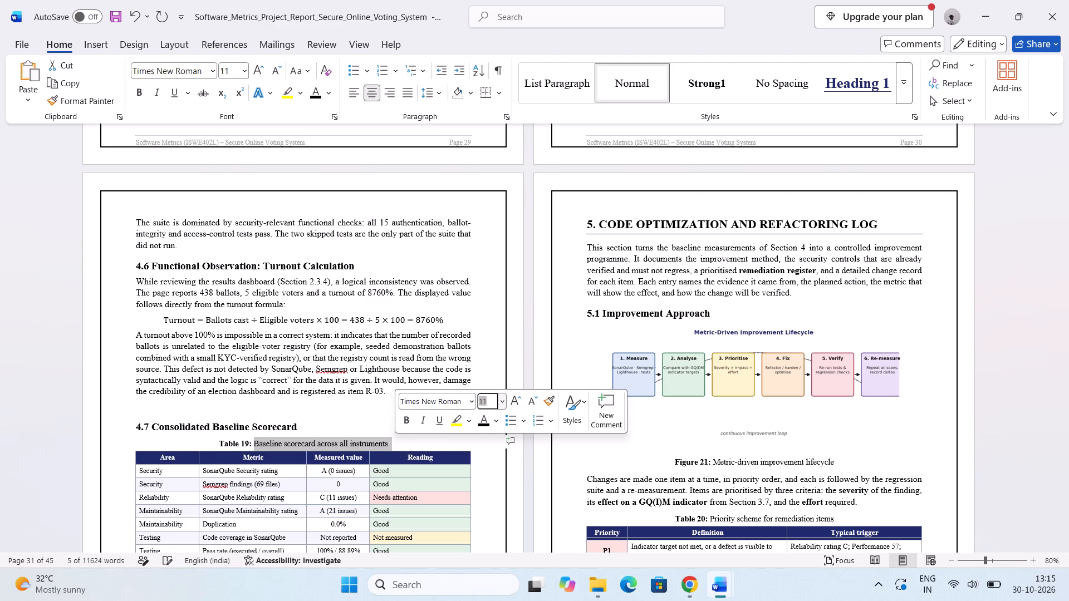
{"action": "type", "text": "12"}
{"action": "key", "text": "Return"}
Set the Figure 20 caption description "Test outcome distribution" to font size 12.
{"action": "scroll", "coordinate": [301, 340], "scroll_direction": "up", "scroll_amount": 1}
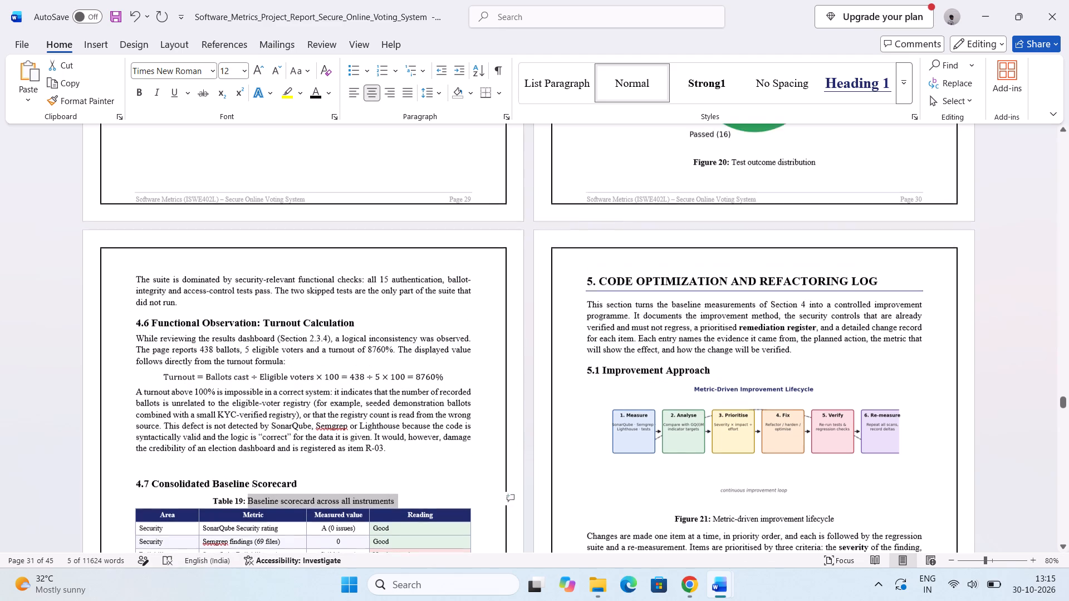
{"action": "scroll", "coordinate": [301, 340], "scroll_direction": "up", "scroll_amount": 3}
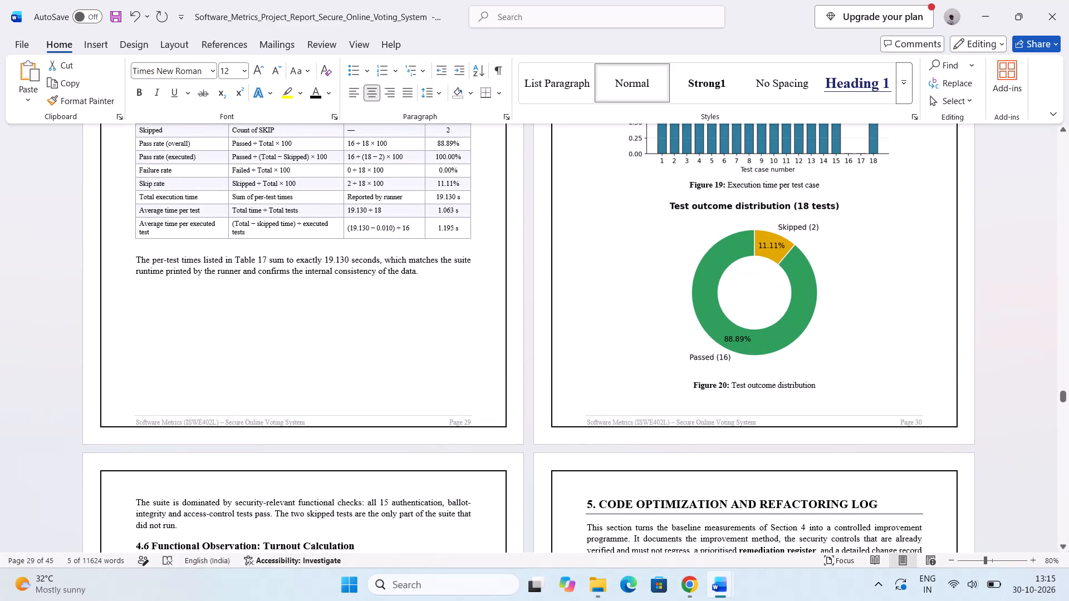
{"action": "left_click_drag", "start_coordinate": [733, 386], "coordinate": [793, 389]}
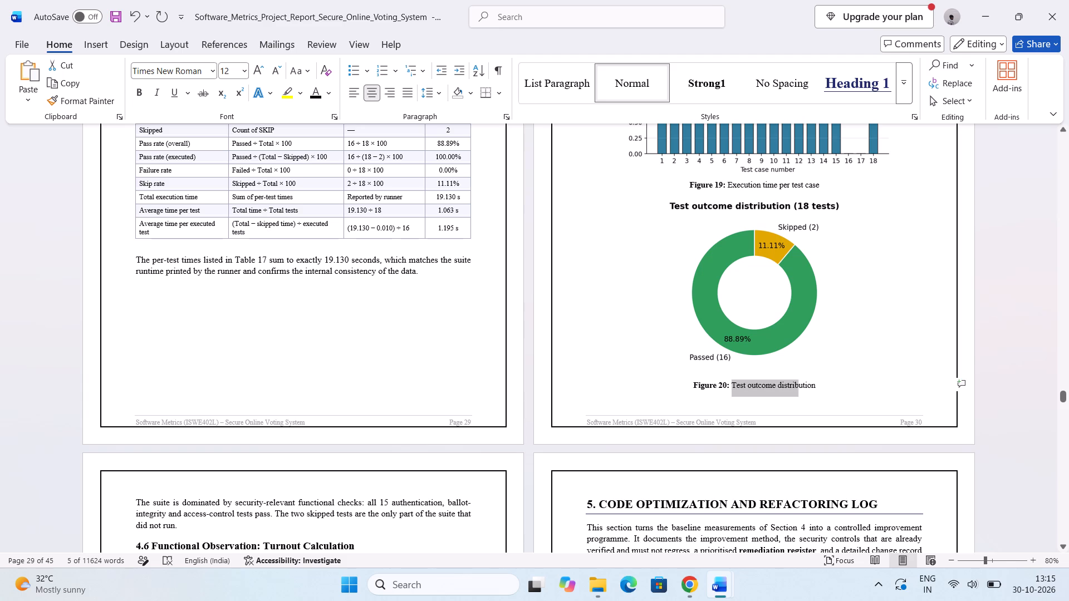
{"action": "left_click_drag", "start_coordinate": [793, 389], "coordinate": [821, 391]}
{"action": "left_click", "coordinate": [914, 348]}
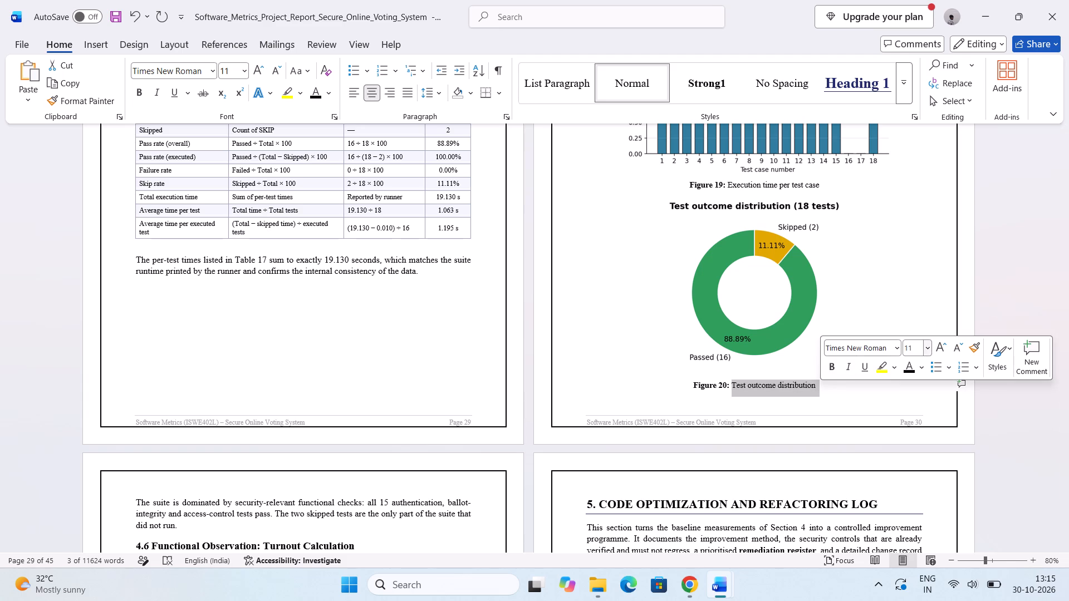
{"action": "type", "text": "12"}
{"action": "key", "text": "Return"}
Set the Figure 19 caption description "Execution time per test case" to font size 12.
{"action": "scroll", "coordinate": [673, 295], "scroll_direction": "up", "scroll_amount": 2}
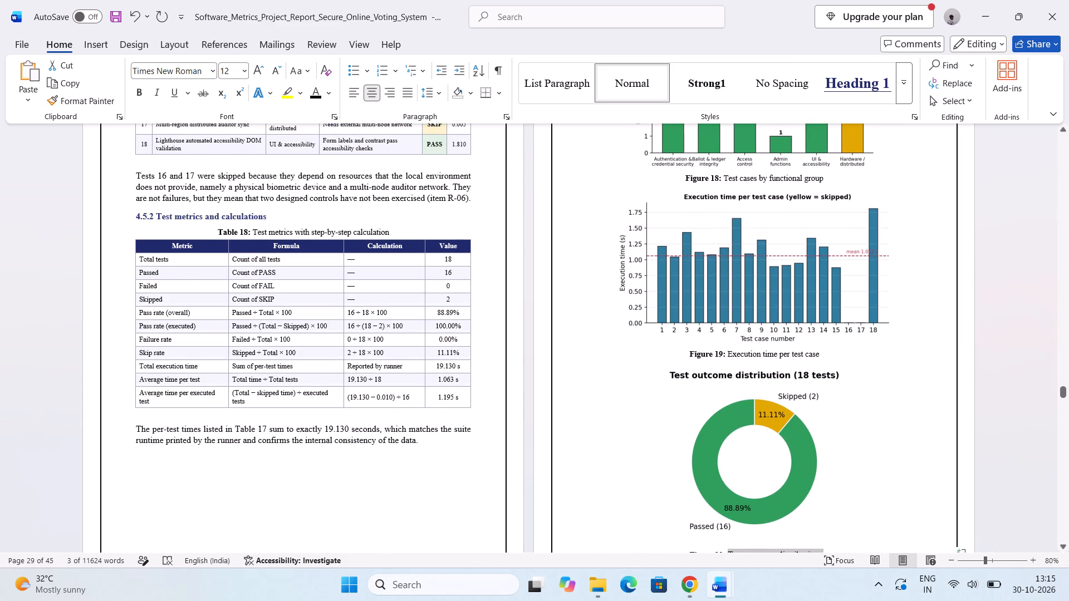
{"action": "left_click_drag", "start_coordinate": [727, 353], "coordinate": [837, 354]}
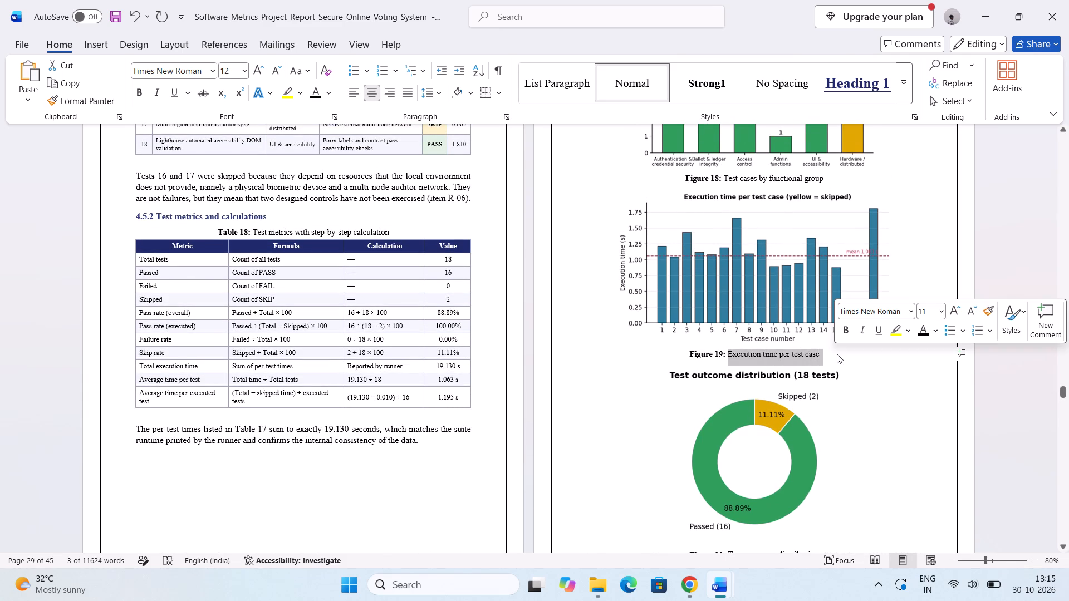
{"action": "left_click", "coordinate": [928, 308]}
{"action": "type", "text": "12"}
{"action": "key", "text": "Return"}
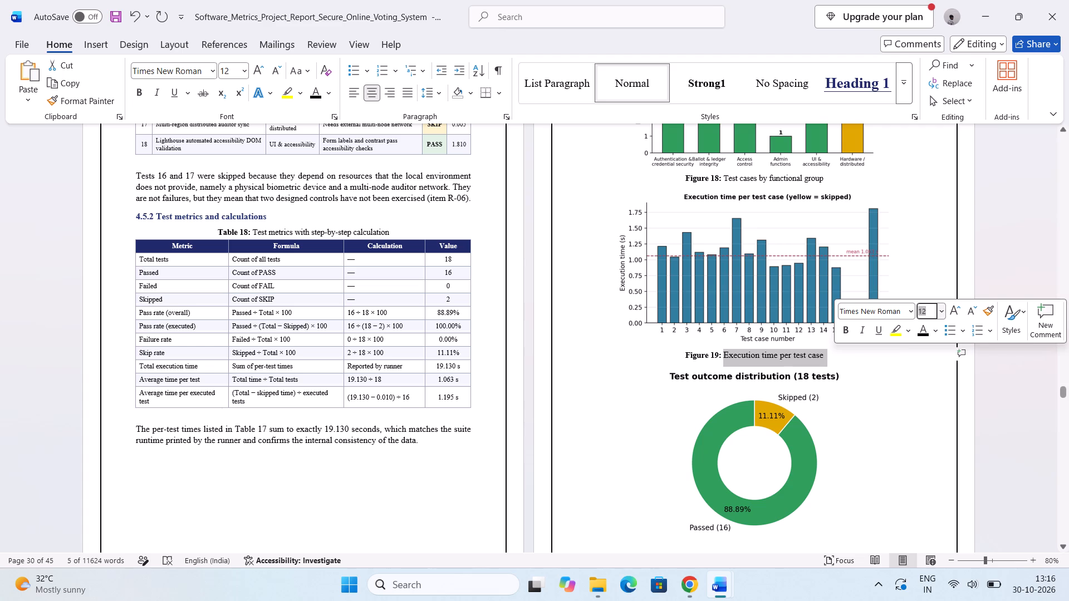
Set the Figure 18 caption description "Test cases by functional group" to font size 12.
{"action": "left_click_drag", "start_coordinate": [724, 178], "coordinate": [863, 201]}
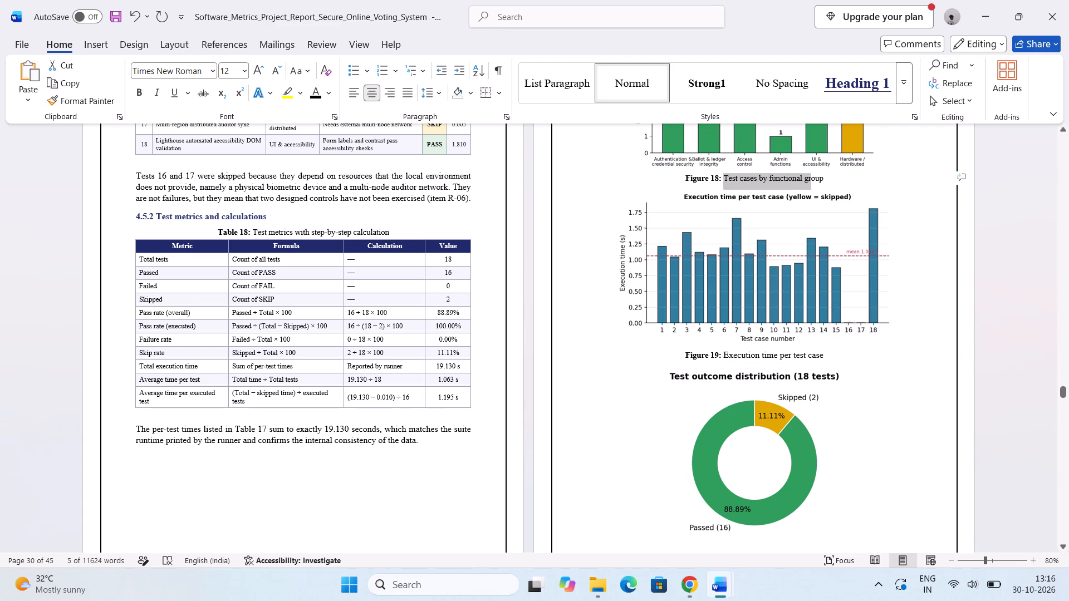
{"action": "left_click_drag", "start_coordinate": [863, 201], "coordinate": [832, 177]}
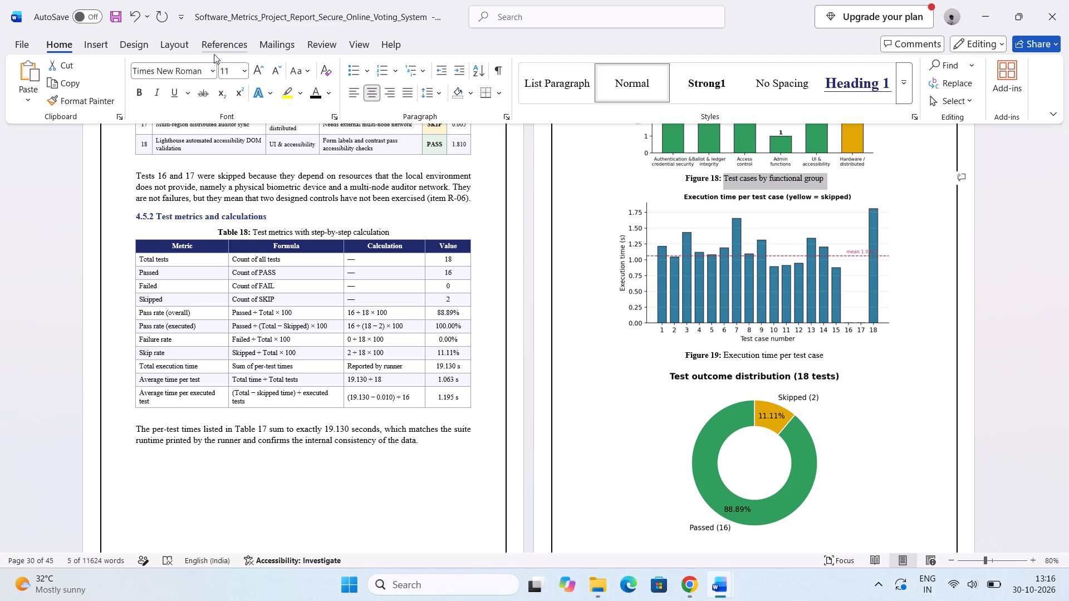
{"action": "left_click", "coordinate": [234, 73]}
{"action": "type", "text": "12"}
{"action": "key", "text": "Return"}
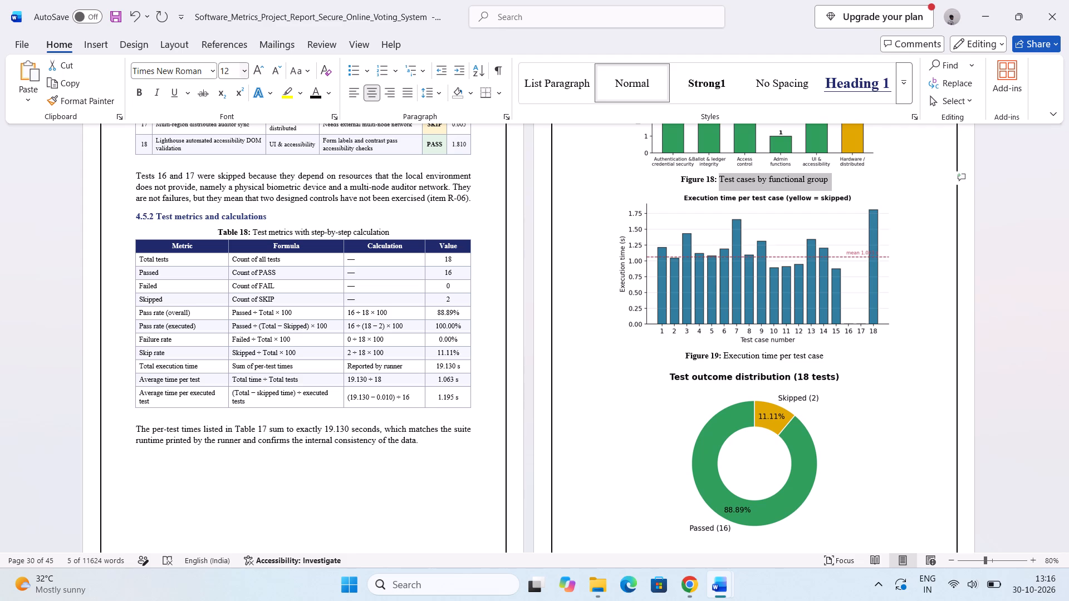
Set the Table 18 caption description "Test metrics with step-by-step calculation" to font size 12.
{"action": "scroll", "coordinate": [637, 298], "scroll_direction": "up", "scroll_amount": 4}
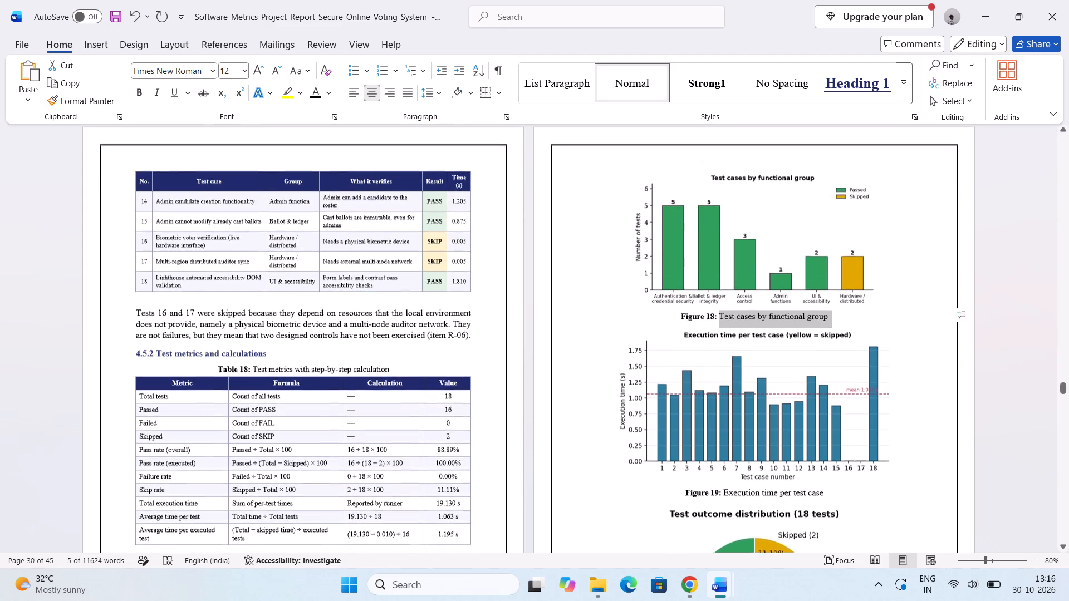
{"action": "scroll", "coordinate": [637, 298], "scroll_direction": "up", "scroll_amount": 1}
{"action": "scroll", "coordinate": [637, 298], "scroll_direction": "down", "scroll_amount": 3}
{"action": "scroll", "coordinate": [399, 273], "scroll_direction": "up", "scroll_amount": 2}
{"action": "left_click_drag", "start_coordinate": [253, 309], "coordinate": [394, 334]}
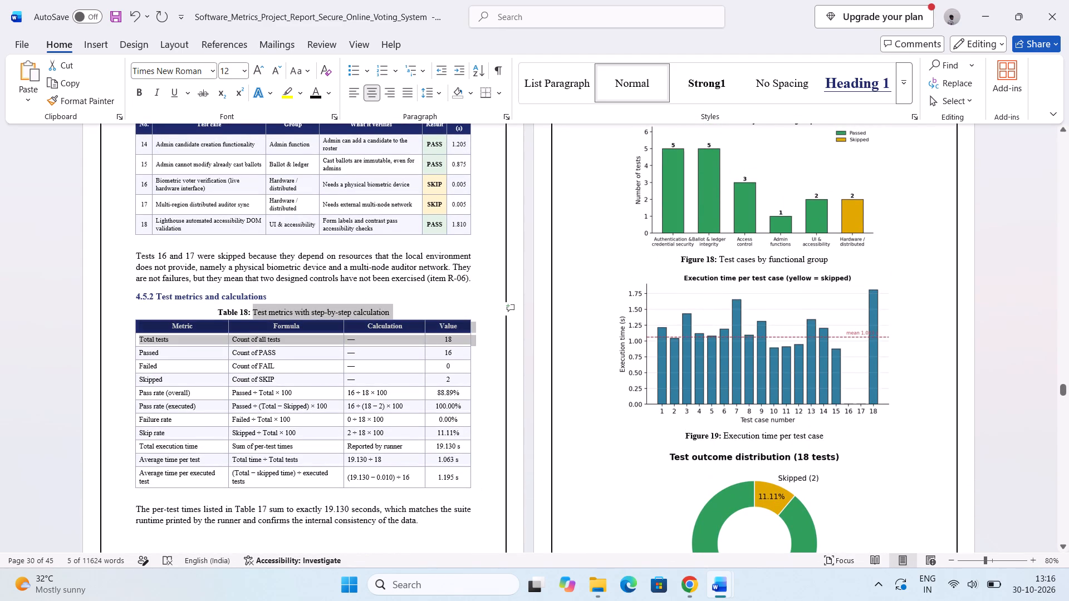
{"action": "left_click_drag", "start_coordinate": [394, 334], "coordinate": [395, 309]}
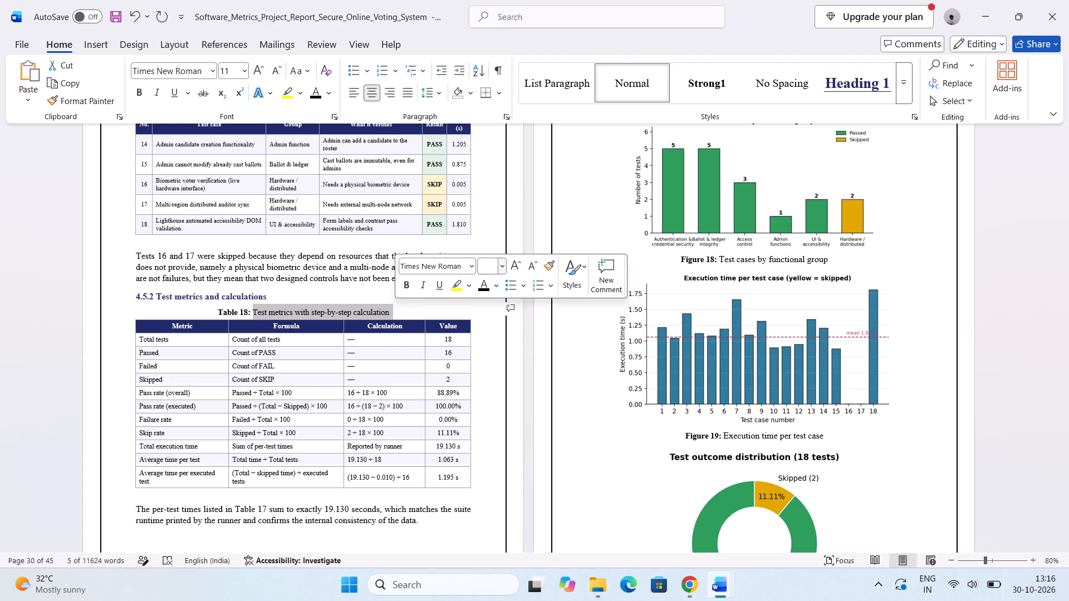
{"action": "left_click", "coordinate": [491, 266]}
{"action": "type", "text": "12"}
{"action": "key", "text": "Return"}
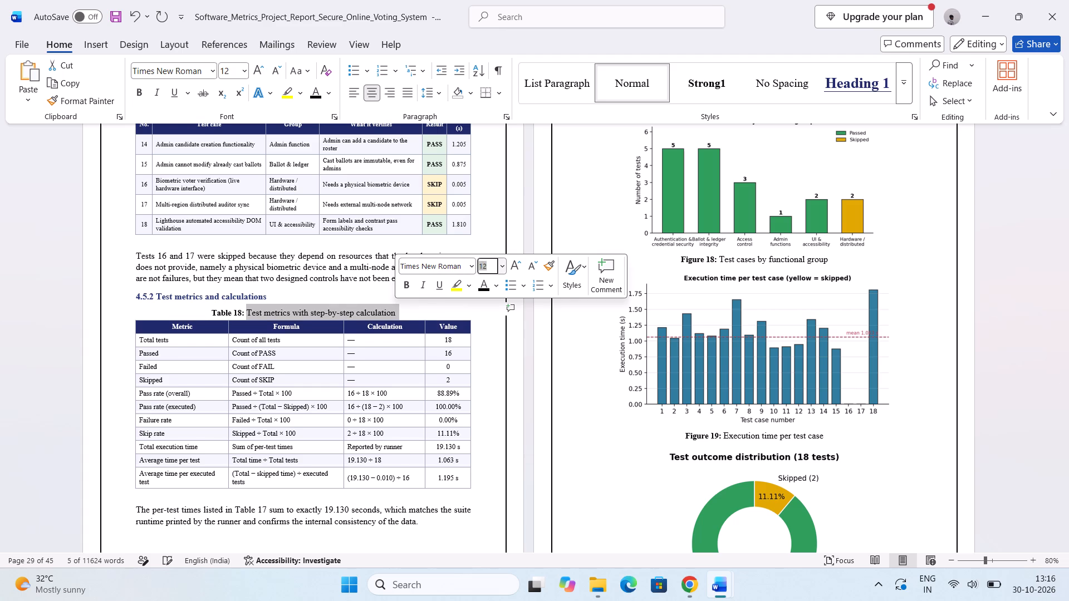
Check the font size of the Table 17 and Table 16 caption descriptions in Sections 4.5.1 and 4.4.
{"action": "scroll", "coordinate": [343, 267], "scroll_direction": "up", "scroll_amount": 3}
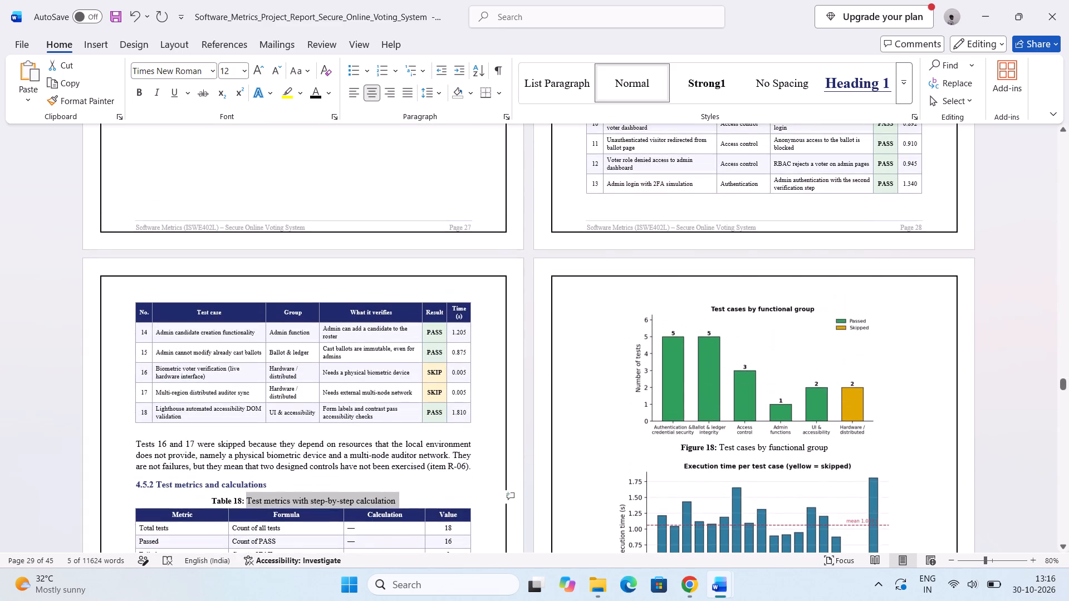
{"action": "scroll", "coordinate": [343, 267], "scroll_direction": "up", "scroll_amount": 3}
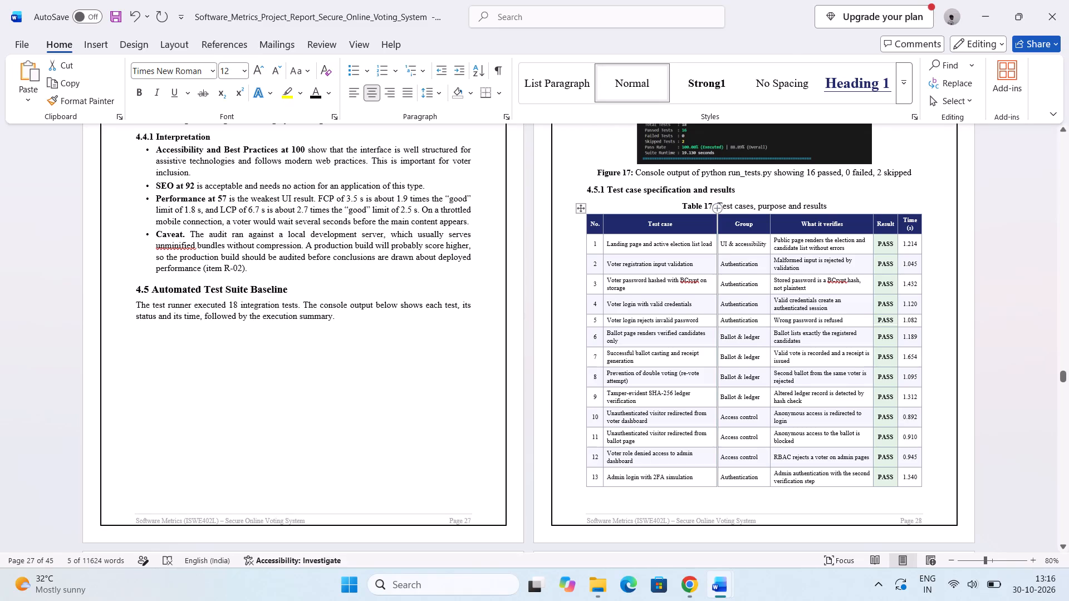
{"action": "left_click", "coordinate": [724, 203]}
{"action": "left_click_drag", "start_coordinate": [719, 204], "coordinate": [844, 208]}
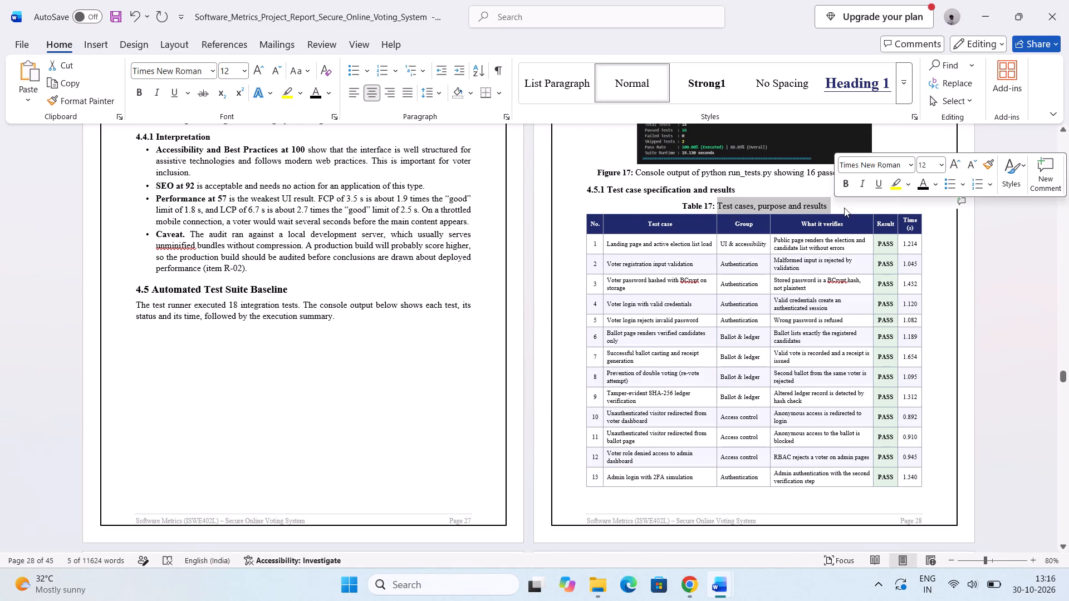
{"action": "scroll", "coordinate": [844, 208], "scroll_direction": "up", "scroll_amount": 3}
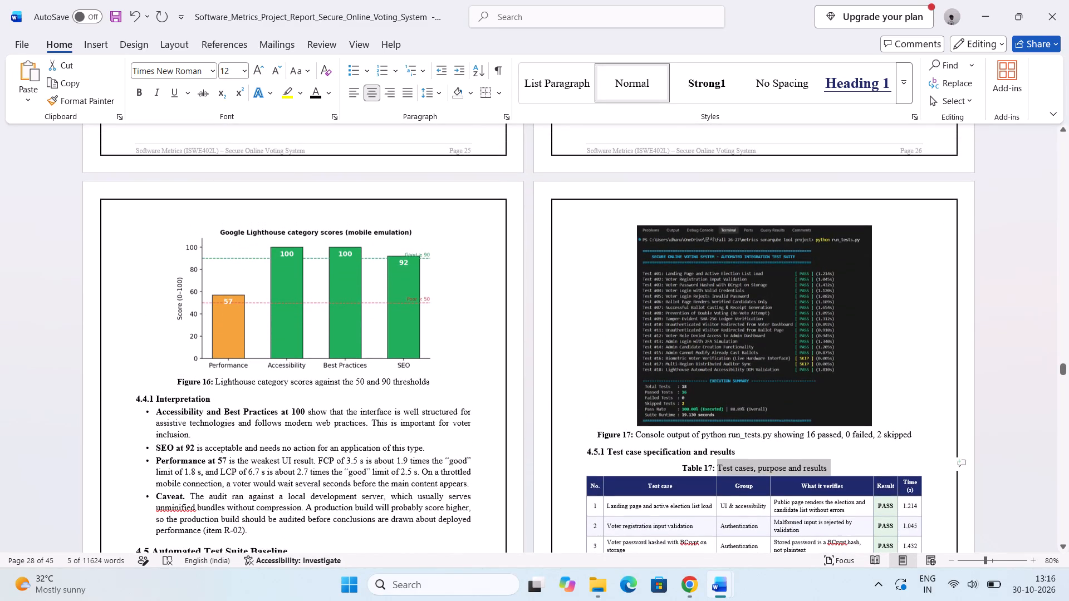
{"action": "scroll", "coordinate": [357, 325], "scroll_direction": "up", "scroll_amount": 2}
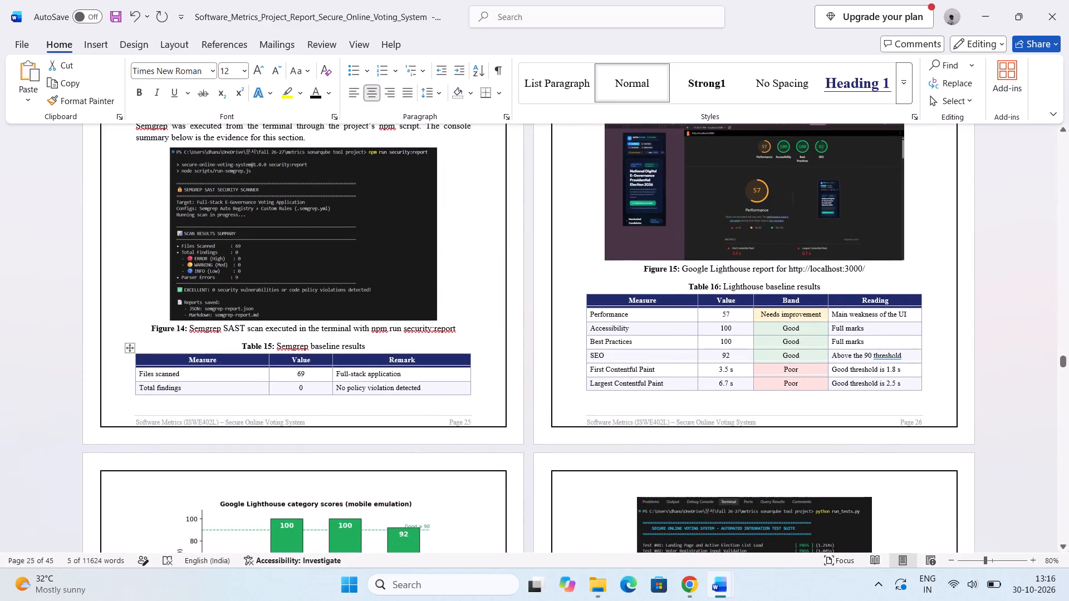
{"action": "left_click_drag", "start_coordinate": [726, 287], "coordinate": [803, 282]}
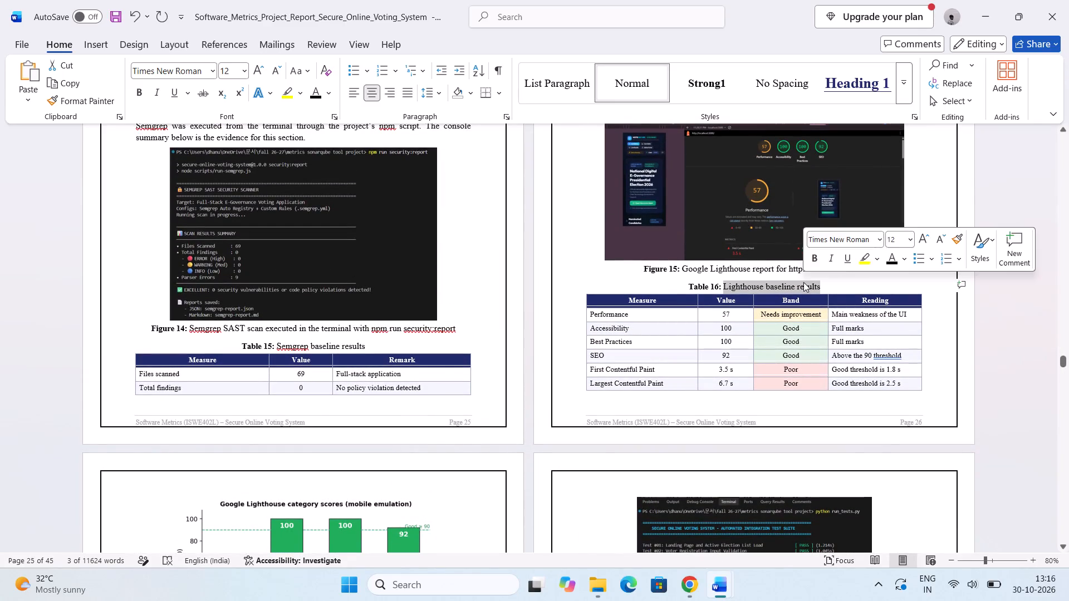
{"action": "scroll", "coordinate": [597, 305], "scroll_direction": "down", "scroll_amount": 3}
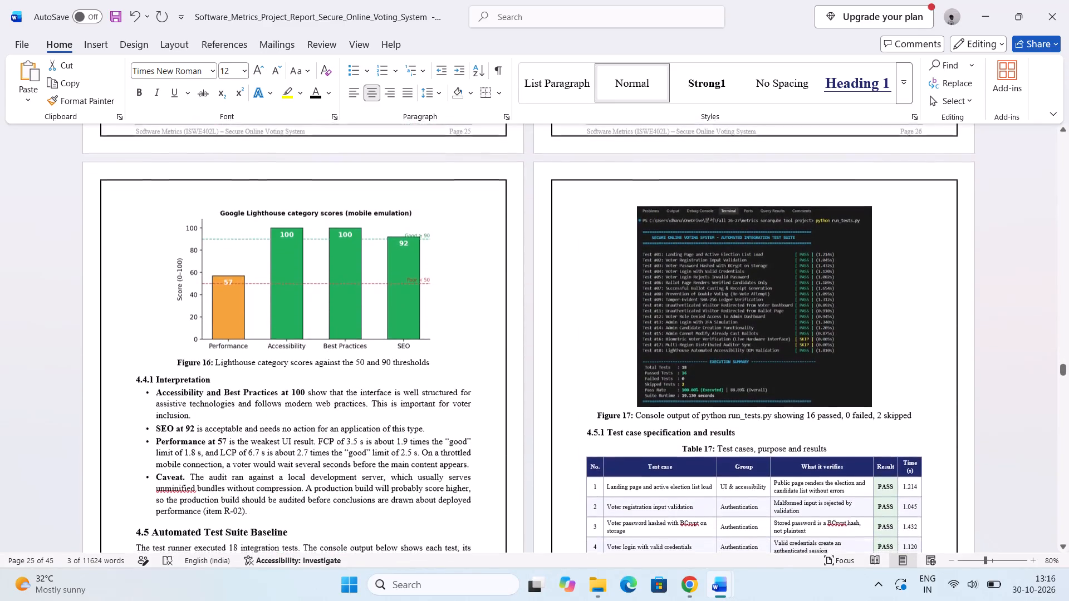
{"action": "scroll", "coordinate": [597, 305], "scroll_direction": "down", "scroll_amount": 2}
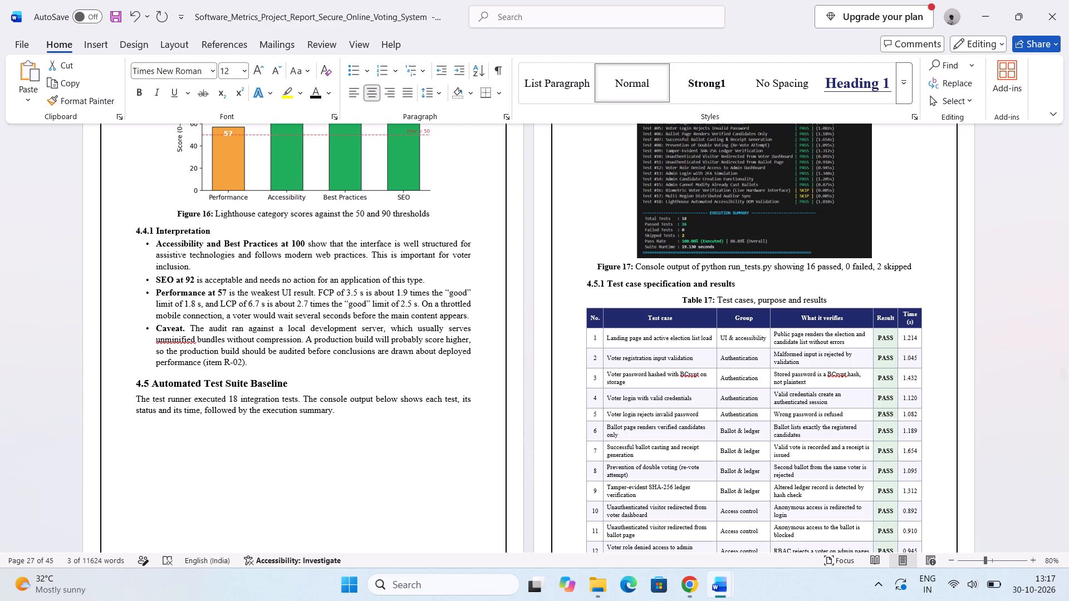
{"action": "left_click", "coordinate": [729, 302]}
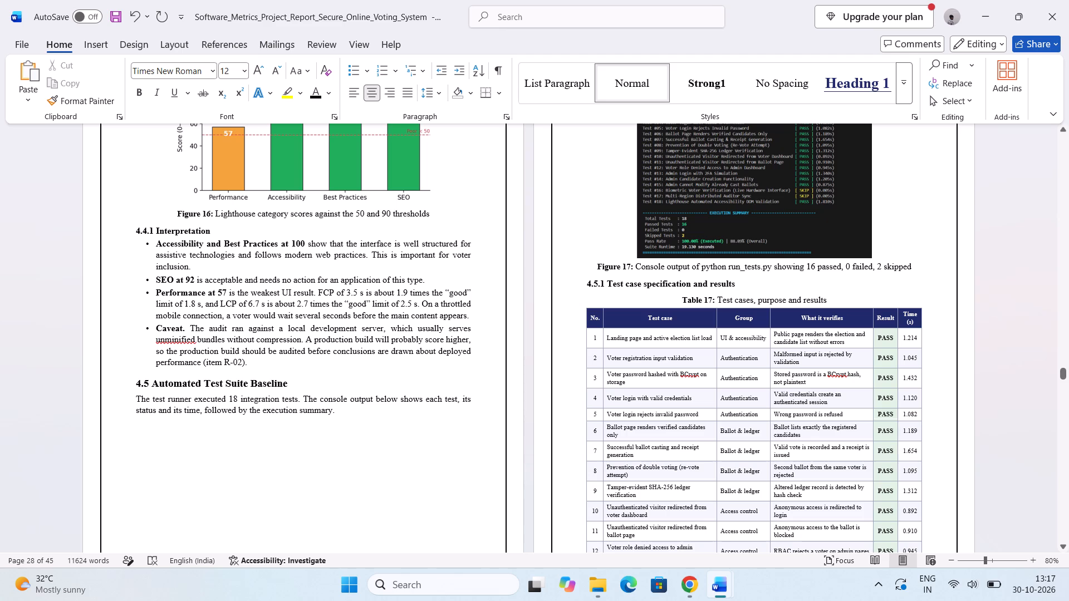
{"action": "left_click_drag", "start_coordinate": [831, 300], "coordinate": [720, 299]}
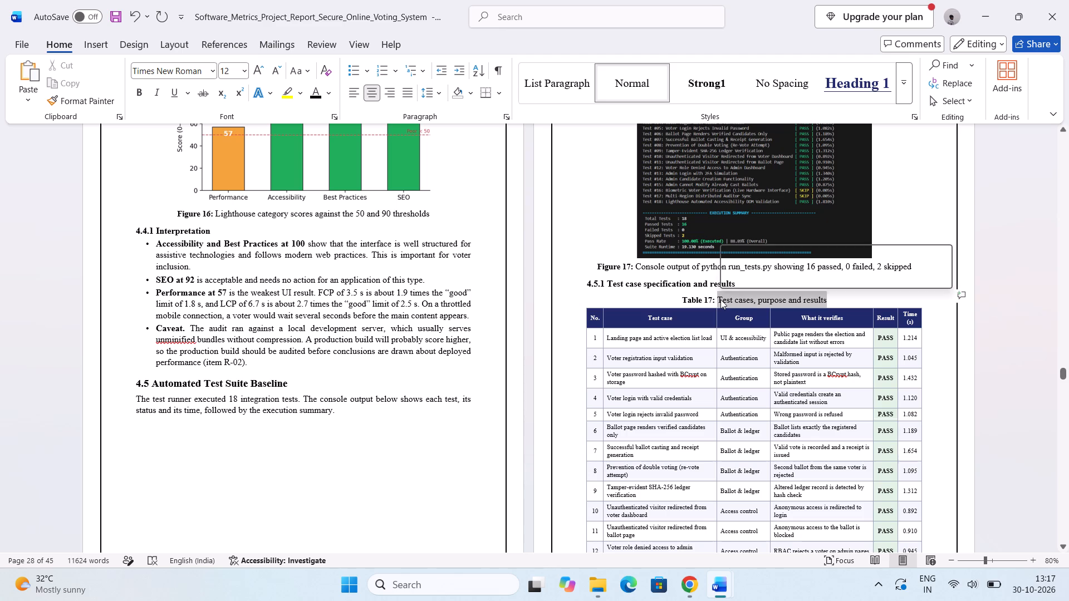
{"action": "left_click", "coordinate": [835, 298]}
Review the captions, headings and page layout from Section 4.5.1 through Section 5.4 Detailed Change Records.
{"action": "scroll", "coordinate": [835, 298], "scroll_direction": "down", "scroll_amount": 1}
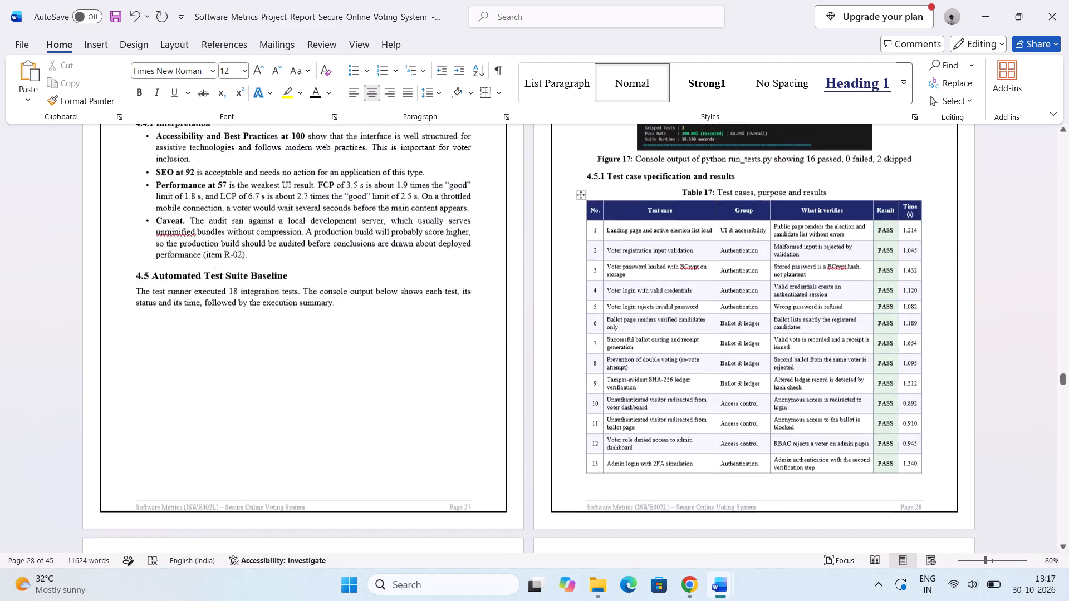
{"action": "scroll", "coordinate": [835, 298], "scroll_direction": "down", "scroll_amount": 2}
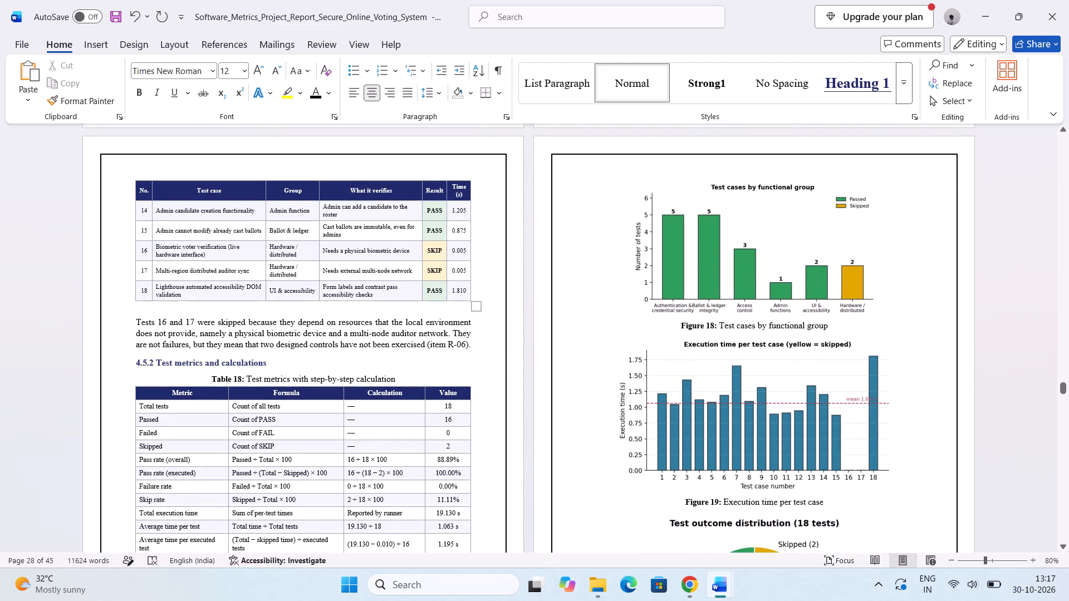
{"action": "scroll", "coordinate": [835, 298], "scroll_direction": "down", "scroll_amount": 1}
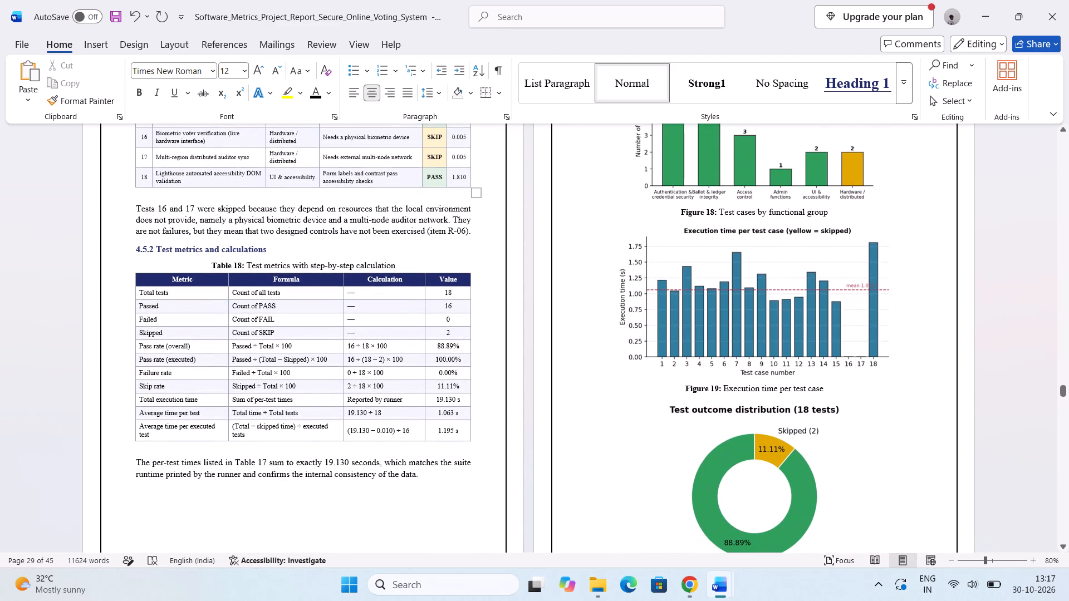
{"action": "scroll", "coordinate": [835, 298], "scroll_direction": "down", "scroll_amount": 3}
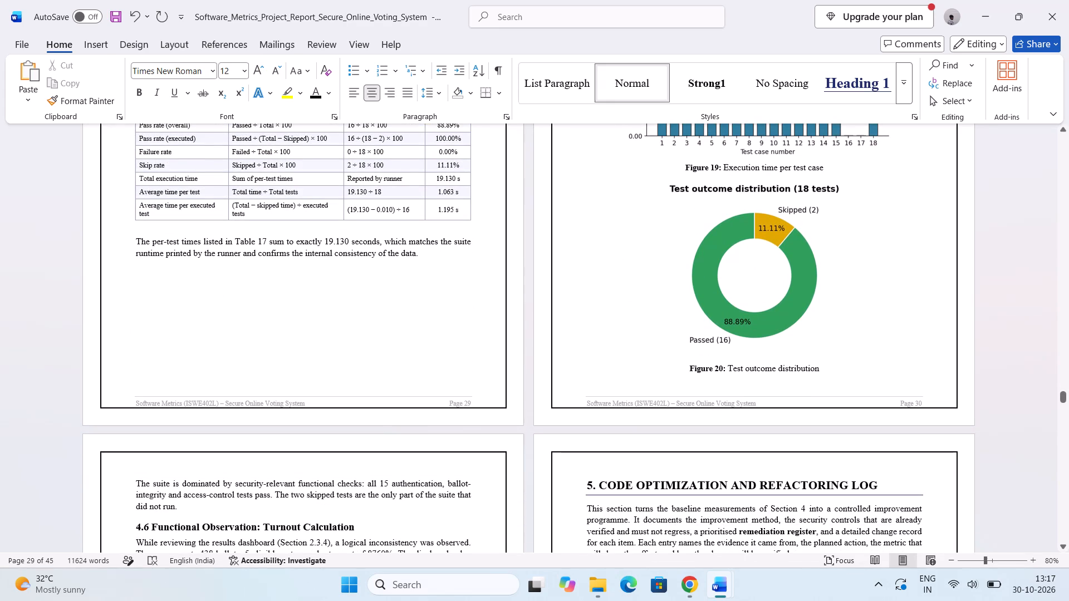
{"action": "scroll", "coordinate": [835, 298], "scroll_direction": "down", "scroll_amount": 2}
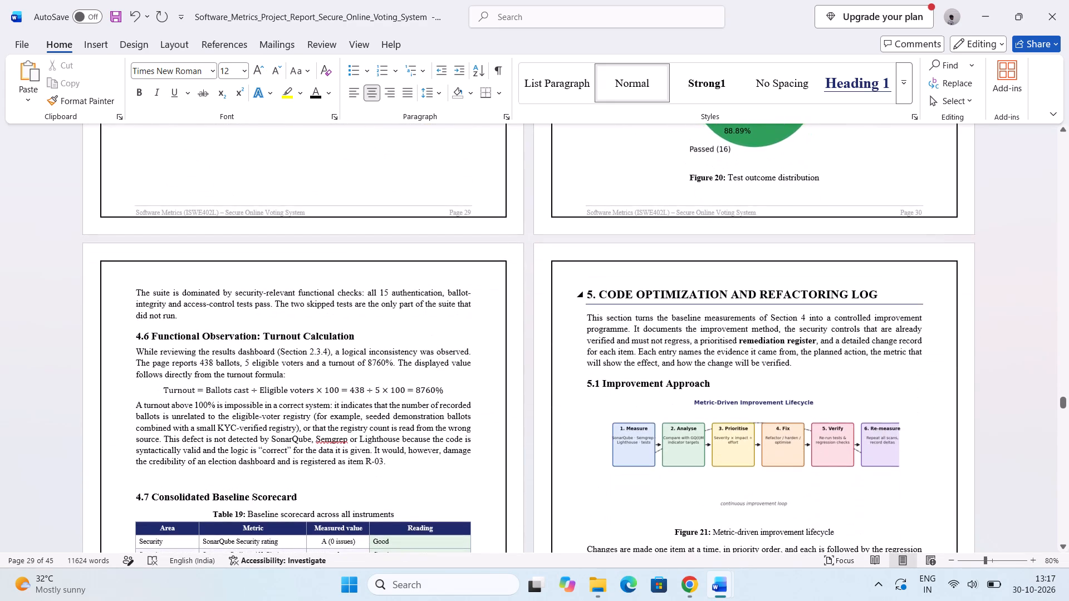
{"action": "scroll", "coordinate": [835, 298], "scroll_direction": "down", "scroll_amount": 1}
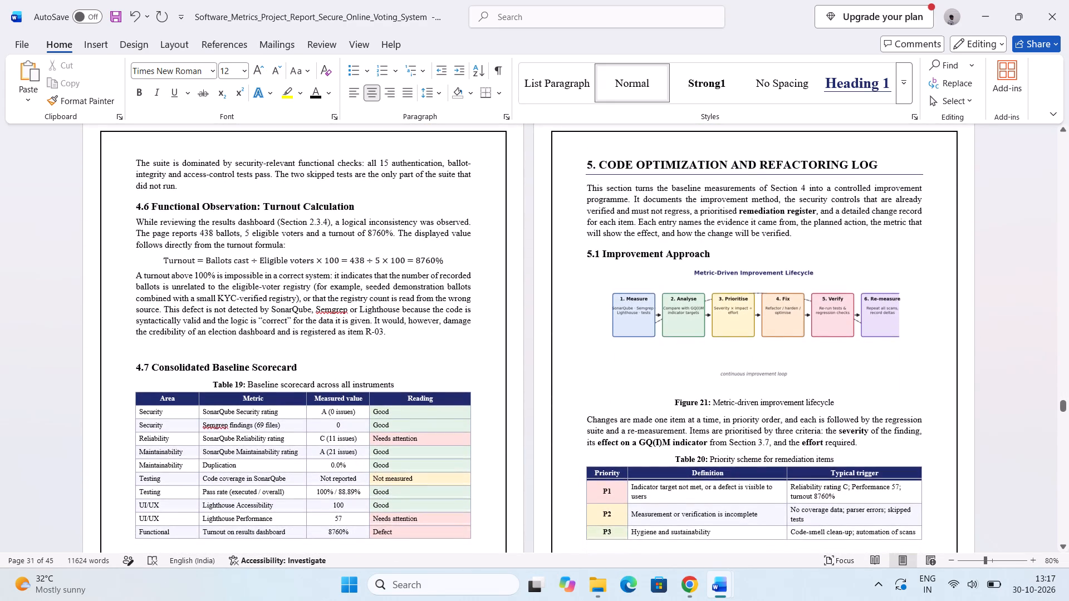
{"action": "scroll", "coordinate": [835, 298], "scroll_direction": "down", "scroll_amount": 2}
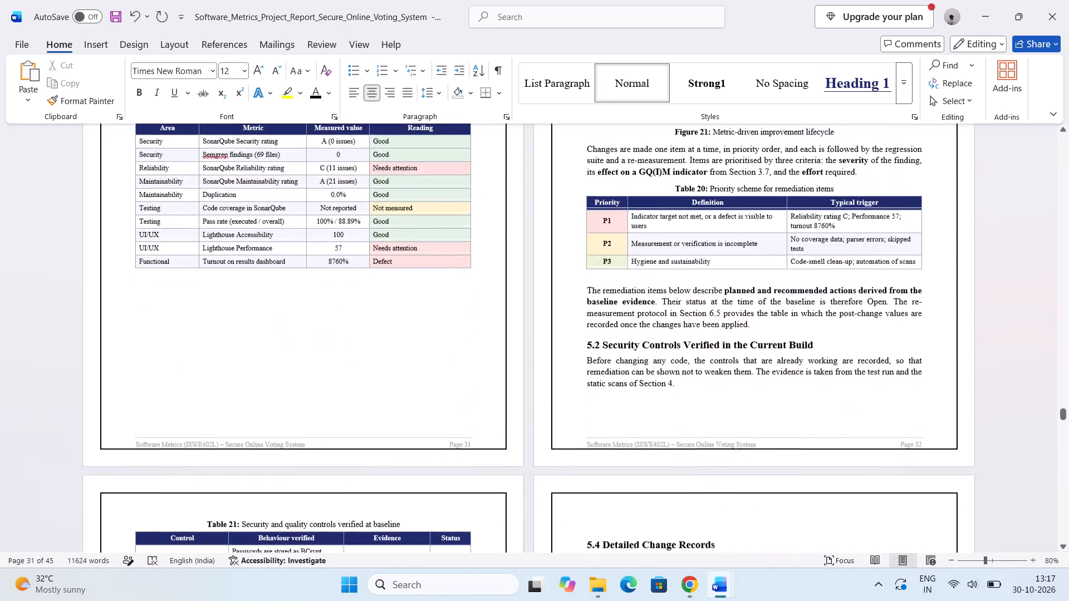
{"action": "scroll", "coordinate": [835, 298], "scroll_direction": "down", "scroll_amount": 2}
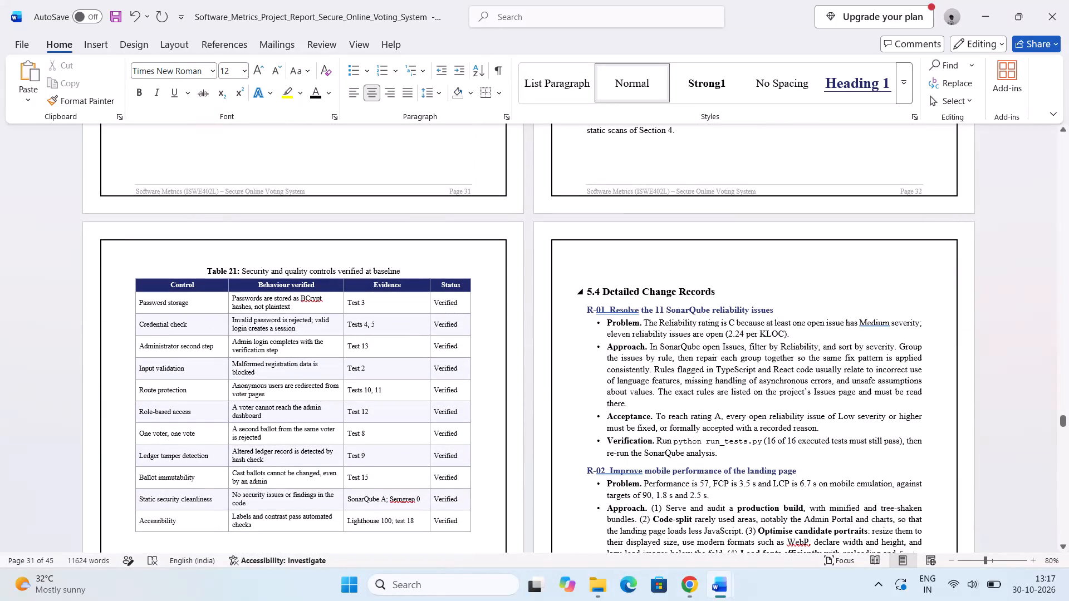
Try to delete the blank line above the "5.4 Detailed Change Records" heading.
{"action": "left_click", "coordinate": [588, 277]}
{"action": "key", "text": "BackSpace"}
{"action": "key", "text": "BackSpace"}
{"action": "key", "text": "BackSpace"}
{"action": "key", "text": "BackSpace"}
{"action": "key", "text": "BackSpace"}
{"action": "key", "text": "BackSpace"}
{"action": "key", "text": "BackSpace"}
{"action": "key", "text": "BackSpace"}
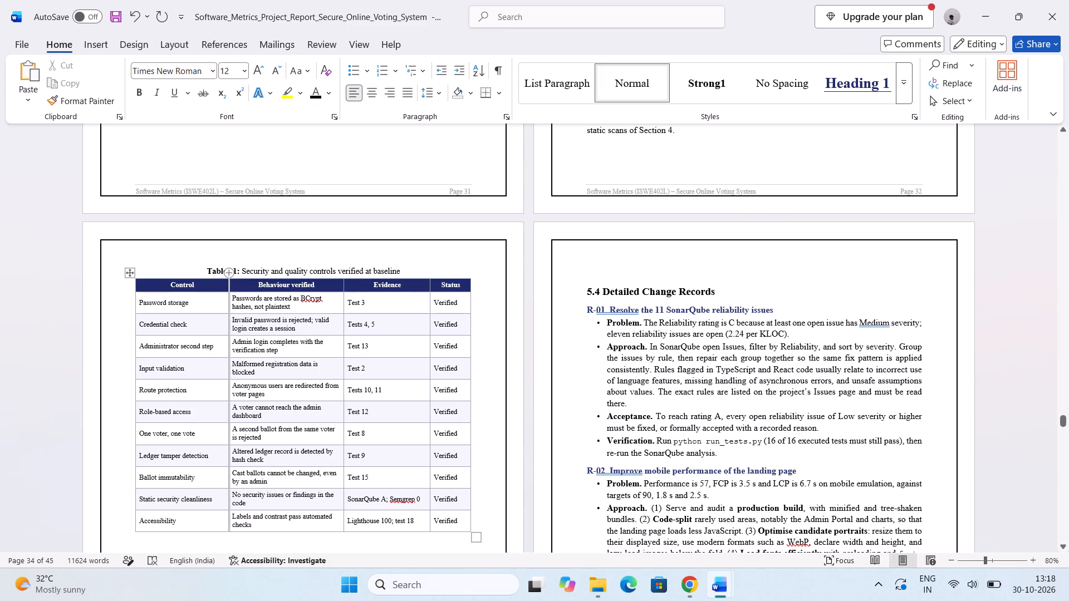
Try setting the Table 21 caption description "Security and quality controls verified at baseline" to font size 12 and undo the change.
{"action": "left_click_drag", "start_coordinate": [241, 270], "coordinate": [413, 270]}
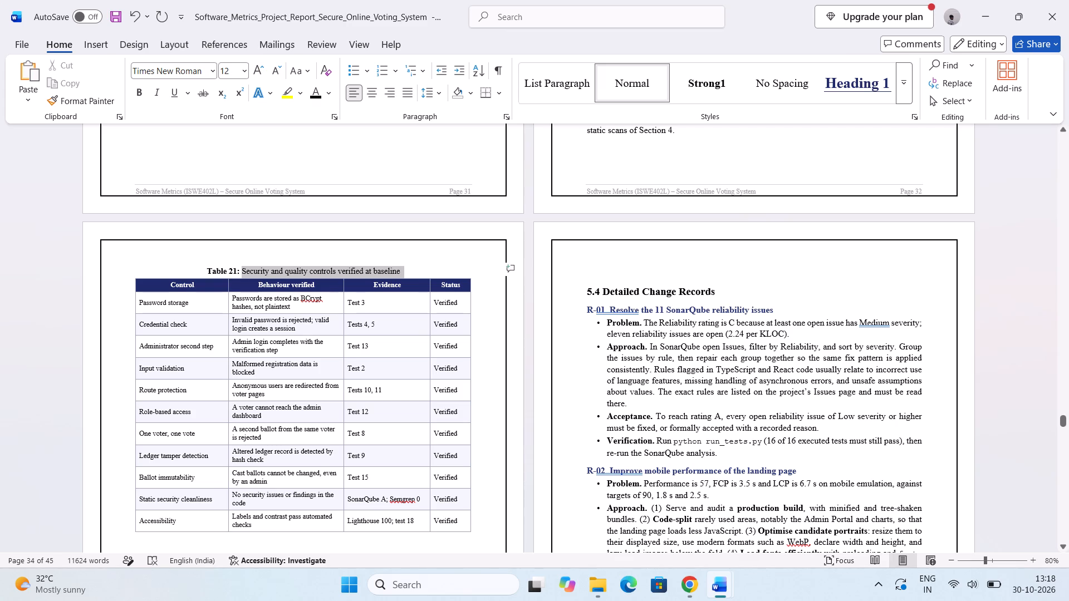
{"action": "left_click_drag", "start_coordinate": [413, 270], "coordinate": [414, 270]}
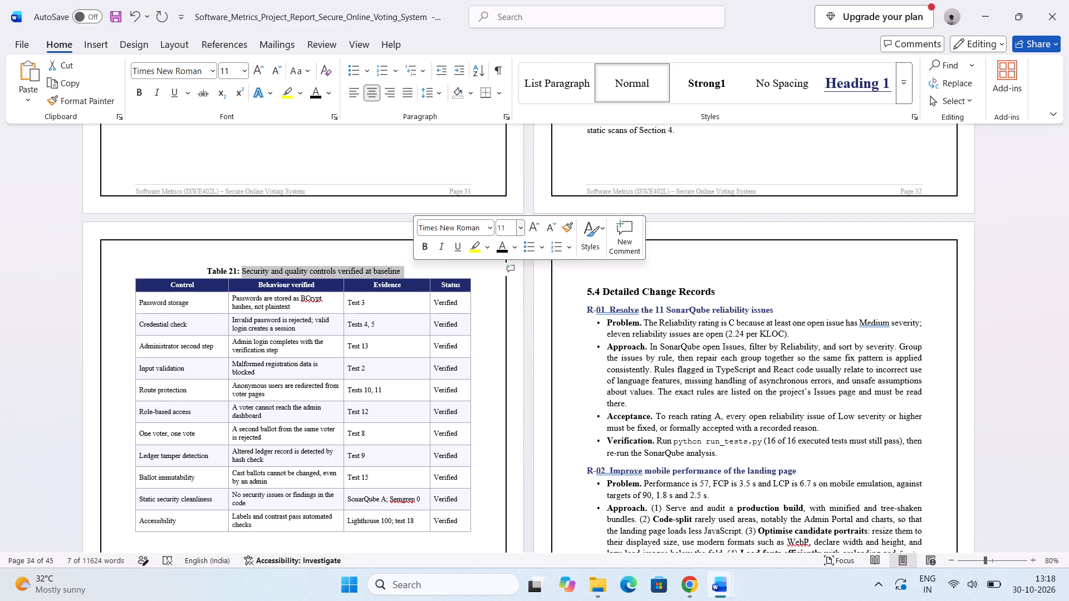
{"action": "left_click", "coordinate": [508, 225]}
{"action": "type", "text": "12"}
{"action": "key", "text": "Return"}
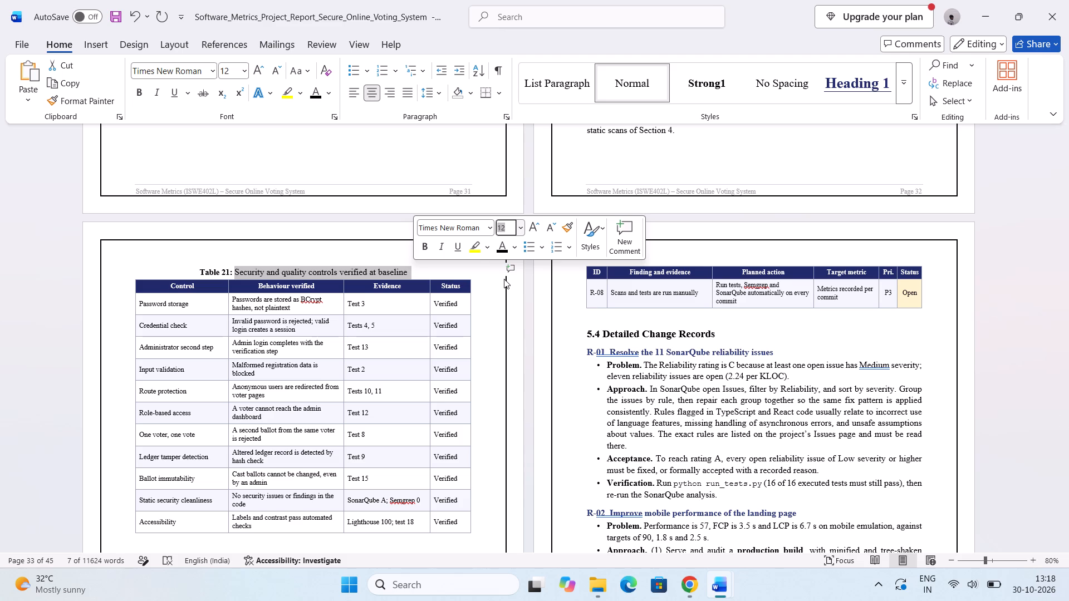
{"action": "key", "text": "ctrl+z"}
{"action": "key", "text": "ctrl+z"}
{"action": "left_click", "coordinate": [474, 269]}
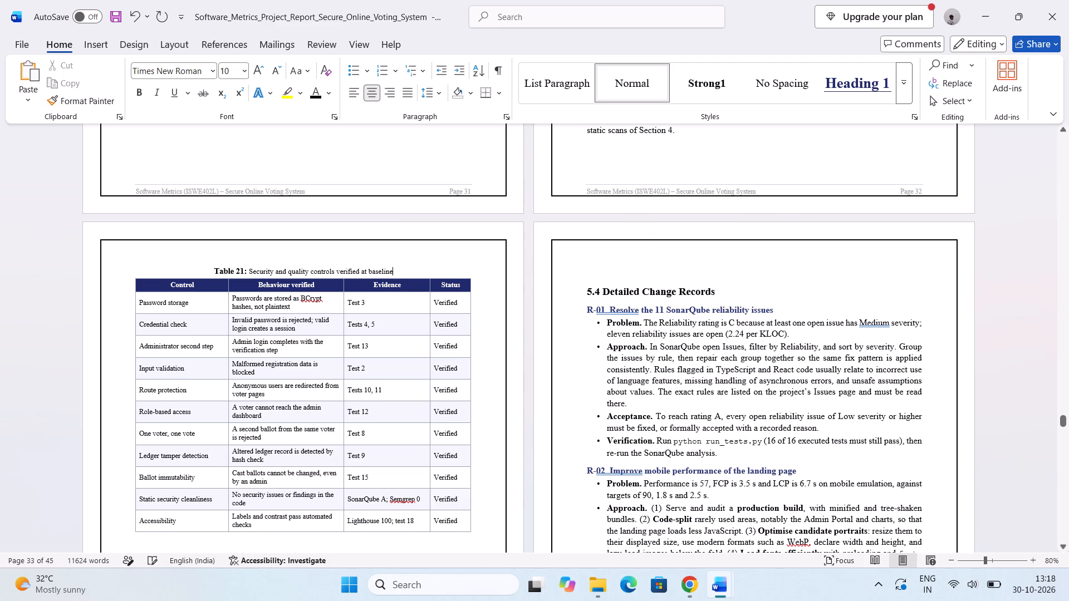
Set the Table 21 caption description "Security and quality controls verified at baseline" to font size 12.
{"action": "left_click_drag", "start_coordinate": [397, 269], "coordinate": [363, 262]}
{"action": "left_click_drag", "start_coordinate": [363, 262], "coordinate": [253, 264]}
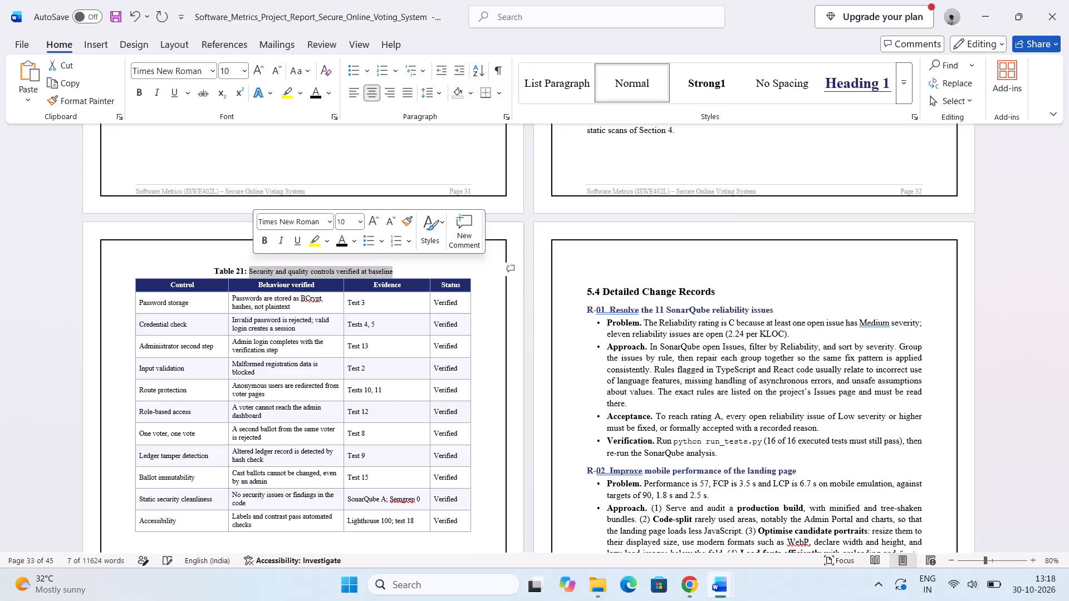
{"action": "left_click", "coordinate": [349, 220]}
{"action": "type", "text": "12"}
{"action": "key", "text": "Return"}
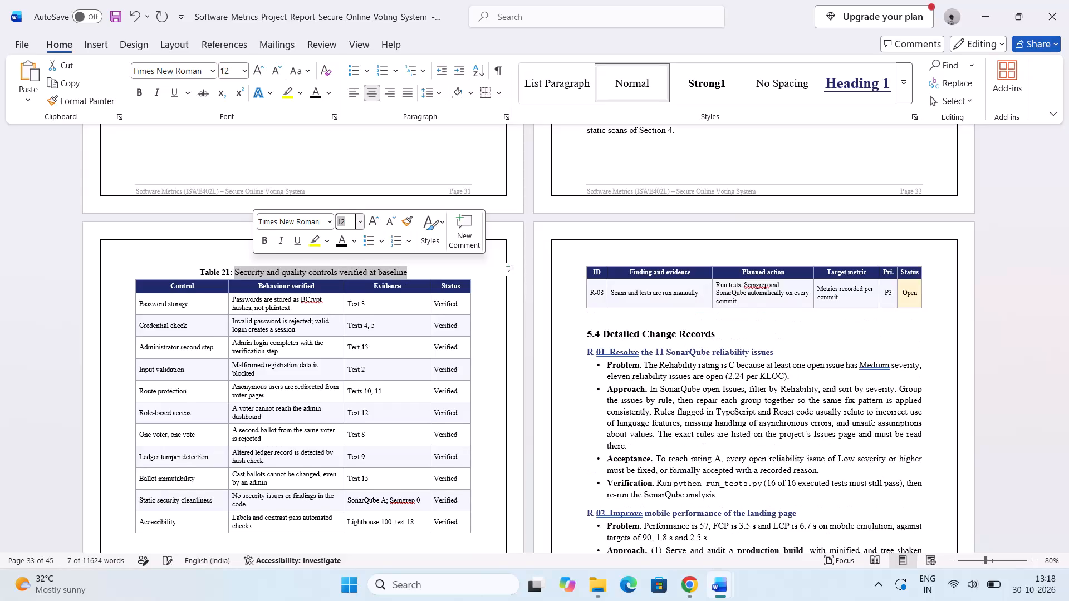
{"action": "left_click", "coordinate": [582, 319]}
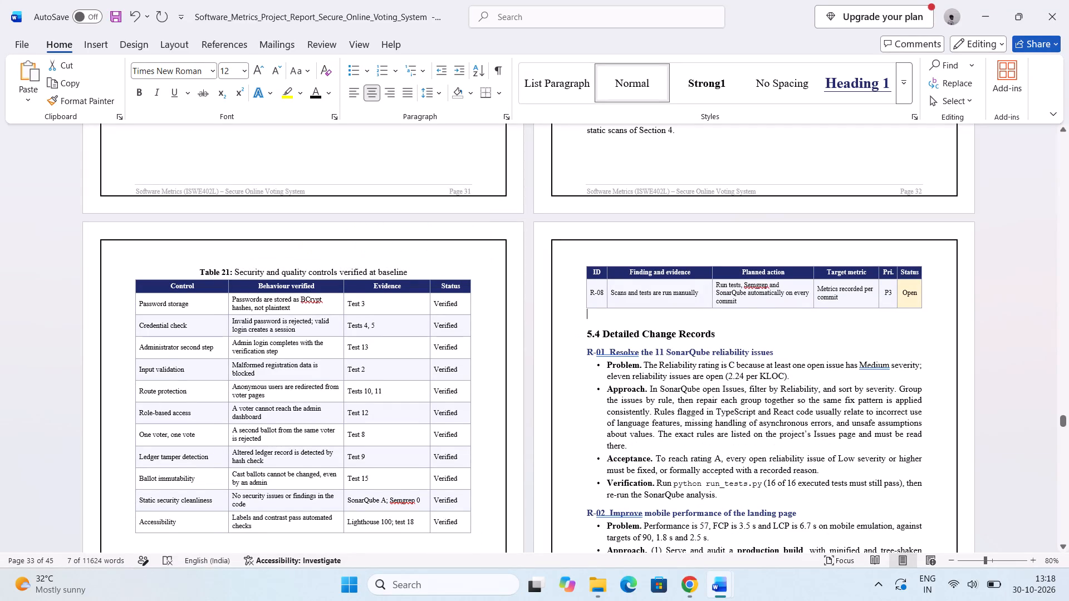
Set the Table 22 caption description "Remediation register (status at baseline)" in Section 5.3 to font size 12.
{"action": "scroll", "coordinate": [582, 319], "scroll_direction": "down", "scroll_amount": 4}
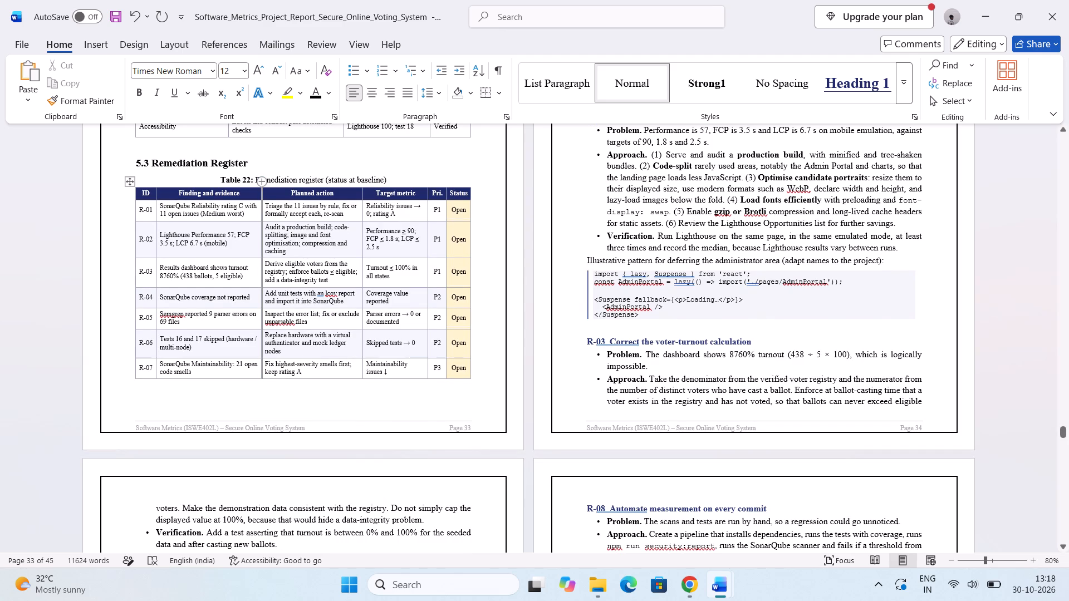
{"action": "left_click_drag", "start_coordinate": [255, 178], "coordinate": [284, 179]}
{"action": "left_click_drag", "start_coordinate": [284, 179], "coordinate": [388, 179]}
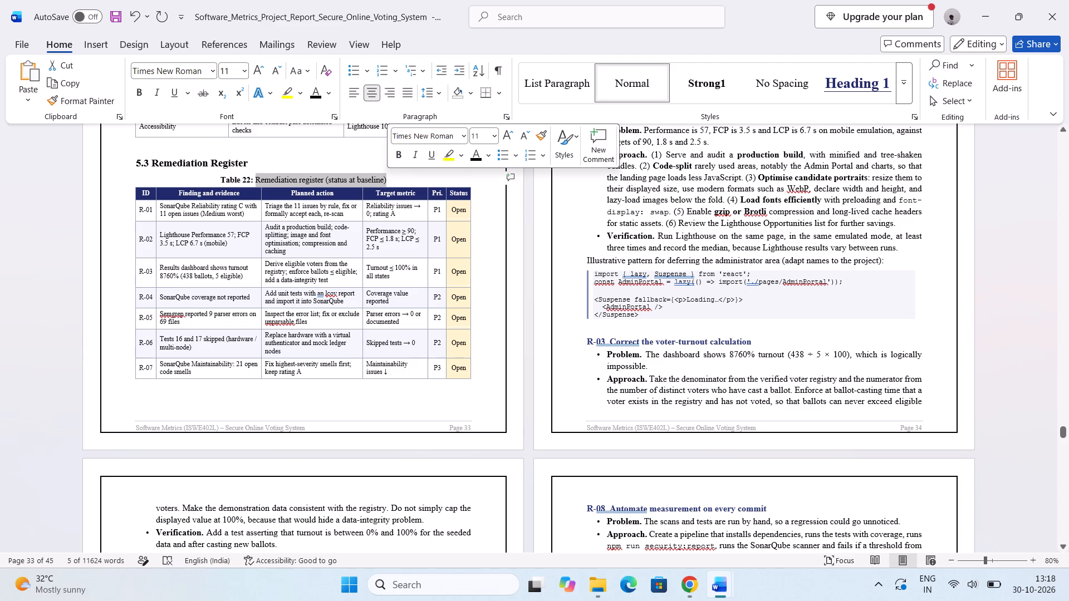
{"action": "left_click", "coordinate": [482, 136]}
{"action": "type", "text": "12"}
{"action": "key", "text": "Return"}
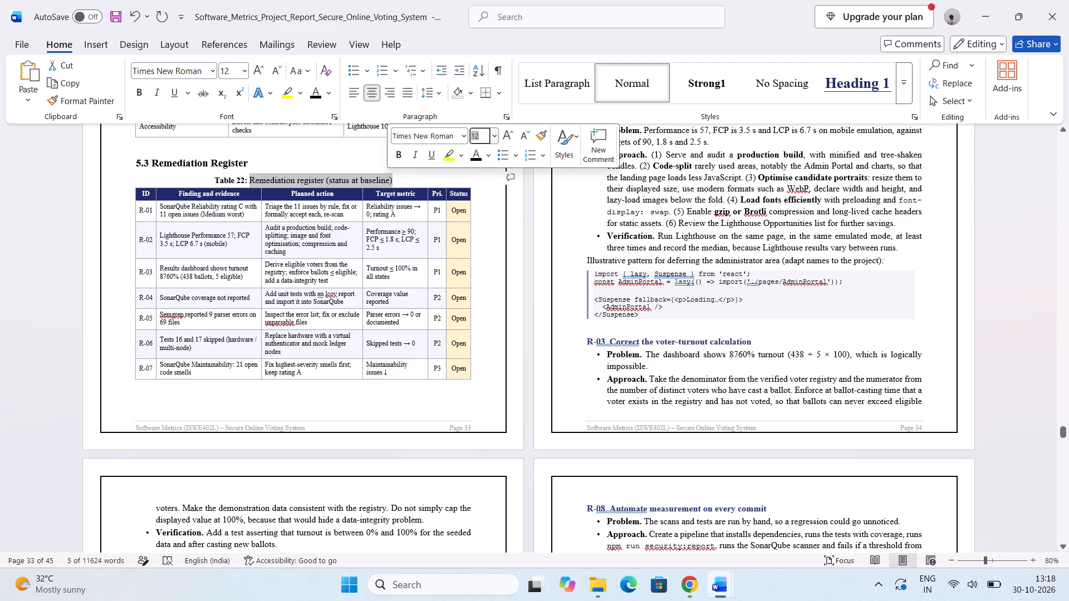
{"action": "left_click", "coordinate": [649, 299]}
Check the captions and page layout from Section 5.3 back to Section 4.7, including Tables 19 to 22 and Figure 21.
{"action": "scroll", "coordinate": [649, 299], "scroll_direction": "up", "scroll_amount": 3}
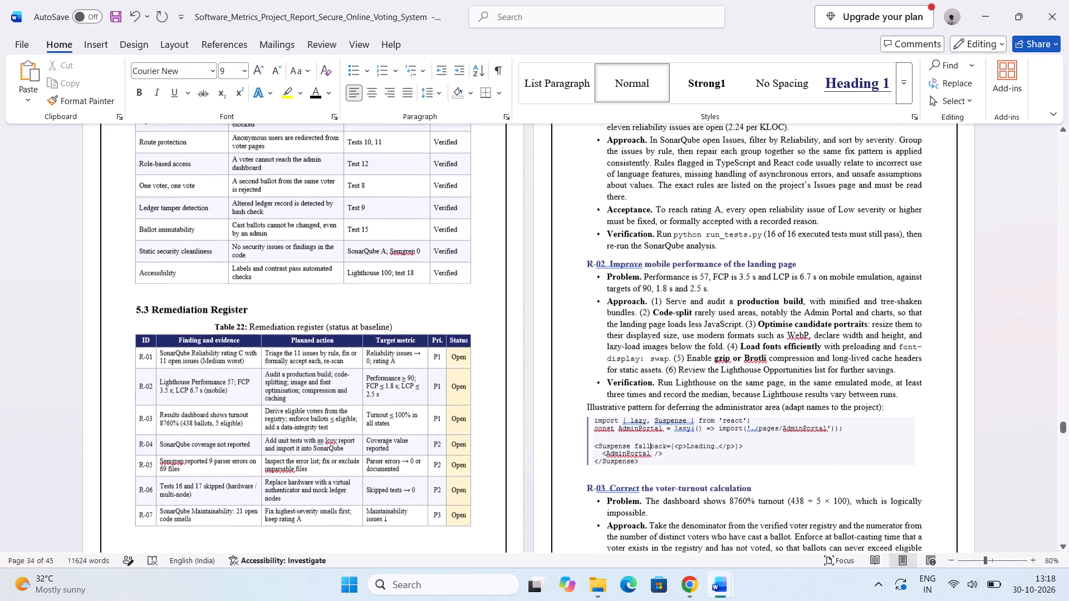
{"action": "scroll", "coordinate": [649, 299], "scroll_direction": "up", "scroll_amount": 2}
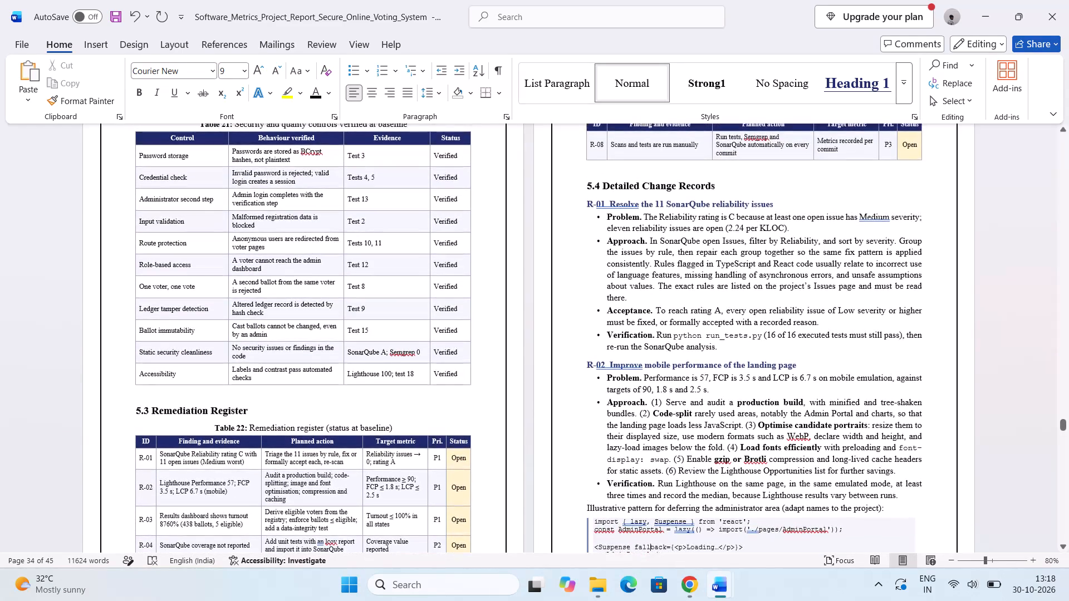
{"action": "scroll", "coordinate": [649, 299], "scroll_direction": "up", "scroll_amount": 2}
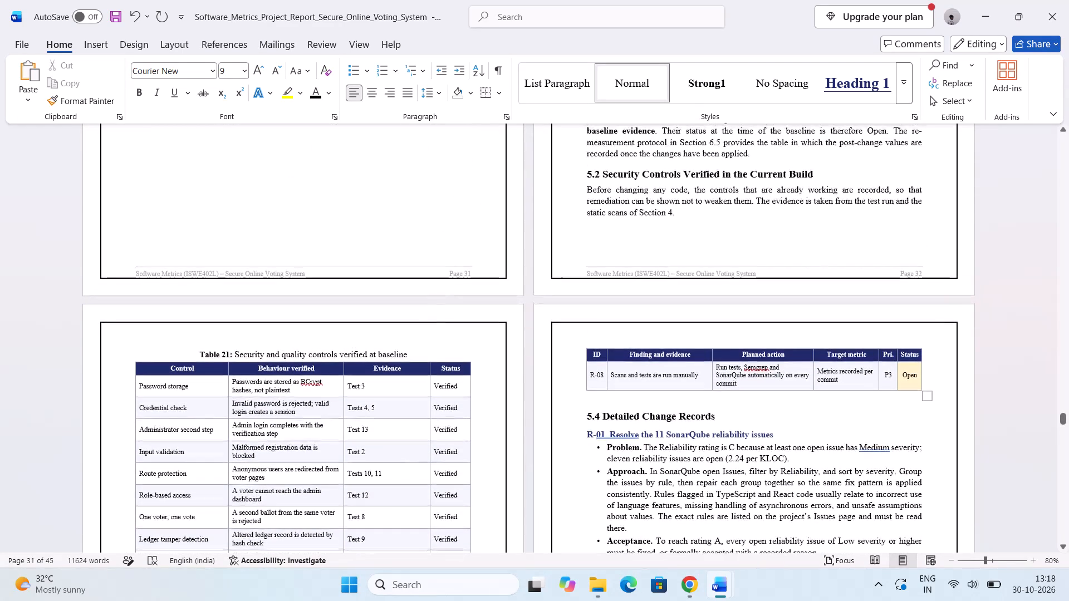
{"action": "scroll", "coordinate": [649, 299], "scroll_direction": "up", "scroll_amount": 3}
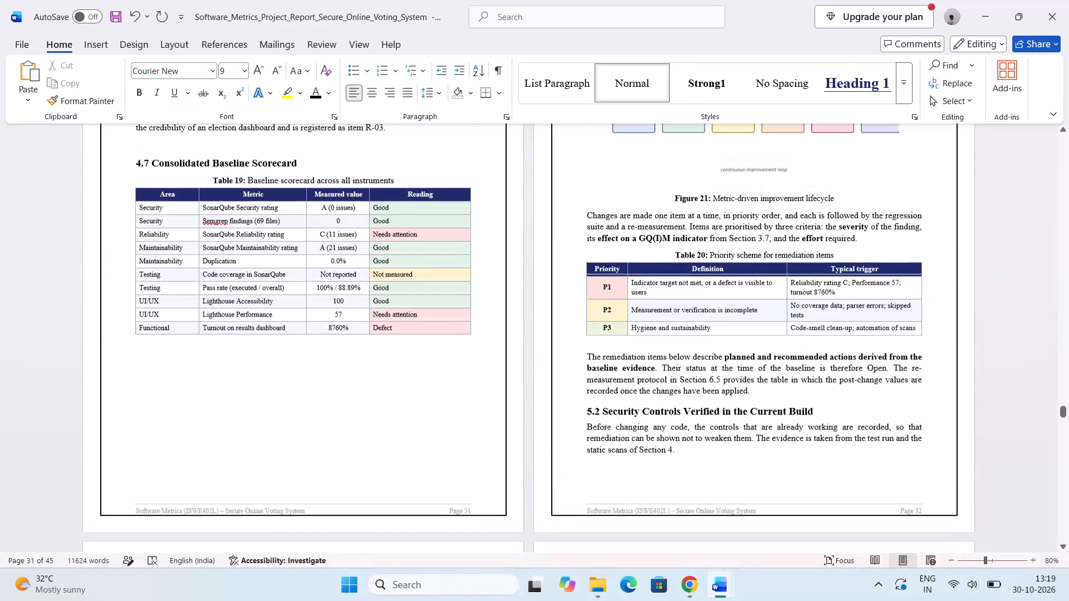
{"action": "scroll", "coordinate": [649, 299], "scroll_direction": "up", "scroll_amount": 2}
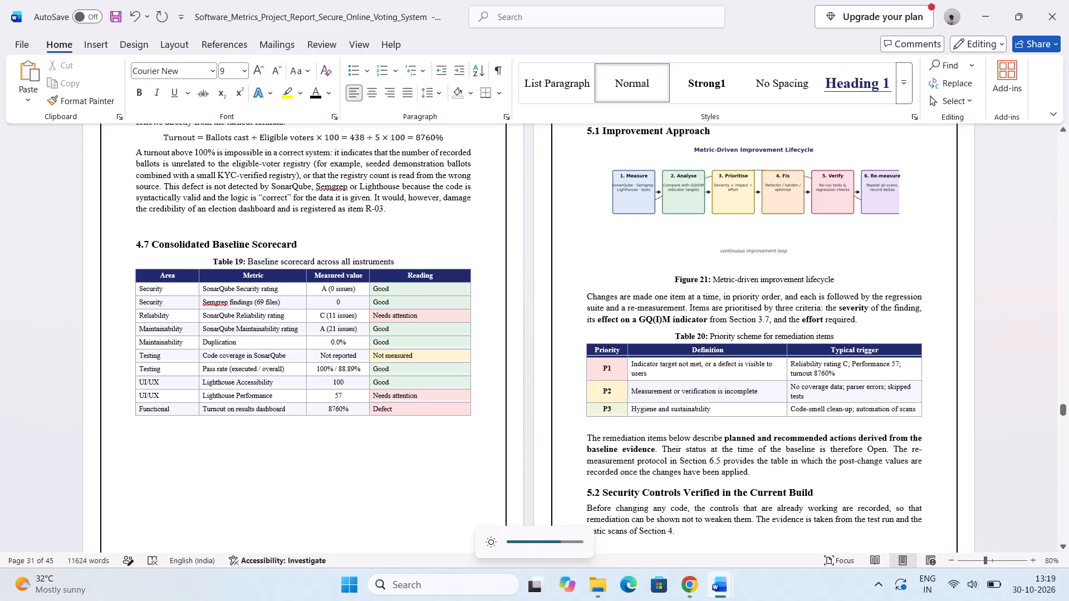
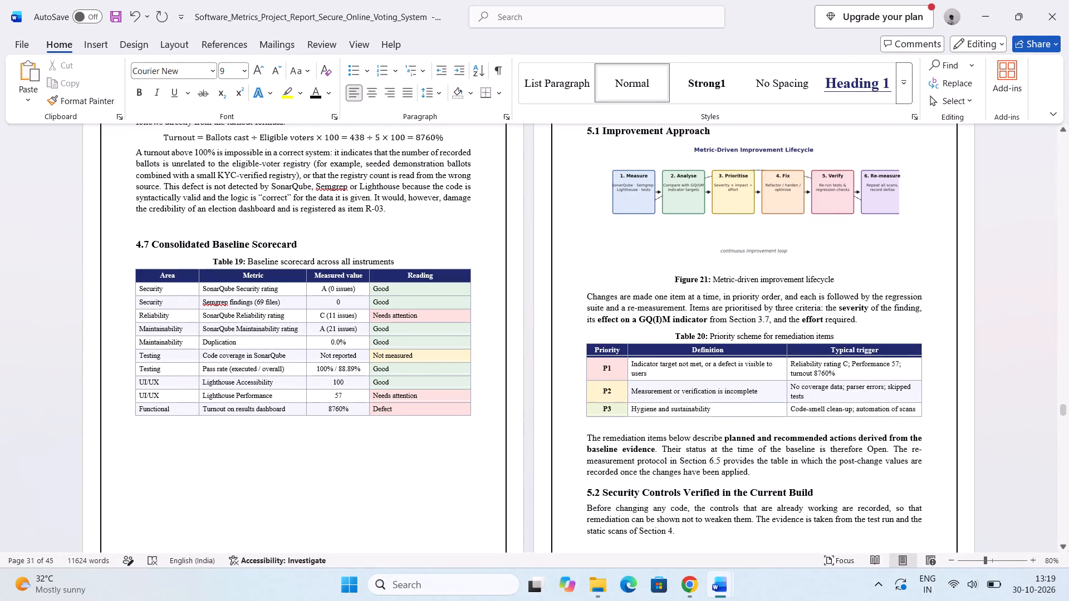
Set the Figure 21 caption description "Metric-driven improvement lifecycle" in Section 5.1 to font size 12.
{"action": "left_click_drag", "start_coordinate": [714, 279], "coordinate": [850, 282]}
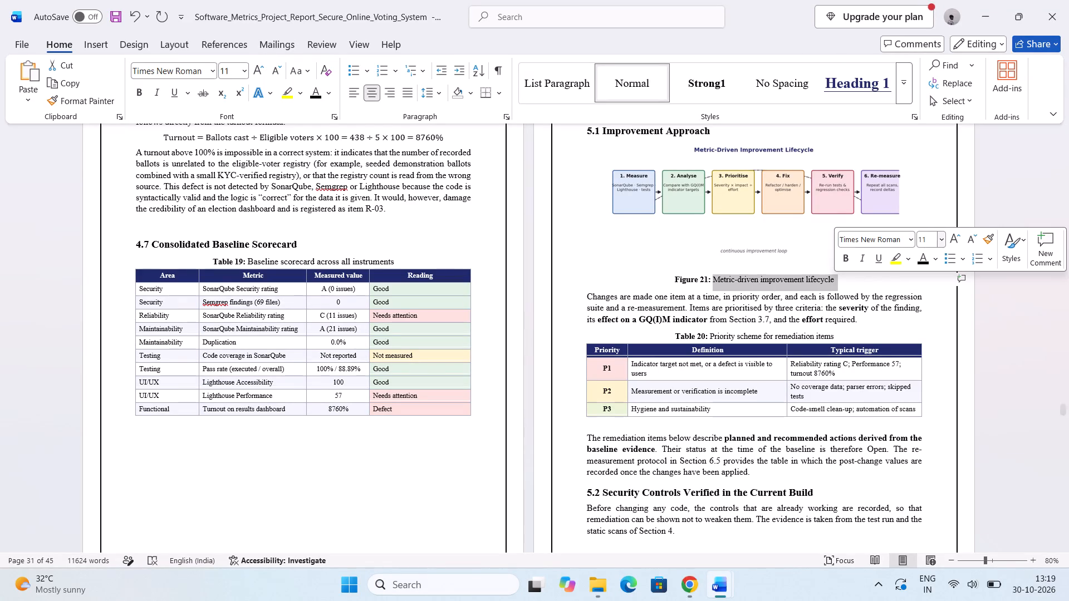
{"action": "left_click", "coordinate": [931, 235]}
{"action": "type", "text": "12"}
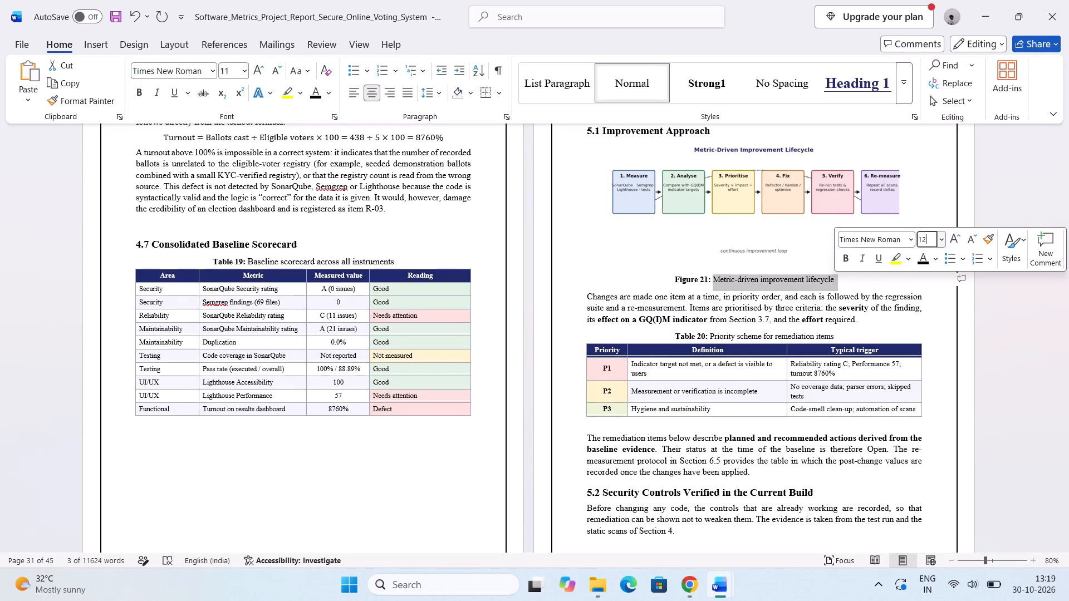
{"action": "key", "text": "Return"}
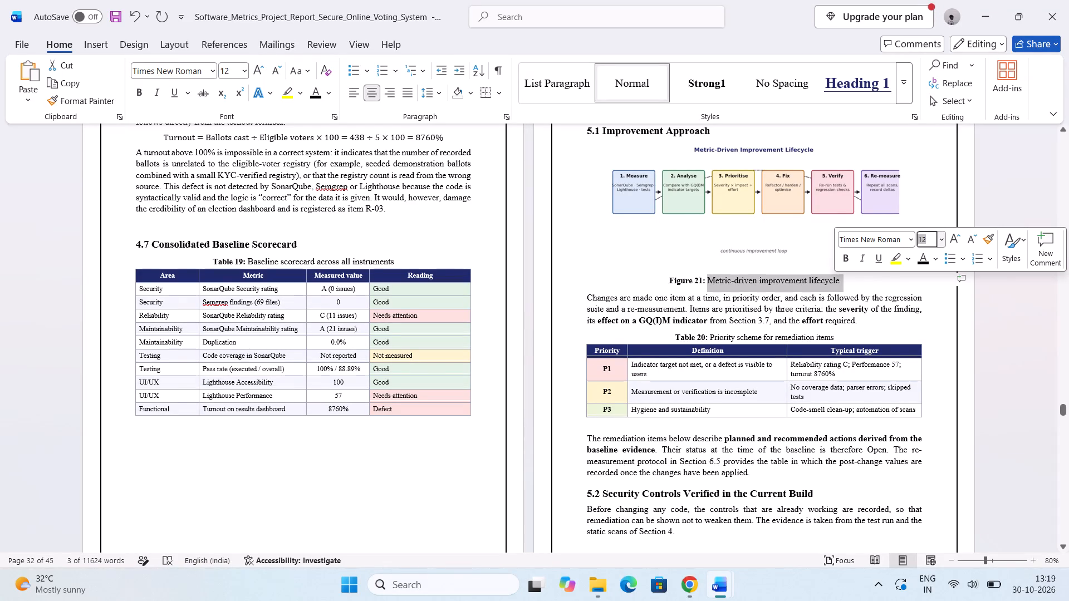
Set the Table 20 caption description "Priority scheme for remediation items" to font size 12.
{"action": "left_click_drag", "start_coordinate": [709, 337], "coordinate": [847, 337]}
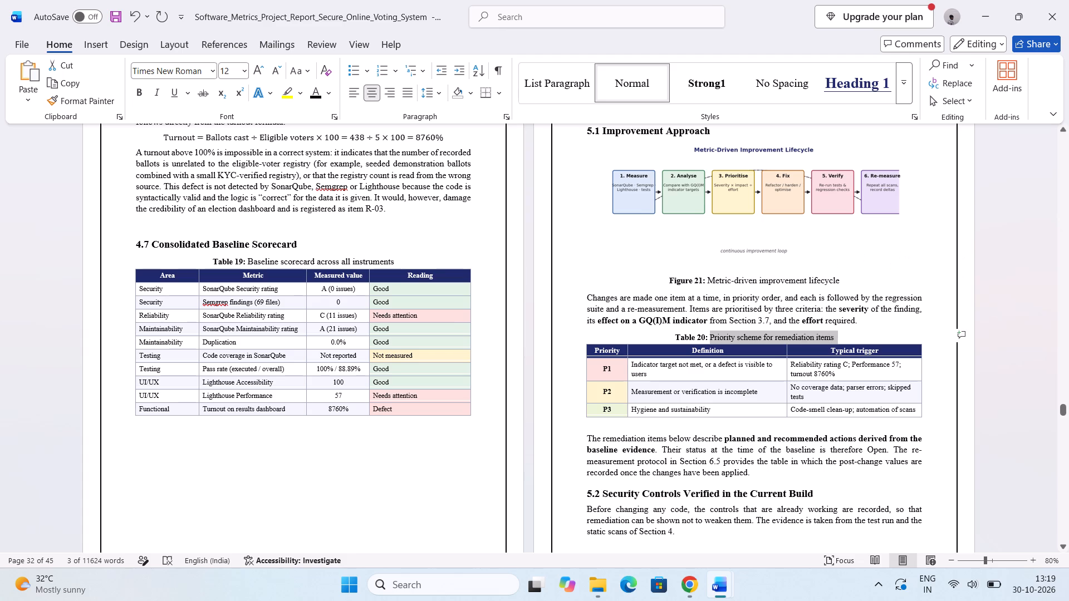
{"action": "left_click_drag", "start_coordinate": [847, 337], "coordinate": [844, 337]}
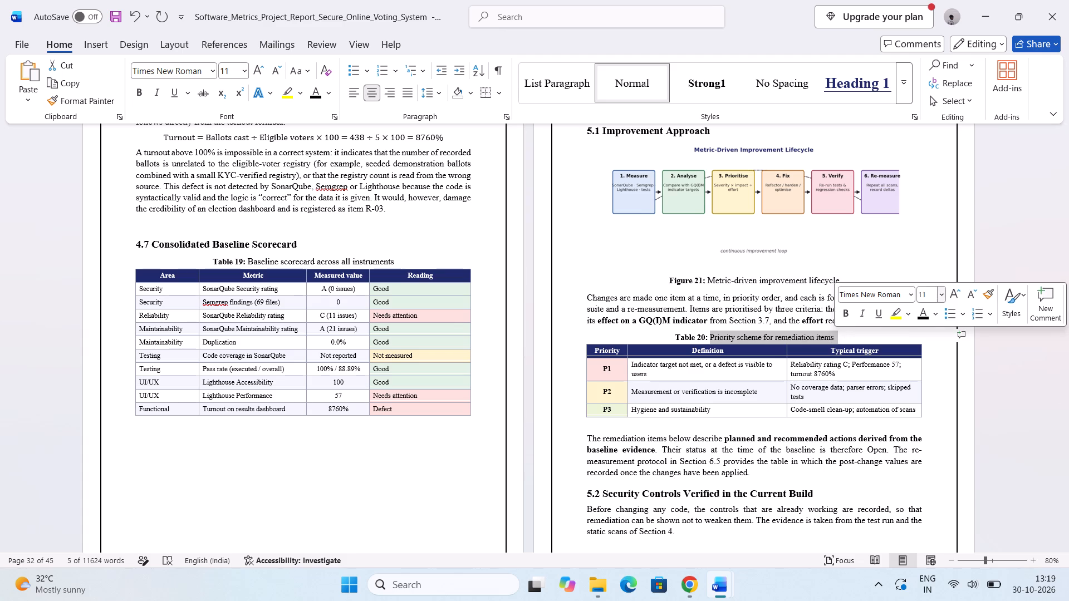
{"action": "left_click", "coordinate": [931, 295]}
{"action": "type", "text": "12"}
{"action": "key", "text": "Return"}
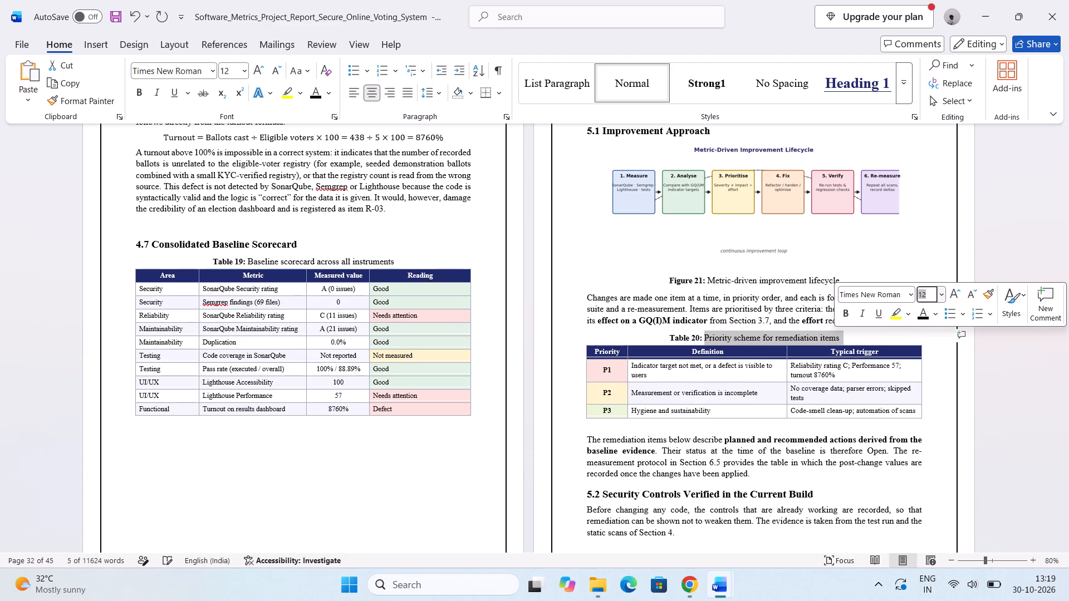
{"action": "left_click", "coordinate": [877, 338]}
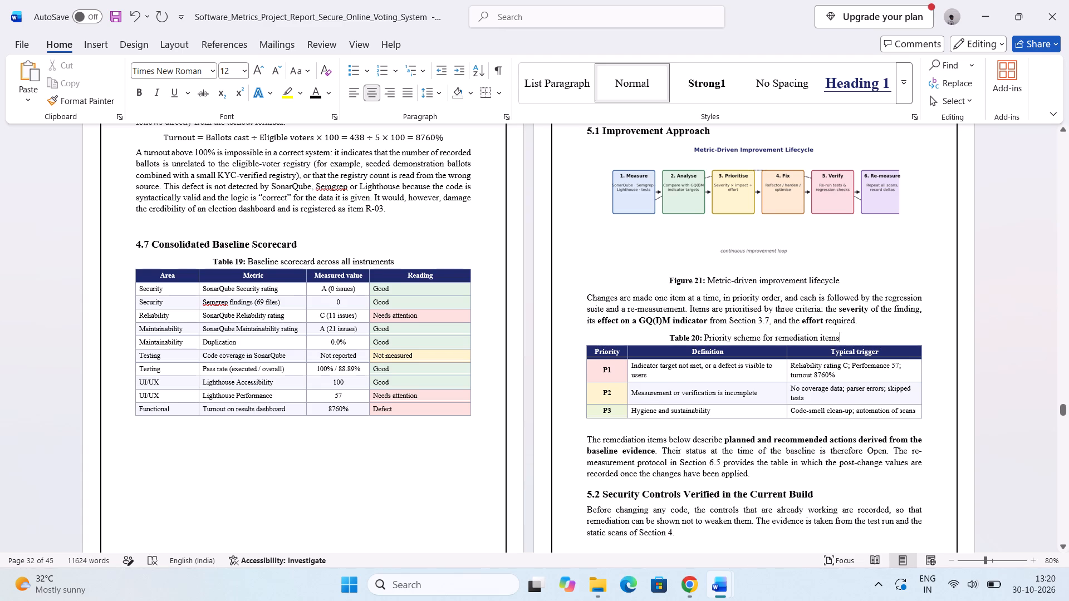
Widen the Metric-Driven Improvement Lifecycle image in Section 5.1 slightly, keeping its height.
{"action": "scroll", "coordinate": [735, 252], "scroll_direction": "up", "scroll_amount": 1}
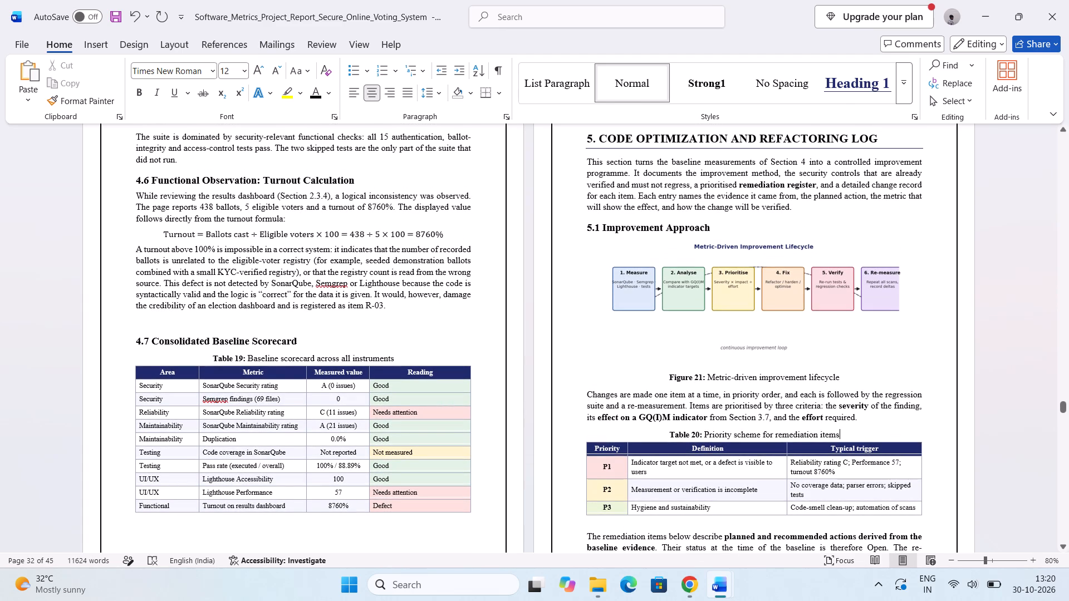
{"action": "left_click", "coordinate": [743, 329]}
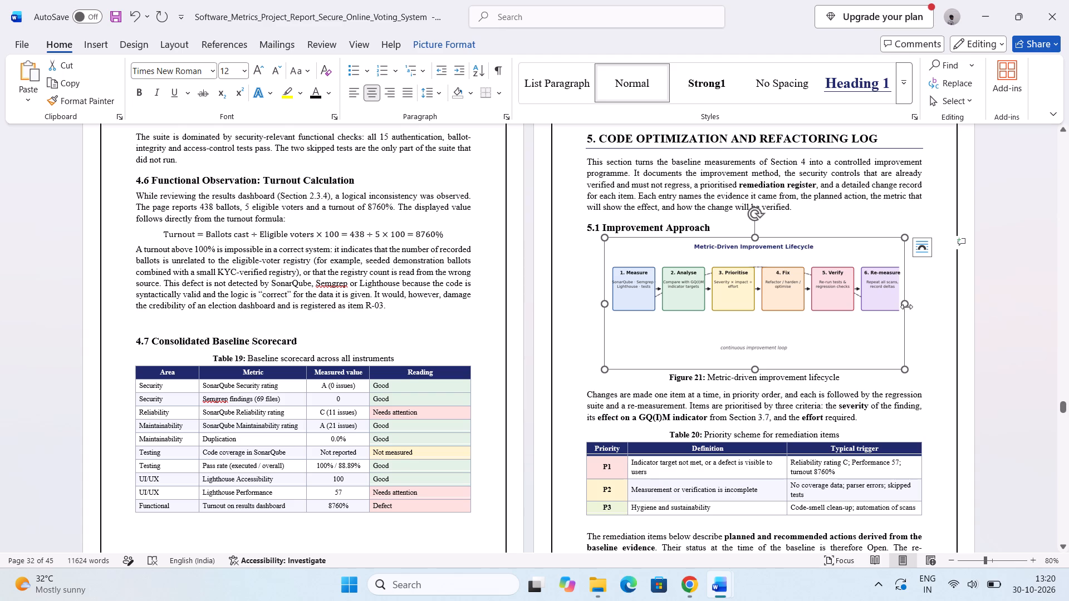
{"action": "left_click_drag", "start_coordinate": [906, 303], "coordinate": [918, 303]}
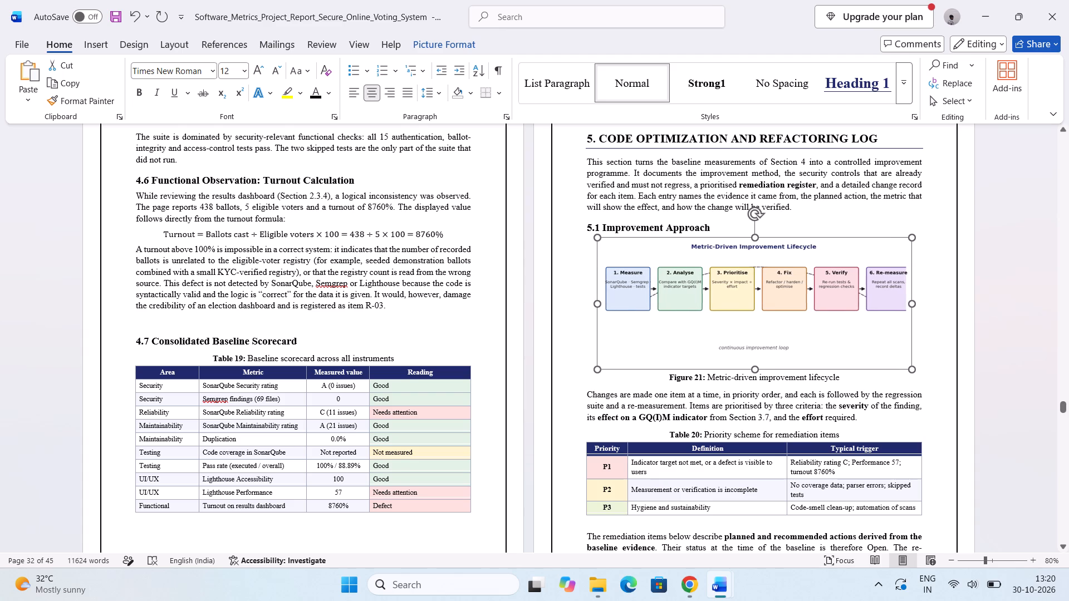
{"action": "left_click_drag", "start_coordinate": [918, 303], "coordinate": [916, 303]}
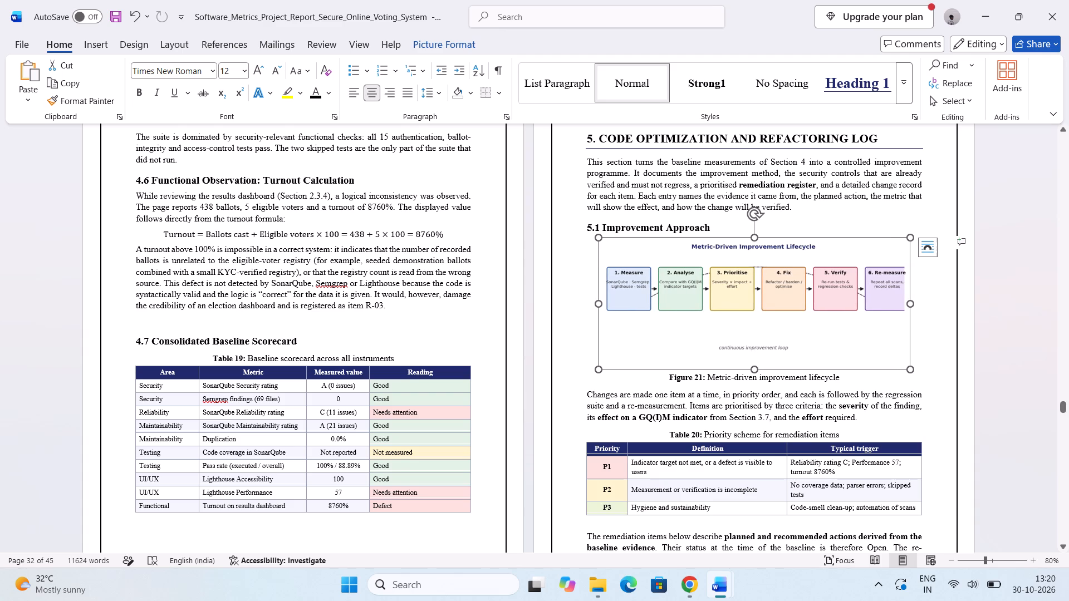
{"action": "left_click", "coordinate": [929, 328]}
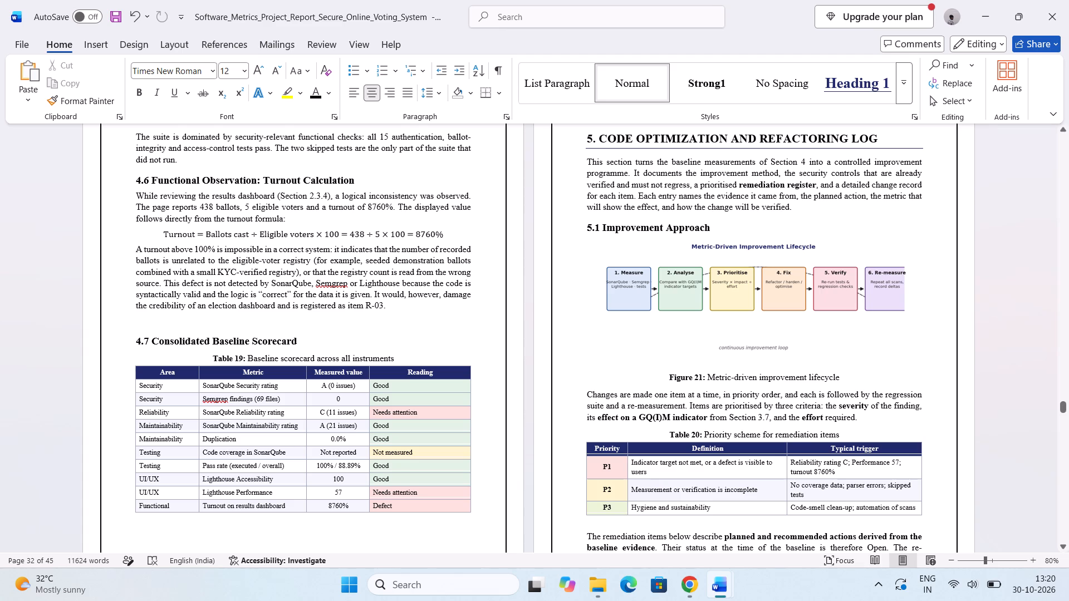
{"action": "left_click", "coordinate": [898, 299]}
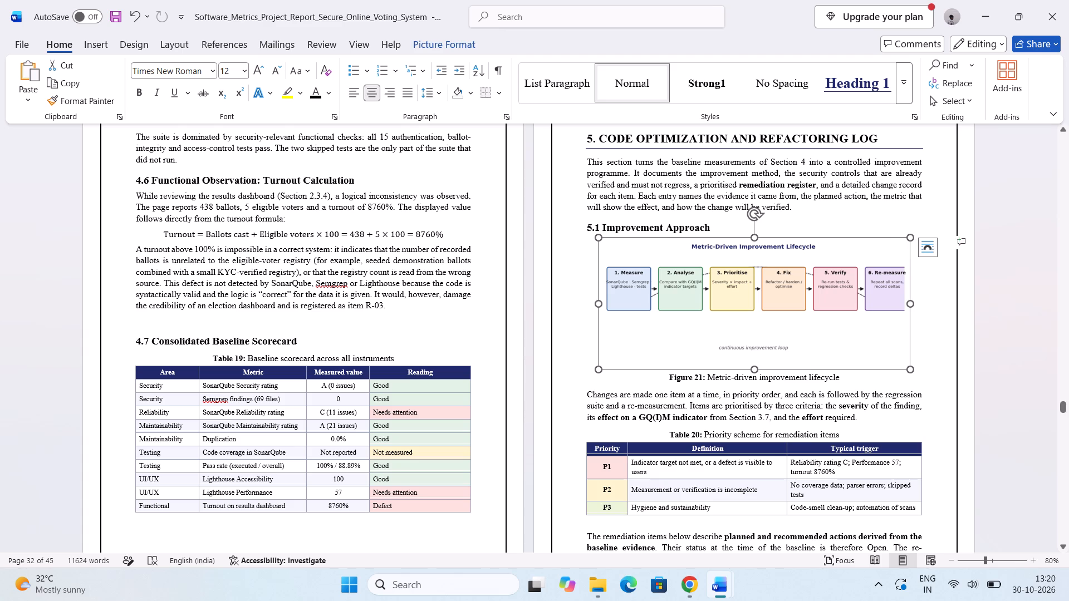
{"action": "left_click", "coordinate": [722, 224]}
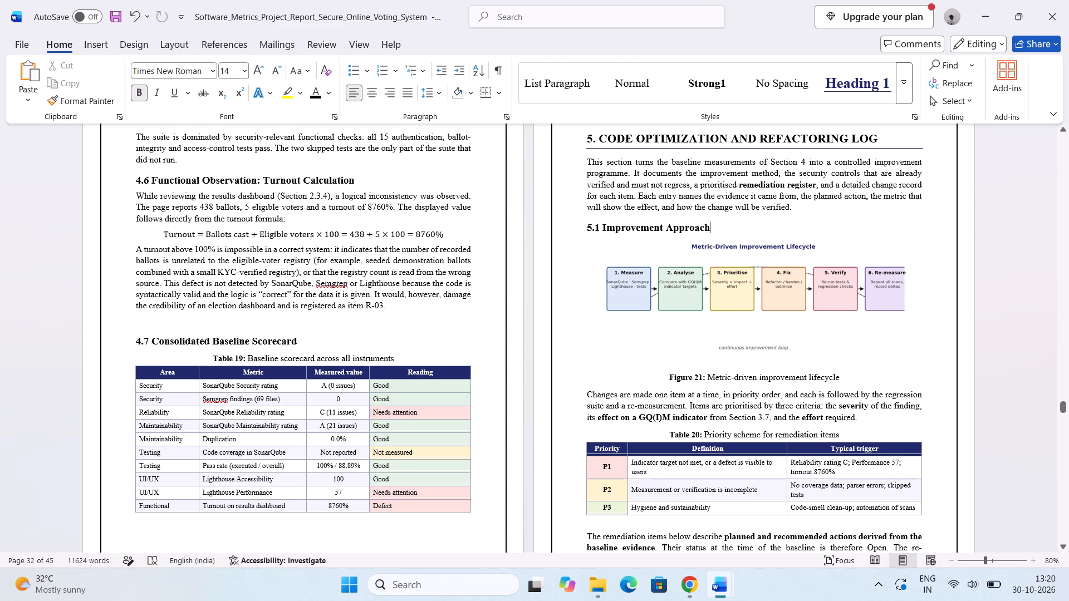
Check the font size of "remediation register" in the Section 5 introduction and of the Table 20, Figure 21 and Table 19 caption descriptions.
{"action": "left_click_drag", "start_coordinate": [739, 185], "coordinate": [790, 188]}
{"action": "left_click_drag", "start_coordinate": [790, 188], "coordinate": [816, 186]}
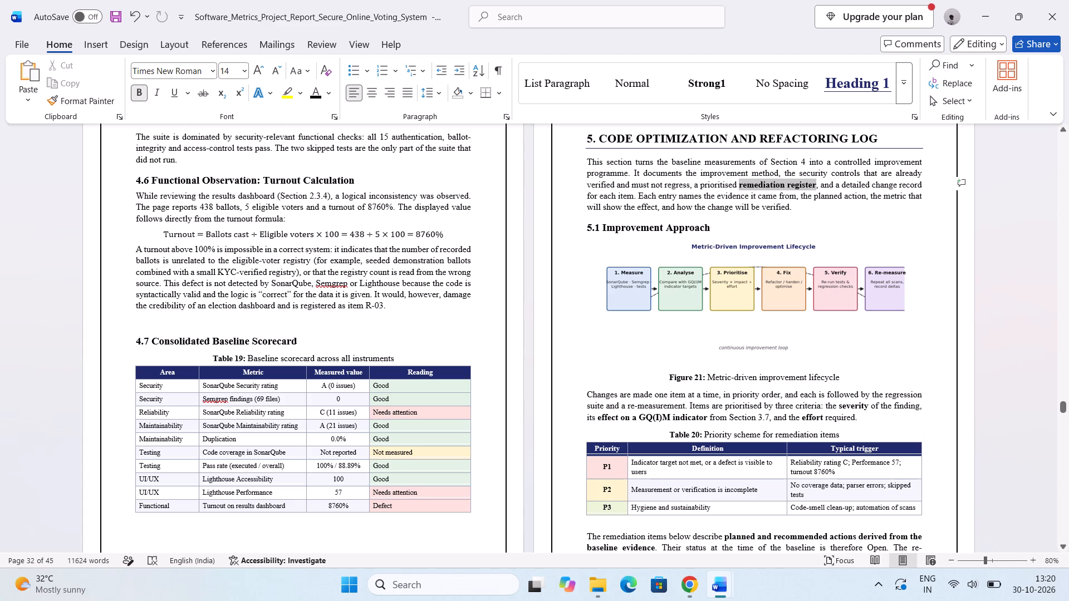
{"action": "left_click_drag", "start_coordinate": [816, 186], "coordinate": [817, 186]}
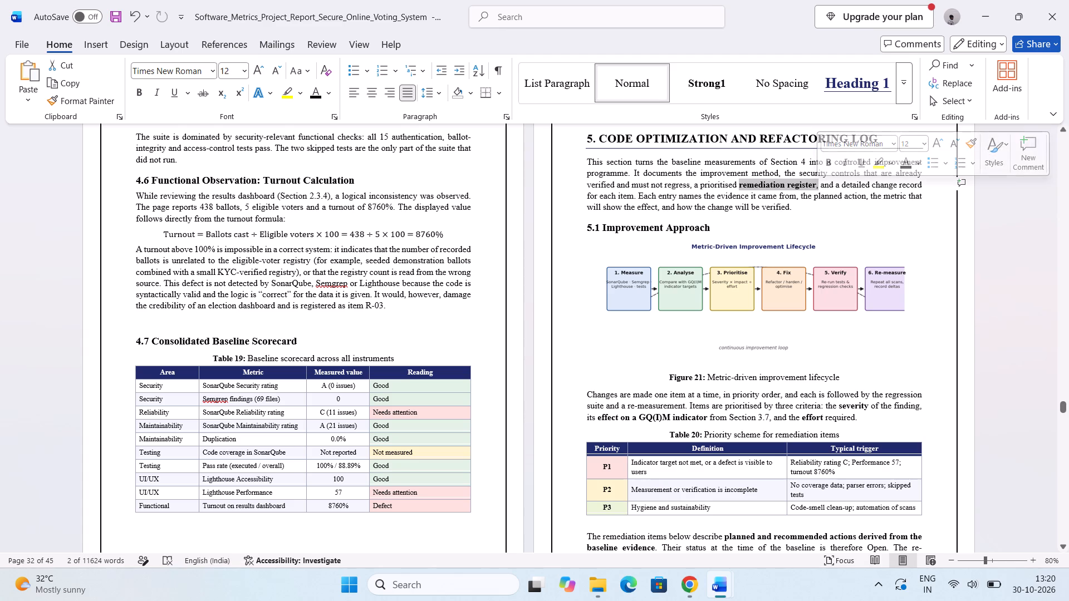
{"action": "left_click", "coordinate": [756, 223]}
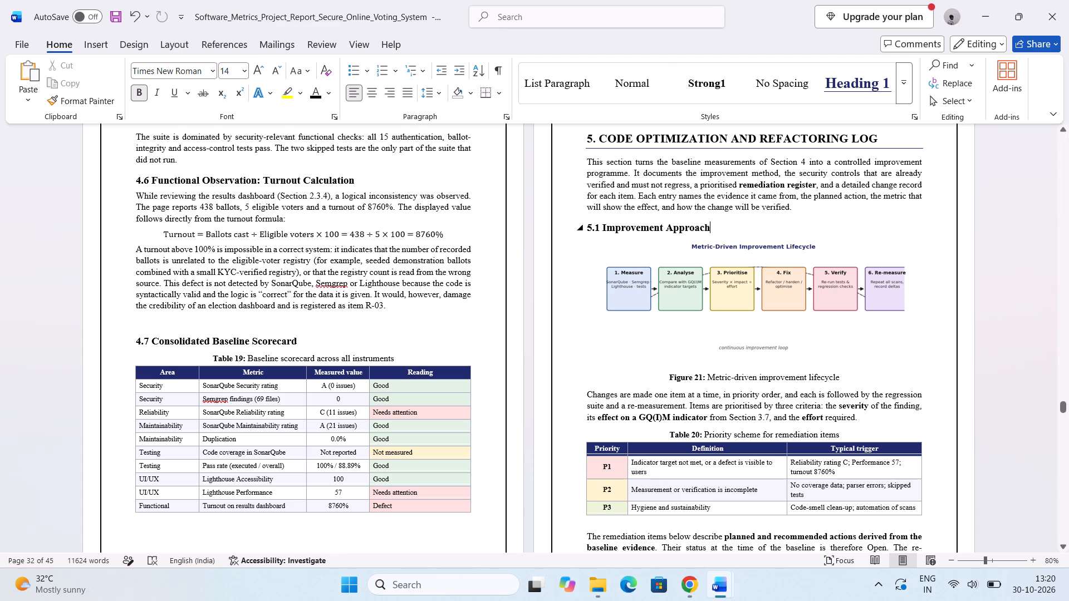
{"action": "scroll", "coordinate": [798, 303], "scroll_direction": "down", "scroll_amount": 1}
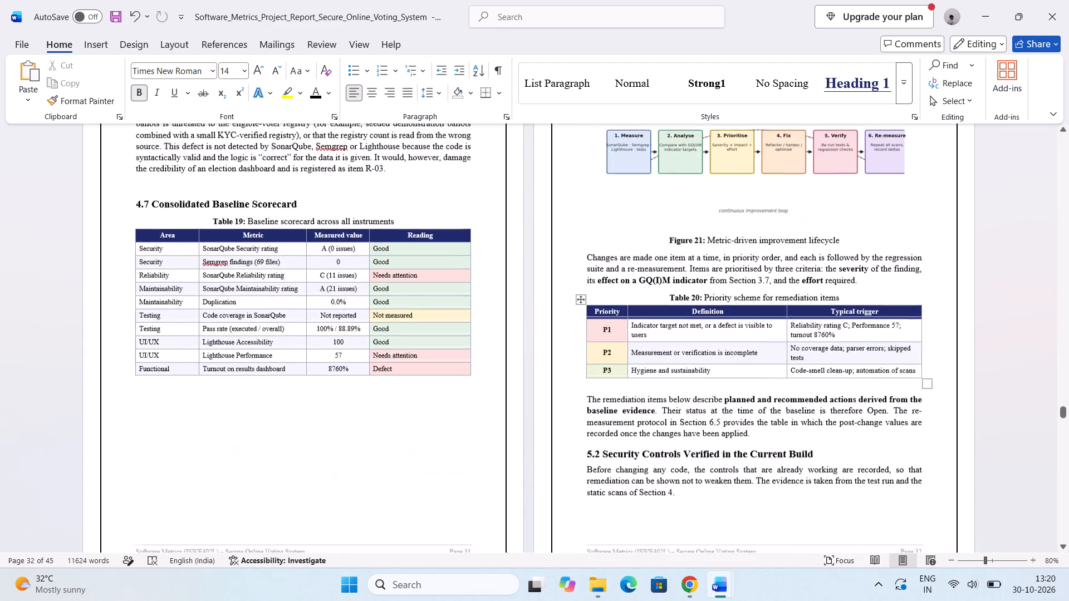
{"action": "scroll", "coordinate": [798, 303], "scroll_direction": "down", "scroll_amount": 1}
{"action": "scroll", "coordinate": [798, 303], "scroll_direction": "up", "scroll_amount": 1}
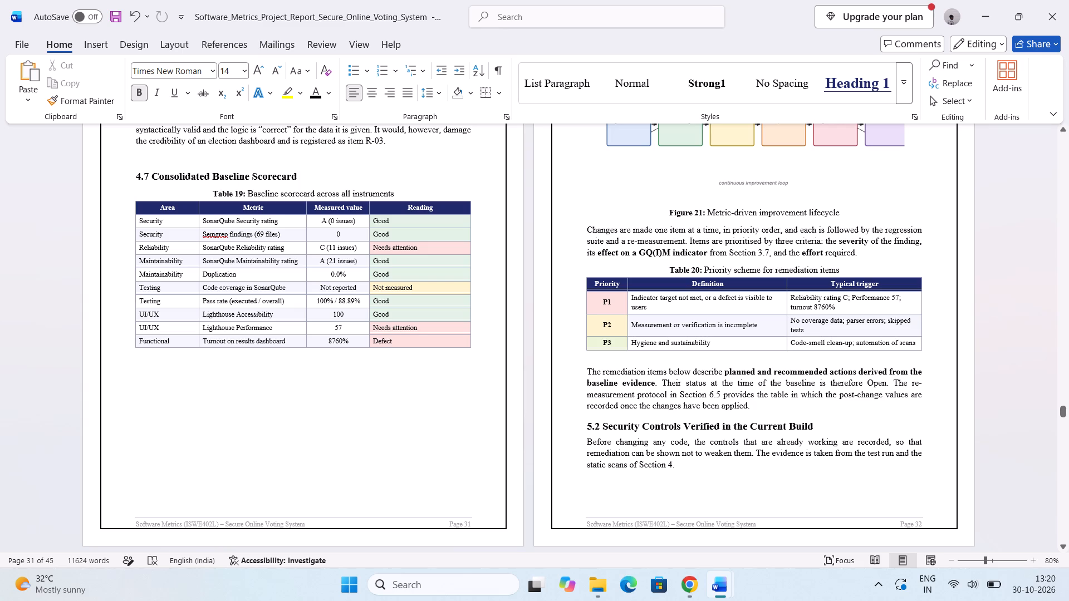
{"action": "left_click_drag", "start_coordinate": [703, 269], "coordinate": [798, 269]}
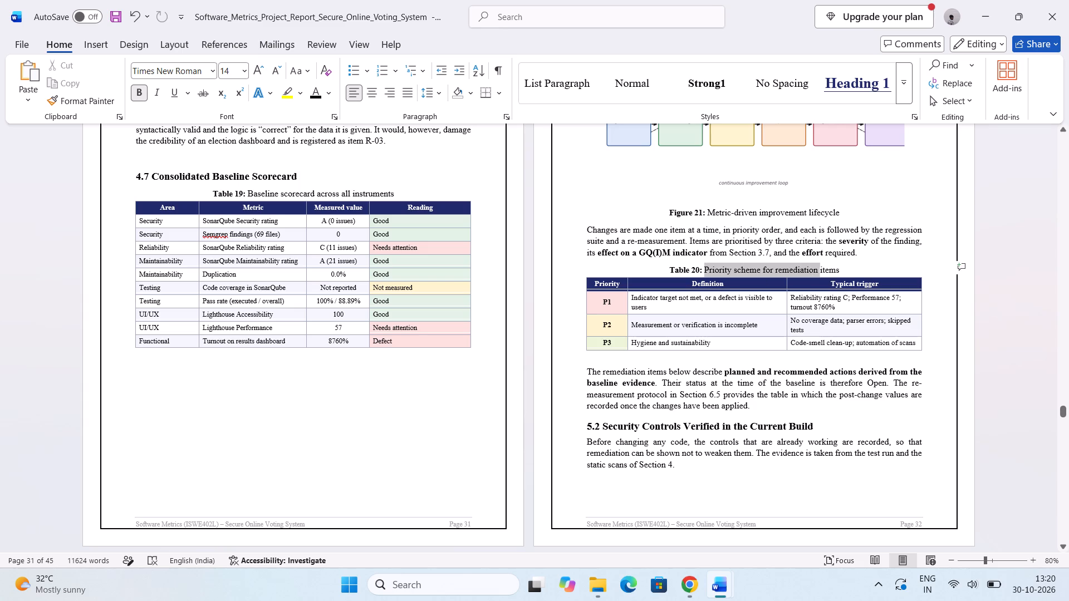
{"action": "left_click_drag", "start_coordinate": [798, 269], "coordinate": [836, 270]}
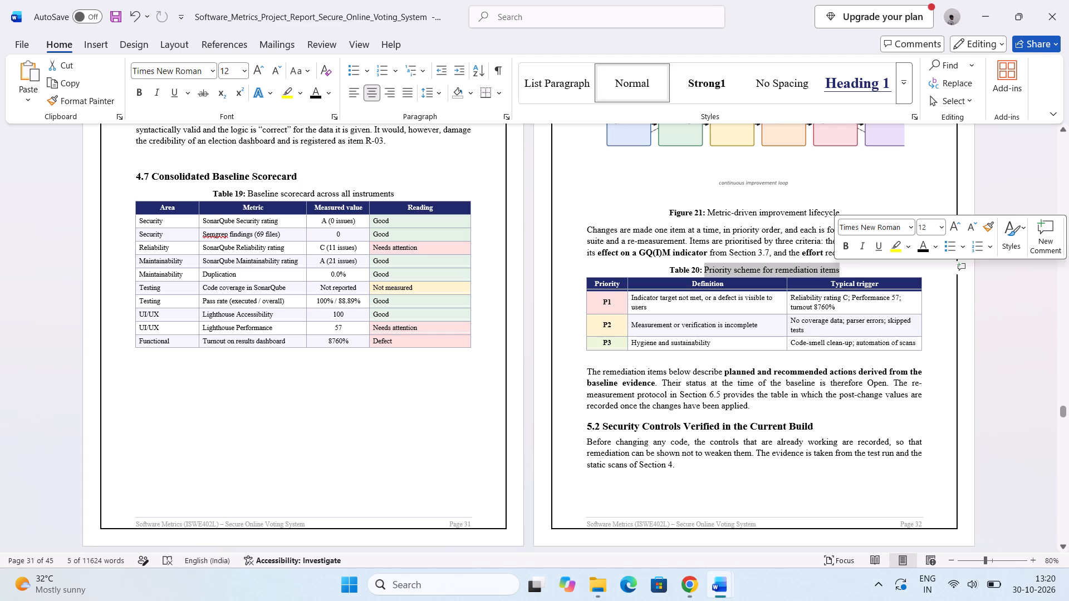
{"action": "left_click_drag", "start_coordinate": [709, 212], "coordinate": [838, 214]}
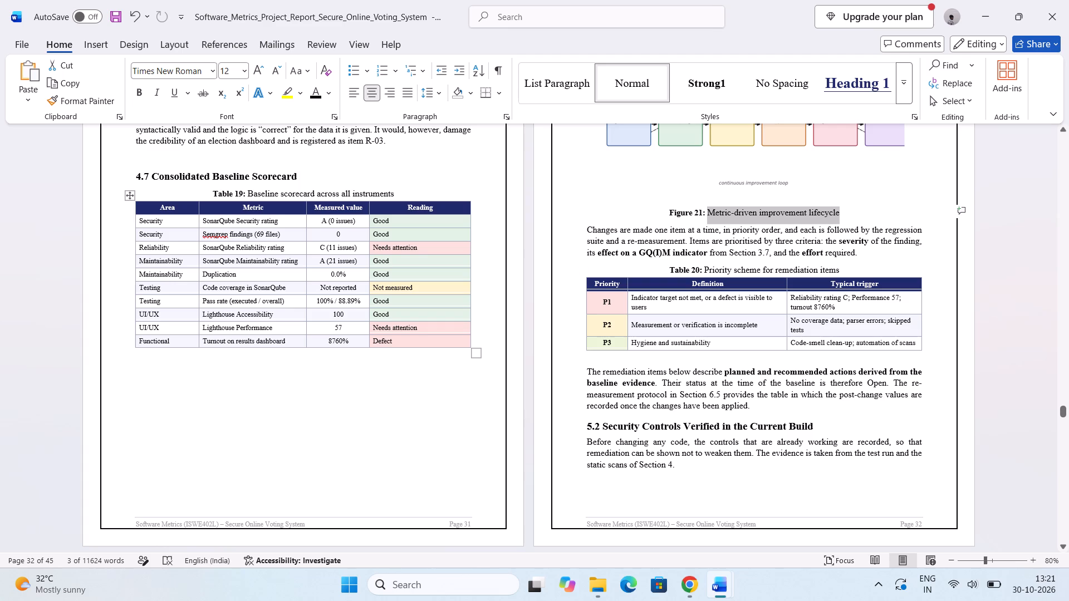
{"action": "left_click_drag", "start_coordinate": [248, 194], "coordinate": [327, 196]}
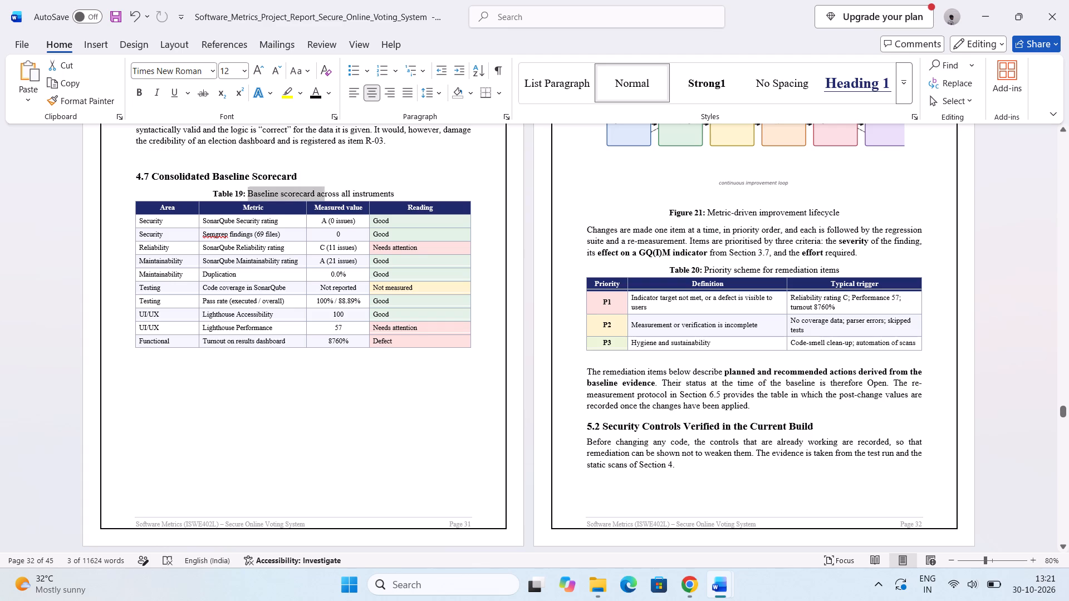
{"action": "left_click_drag", "start_coordinate": [327, 196], "coordinate": [394, 193]}
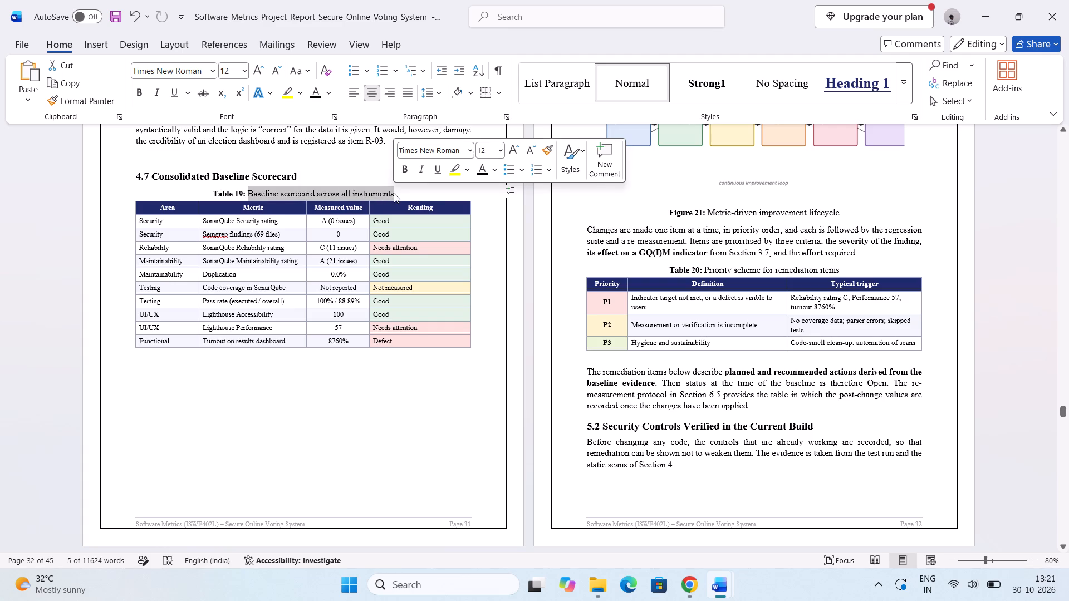
{"action": "left_click", "coordinate": [439, 191]}
Review the captions and page layout from Section 4.7 back to Section 4.5.2, and forward to the detailed change records in Section 5.4.
{"action": "scroll", "coordinate": [439, 191], "scroll_direction": "up", "scroll_amount": 1}
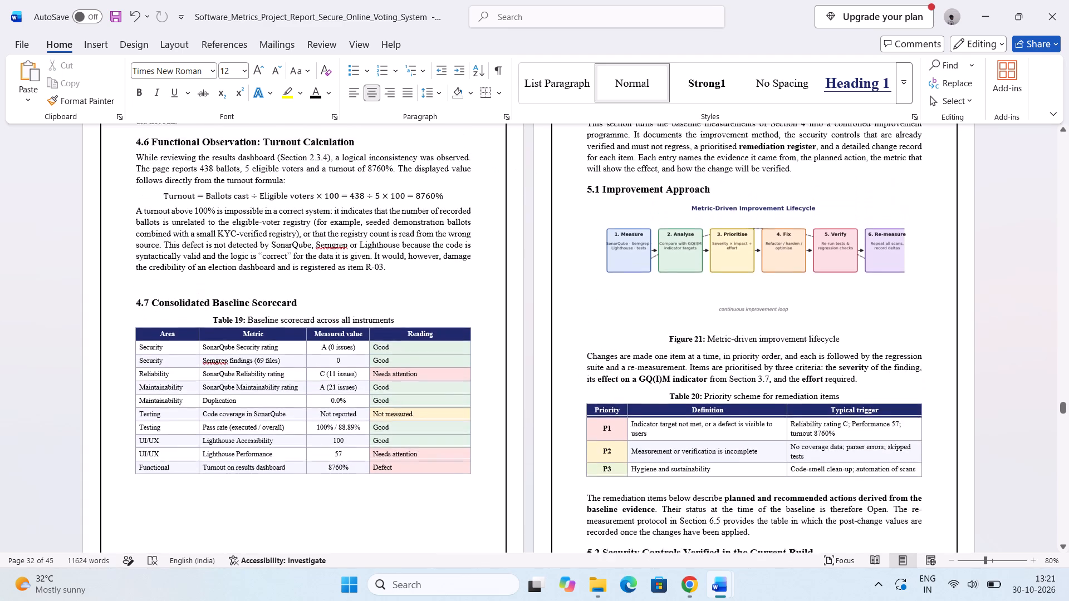
{"action": "scroll", "coordinate": [439, 191], "scroll_direction": "up", "scroll_amount": 2}
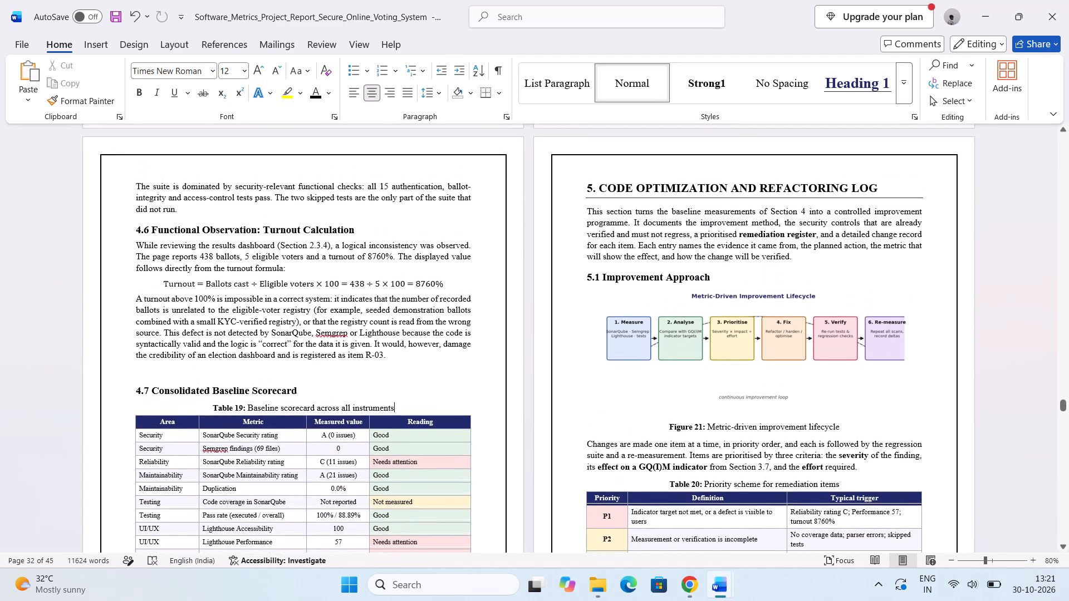
{"action": "scroll", "coordinate": [439, 191], "scroll_direction": "up", "scroll_amount": 3}
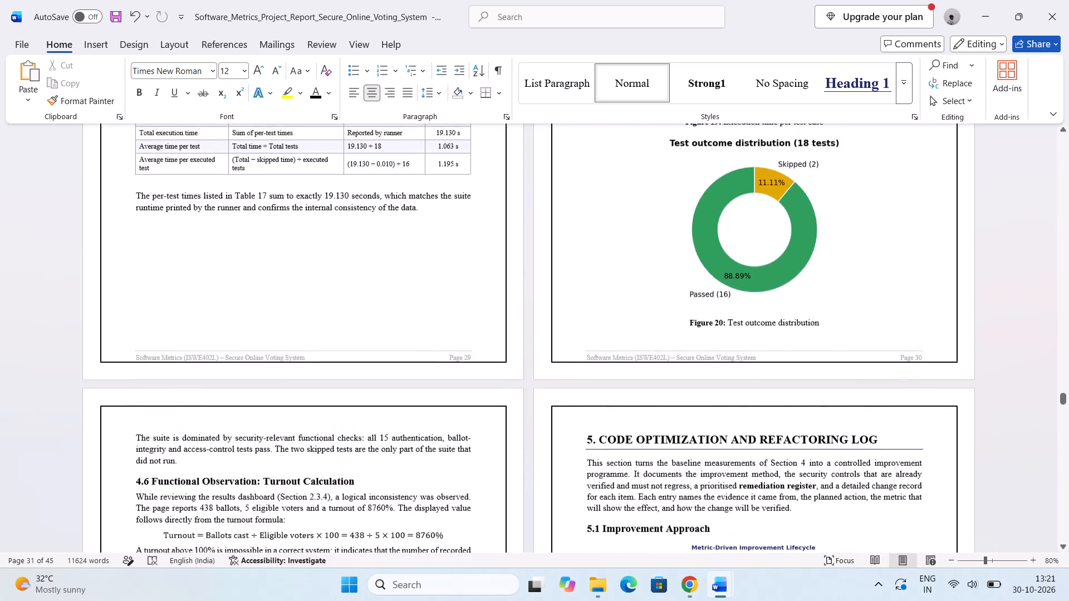
{"action": "scroll", "coordinate": [439, 191], "scroll_direction": "up", "scroll_amount": 4}
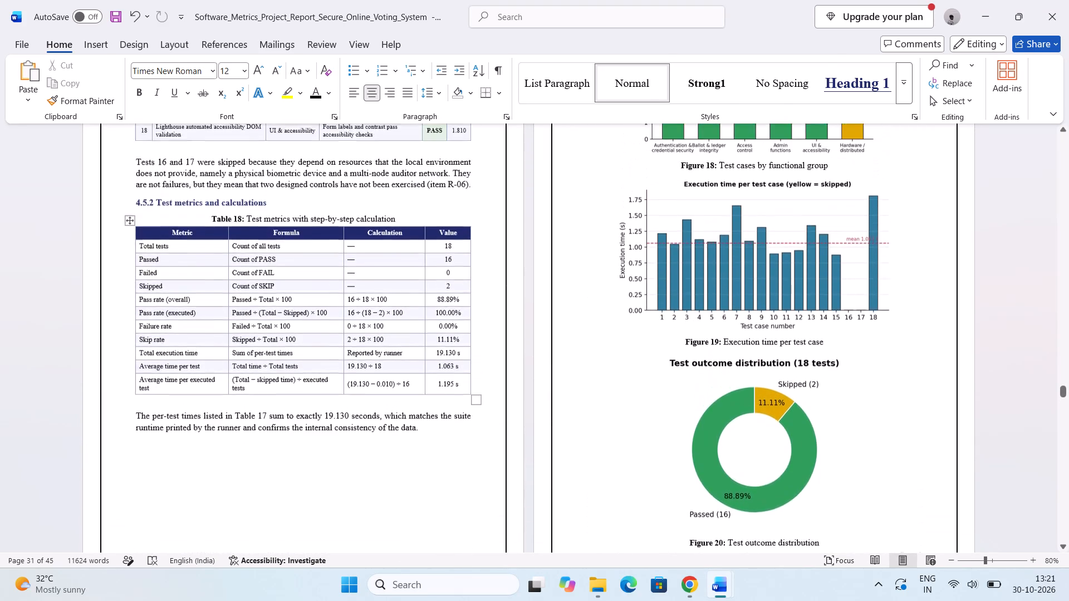
{"action": "scroll", "coordinate": [439, 191], "scroll_direction": "up", "scroll_amount": 3}
{"action": "scroll", "coordinate": [439, 191], "scroll_direction": "down", "scroll_amount": 4}
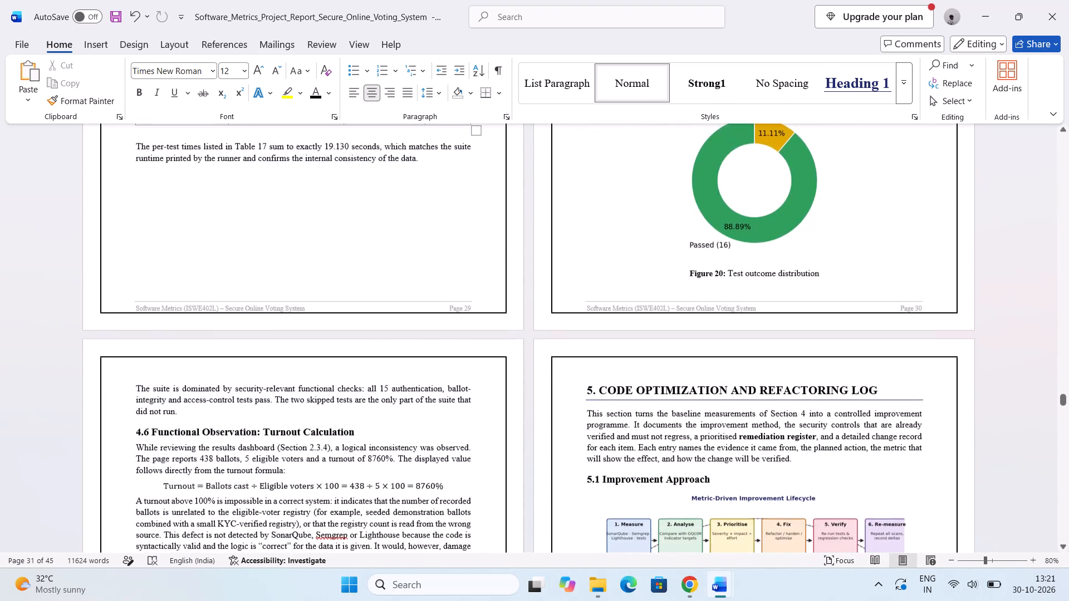
{"action": "scroll", "coordinate": [439, 191], "scroll_direction": "down", "scroll_amount": 4}
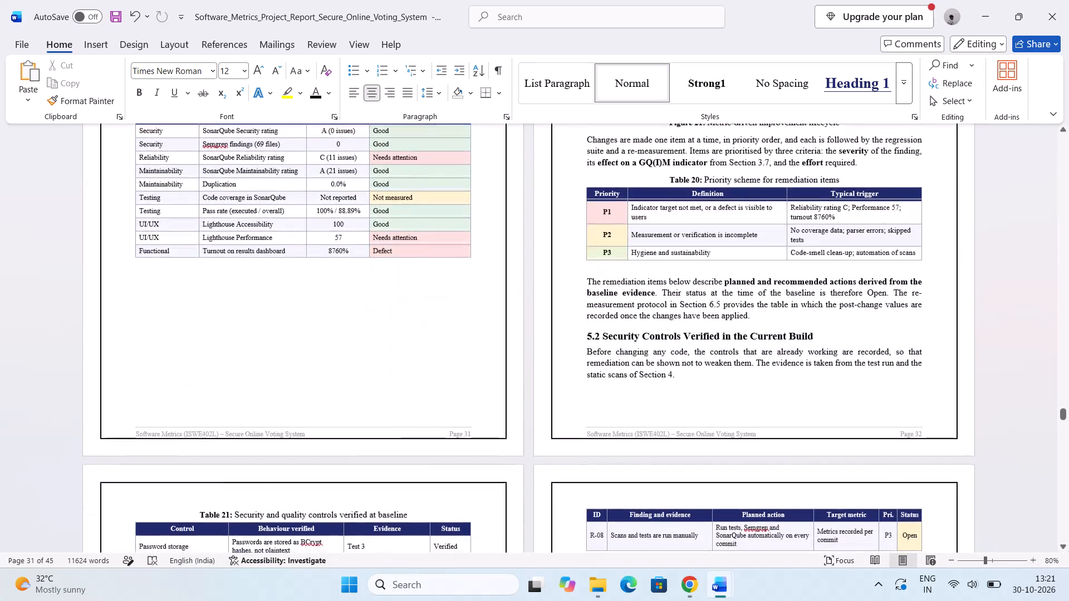
{"action": "scroll", "coordinate": [439, 191], "scroll_direction": "down", "scroll_amount": 2}
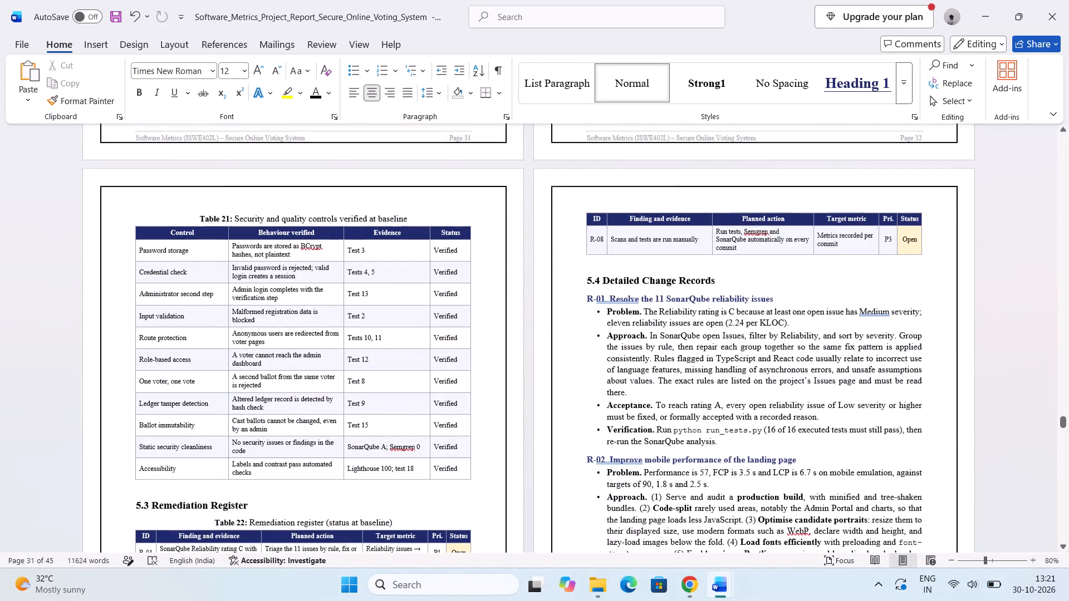
{"action": "scroll", "coordinate": [439, 191], "scroll_direction": "down", "scroll_amount": 2}
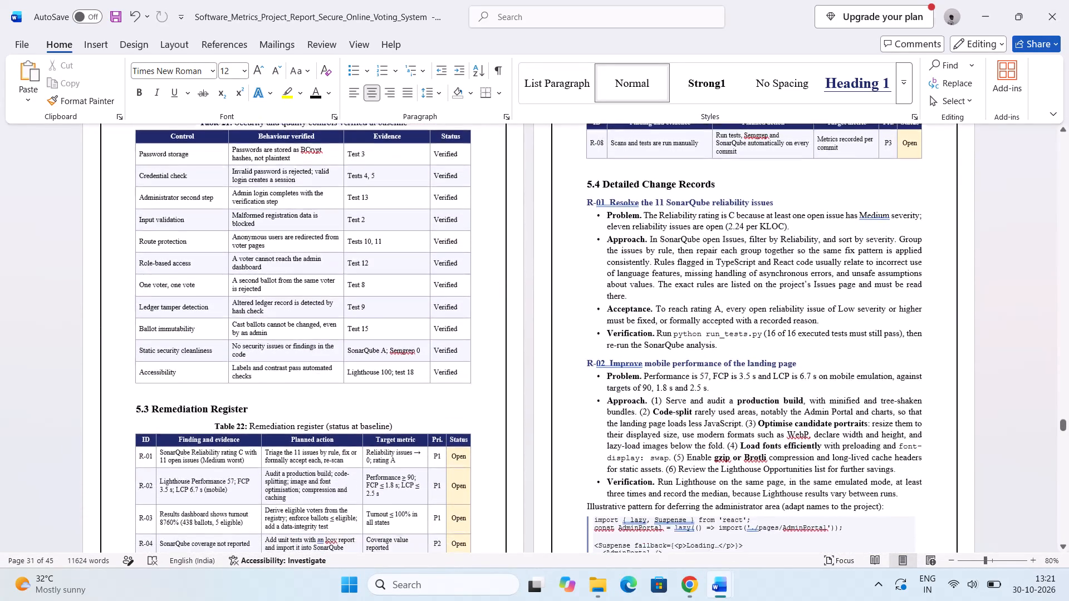
{"action": "scroll", "coordinate": [439, 191], "scroll_direction": "down", "scroll_amount": 1}
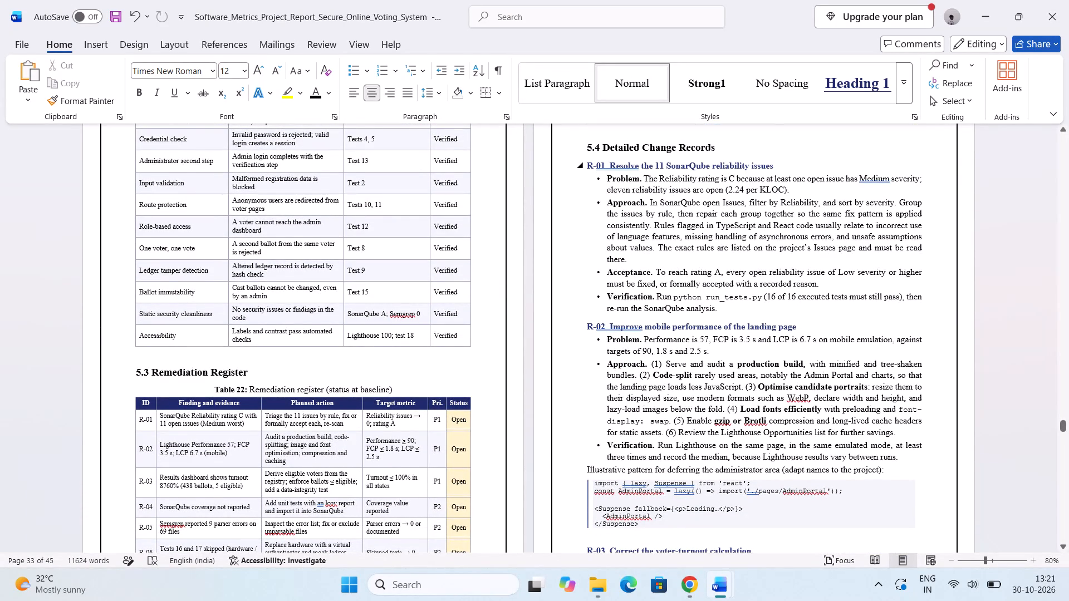
Change the R-01, R-02 and R-03 record headings in Section 5.4 to black font colour.
{"action": "left_click_drag", "start_coordinate": [588, 165], "coordinate": [772, 301]}
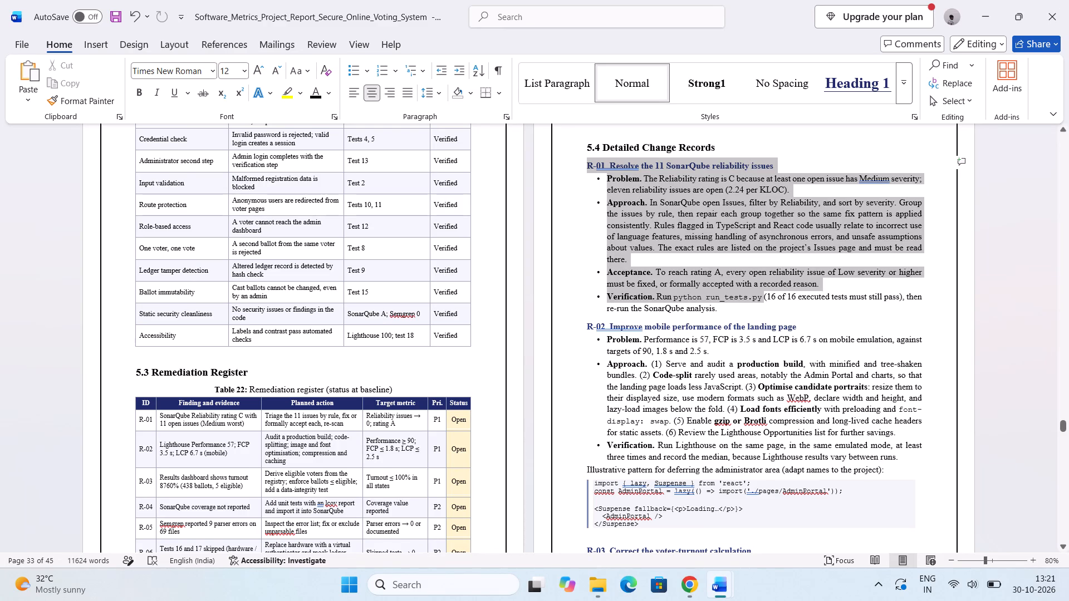
{"action": "left_click_drag", "start_coordinate": [772, 301], "coordinate": [809, 332]}
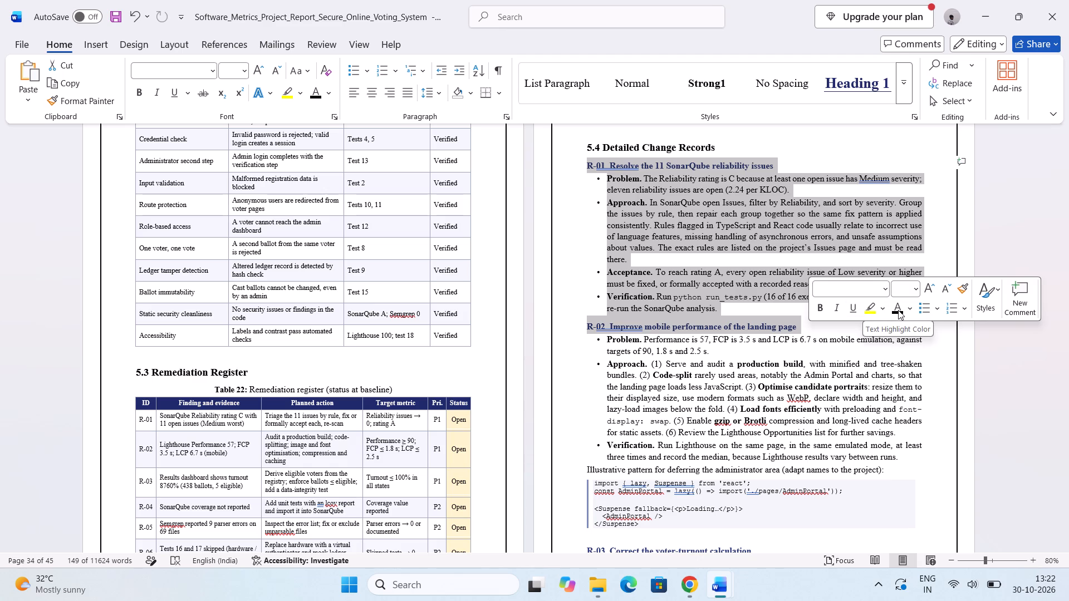
{"action": "left_click", "coordinate": [898, 310]}
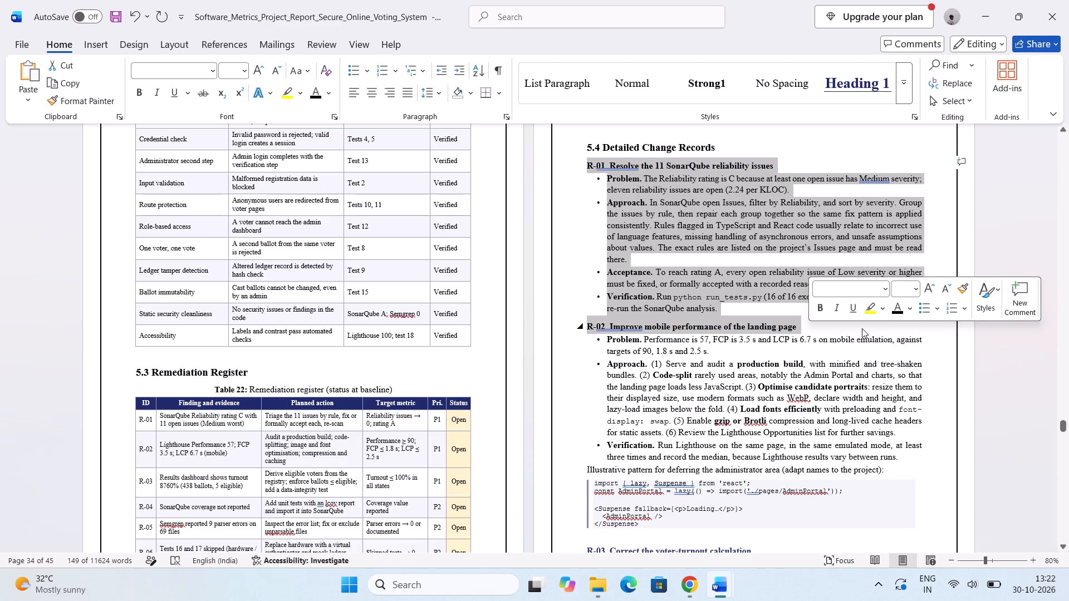
{"action": "left_click", "coordinate": [862, 328]}
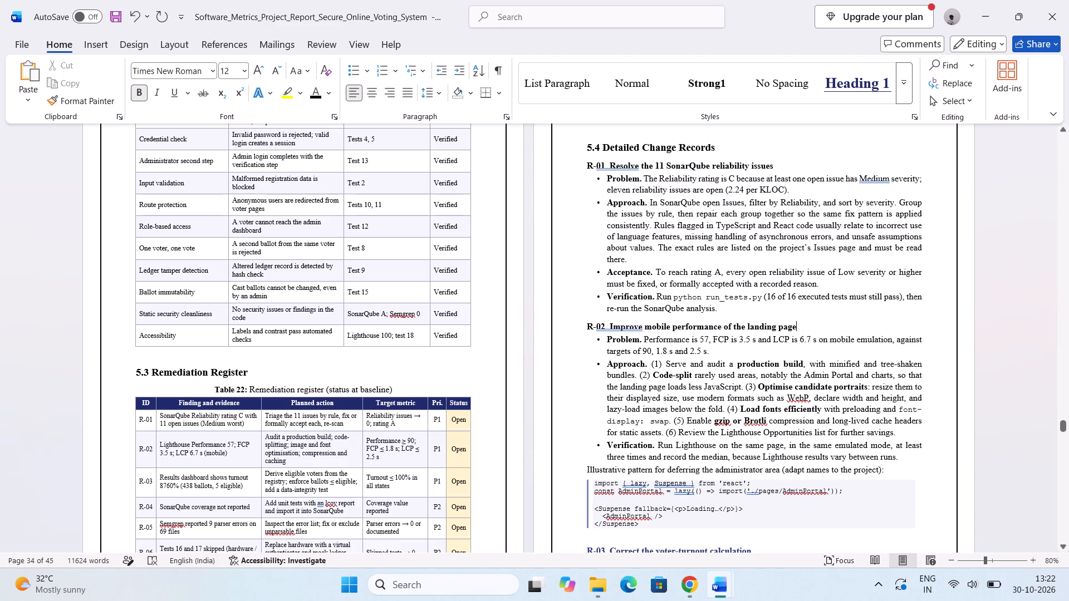
{"action": "scroll", "coordinate": [673, 204], "scroll_direction": "down", "scroll_amount": 1}
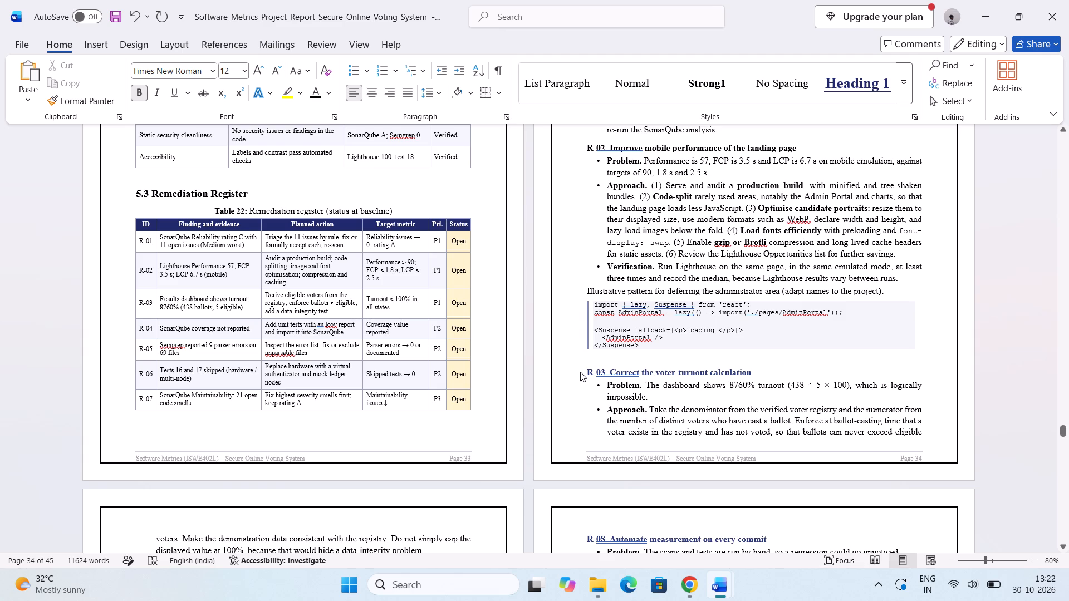
{"action": "left_click_drag", "start_coordinate": [587, 372], "coordinate": [757, 383]}
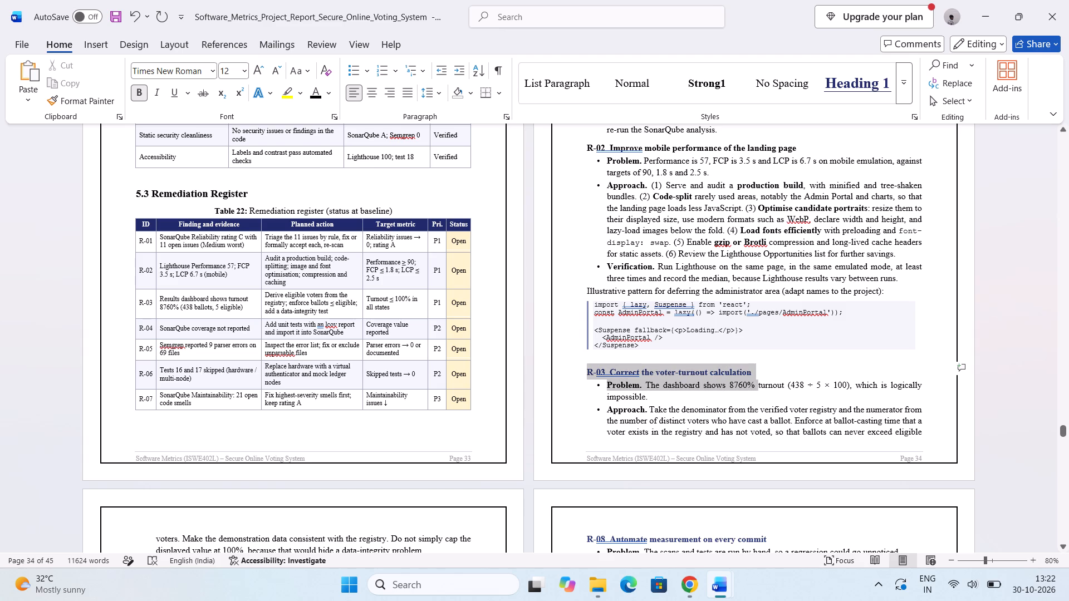
{"action": "left_click_drag", "start_coordinate": [757, 383], "coordinate": [756, 375]}
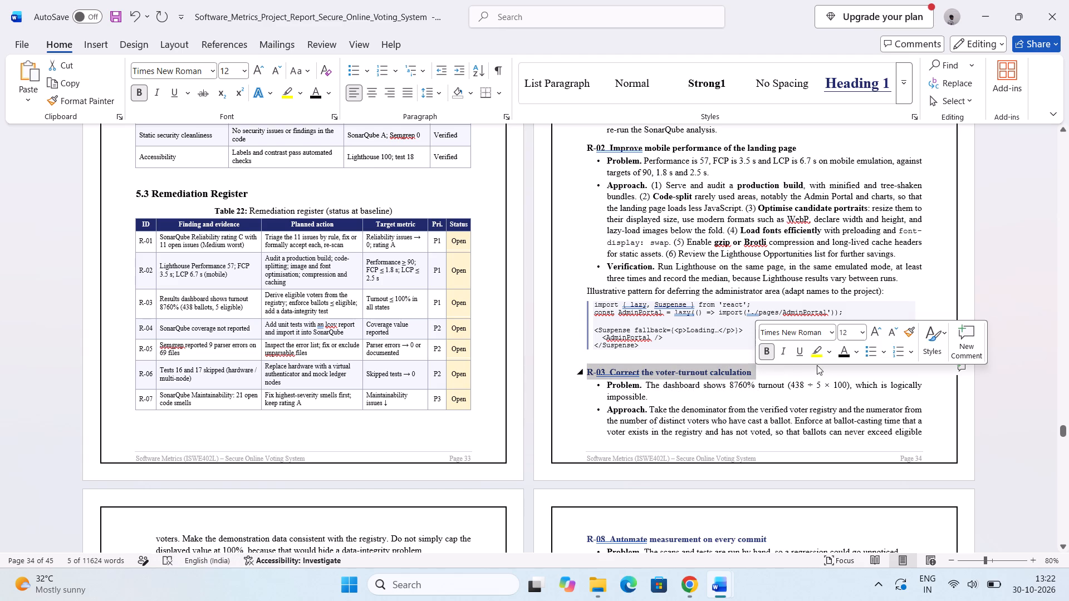
{"action": "left_click", "coordinate": [847, 351]}
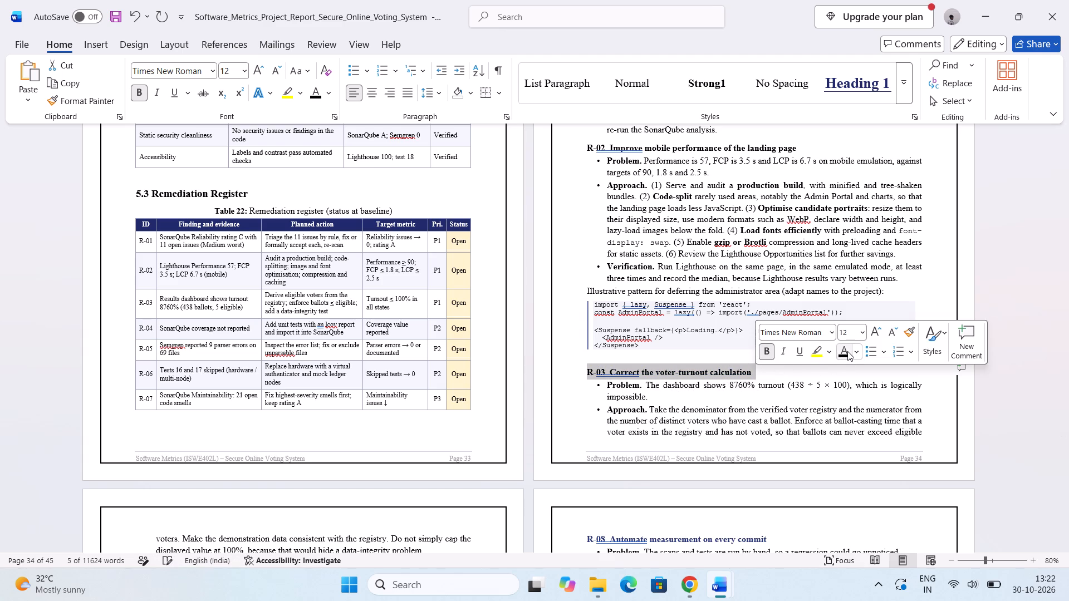
Change the R-04 "Introduce code-coverage measurement" and R-08 "Automate measurement on every commit" headings to black font colour.
{"action": "scroll", "coordinate": [630, 413], "scroll_direction": "down", "scroll_amount": 1}
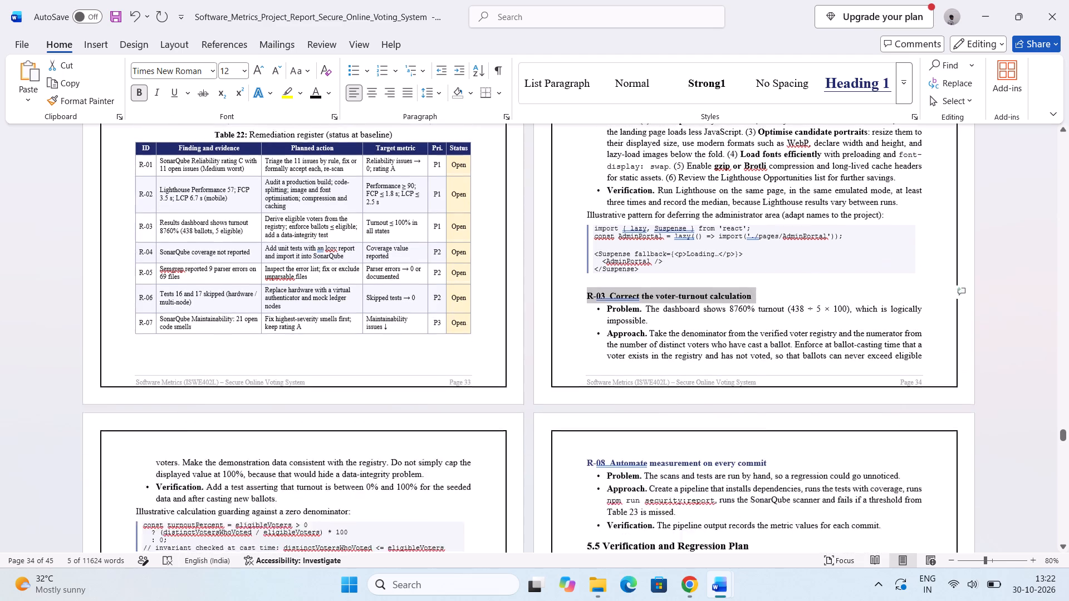
{"action": "scroll", "coordinate": [630, 413], "scroll_direction": "down", "scroll_amount": 1}
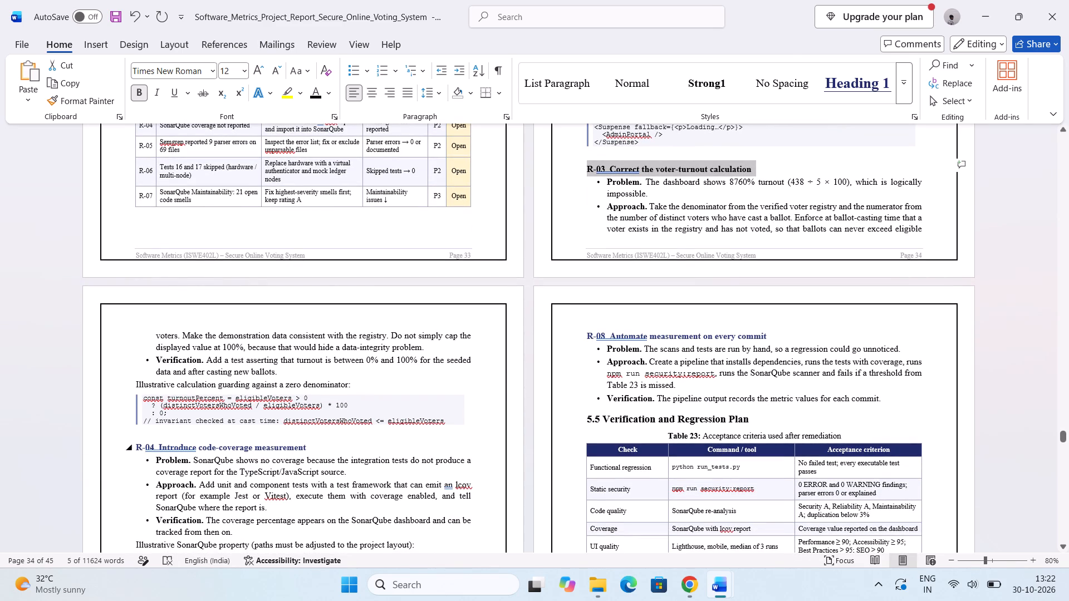
{"action": "left_click_drag", "start_coordinate": [136, 446], "coordinate": [308, 447]}
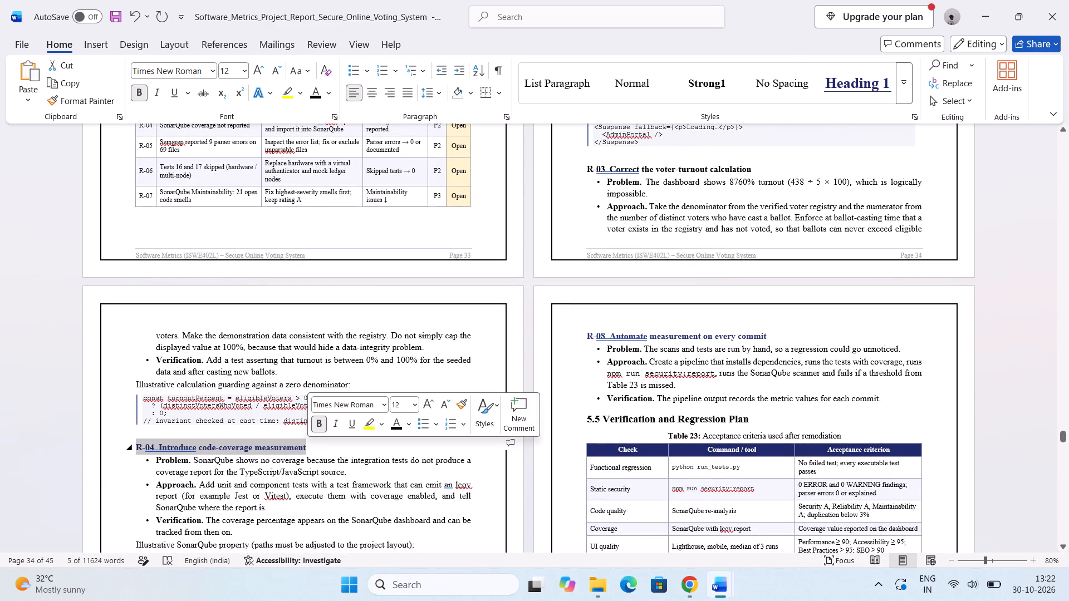
{"action": "left_click", "coordinate": [395, 421]}
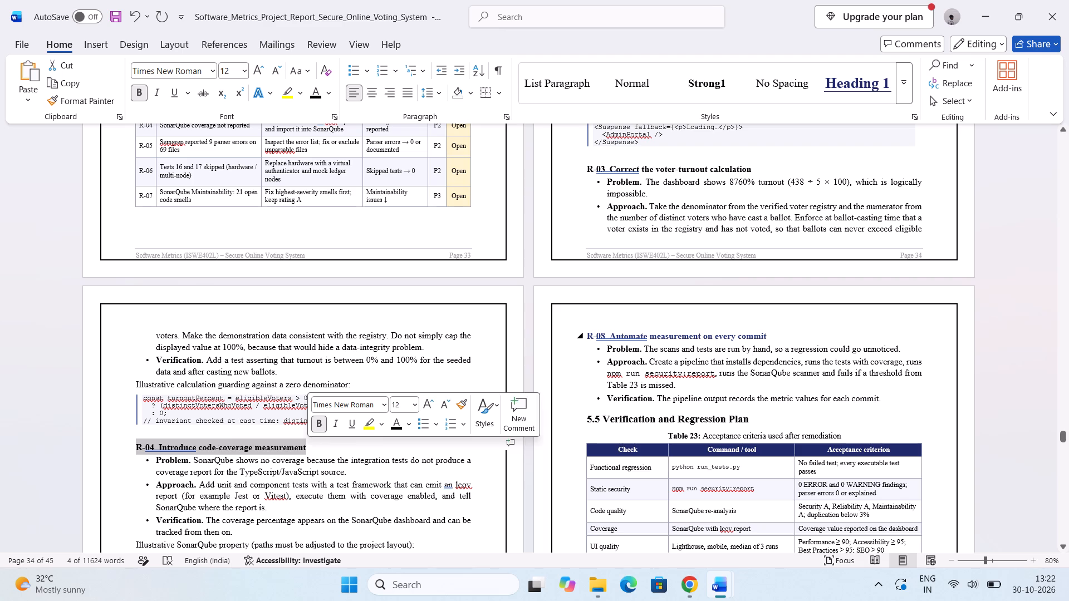
{"action": "left_click_drag", "start_coordinate": [586, 335], "coordinate": [778, 336]}
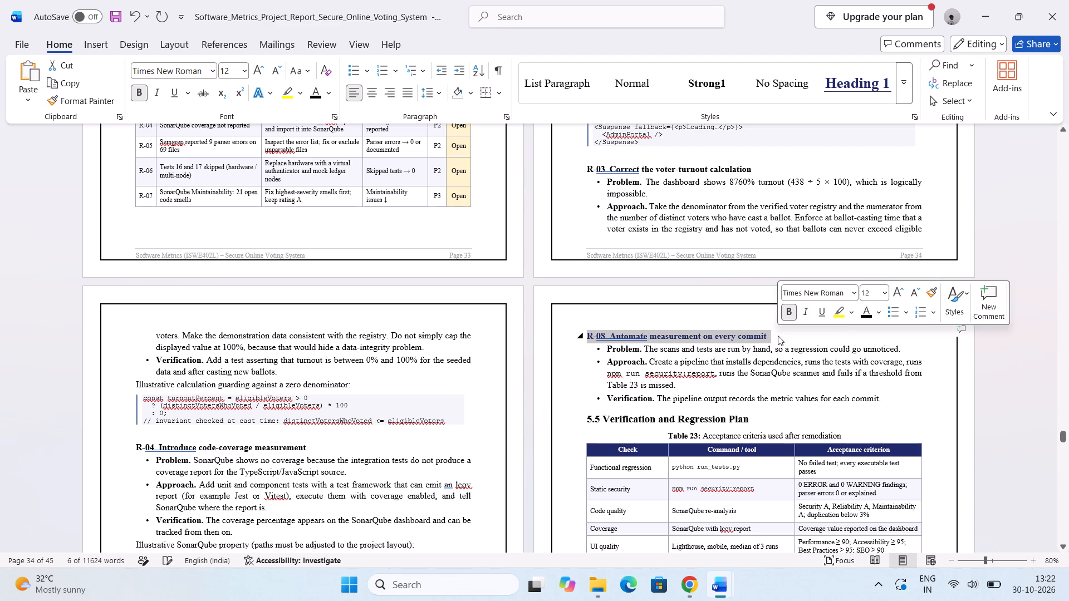
{"action": "left_click", "coordinate": [867, 310]}
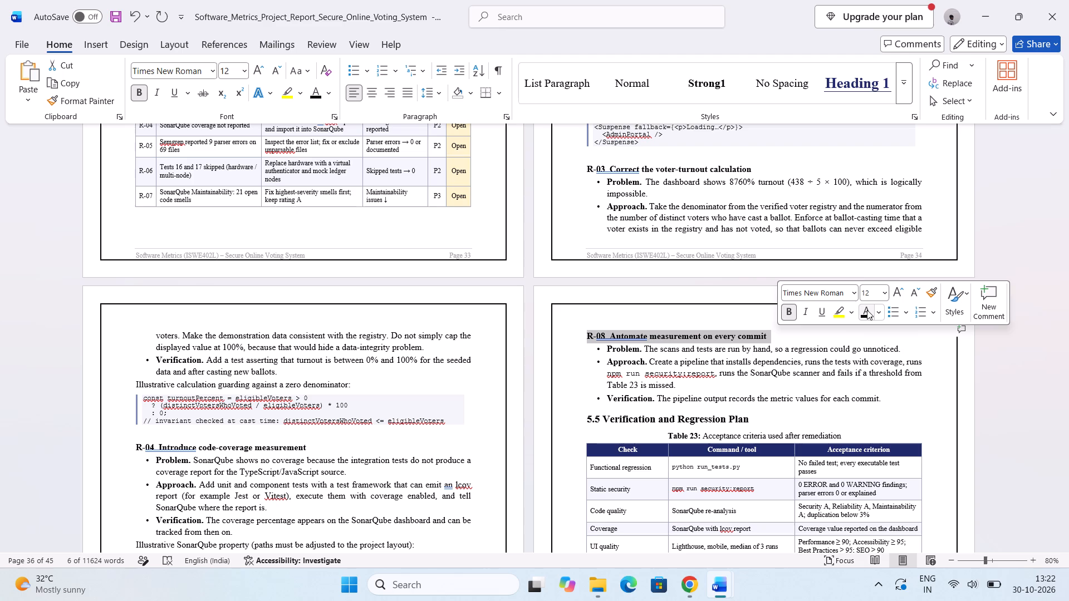
{"action": "left_click", "coordinate": [786, 339]}
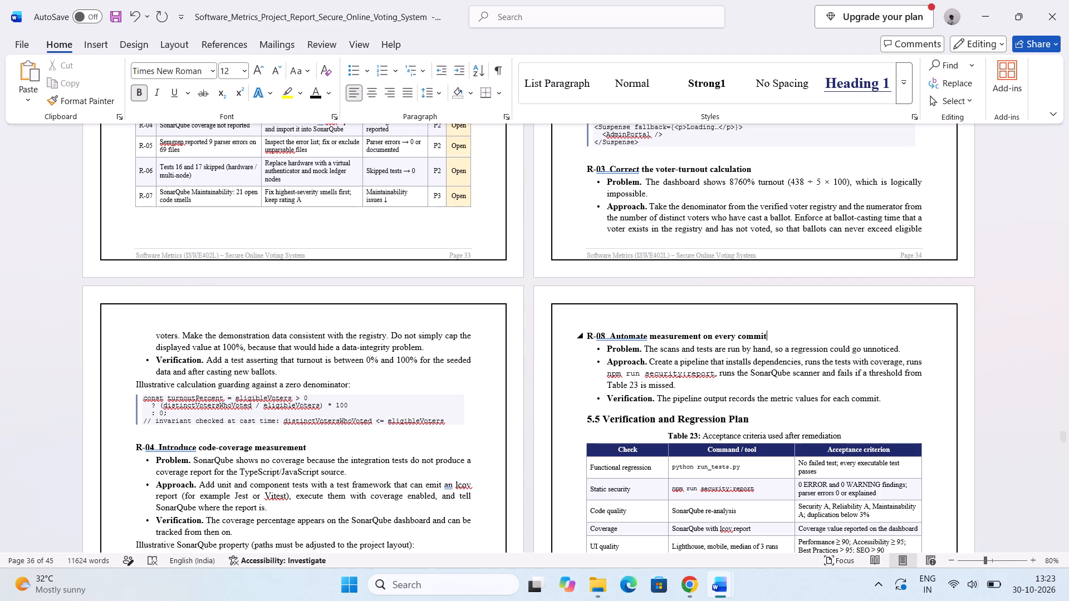
Change the text from the R-05 heading through the R-06 heading in Section 5.4 to black font colour.
{"action": "scroll", "coordinate": [786, 339], "scroll_direction": "down", "scroll_amount": 1}
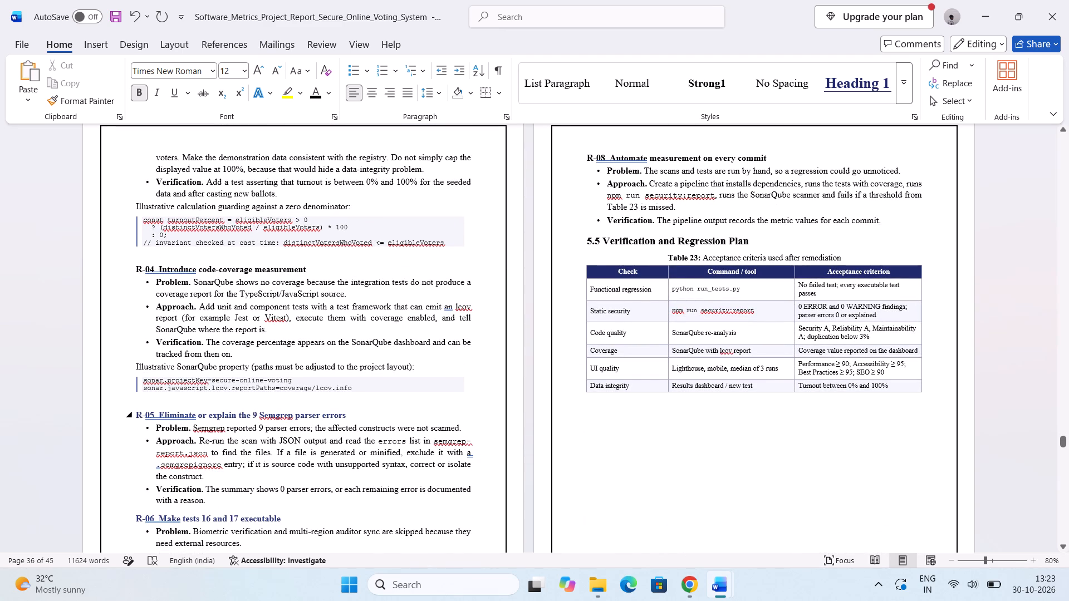
{"action": "left_click_drag", "start_coordinate": [138, 415], "coordinate": [295, 527]}
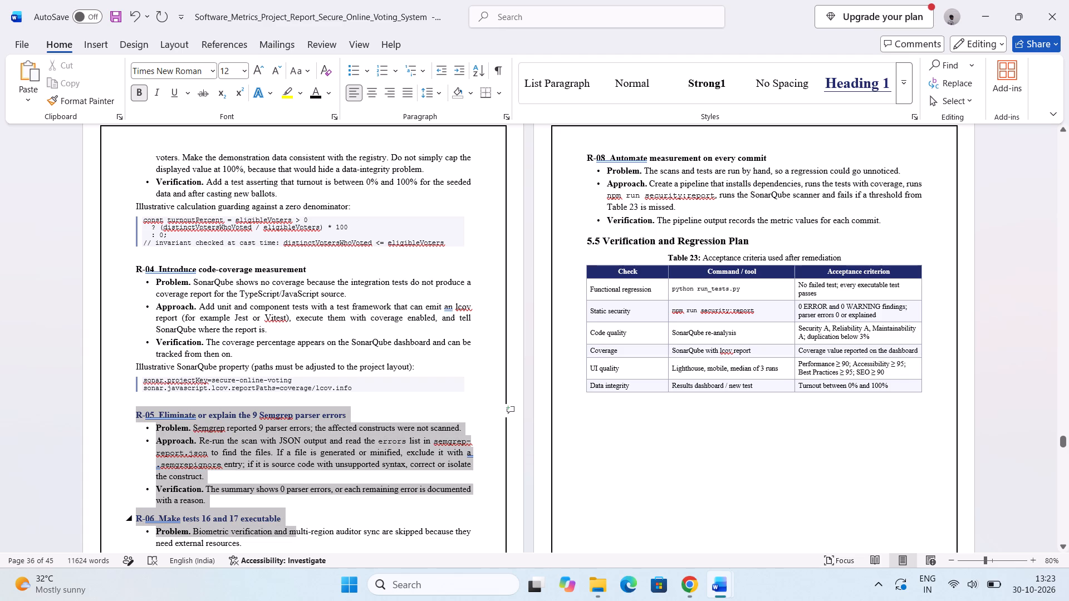
{"action": "left_click_drag", "start_coordinate": [295, 527], "coordinate": [290, 517]}
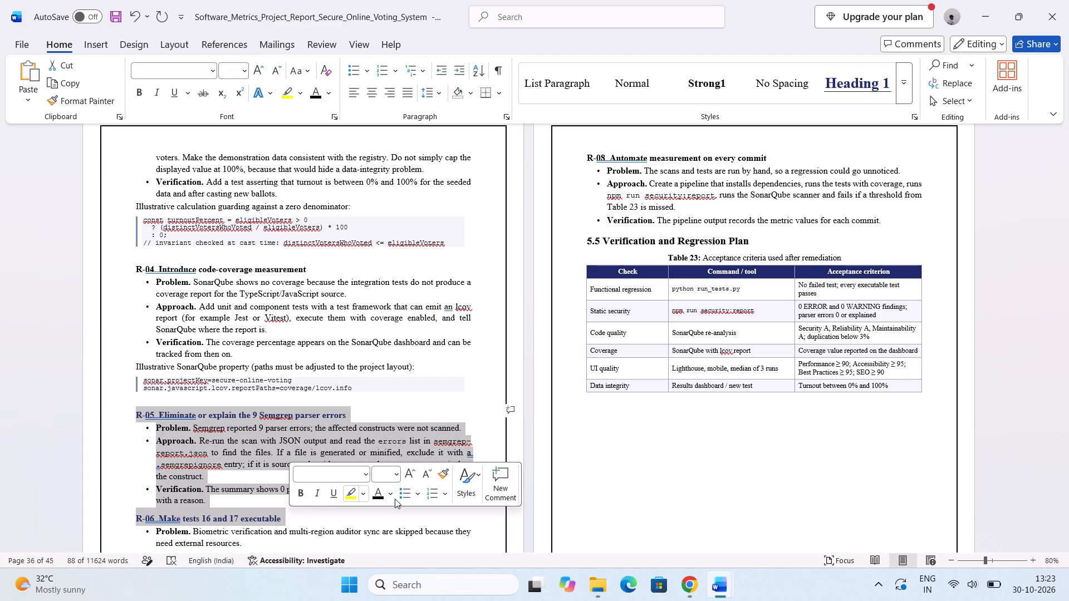
{"action": "left_click", "coordinate": [375, 495]}
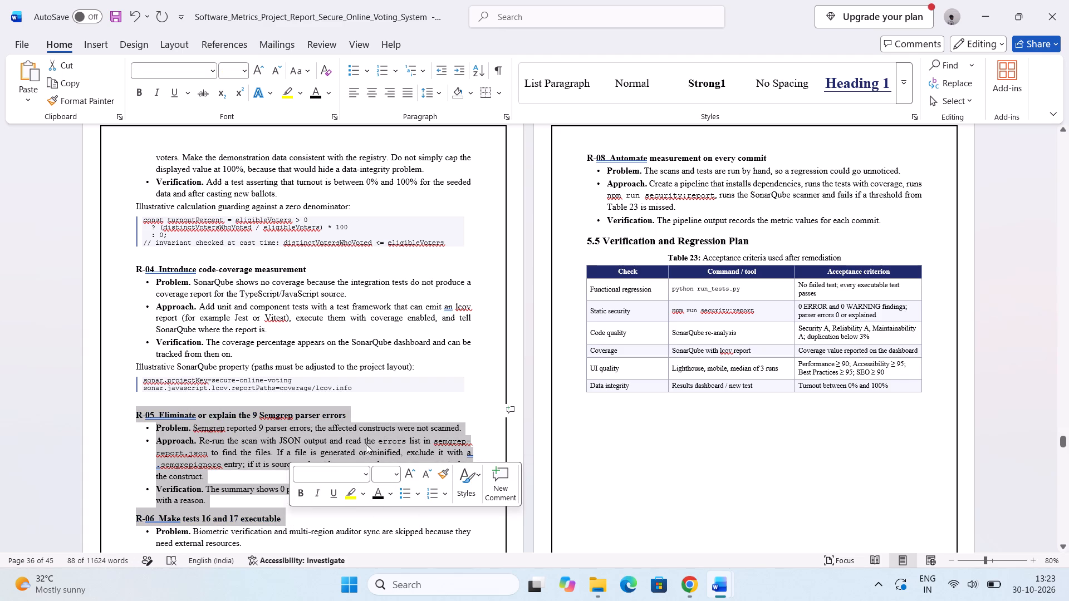
{"action": "left_click", "coordinate": [355, 411]}
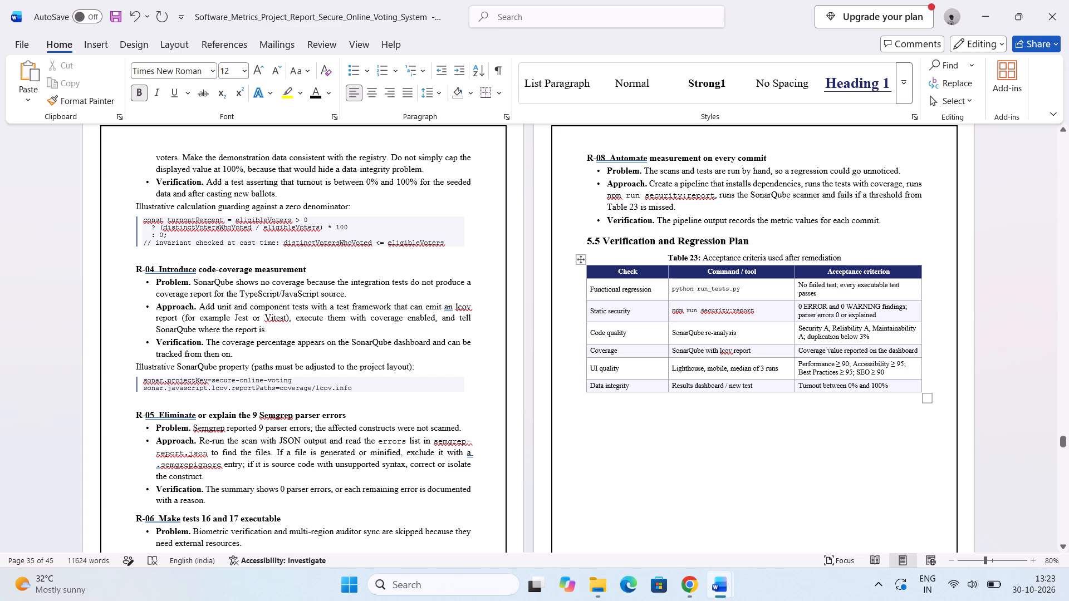
Set the Table 23 caption description "Acceptance criteria used after remediation" to font size 12.
{"action": "left_click_drag", "start_coordinate": [703, 258], "coordinate": [854, 258]}
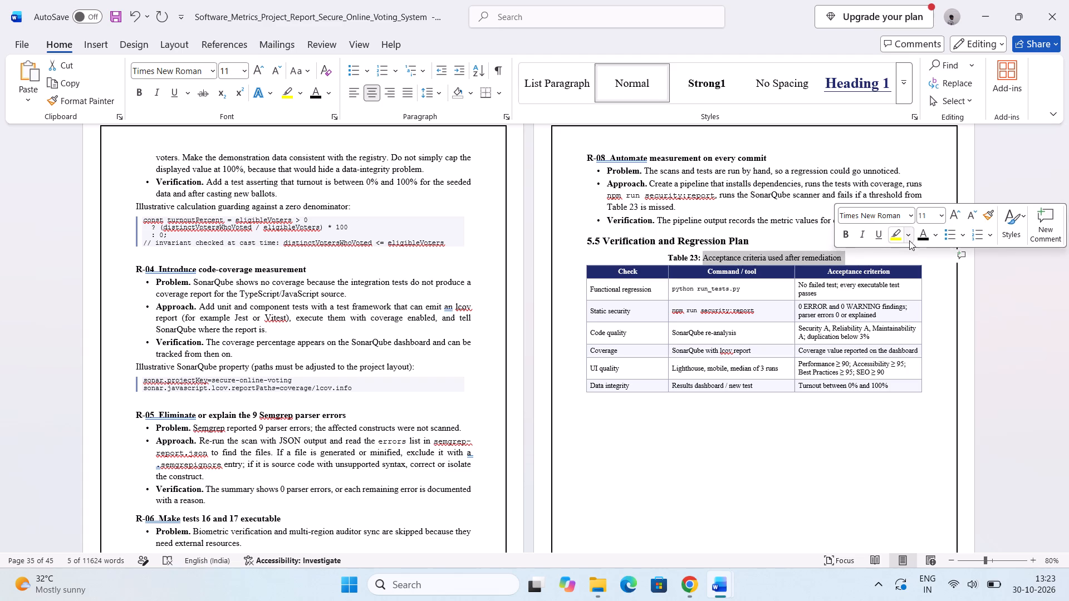
{"action": "left_click", "coordinate": [925, 214]}
{"action": "type", "text": "12"}
{"action": "key", "text": "Return"}
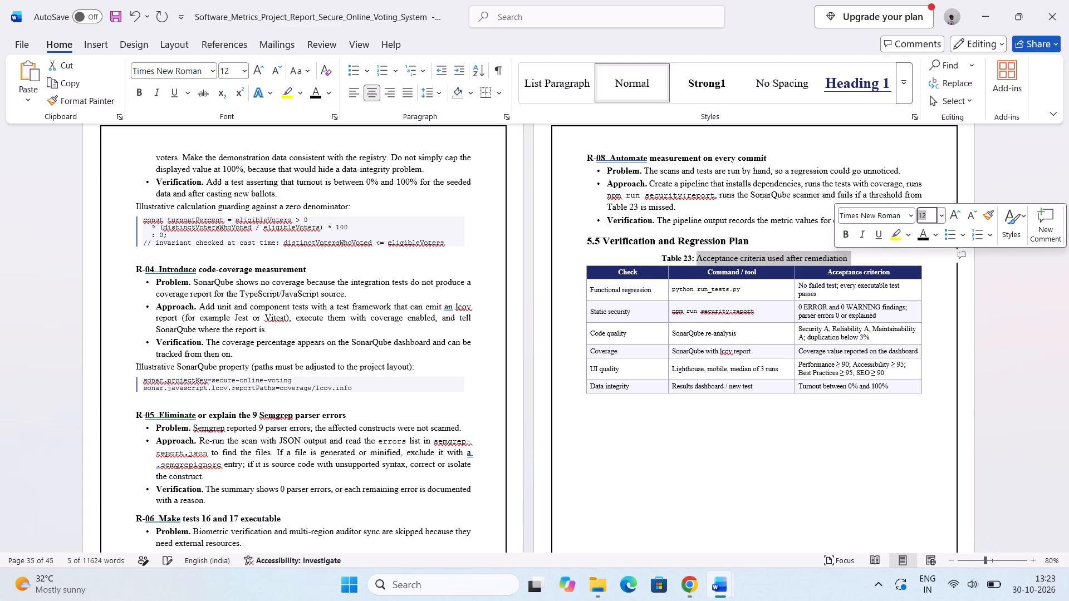
{"action": "left_click", "coordinate": [642, 450]}
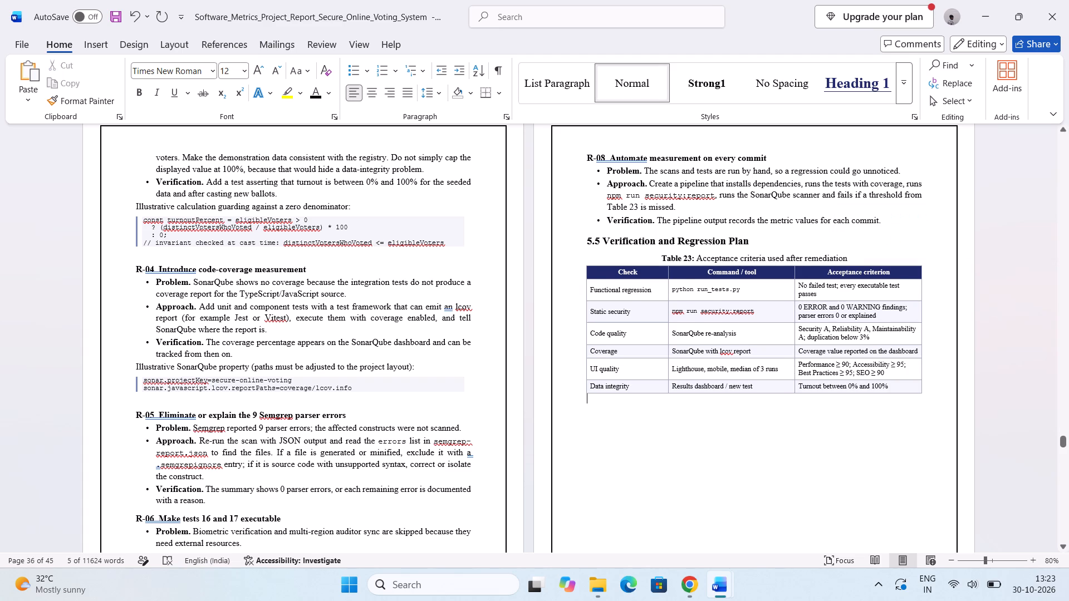
Change the R-07 "Reduce maintainability issues" heading in Section 5.4 to black font colour.
{"action": "left_click", "coordinate": [419, 387]}
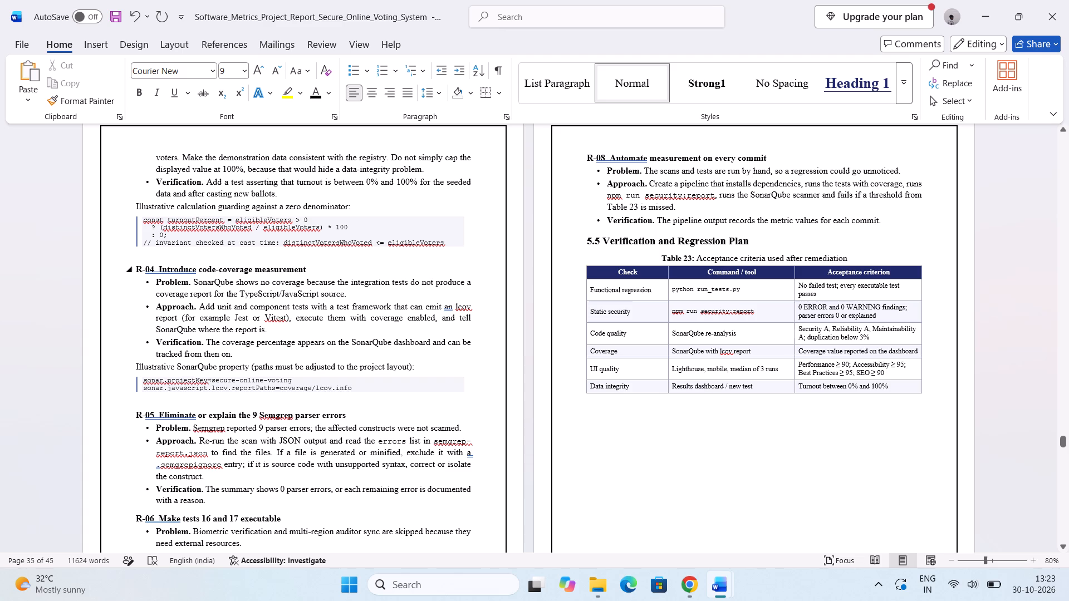
{"action": "left_click", "coordinate": [644, 193]}
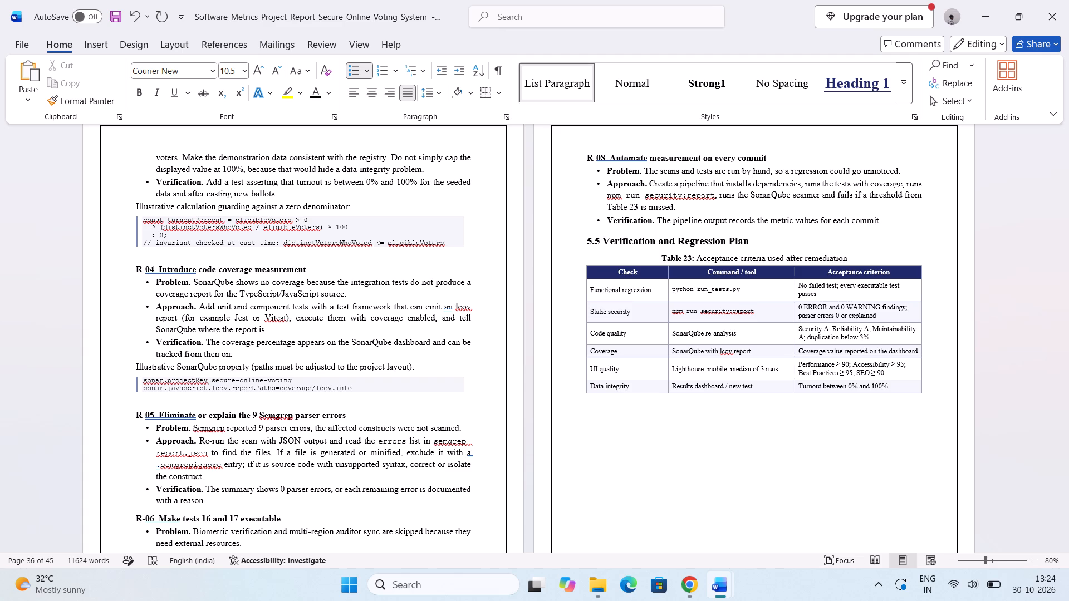
{"action": "scroll", "coordinate": [882, 221], "scroll_direction": "down", "scroll_amount": 1}
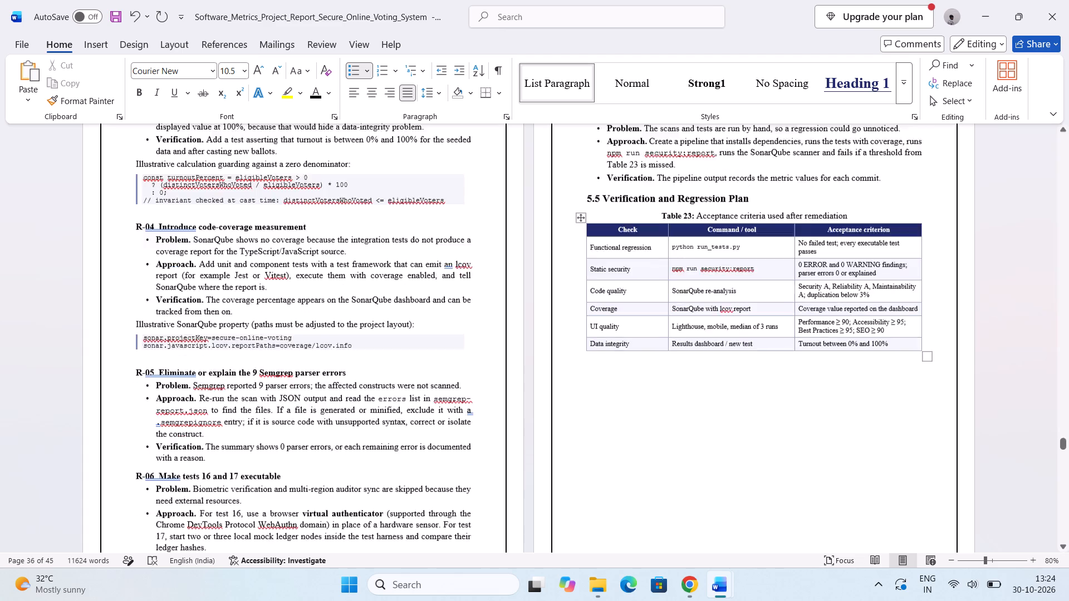
{"action": "scroll", "coordinate": [882, 221], "scroll_direction": "down", "scroll_amount": 3}
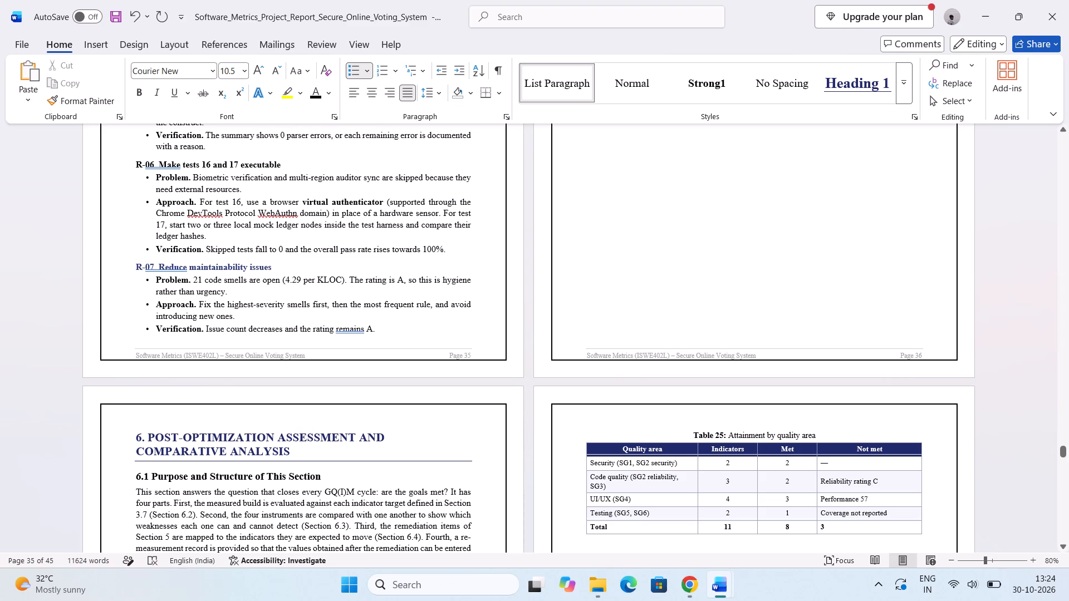
{"action": "scroll", "coordinate": [186, 289], "scroll_direction": "up", "scroll_amount": 1, "text": "ctrl"}
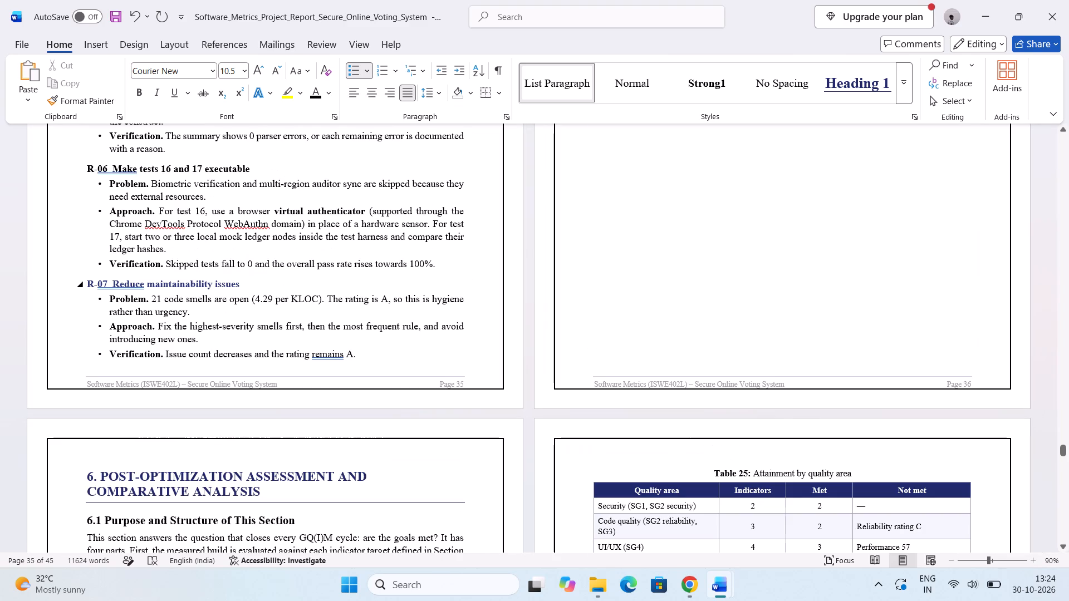
{"action": "left_click_drag", "start_coordinate": [88, 283], "coordinate": [211, 281]}
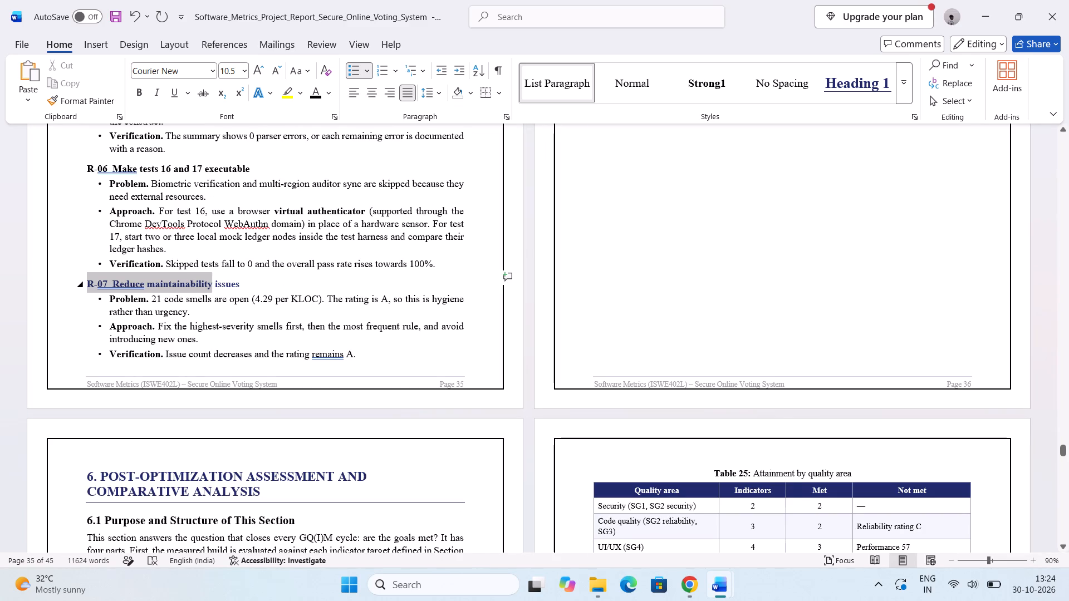
{"action": "left_click_drag", "start_coordinate": [211, 281], "coordinate": [247, 283]}
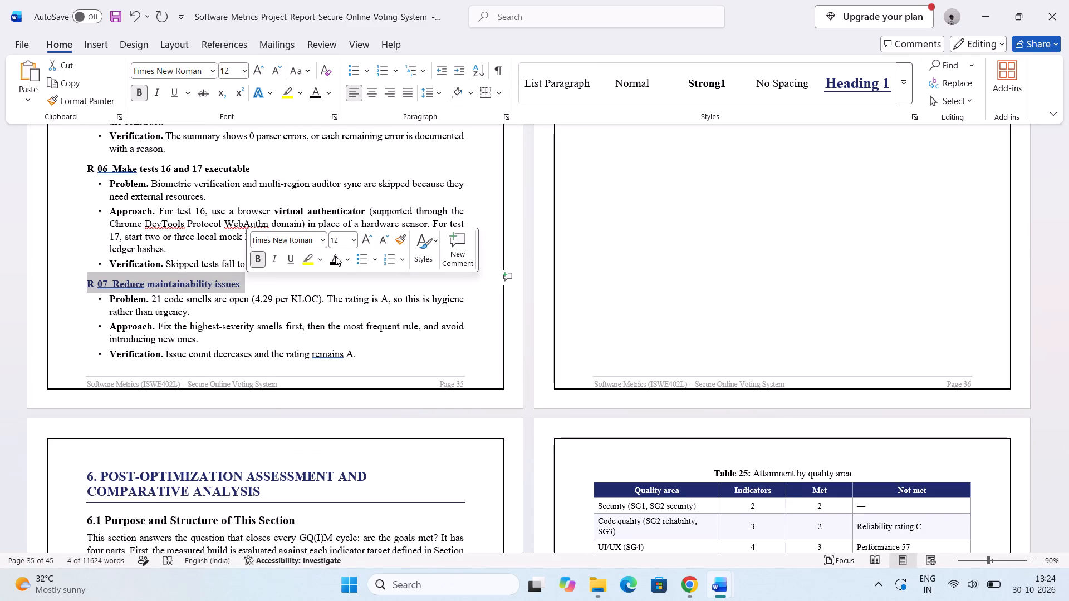
{"action": "left_click", "coordinate": [335, 256]}
Change the Section 6 heading "Post-Optimization Assessment and Comparative Analysis" to black font colour.
{"action": "scroll", "coordinate": [343, 353], "scroll_direction": "down", "scroll_amount": 1}
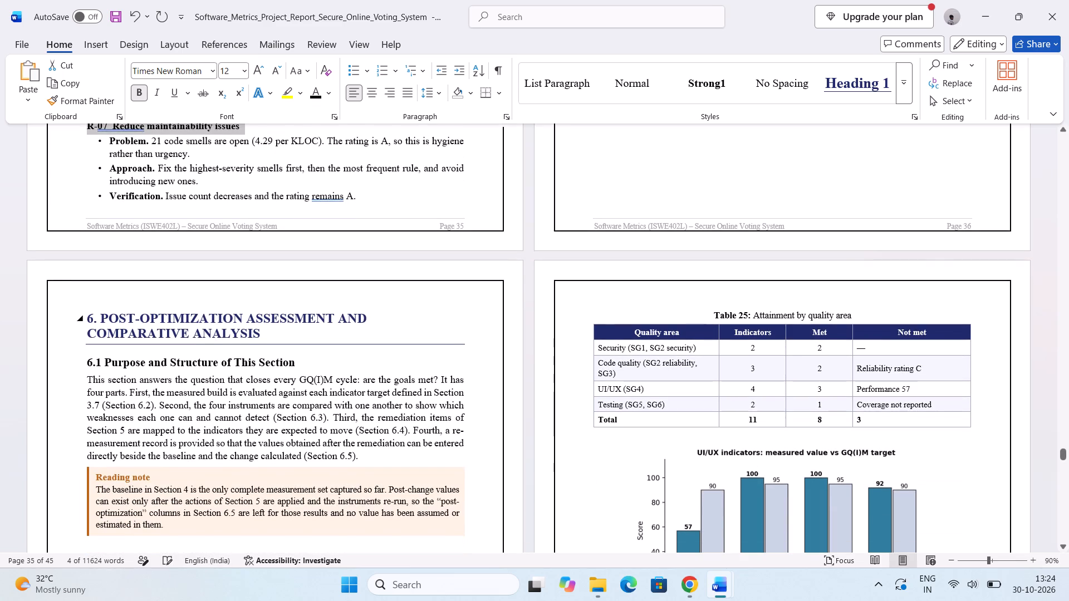
{"action": "left_click_drag", "start_coordinate": [268, 339], "coordinate": [79, 318]}
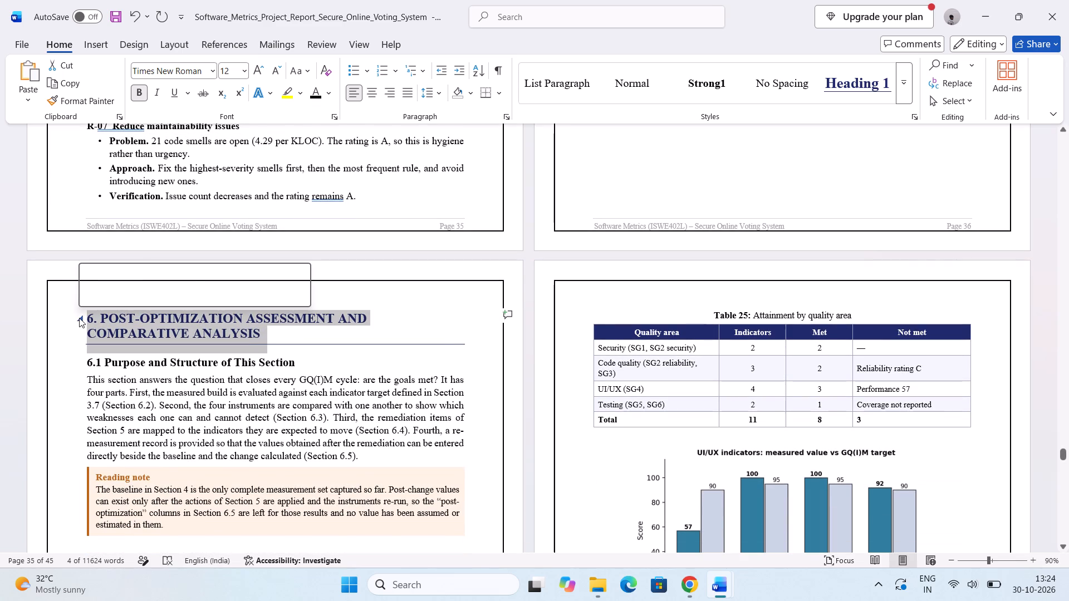
{"action": "left_click", "coordinate": [168, 293]}
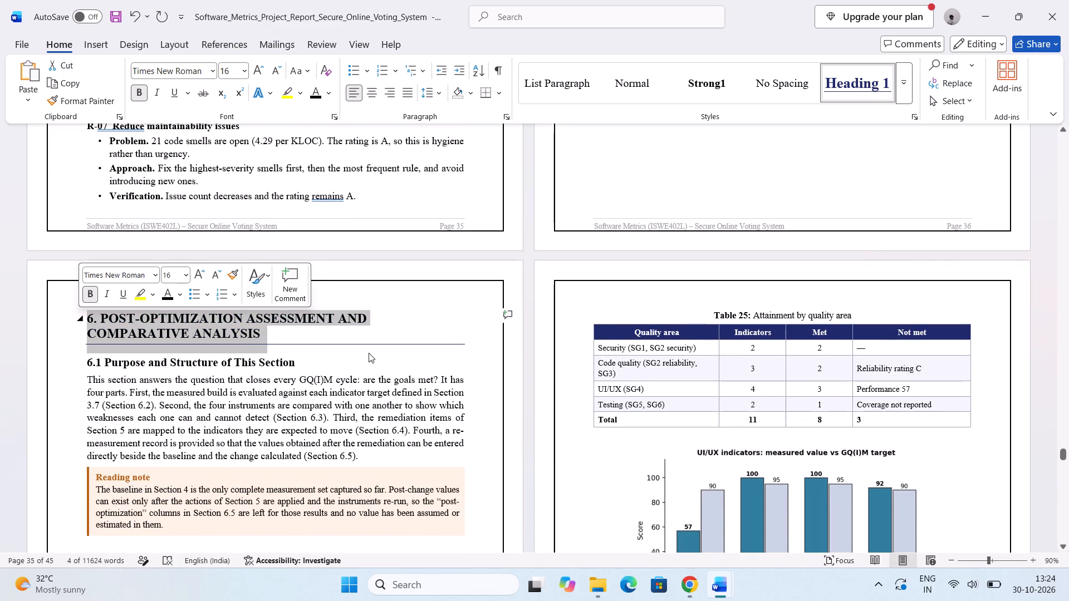
Review the formatting of headings, tables and change records from Table 21 in Section 5 through the start of Section 6.
{"action": "scroll", "coordinate": [371, 353], "scroll_direction": "up", "scroll_amount": 5}
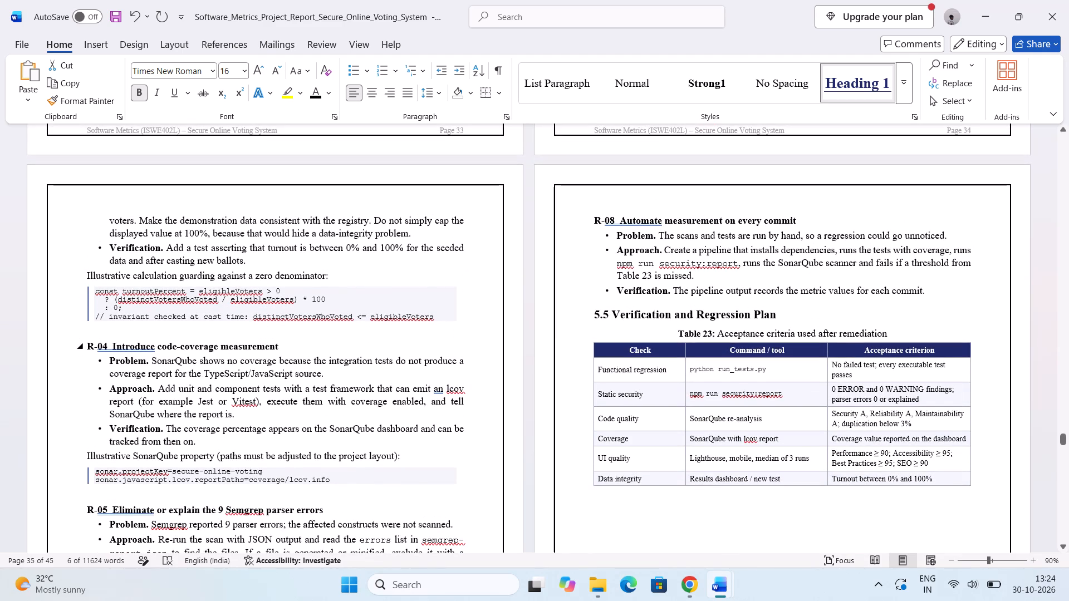
{"action": "scroll", "coordinate": [538, 327], "scroll_direction": "up", "scroll_amount": 4}
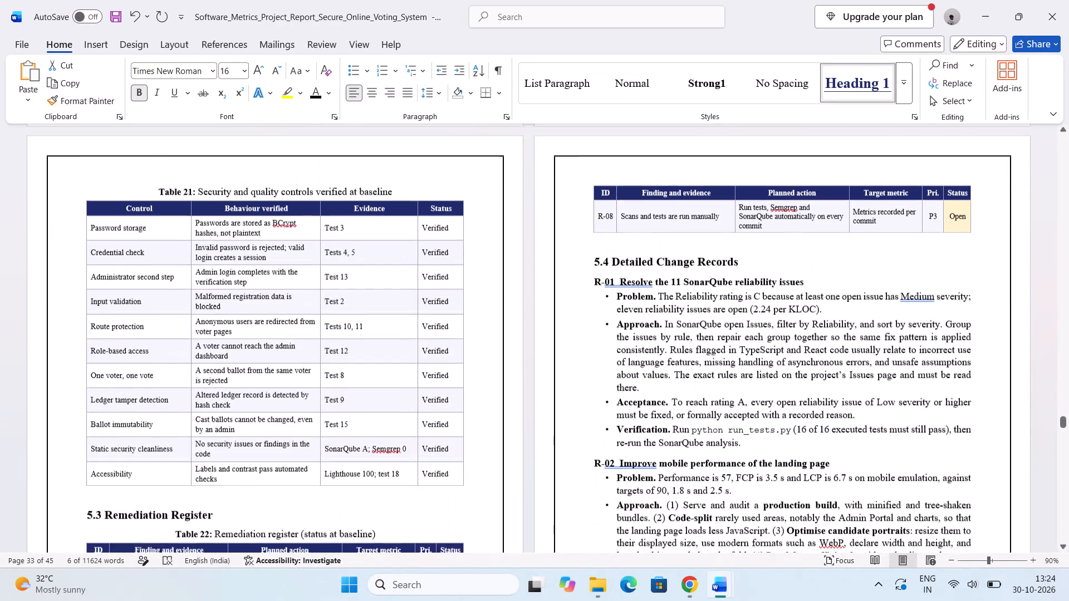
{"action": "scroll", "coordinate": [538, 327], "scroll_direction": "down", "scroll_amount": 3}
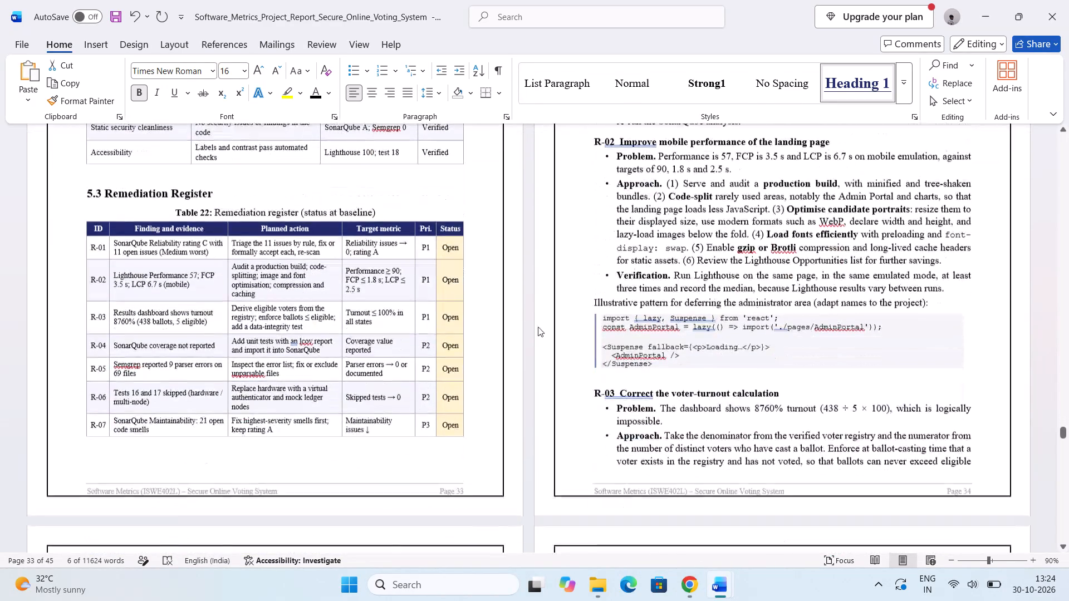
{"action": "scroll", "coordinate": [538, 327], "scroll_direction": "down", "scroll_amount": 3}
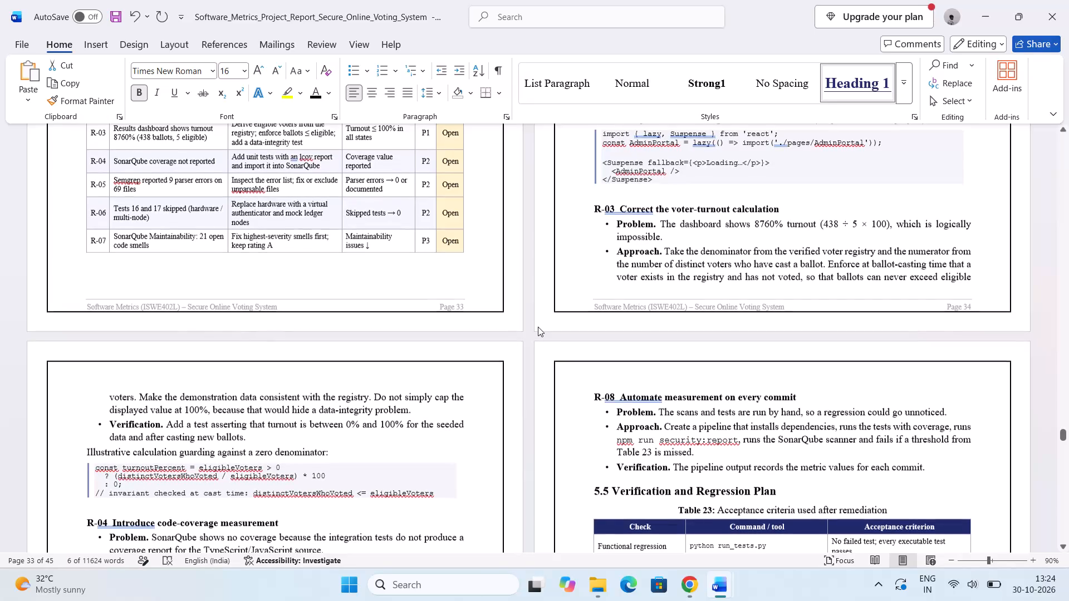
{"action": "scroll", "coordinate": [538, 327], "scroll_direction": "down", "scroll_amount": 2}
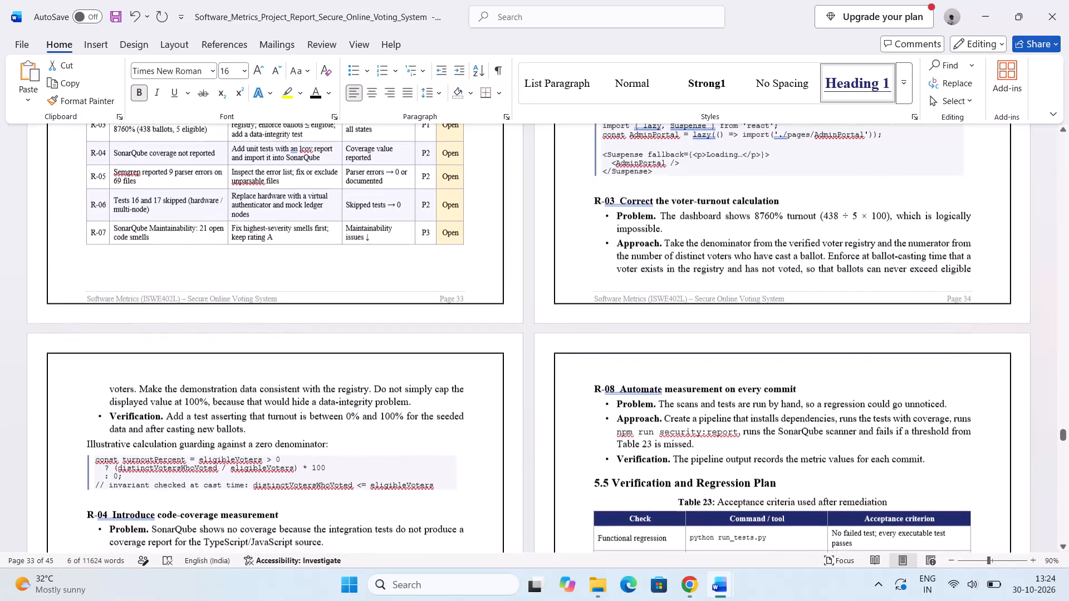
{"action": "scroll", "coordinate": [538, 327], "scroll_direction": "down", "scroll_amount": 5}
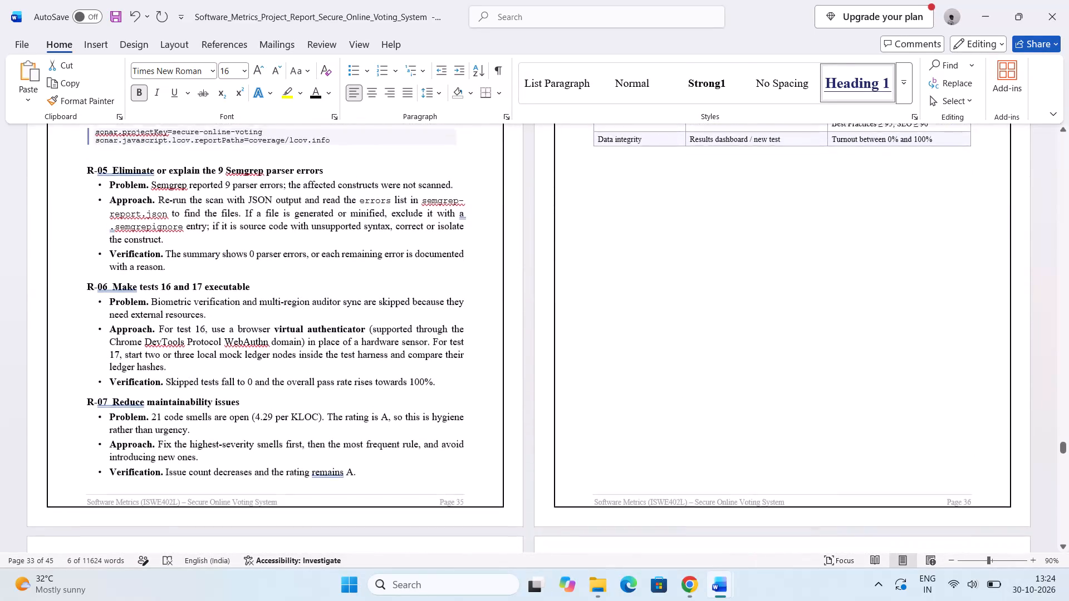
{"action": "scroll", "coordinate": [538, 327], "scroll_direction": "down", "scroll_amount": 1}
{"action": "scroll", "coordinate": [538, 327], "scroll_direction": "up", "scroll_amount": 5}
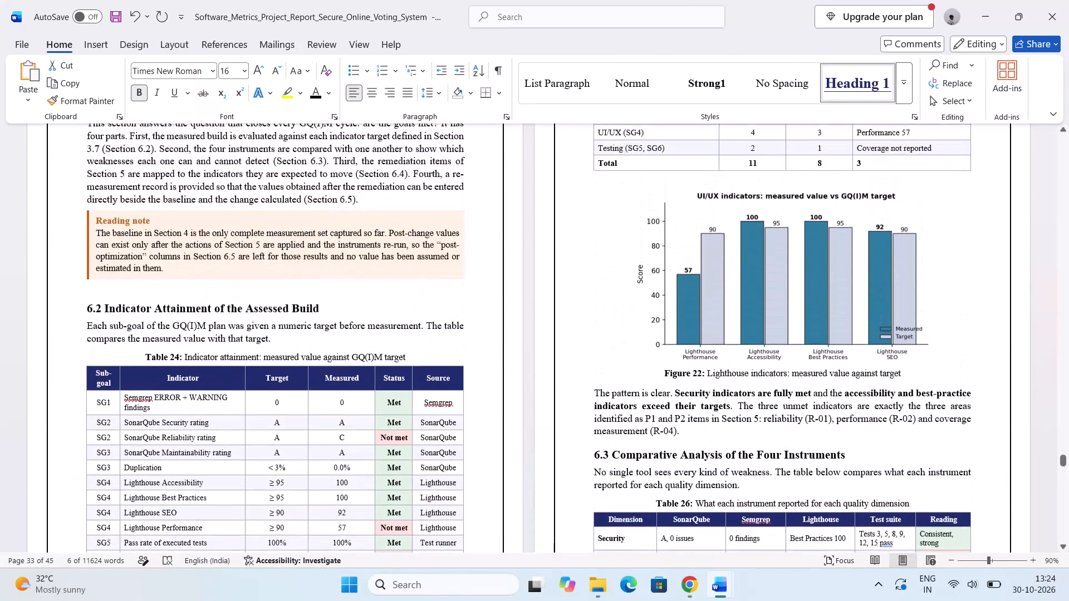
{"action": "scroll", "coordinate": [538, 327], "scroll_direction": "up", "scroll_amount": 2}
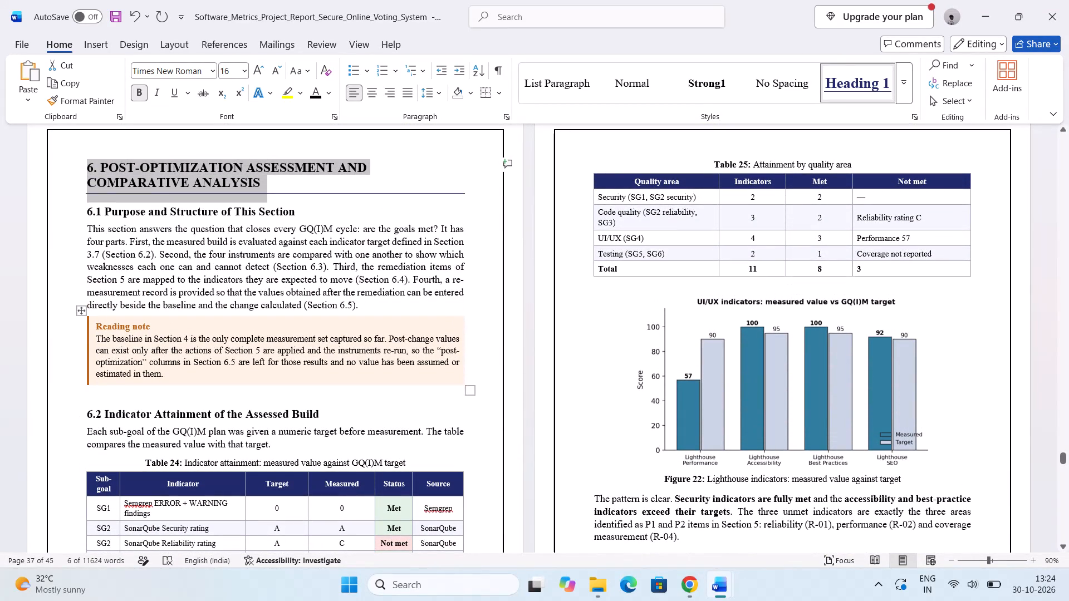
Remove the "Reading note" callout from the end of Section 6.1, together with the empty paragraph it leaves before Section 6.2.
{"action": "left_click", "coordinate": [267, 378]}
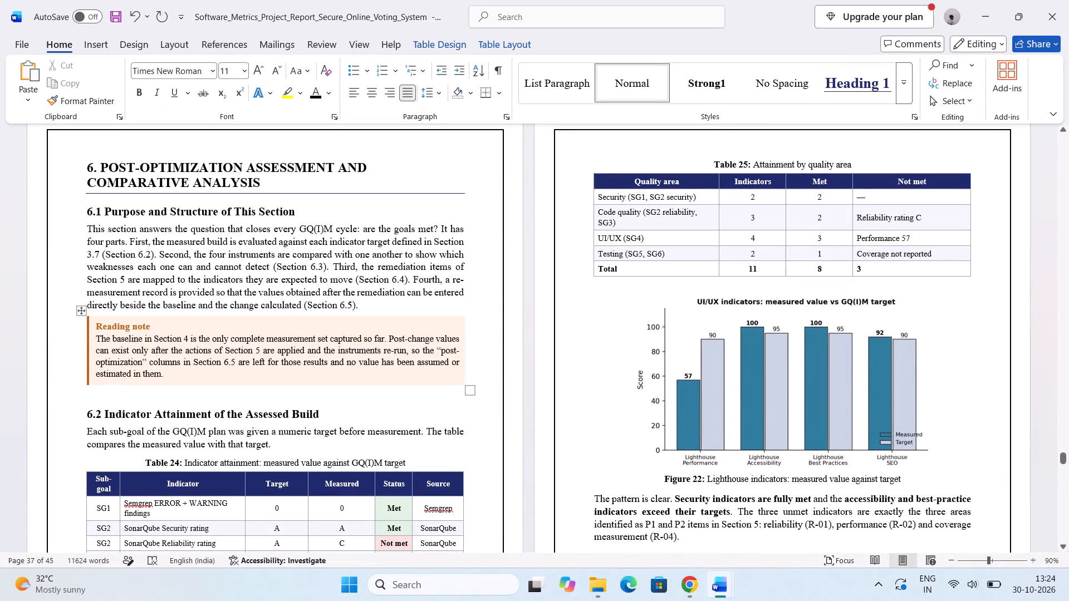
{"action": "left_click_drag", "start_coordinate": [217, 382], "coordinate": [99, 332]}
{"action": "key", "text": "ctrl+z"}
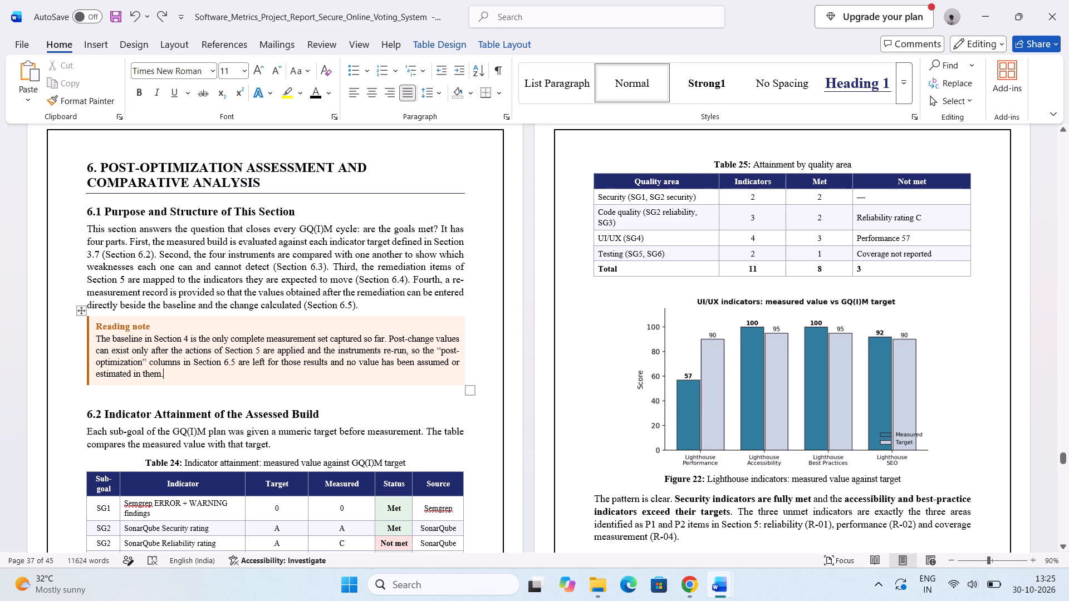
{"action": "left_click", "coordinate": [81, 312]}
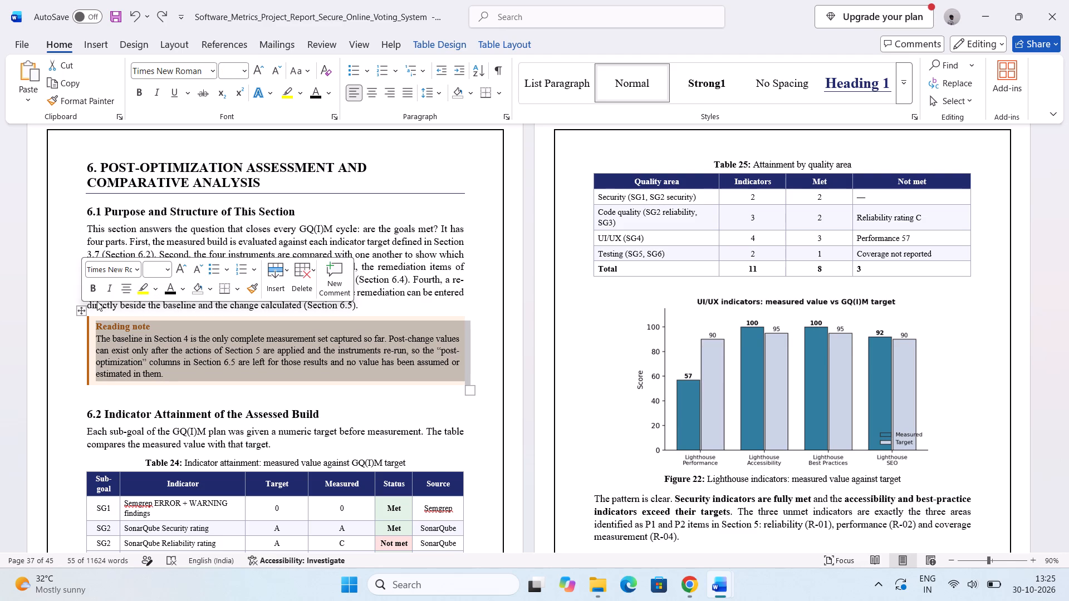
{"action": "right_click", "coordinate": [81, 312]}
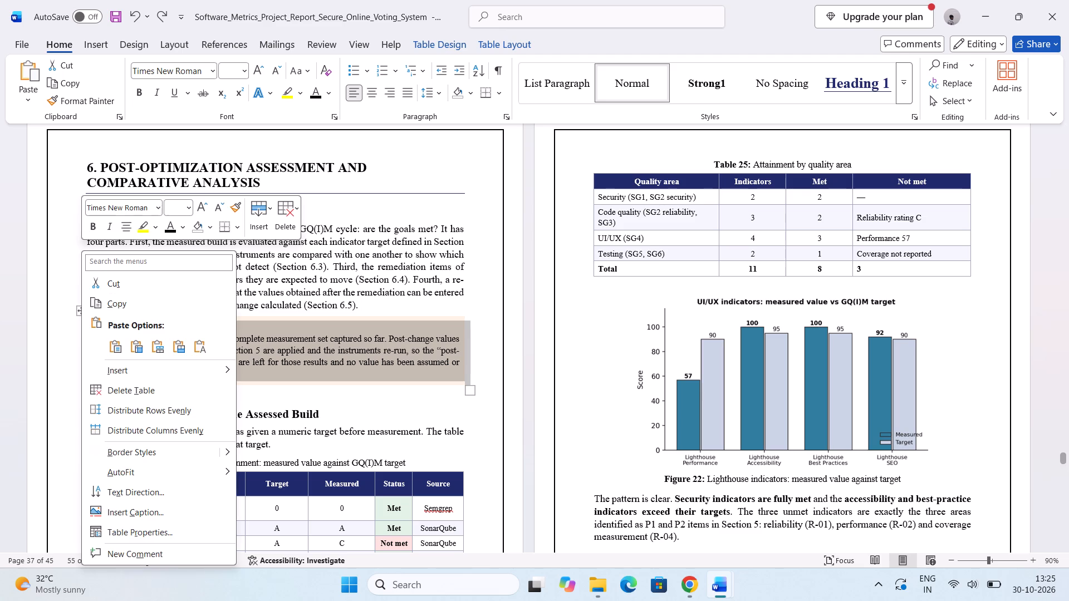
{"action": "left_click", "coordinate": [125, 283]}
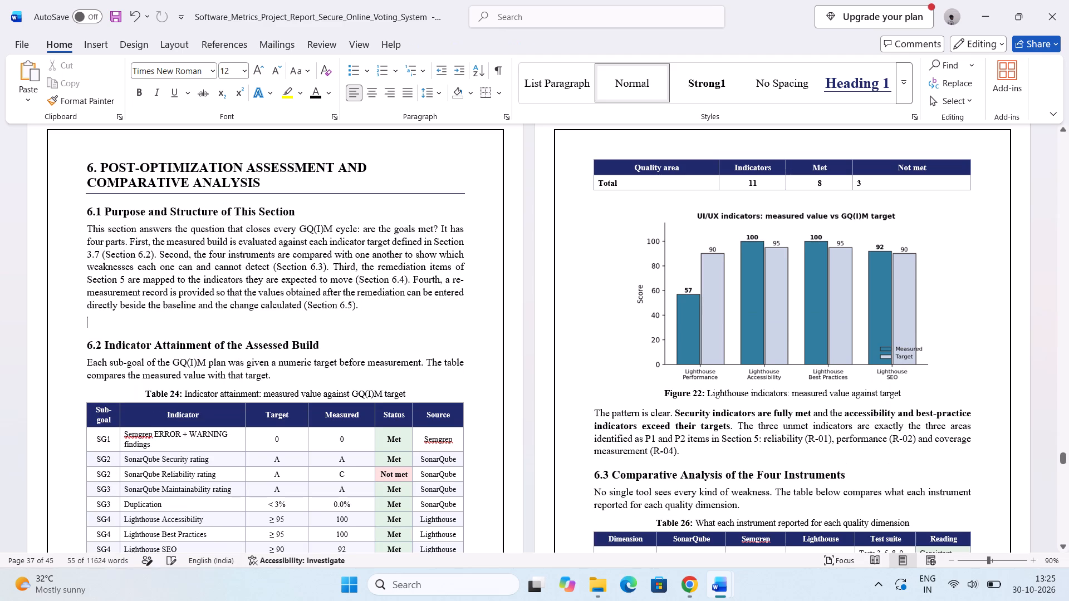
{"action": "key", "text": "BackSpace"}
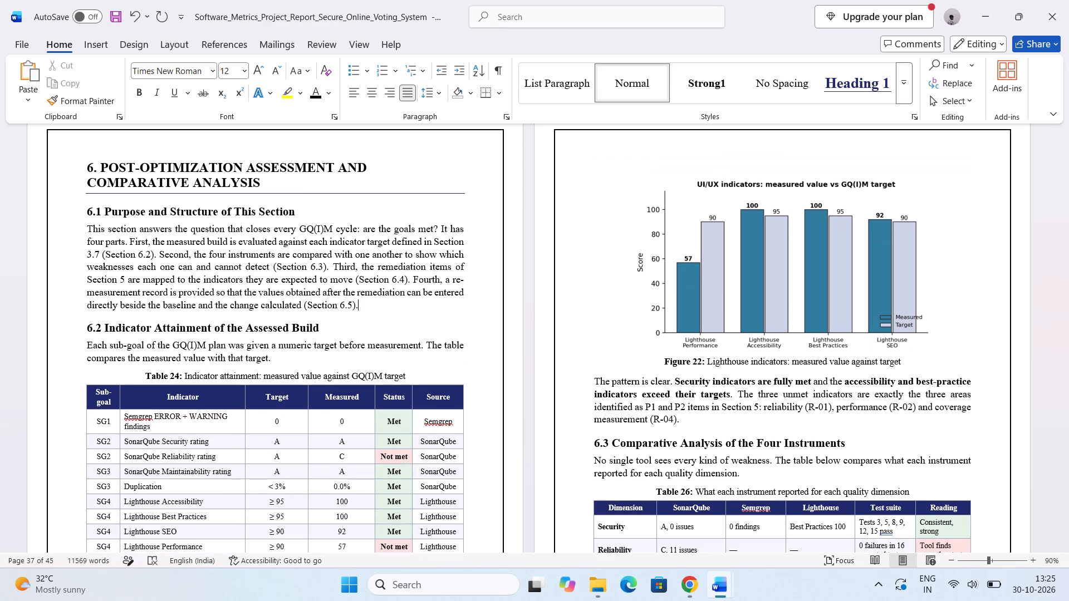
{"action": "right_click", "coordinate": [125, 283]}
{"action": "scroll", "coordinate": [125, 283], "scroll_direction": "down", "scroll_amount": 1}
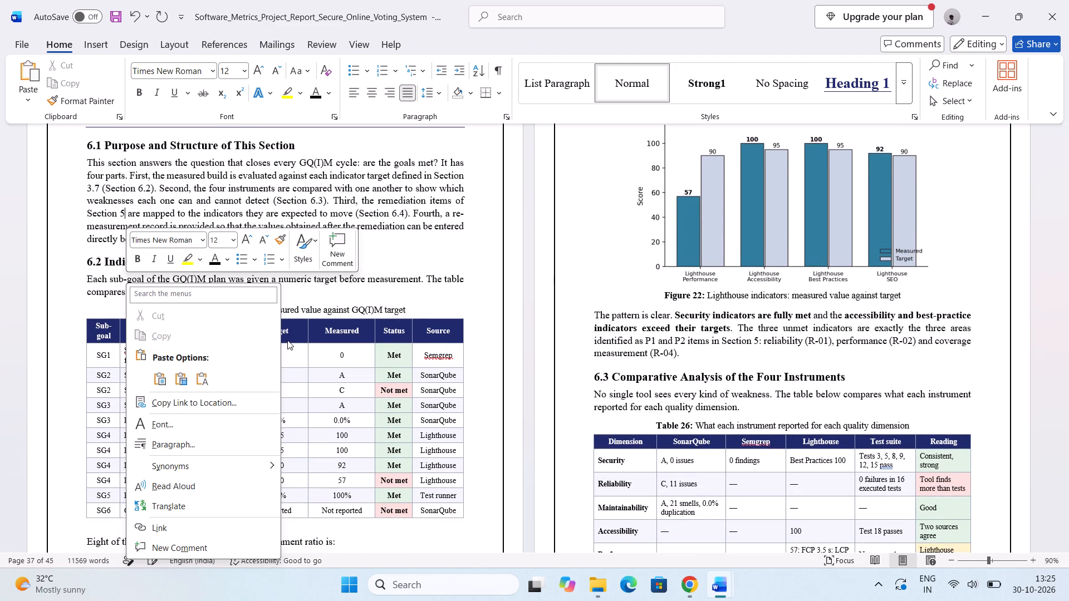
{"action": "left_click", "coordinate": [296, 347]}
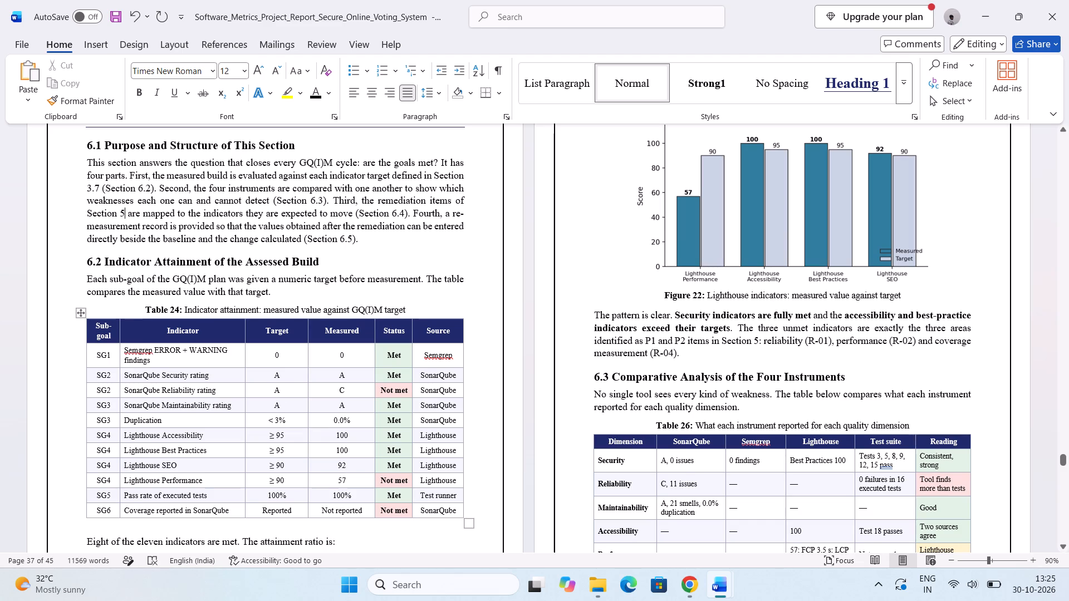
Set the Table 24 caption description "Indicator attainment: measured value against GQ(I)M target" to font size 12.
{"action": "left_click_drag", "start_coordinate": [184, 308], "coordinate": [436, 311]}
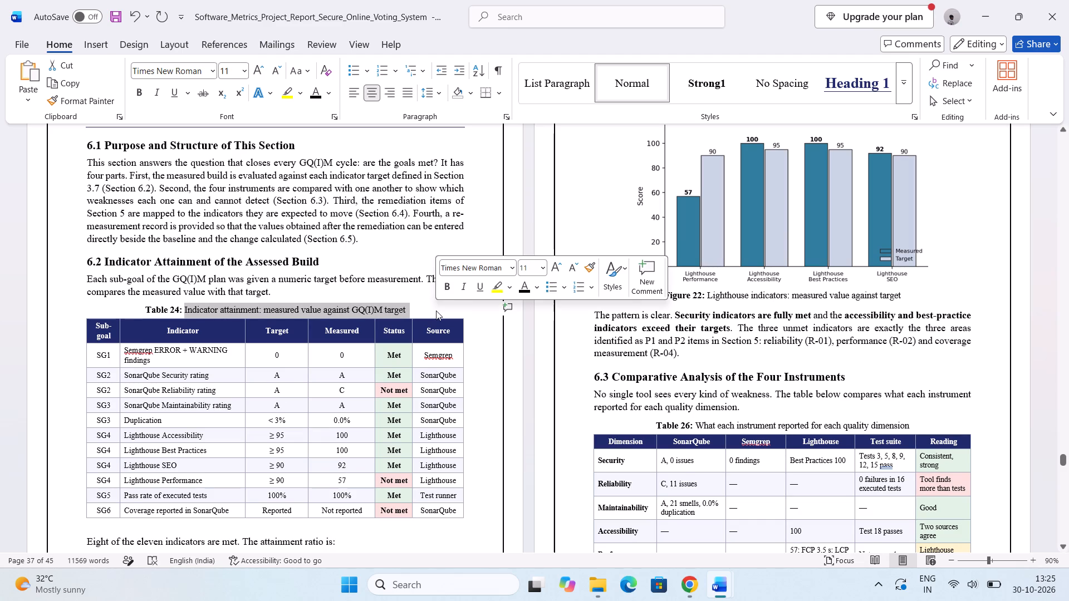
{"action": "left_click", "coordinate": [530, 267]}
{"action": "type", "text": "12"}
{"action": "key", "text": "Return"}
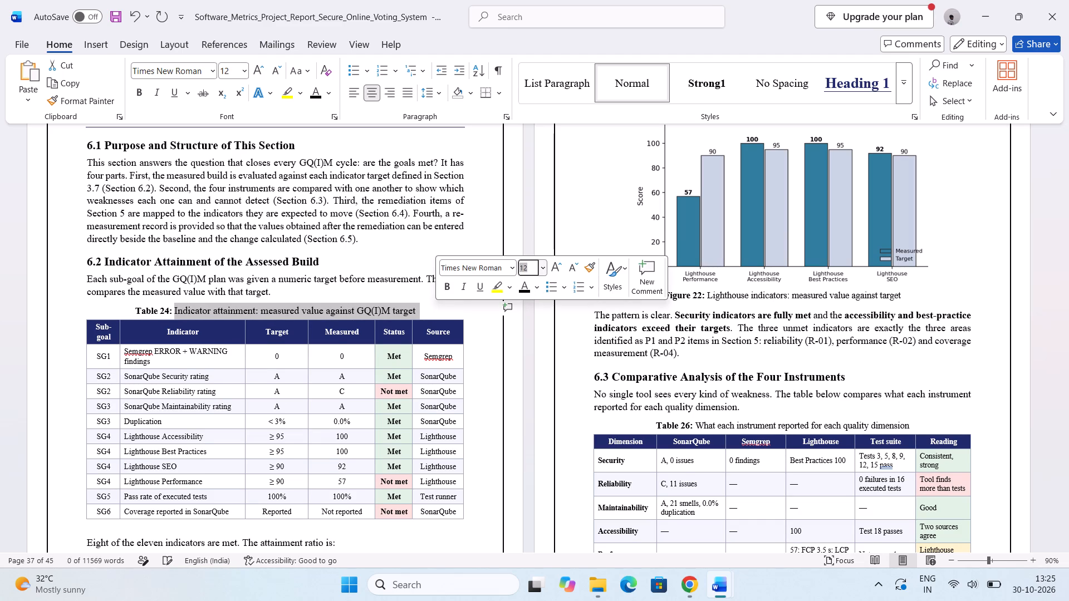
{"action": "left_click", "coordinate": [458, 309]}
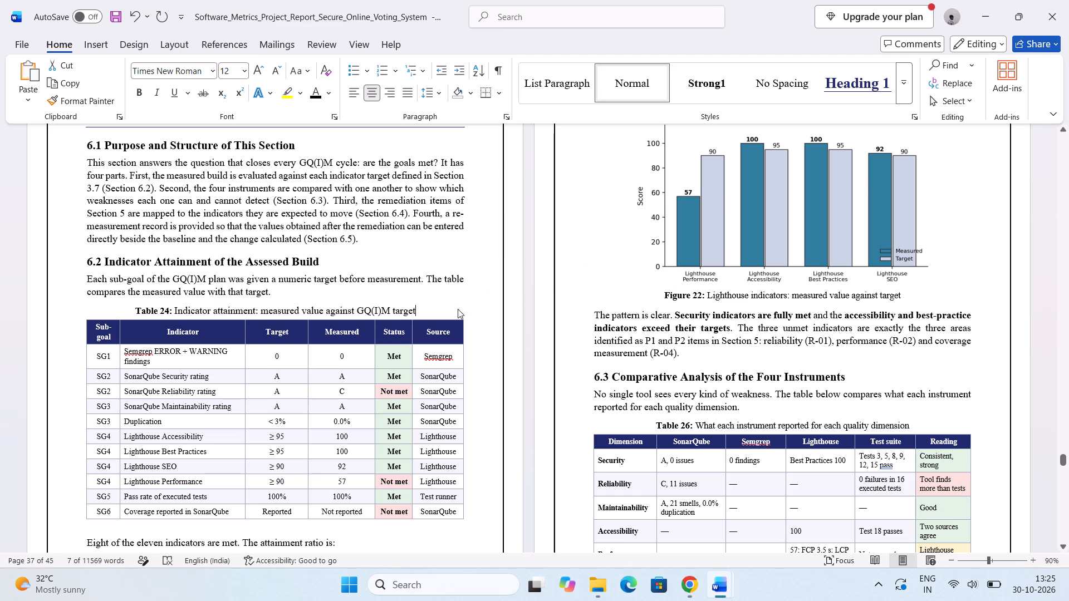
Set the Table 25 caption description "Attainment by quality area" to font size 12.
{"action": "scroll", "coordinate": [458, 309], "scroll_direction": "down", "scroll_amount": 1}
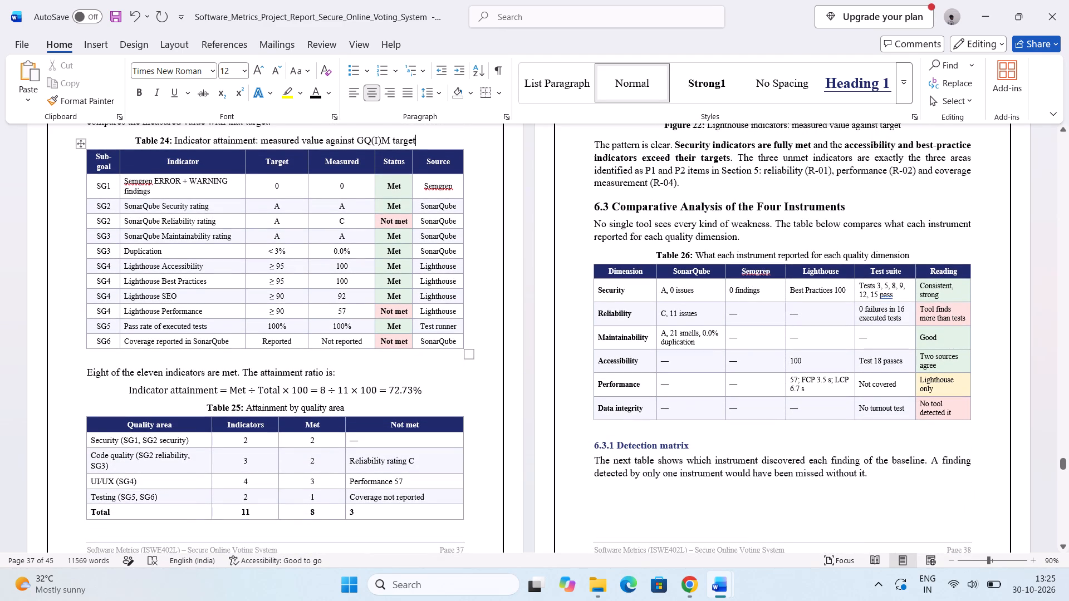
{"action": "left_click_drag", "start_coordinate": [247, 406], "coordinate": [330, 401]}
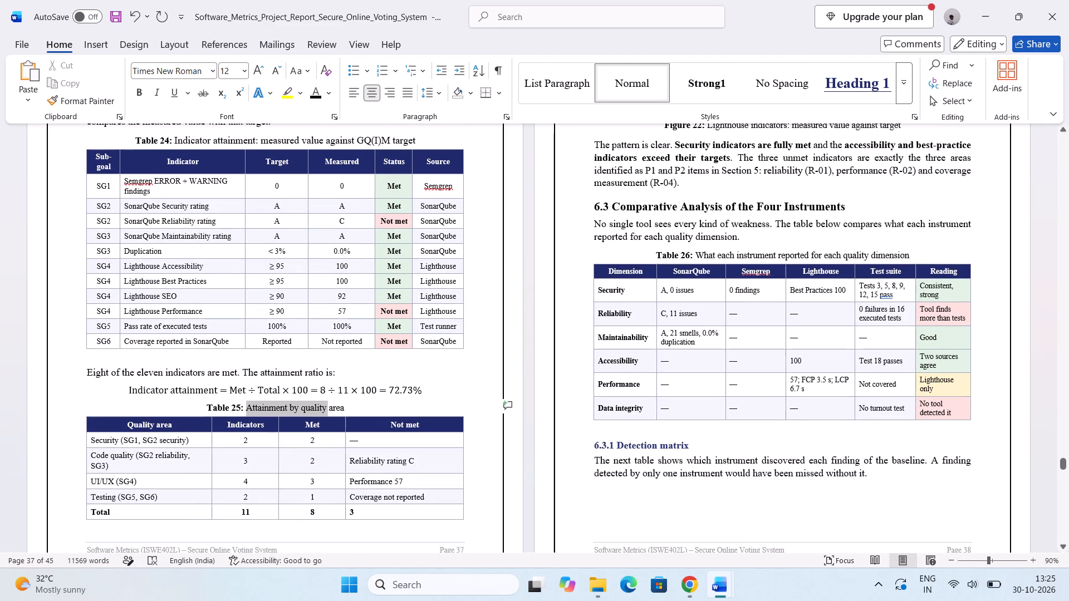
{"action": "left_click_drag", "start_coordinate": [330, 401], "coordinate": [346, 405]}
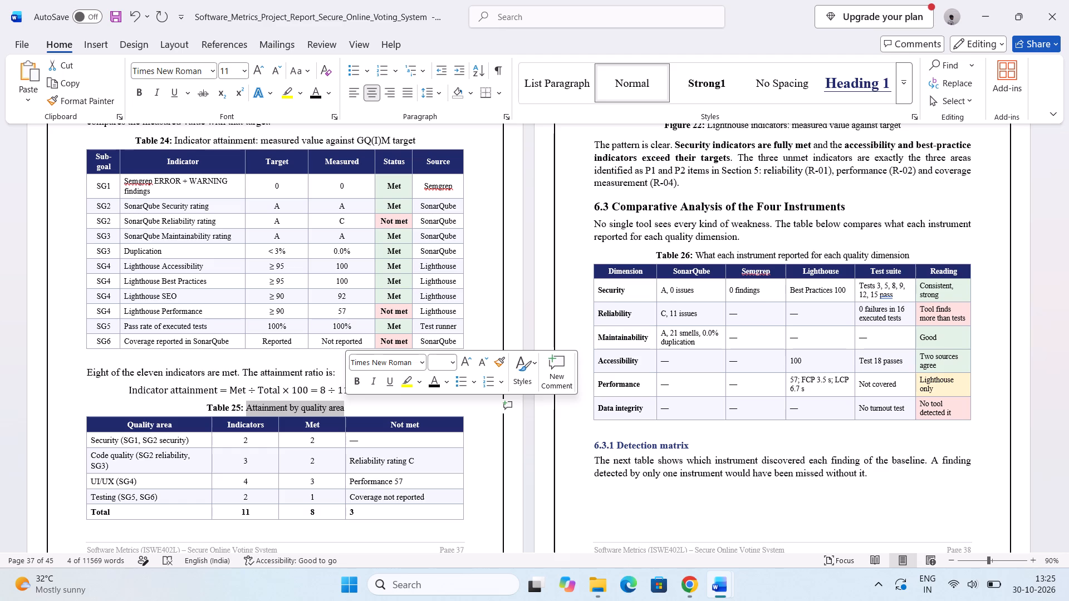
{"action": "left_click", "coordinate": [444, 362]}
{"action": "type", "text": "12"}
{"action": "key", "text": "Return"}
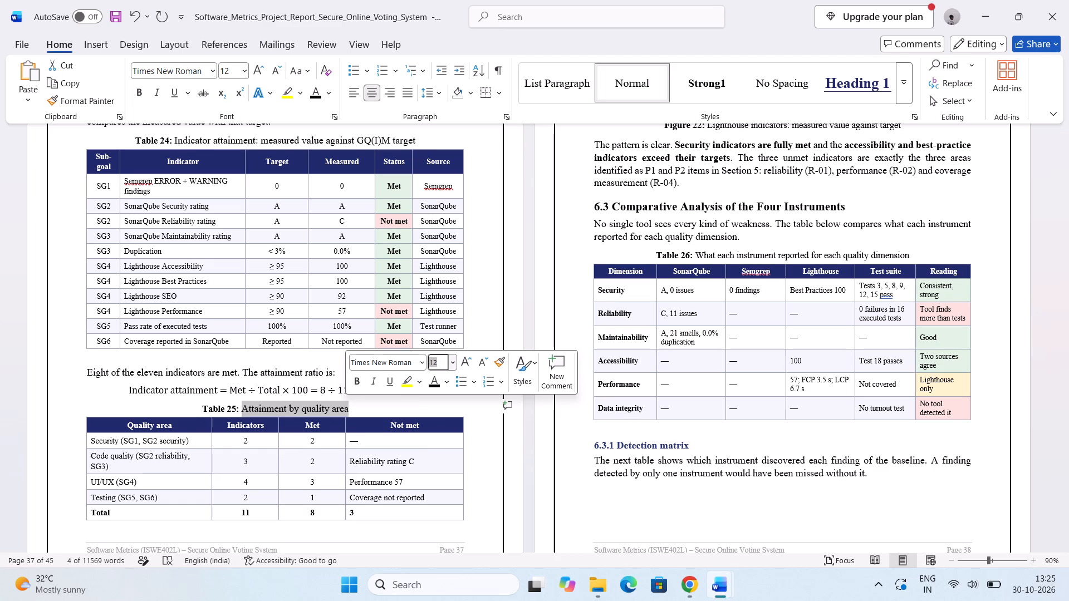
{"action": "left_click", "coordinate": [385, 411]}
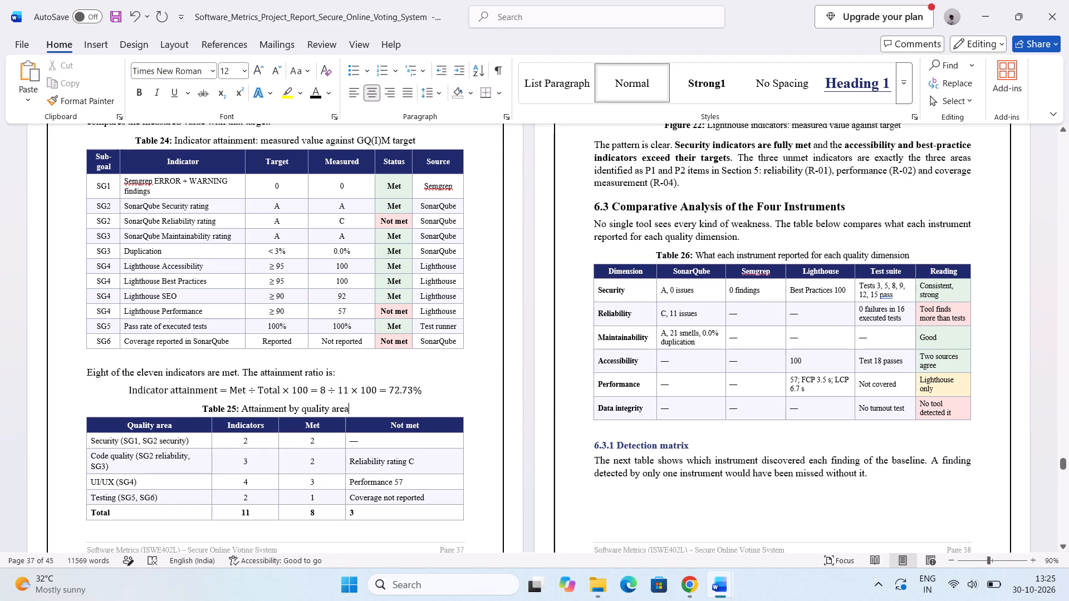
Set the Table 27 caption description "Which instrument detected which baseline finding" to font size 12.
{"action": "scroll", "coordinate": [385, 411], "scroll_direction": "down", "scroll_amount": 2}
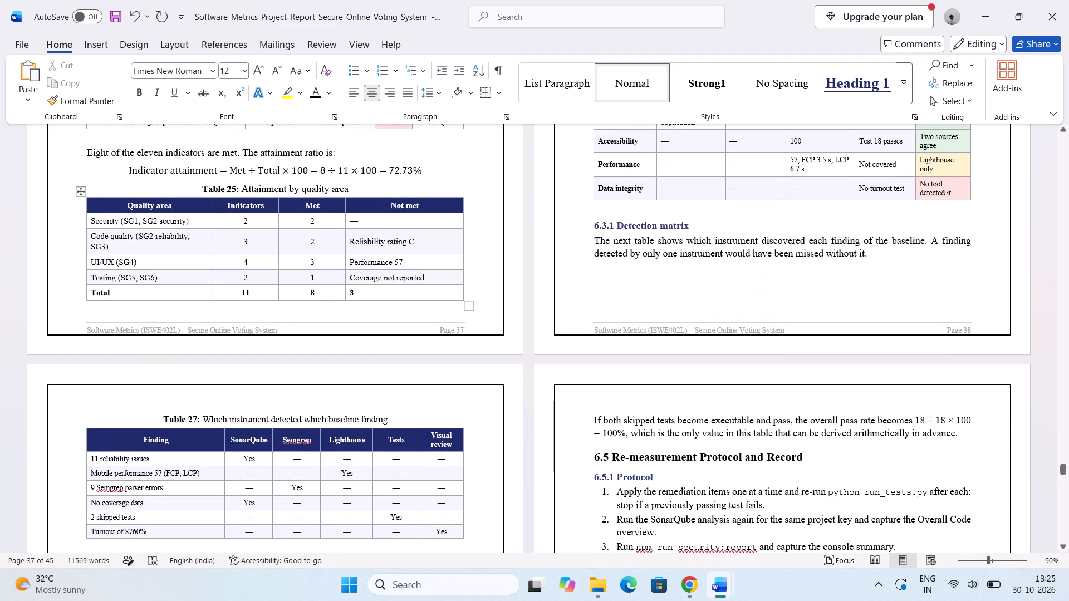
{"action": "left_click_drag", "start_coordinate": [389, 420], "coordinate": [259, 418]}
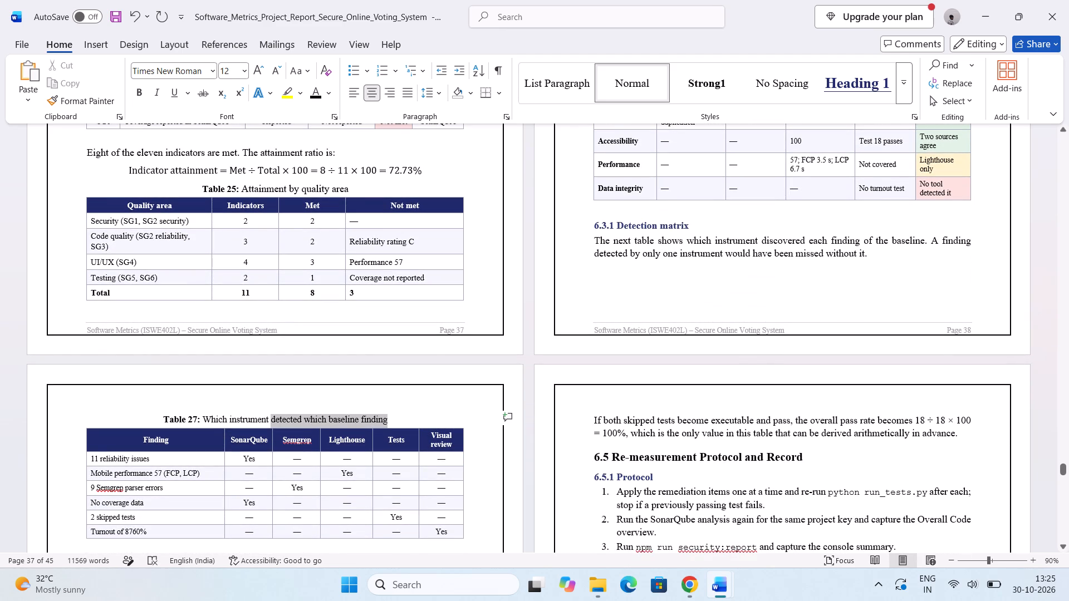
{"action": "left_click_drag", "start_coordinate": [259, 418], "coordinate": [207, 413]}
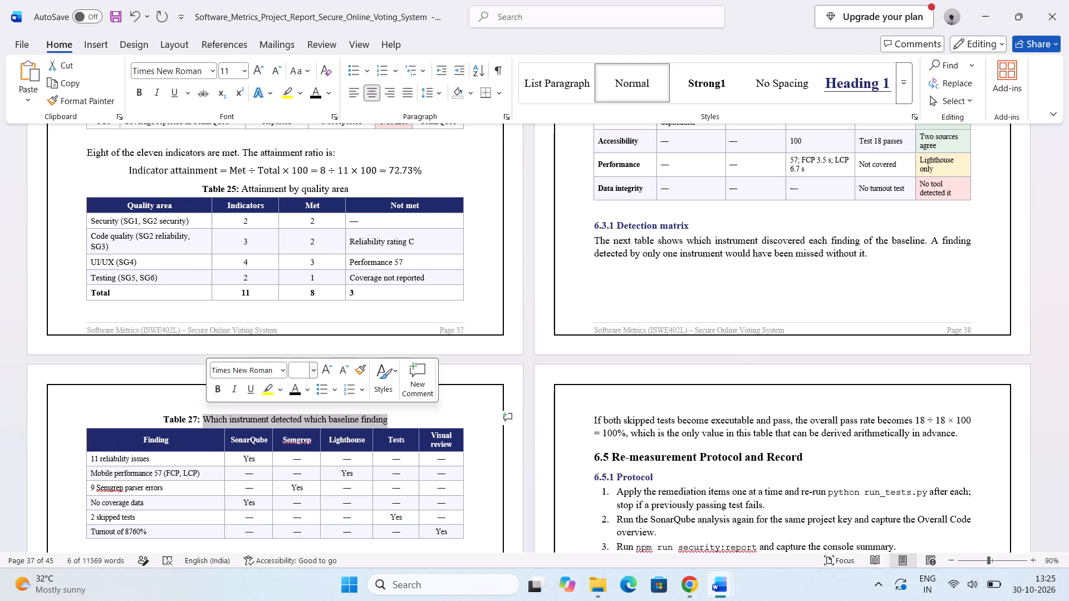
{"action": "left_click", "coordinate": [299, 371]}
{"action": "type", "text": "12"}
{"action": "key", "text": "Return"}
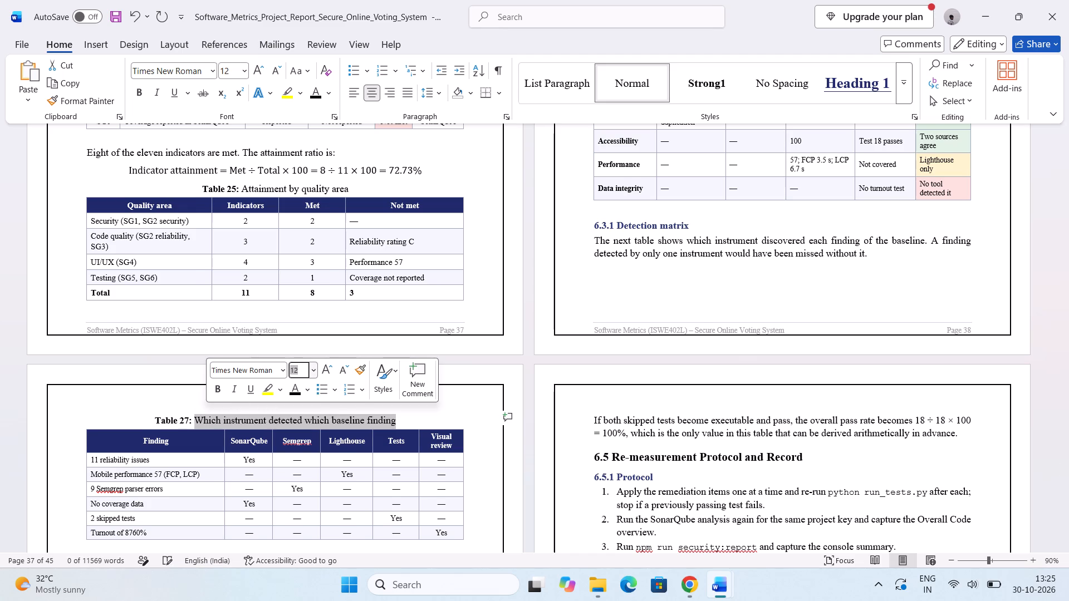
Set the Table 26 caption description "What each instrument reported for each quality dimension" in Section 6.3 to font size 12.
{"action": "scroll", "coordinate": [765, 226], "scroll_direction": "up", "scroll_amount": 1}
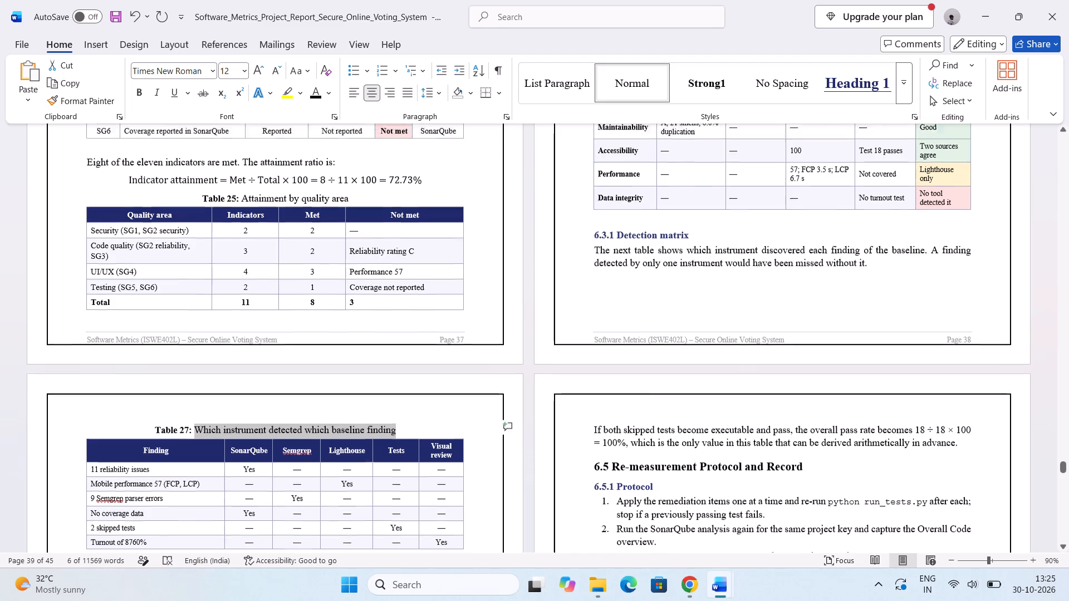
{"action": "scroll", "coordinate": [765, 226], "scroll_direction": "up", "scroll_amount": 2}
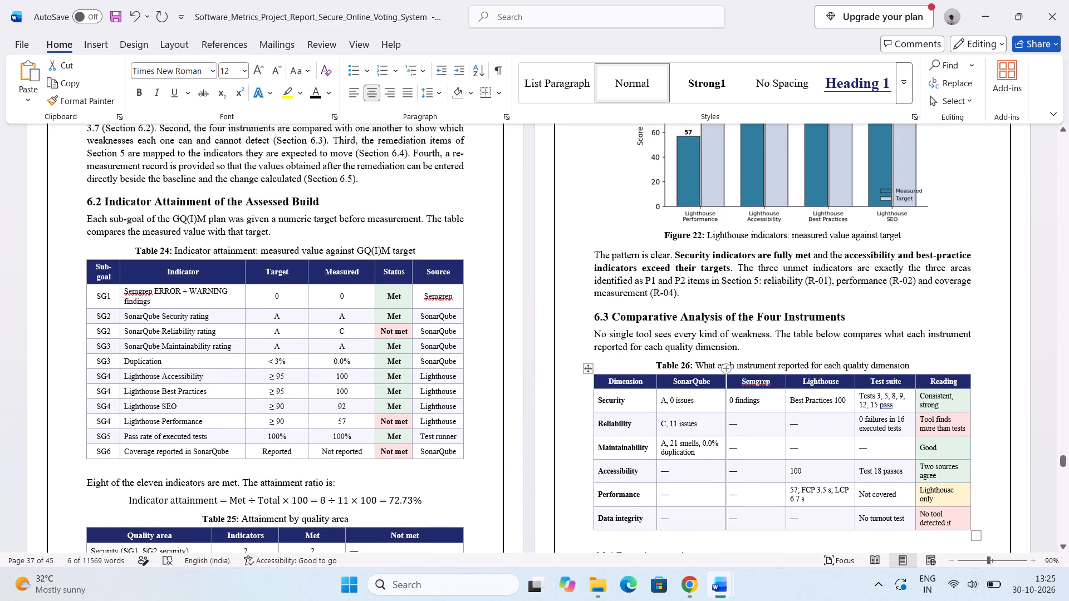
{"action": "left_click_drag", "start_coordinate": [698, 364], "coordinate": [919, 368]}
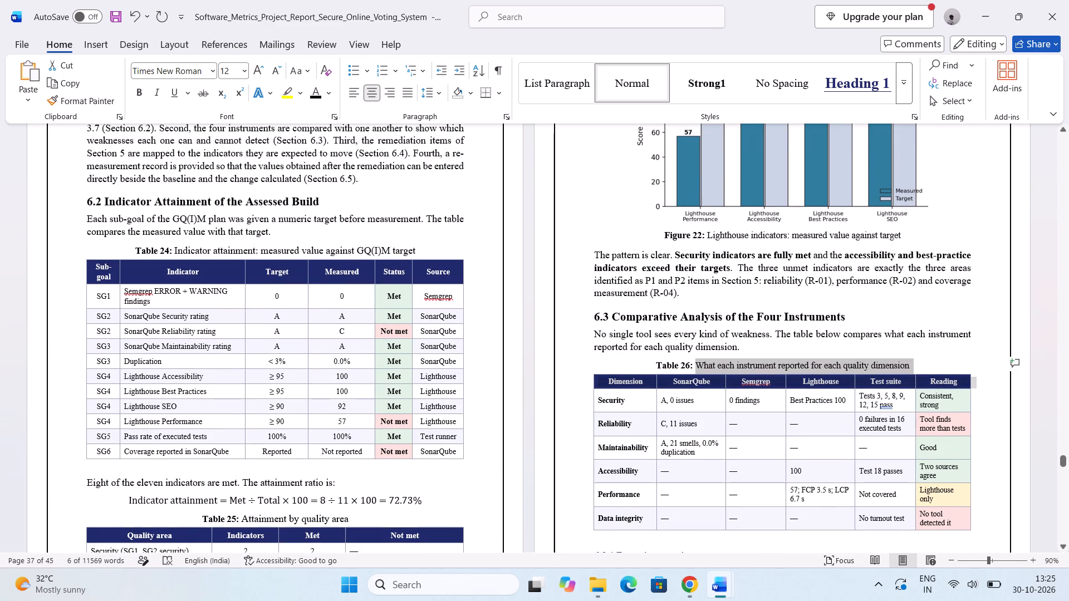
{"action": "left_click_drag", "start_coordinate": [919, 368], "coordinate": [919, 368]}
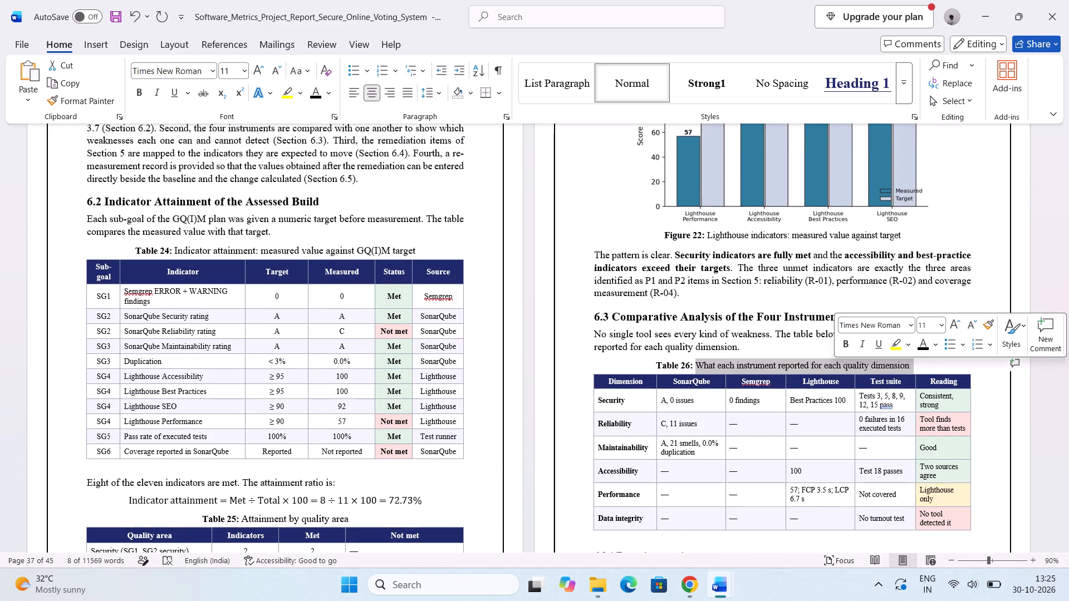
{"action": "left_click", "coordinate": [930, 325]}
{"action": "type", "text": "12"}
{"action": "key", "text": "Return"}
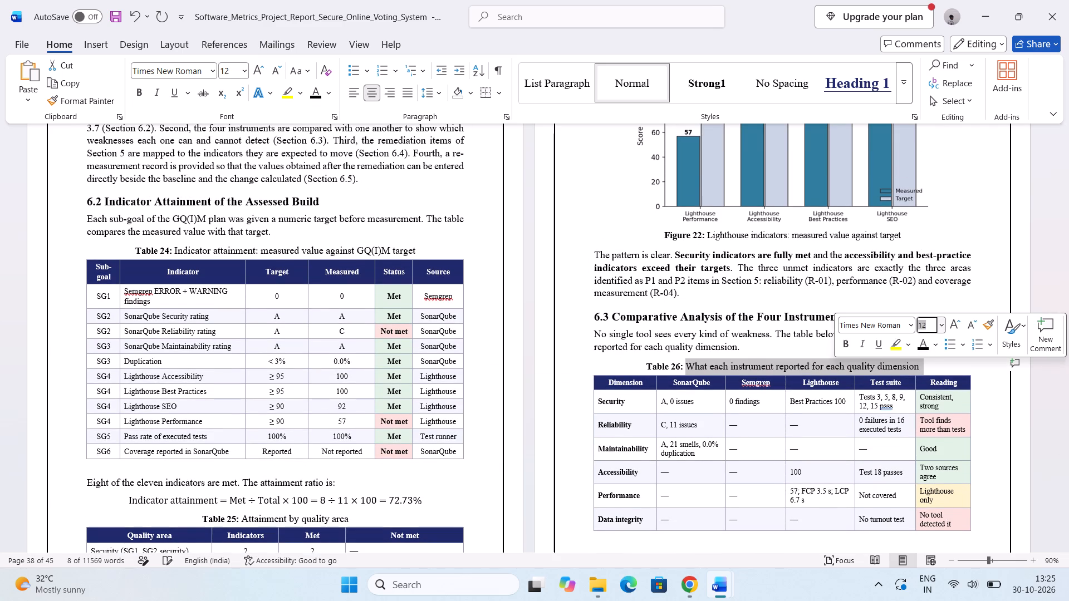
{"action": "left_click", "coordinate": [874, 294]}
{"action": "scroll", "coordinate": [874, 294], "scroll_direction": "up", "scroll_amount": 2}
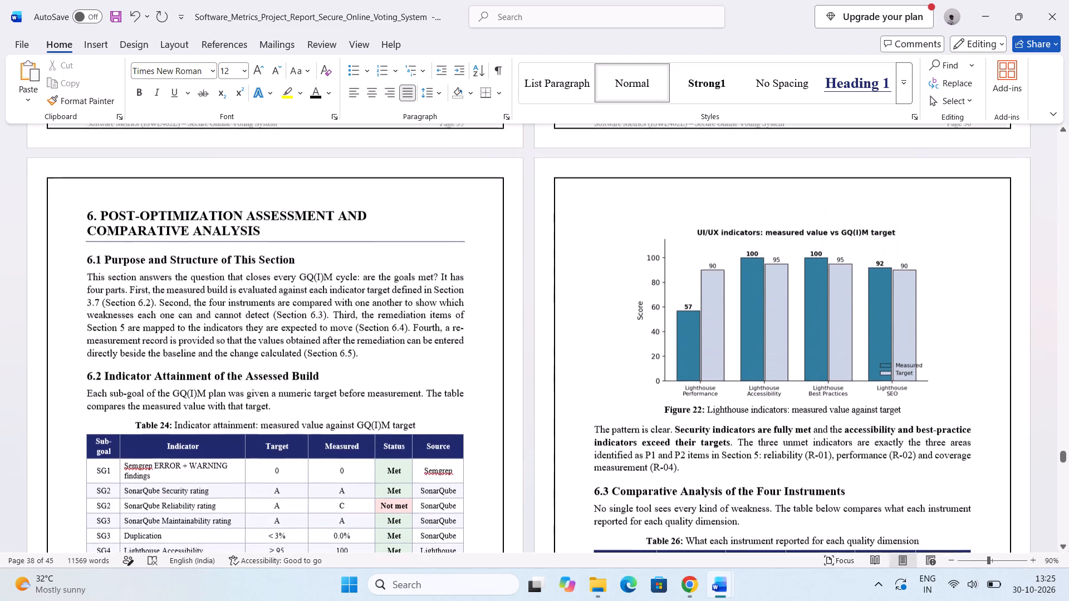
Set the Figure 22 caption description "Lighthouse indicators: measured value against target" to font size 12.
{"action": "left_click_drag", "start_coordinate": [708, 416], "coordinate": [909, 419]}
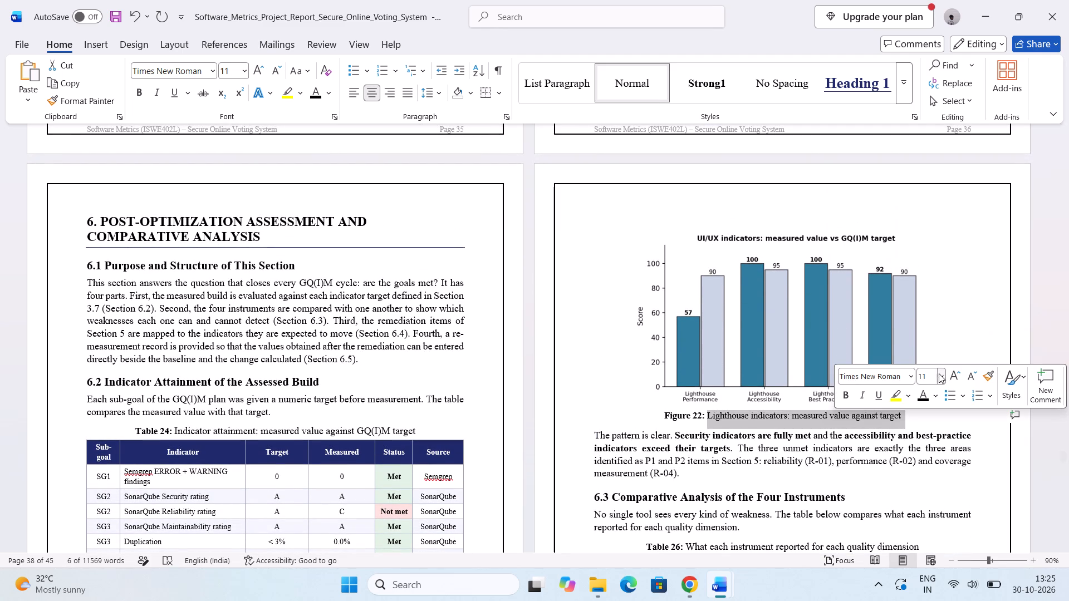
{"action": "left_click", "coordinate": [933, 375]}
{"action": "type", "text": "12"}
{"action": "key", "text": "Return"}
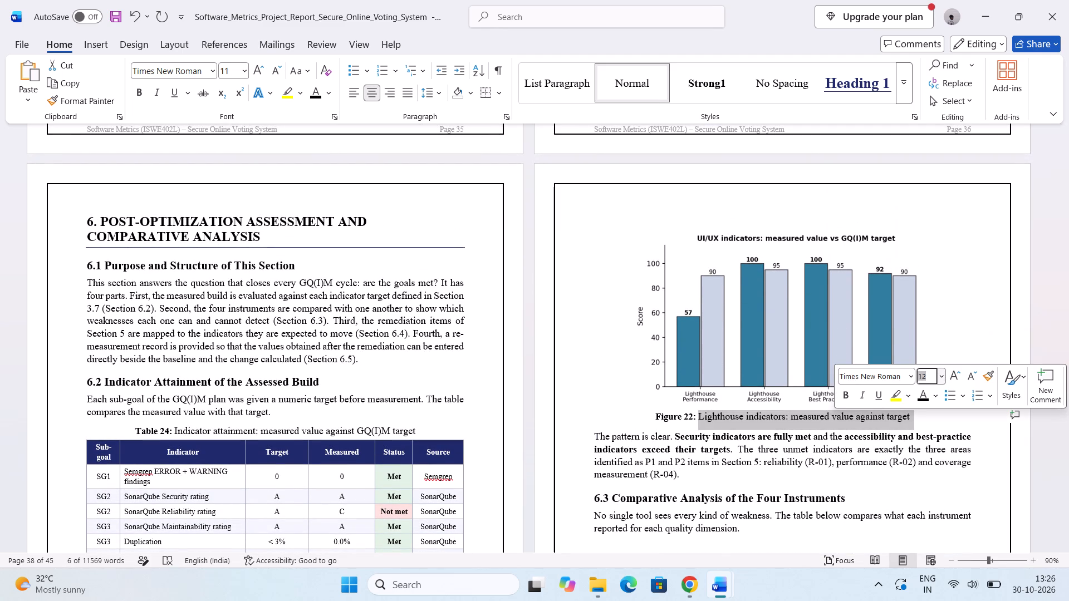
{"action": "left_click", "coordinate": [982, 261]}
Change the font colour of the heading "6.3.1 Detection matrix" to black.
{"action": "scroll", "coordinate": [982, 261], "scroll_direction": "down", "scroll_amount": 2}
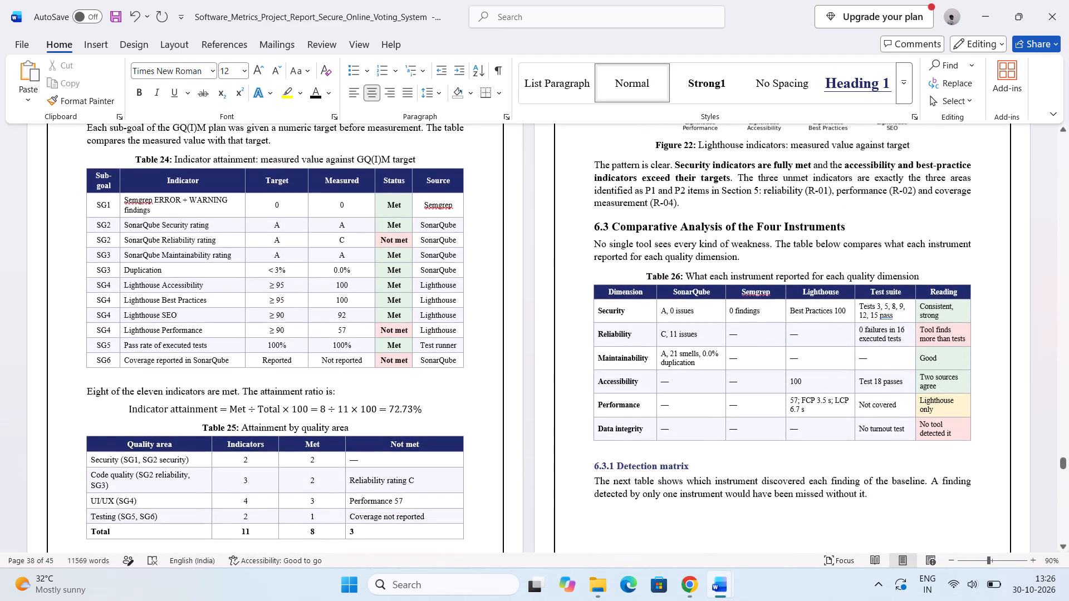
{"action": "scroll", "coordinate": [982, 261], "scroll_direction": "down", "scroll_amount": 1}
{"action": "scroll", "coordinate": [982, 261], "scroll_direction": "up", "scroll_amount": 2}
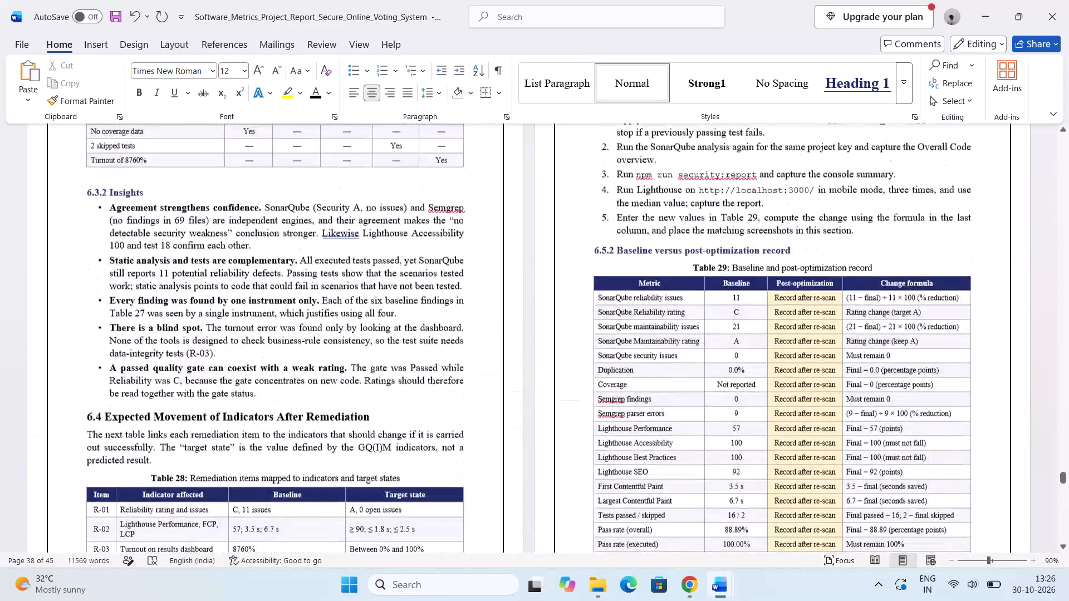
{"action": "scroll", "coordinate": [982, 261], "scroll_direction": "up", "scroll_amount": 6}
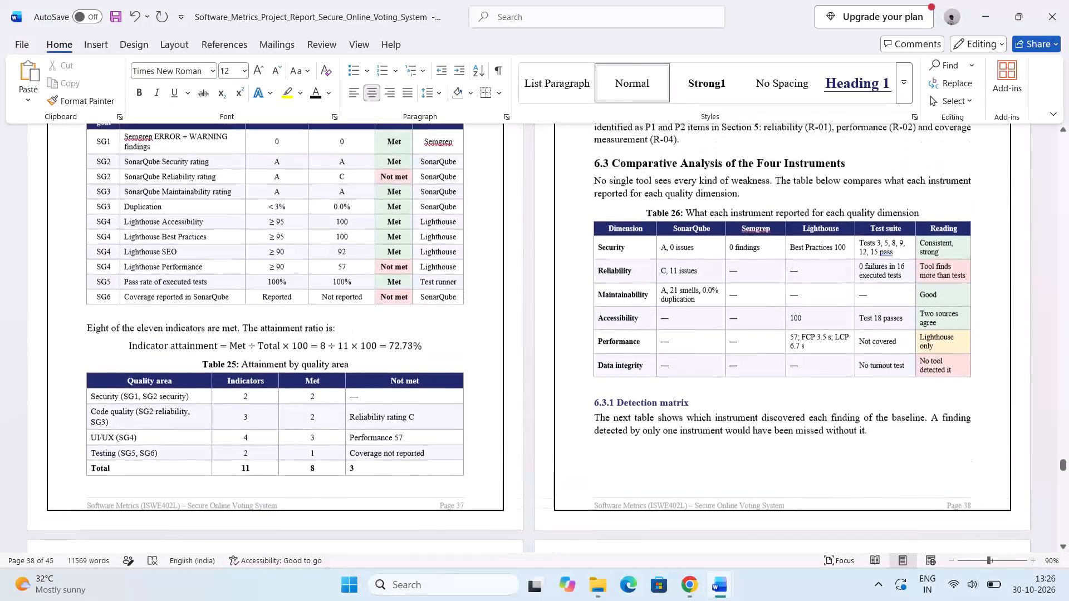
{"action": "scroll", "coordinate": [982, 261], "scroll_direction": "up", "scroll_amount": 1}
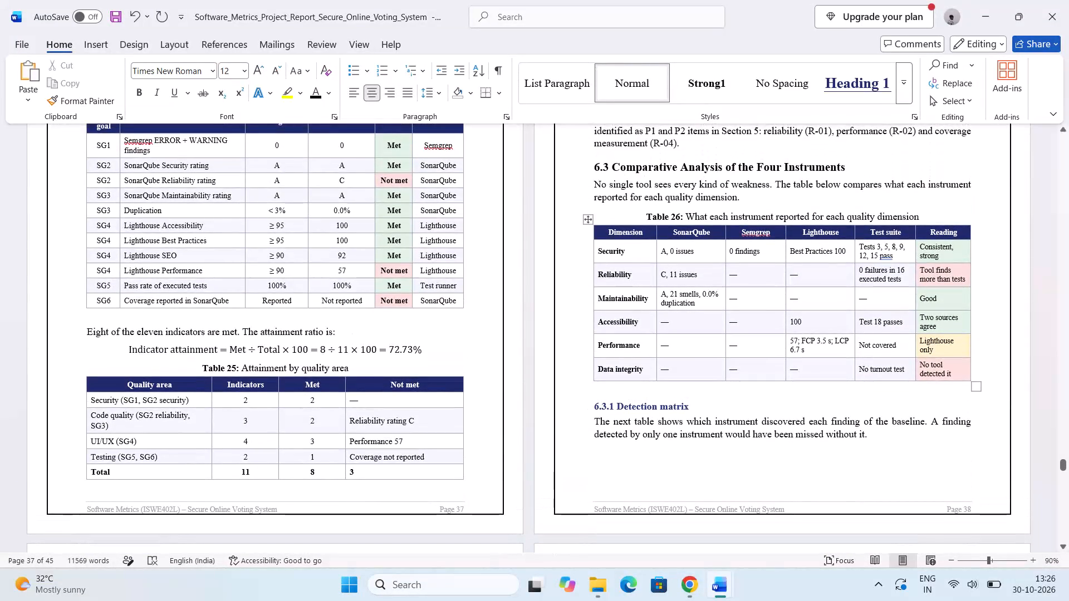
{"action": "left_click_drag", "start_coordinate": [597, 406], "coordinate": [676, 407]}
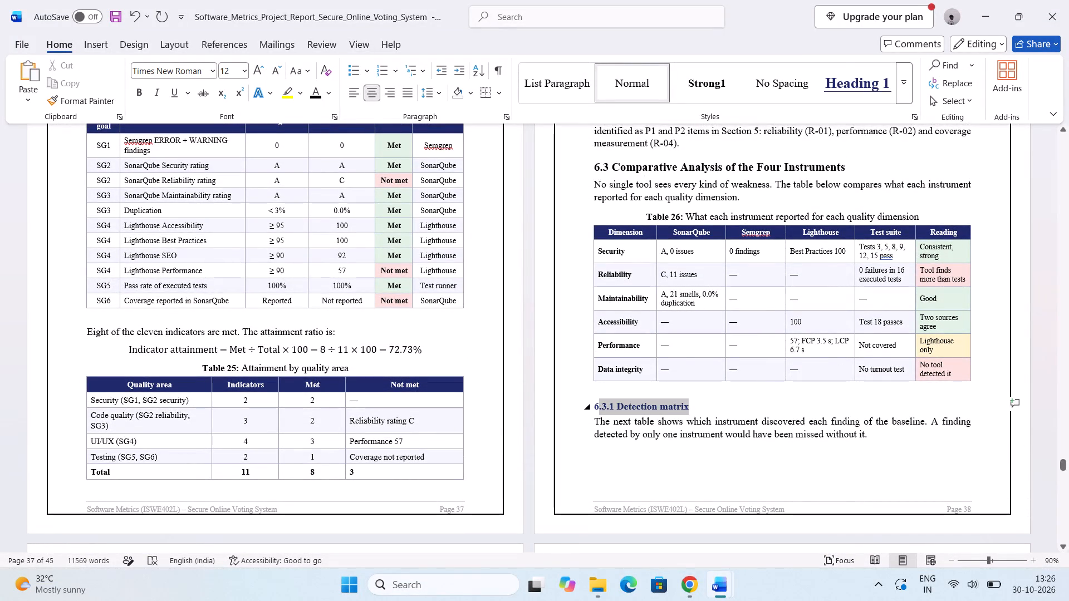
{"action": "left_click_drag", "start_coordinate": [676, 407], "coordinate": [681, 406]}
{"action": "left_click", "coordinate": [697, 407]}
{"action": "left_click_drag", "start_coordinate": [697, 407], "coordinate": [648, 405]}
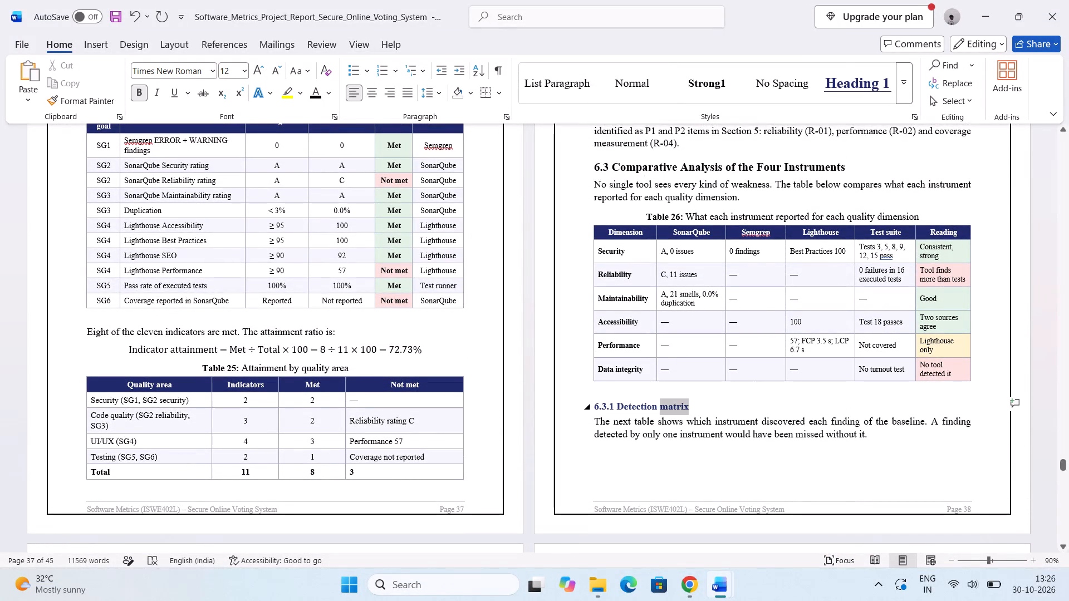
{"action": "left_click_drag", "start_coordinate": [648, 405], "coordinate": [591, 406]}
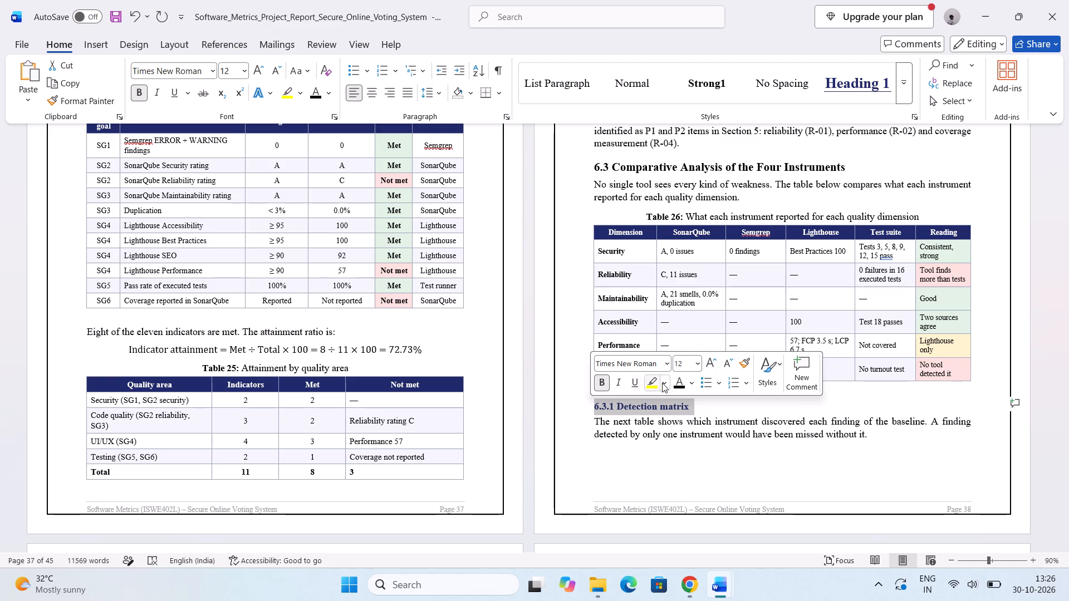
{"action": "left_click", "coordinate": [679, 381]}
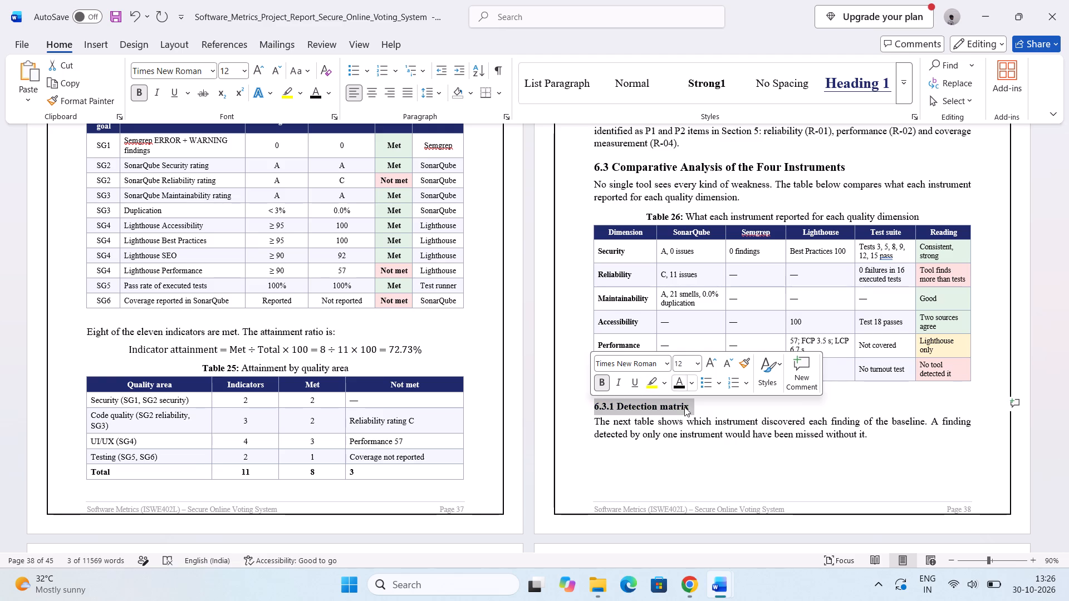
{"action": "left_click", "coordinate": [708, 401]}
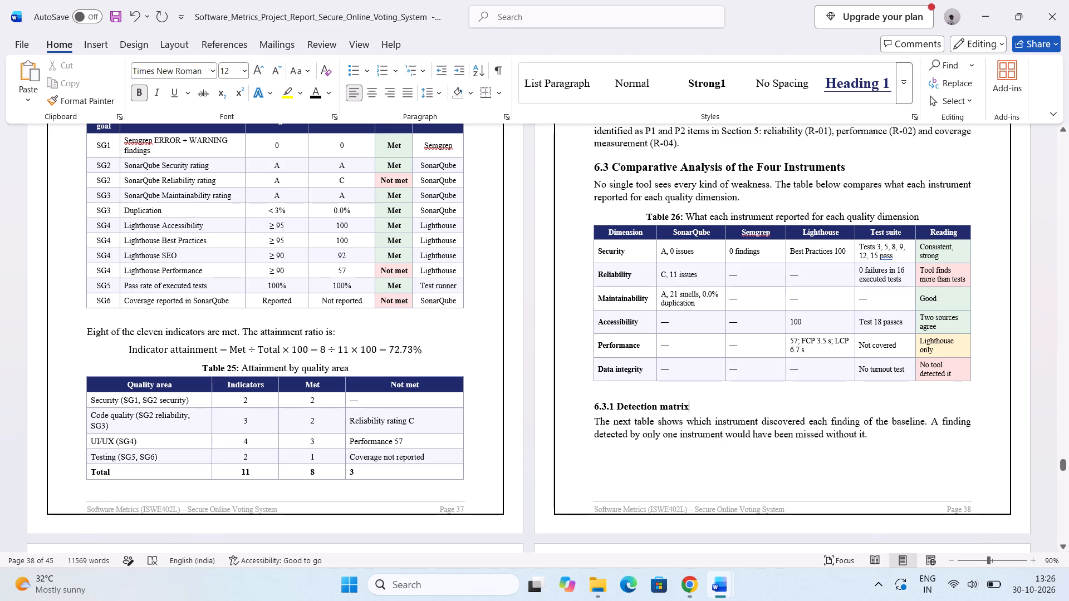
Change the font colour of the heading "6.3.2 Insights" below Table 27 to black.
{"action": "scroll", "coordinate": [349, 356], "scroll_direction": "down", "scroll_amount": 2}
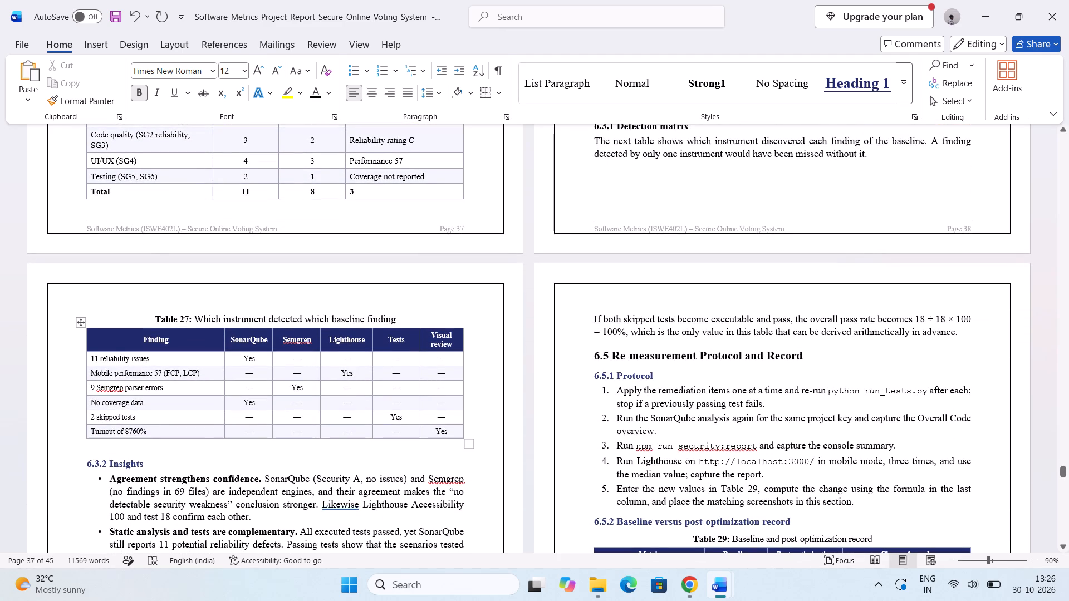
{"action": "left_click_drag", "start_coordinate": [194, 318], "coordinate": [398, 320]}
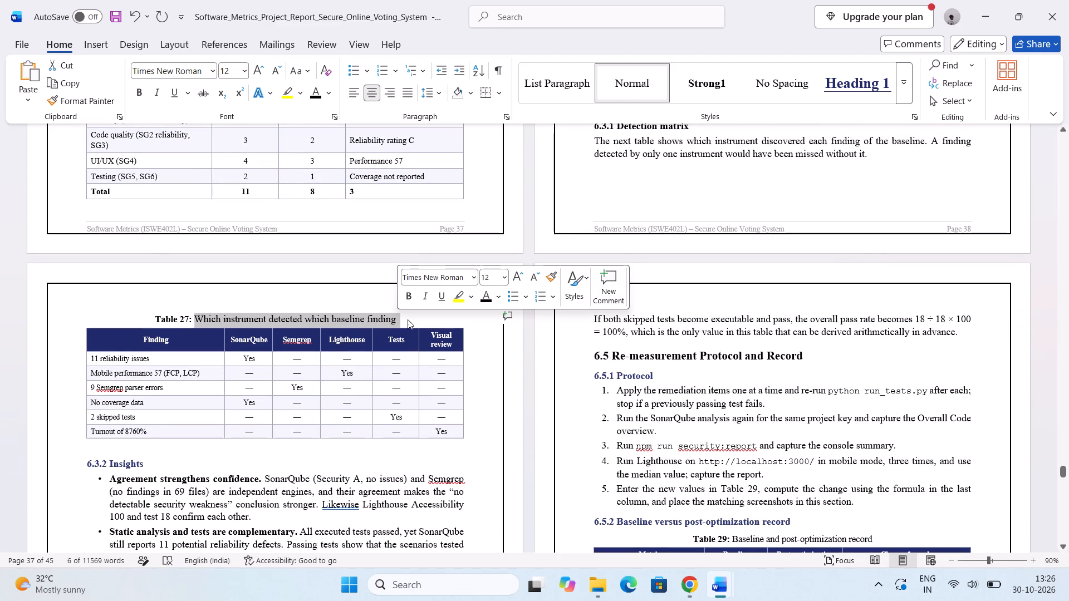
{"action": "left_click", "coordinate": [410, 319]}
{"action": "scroll", "coordinate": [410, 319], "scroll_direction": "down", "scroll_amount": 2}
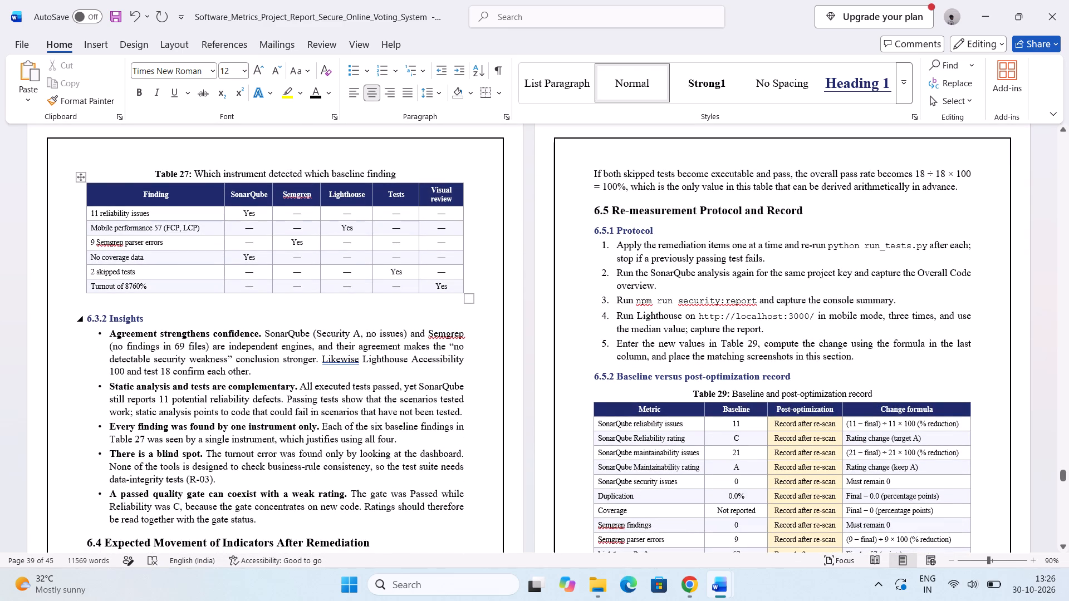
{"action": "left_click_drag", "start_coordinate": [87, 319], "coordinate": [165, 319]}
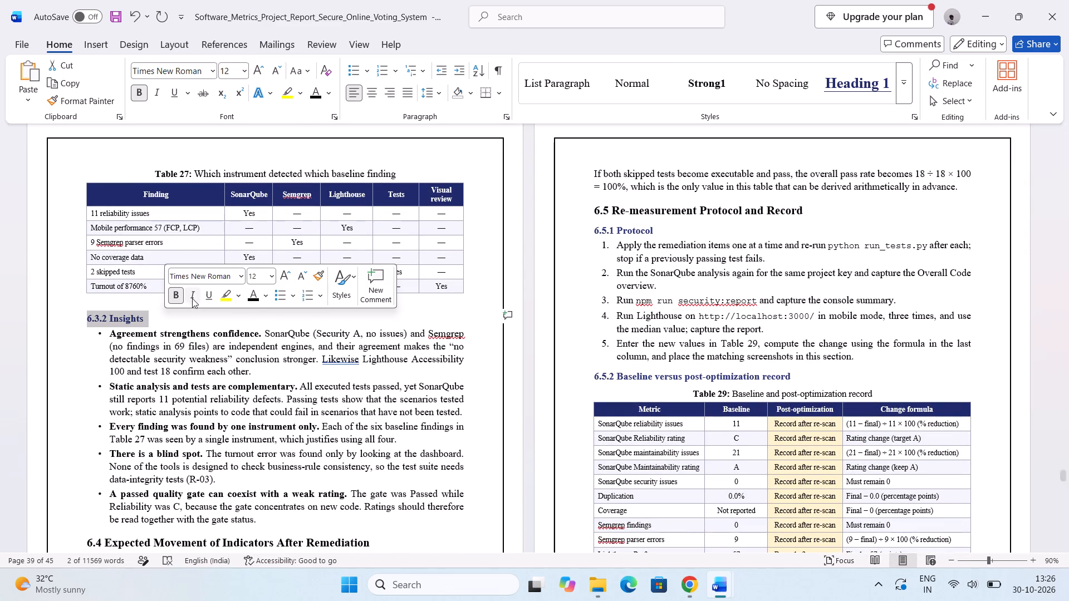
{"action": "left_click", "coordinate": [252, 295]}
{"action": "left_click", "coordinate": [252, 321]}
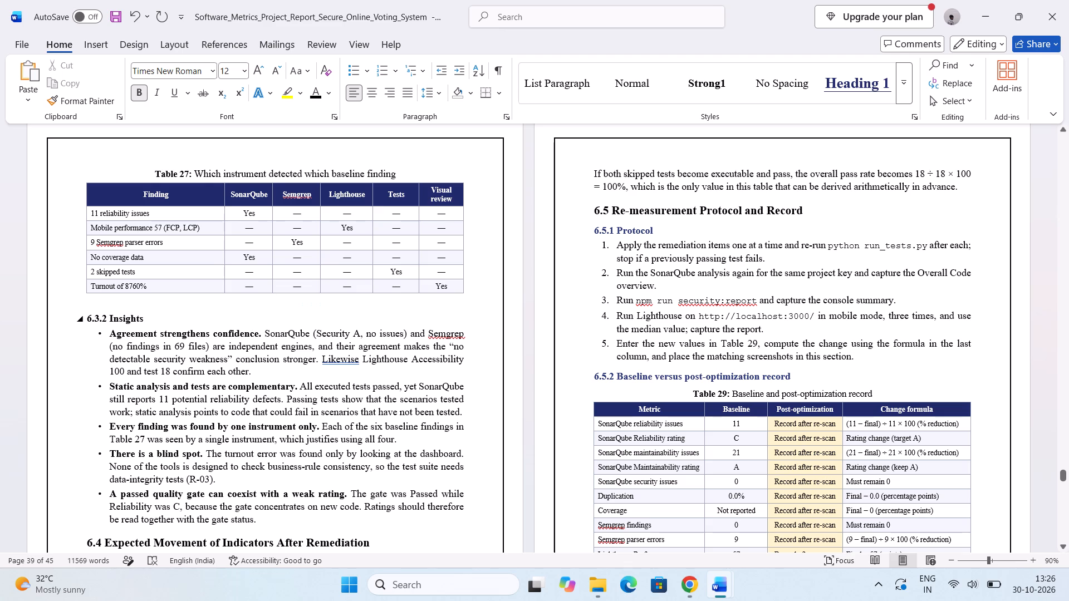
Set the Table 28 caption description "Remediation items mapped to indicators and target states" to font size 12.
{"action": "scroll", "coordinate": [263, 318], "scroll_direction": "down", "scroll_amount": 1}
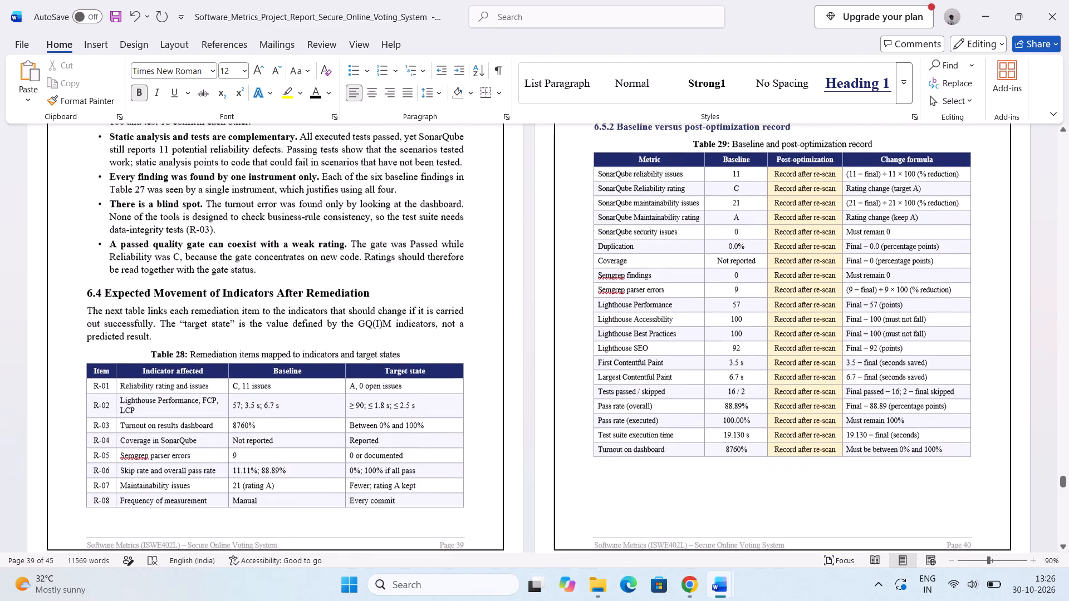
{"action": "scroll", "coordinate": [263, 318], "scroll_direction": "down", "scroll_amount": 1}
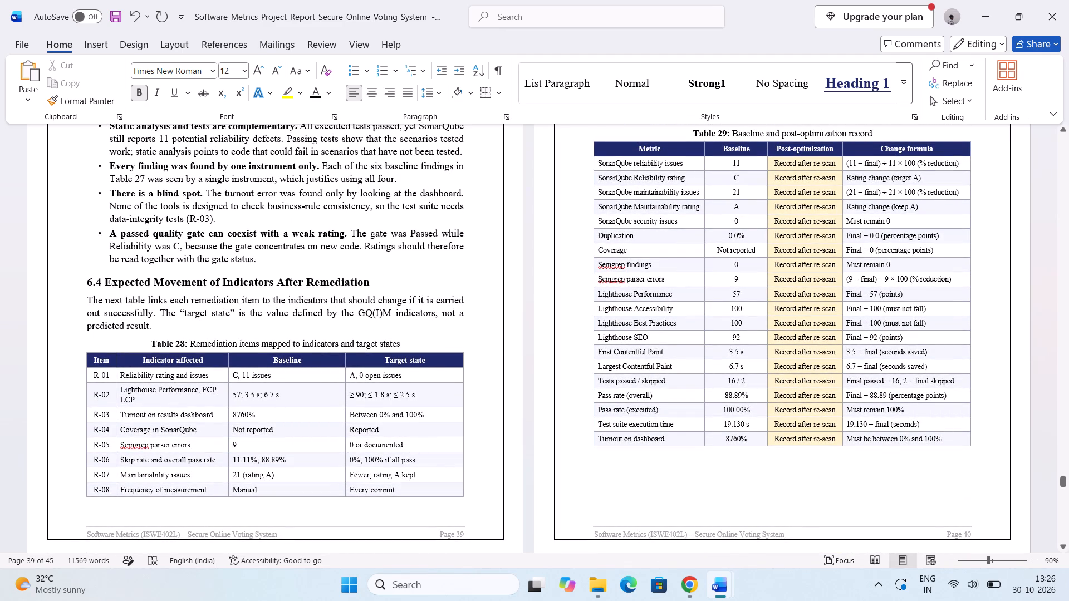
{"action": "left_click_drag", "start_coordinate": [190, 345], "coordinate": [405, 339]}
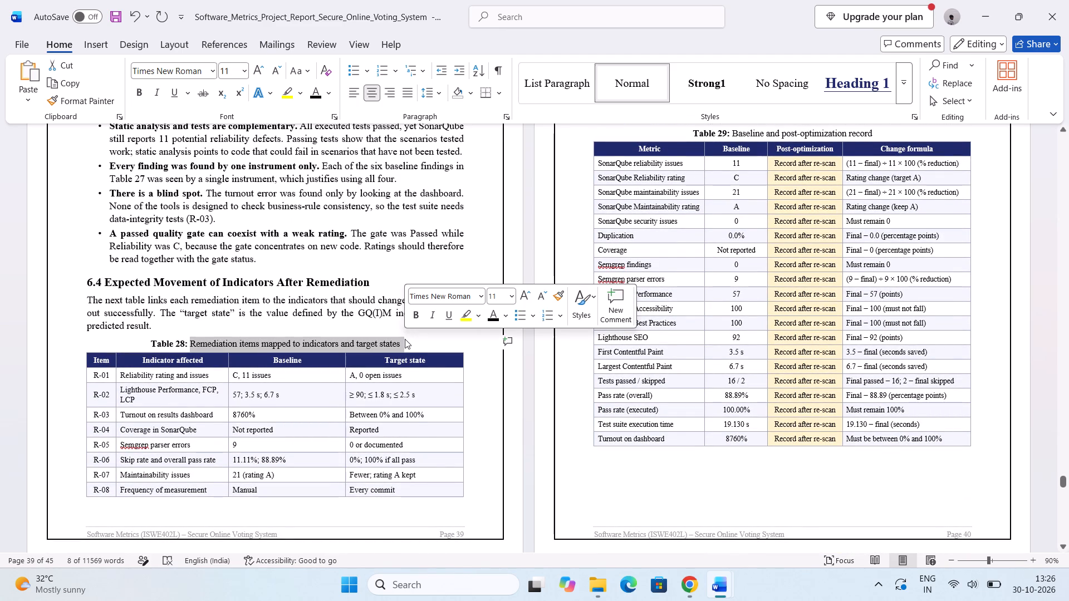
{"action": "left_click", "coordinate": [499, 297]}
{"action": "type", "text": "12"}
{"action": "key", "text": "Return"}
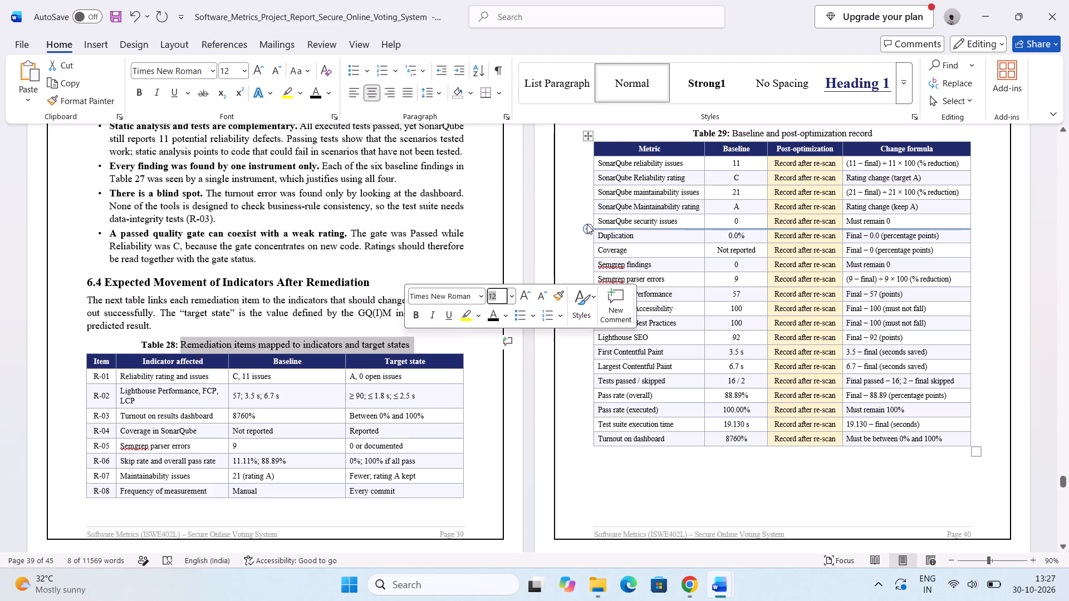
{"action": "left_click", "coordinate": [574, 207]}
Change the font colour of the headings "6.5.1 Protocol" and "6.5.2 Baseline versus post-optimization record" to black.
{"action": "scroll", "coordinate": [574, 207], "scroll_direction": "up", "scroll_amount": 1}
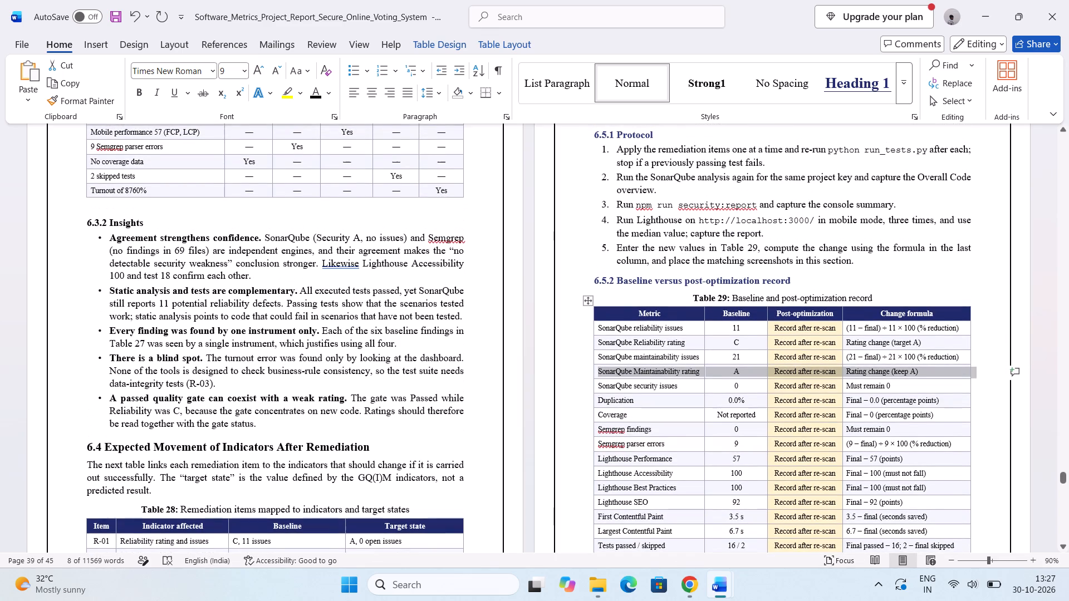
{"action": "scroll", "coordinate": [624, 203], "scroll_direction": "up", "scroll_amount": 1}
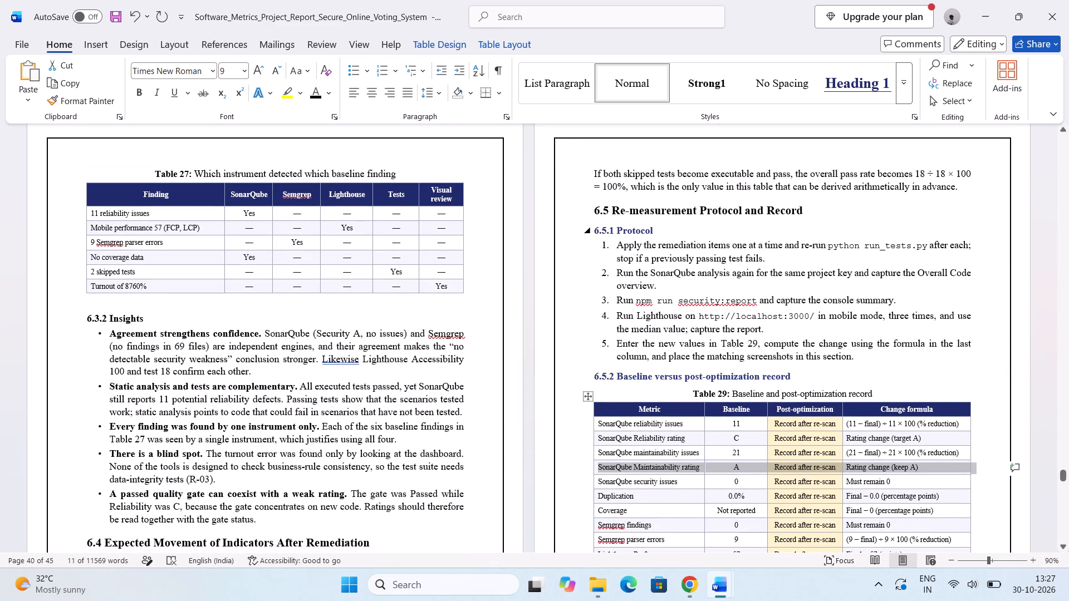
{"action": "left_click_drag", "start_coordinate": [595, 231], "coordinate": [648, 230]}
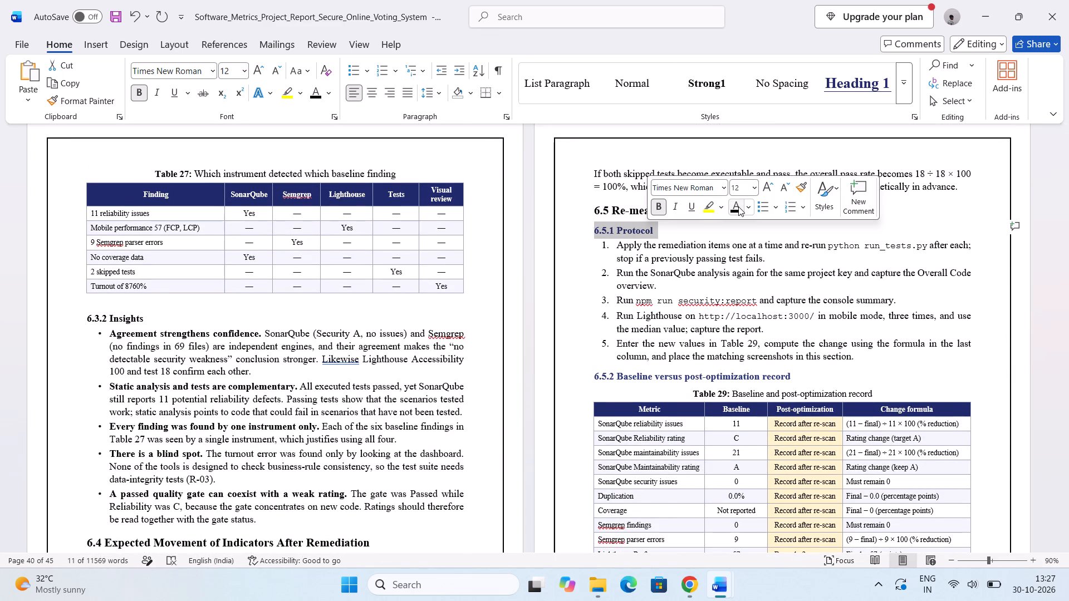
{"action": "left_click", "coordinate": [738, 206]}
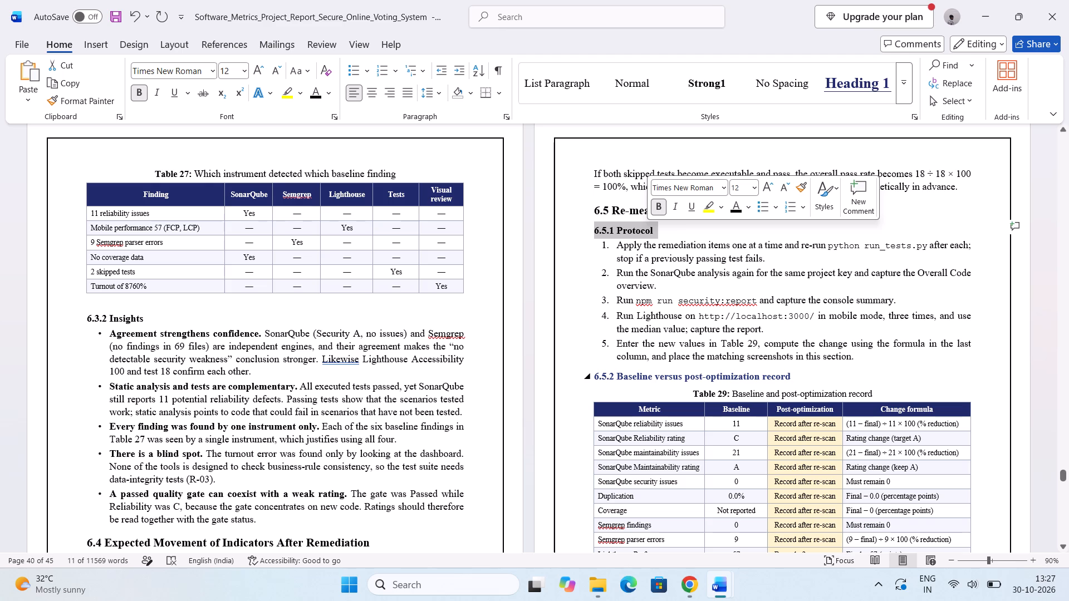
{"action": "left_click_drag", "start_coordinate": [595, 377], "coordinate": [798, 378]}
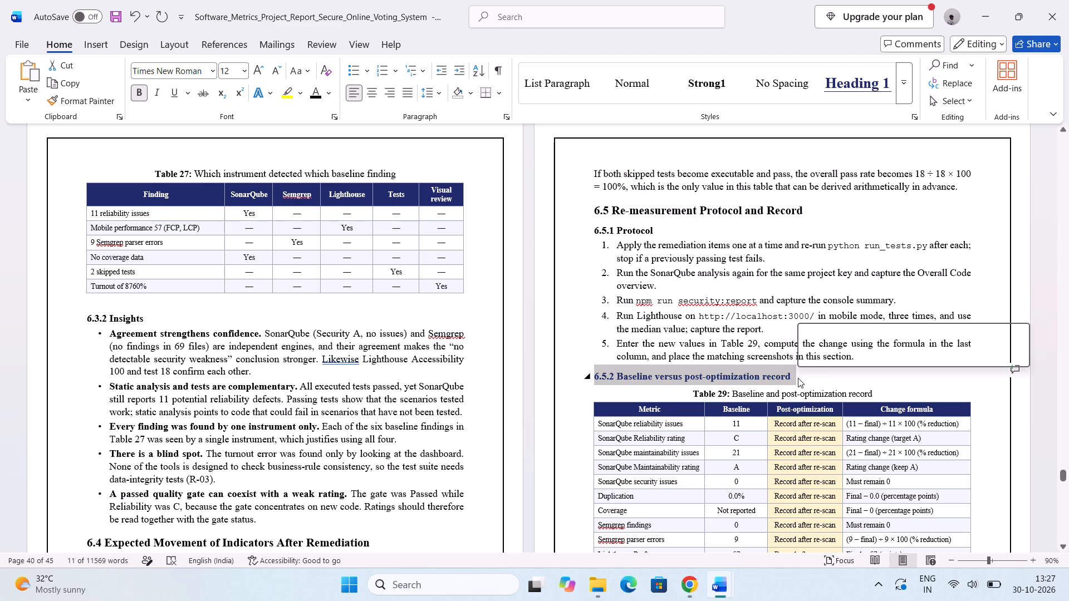
{"action": "left_click", "coordinate": [885, 353]}
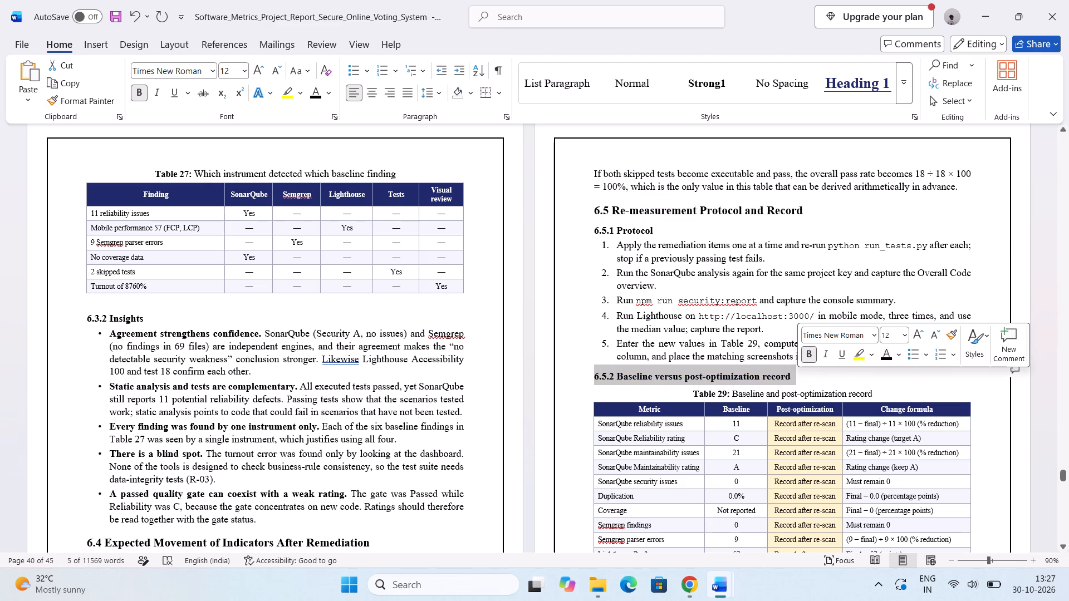
Set the Table 29 caption description "Baseline and post-optimization record" to font size 12.
{"action": "left_click_drag", "start_coordinate": [733, 394], "coordinate": [873, 396]}
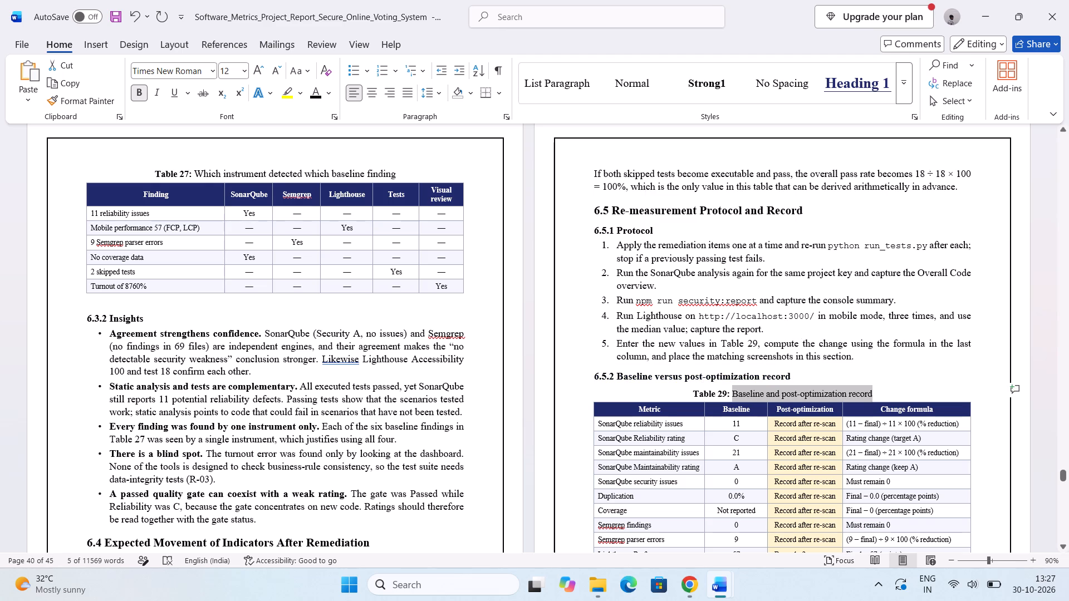
{"action": "left_click_drag", "start_coordinate": [873, 396], "coordinate": [874, 396]}
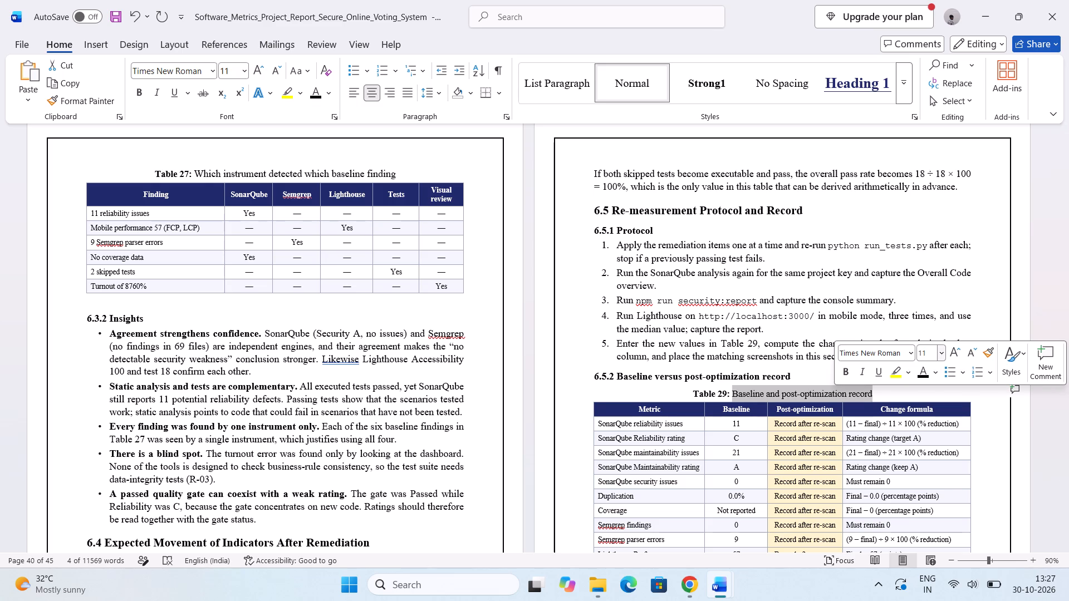
{"action": "left_click", "coordinate": [927, 353]}
{"action": "type", "text": "12"}
{"action": "key", "text": "Return"}
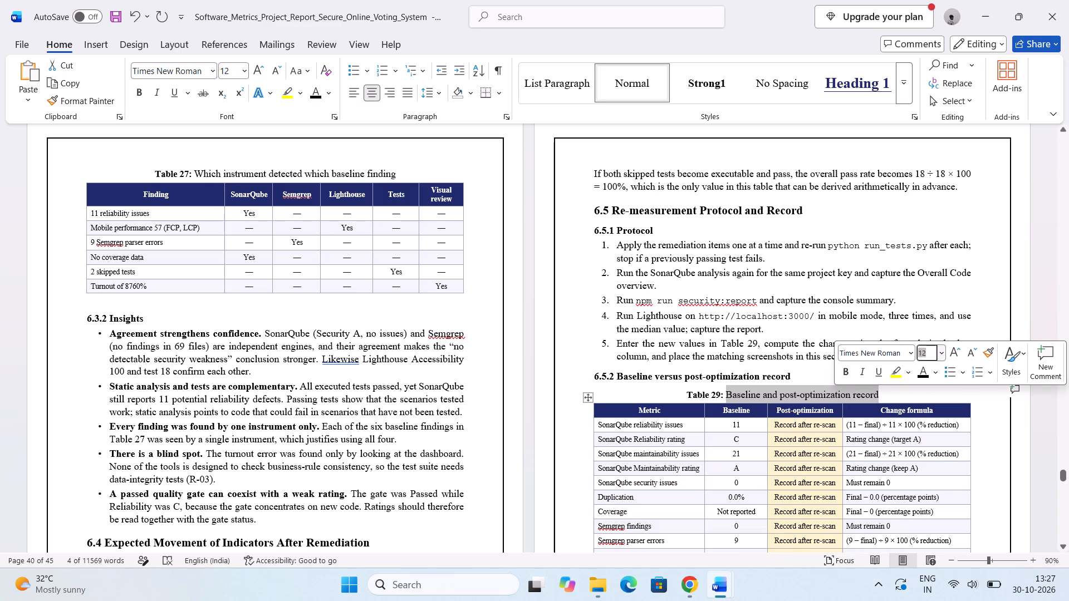
{"action": "left_click", "coordinate": [653, 392]}
Switch to Chrome and examine the formatting of the reference Software_Metrics_Final_Project_Report.pdf from the abstract through the references in section 7.5.
{"action": "scroll", "coordinate": [653, 392], "scroll_direction": "down", "scroll_amount": 2}
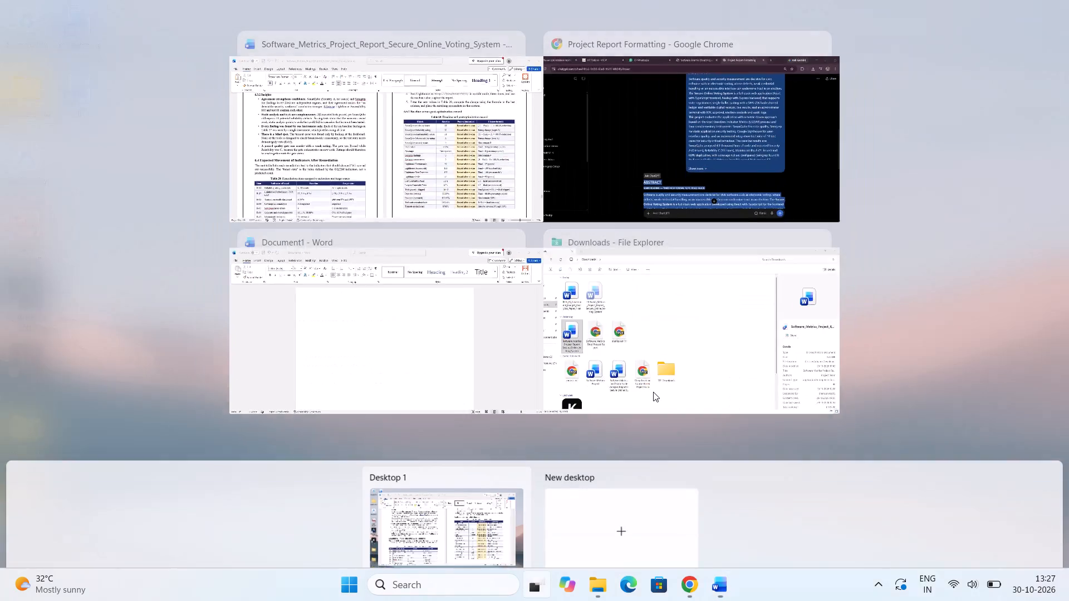
{"action": "left_click", "coordinate": [642, 116]}
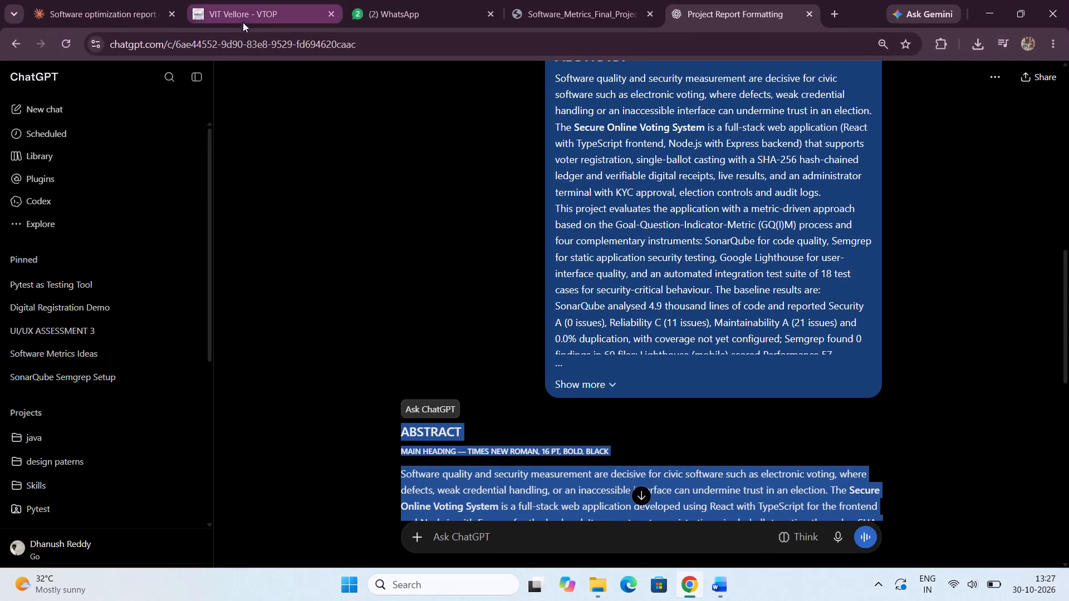
{"action": "left_click", "coordinate": [570, 12]}
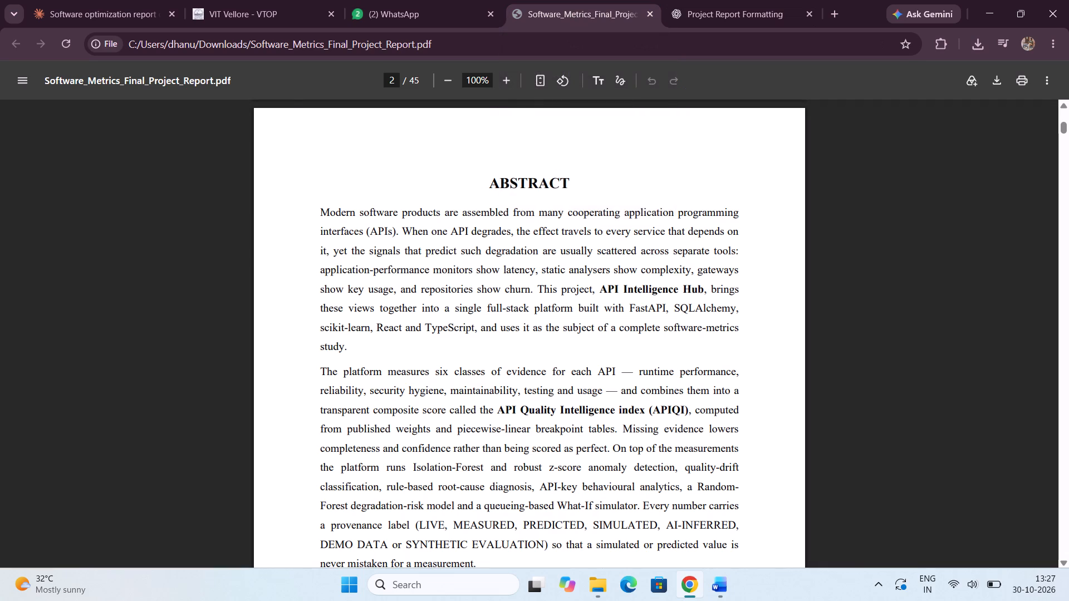
{"action": "left_click", "coordinate": [403, 156]}
{"action": "scroll", "coordinate": [403, 156], "scroll_direction": "right", "scroll_amount": 1}
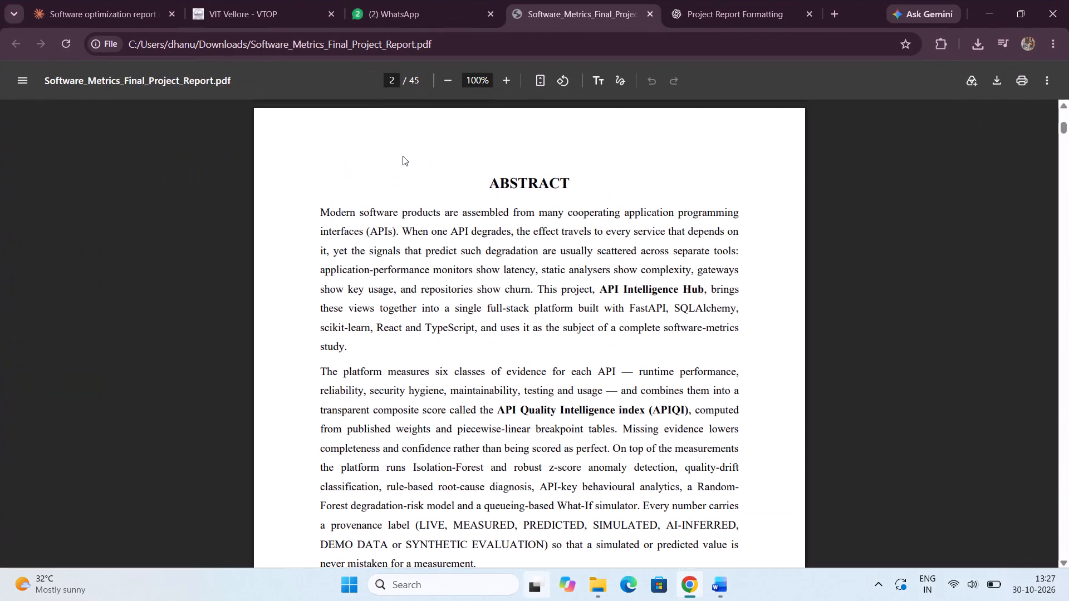
{"action": "scroll", "coordinate": [403, 156], "scroll_direction": "right", "scroll_amount": 1}
{"action": "scroll", "coordinate": [466, 306], "scroll_direction": "down", "scroll_amount": 14}
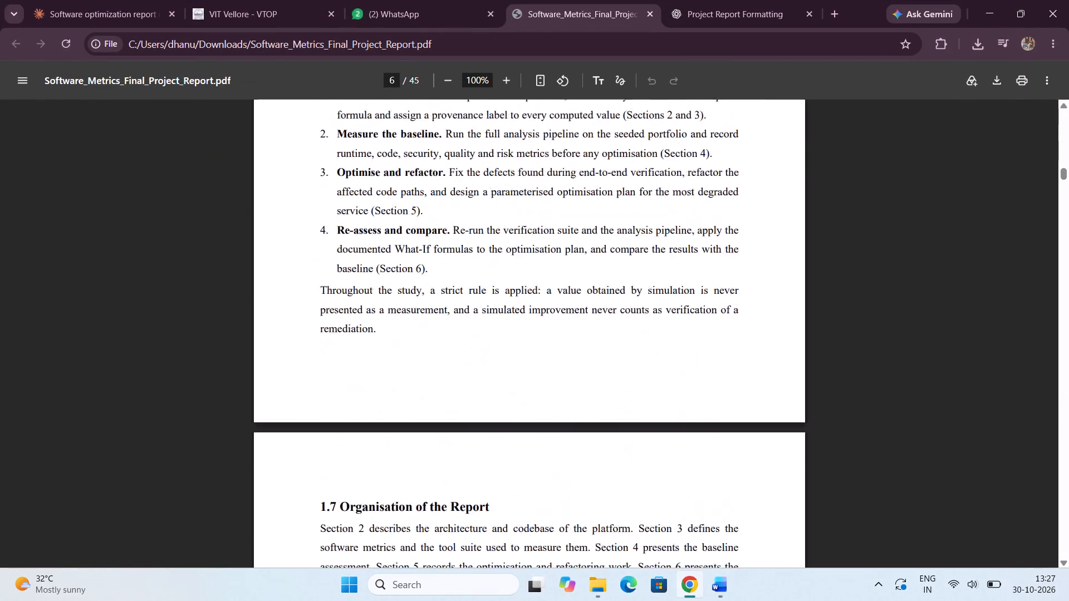
{"action": "scroll", "coordinate": [466, 306], "scroll_direction": "down", "scroll_amount": 20}
{"action": "scroll", "coordinate": [466, 306], "scroll_direction": "down", "scroll_amount": 1}
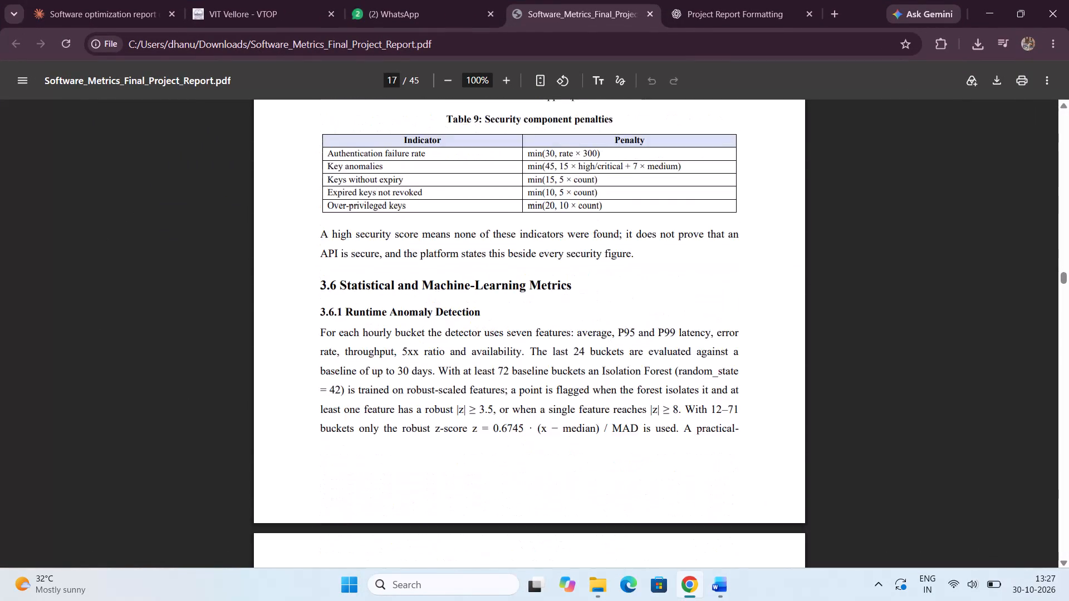
{"action": "scroll", "coordinate": [466, 306], "scroll_direction": "down", "scroll_amount": 4}
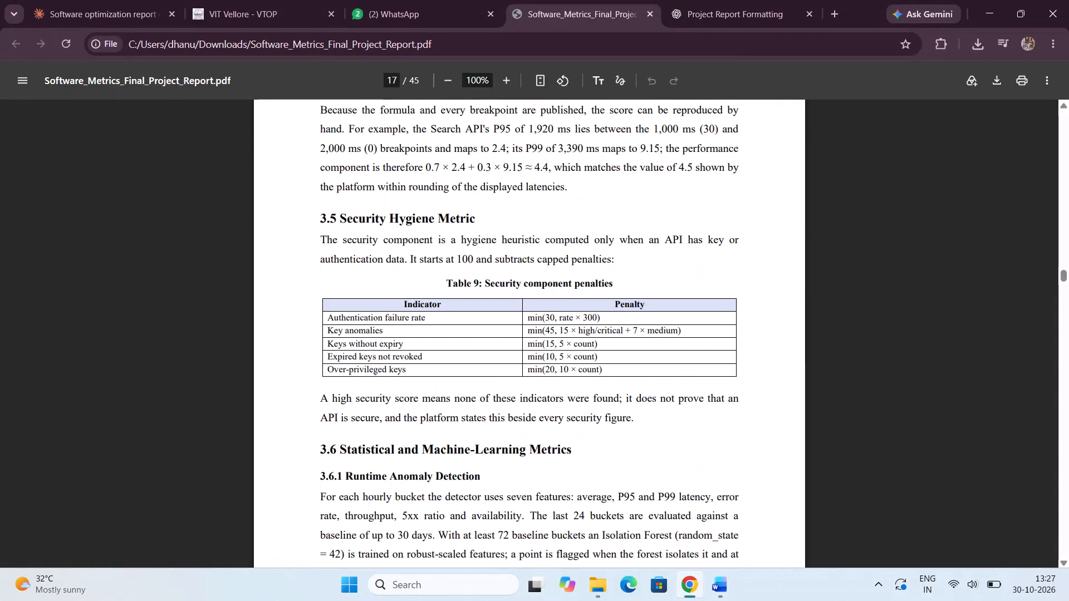
{"action": "scroll", "coordinate": [466, 306], "scroll_direction": "down", "scroll_amount": 4}
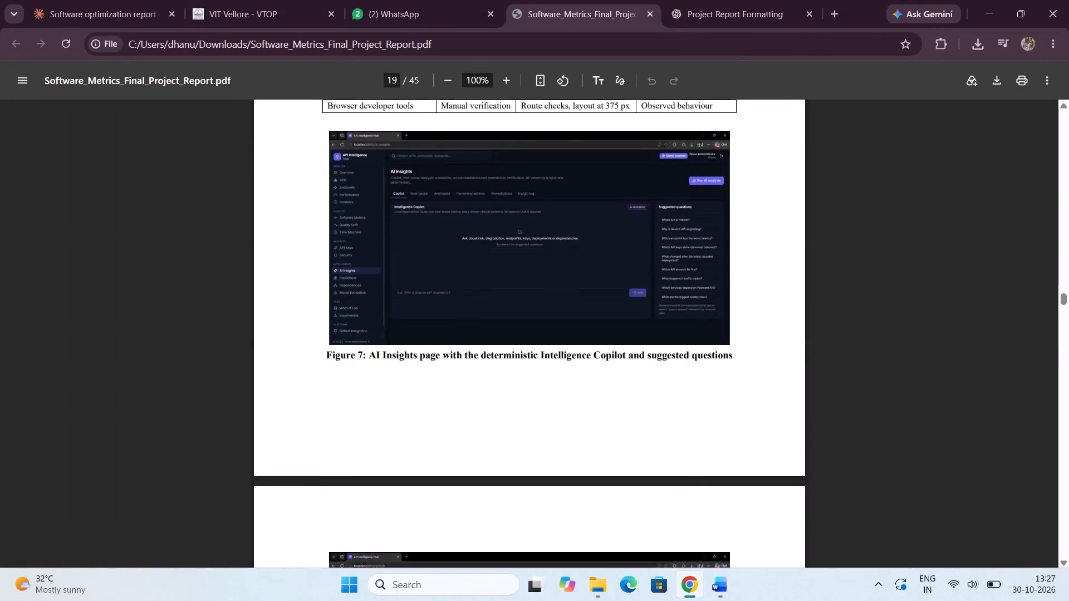
{"action": "scroll", "coordinate": [466, 306], "scroll_direction": "down", "scroll_amount": 6}
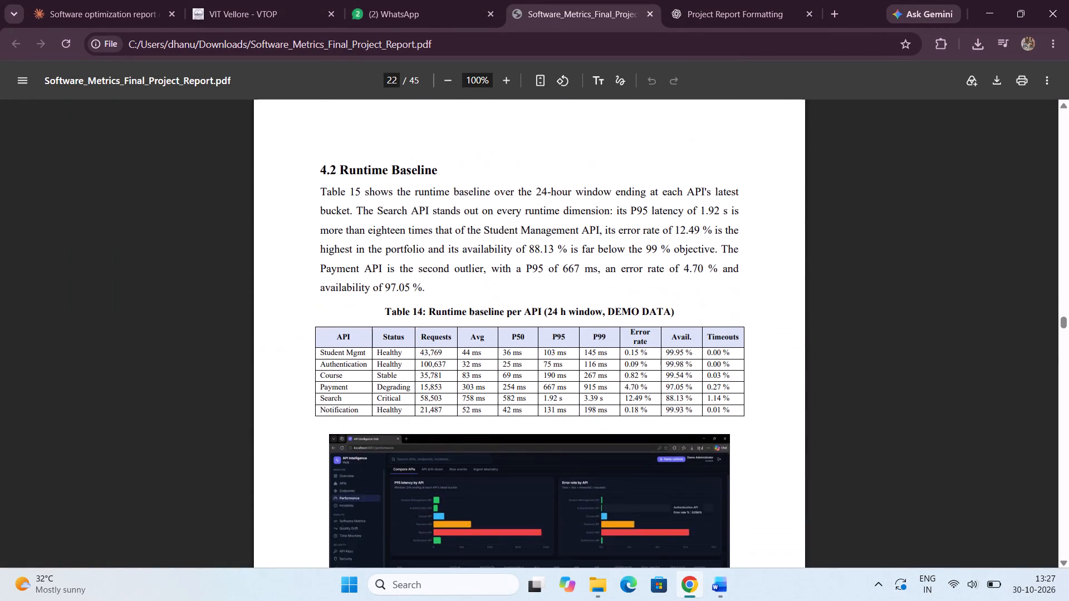
{"action": "scroll", "coordinate": [466, 306], "scroll_direction": "down", "scroll_amount": 11}
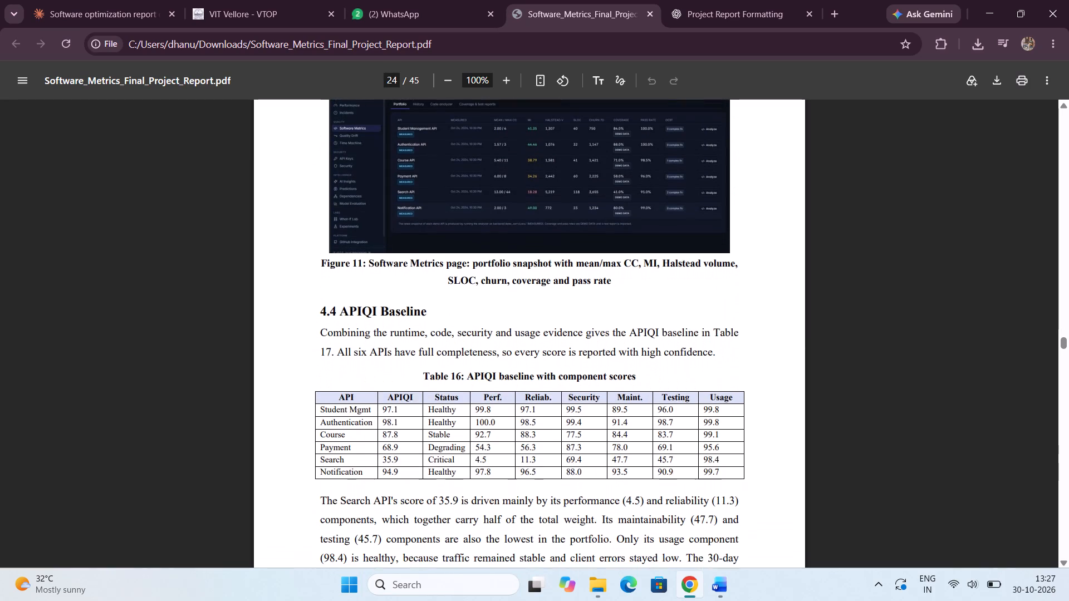
{"action": "scroll", "coordinate": [466, 306], "scroll_direction": "down", "scroll_amount": 20}
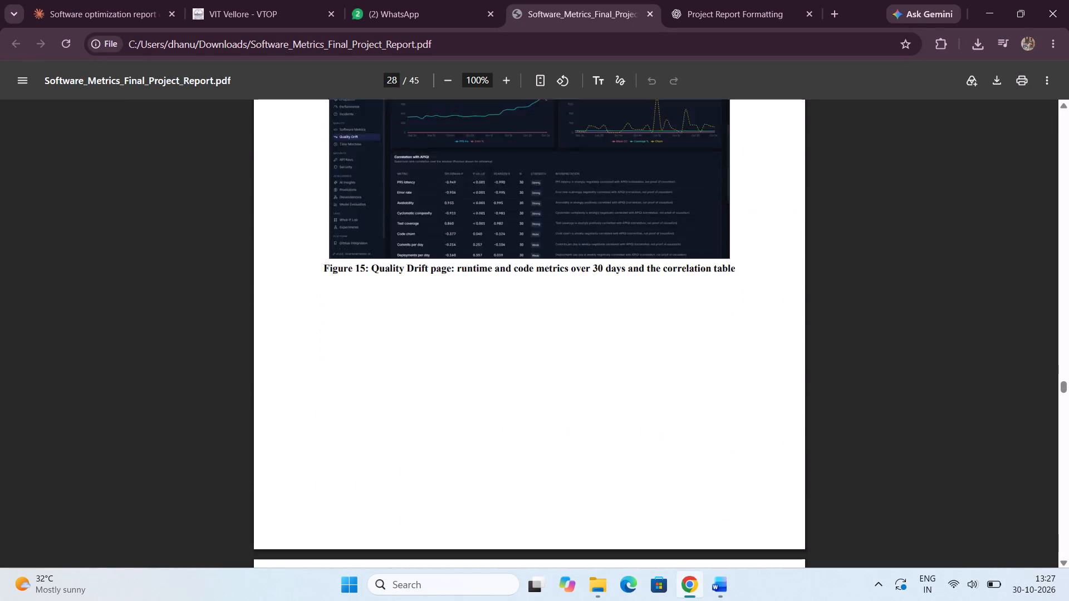
{"action": "scroll", "coordinate": [466, 306], "scroll_direction": "down", "scroll_amount": 16}
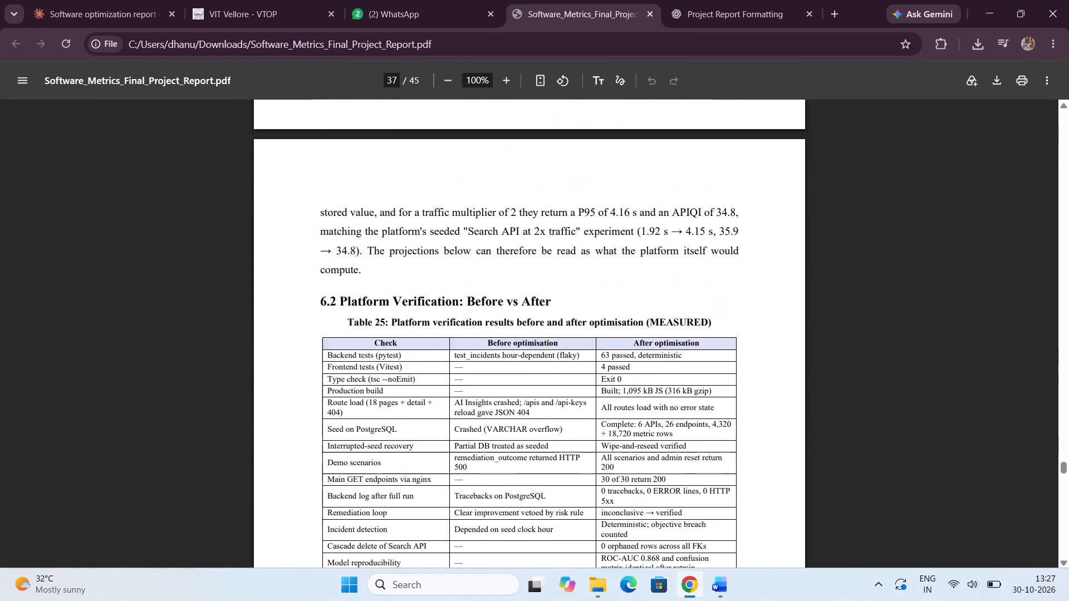
{"action": "scroll", "coordinate": [466, 306], "scroll_direction": "down", "scroll_amount": 4}
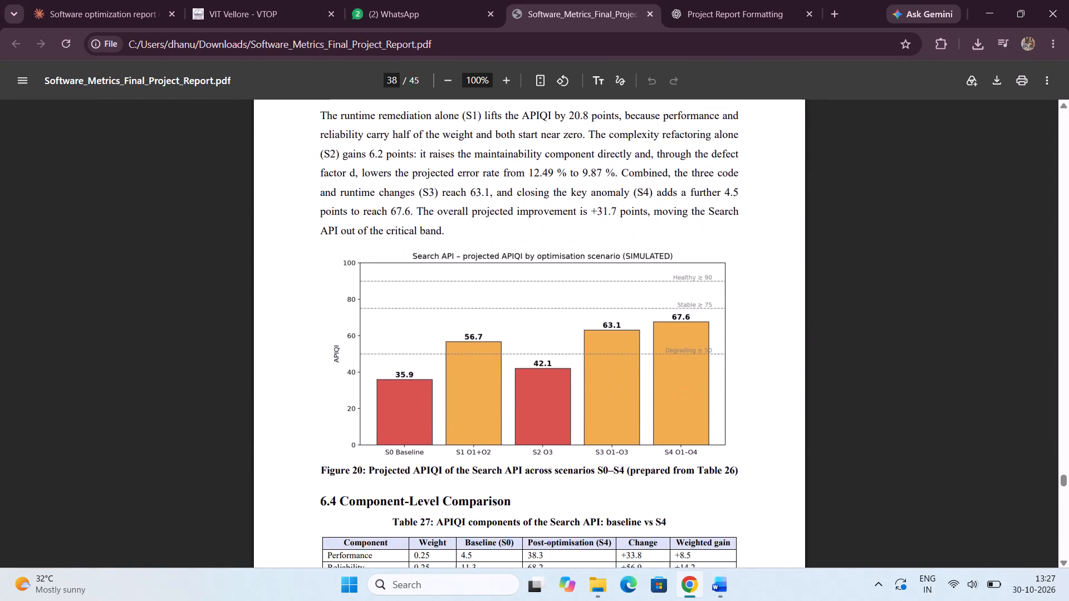
{"action": "scroll", "coordinate": [466, 306], "scroll_direction": "down", "scroll_amount": 1}
{"action": "scroll", "coordinate": [466, 306], "scroll_direction": "down", "scroll_amount": 20}
{"action": "scroll", "coordinate": [466, 306], "scroll_direction": "down", "scroll_amount": 8}
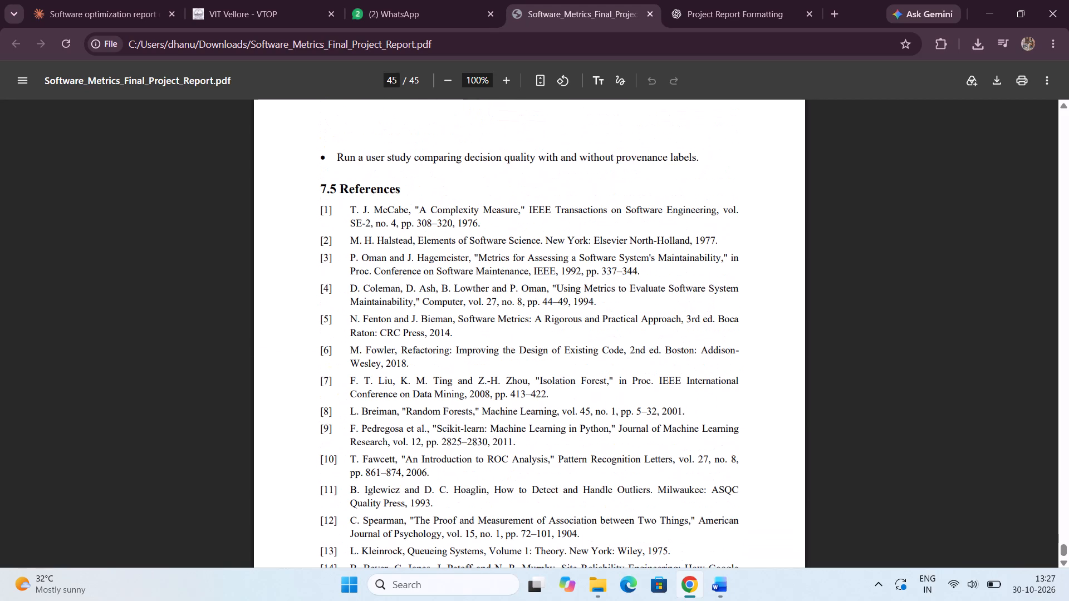
{"action": "scroll", "coordinate": [466, 306], "scroll_direction": "up", "scroll_amount": 5}
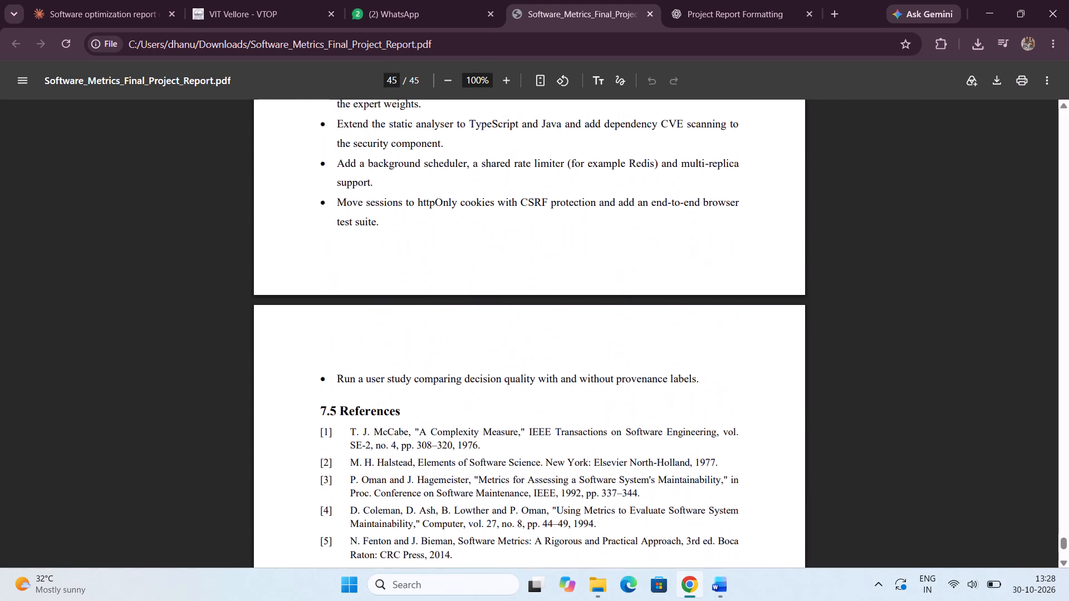
{"action": "scroll", "coordinate": [466, 306], "scroll_direction": "up", "scroll_amount": 4}
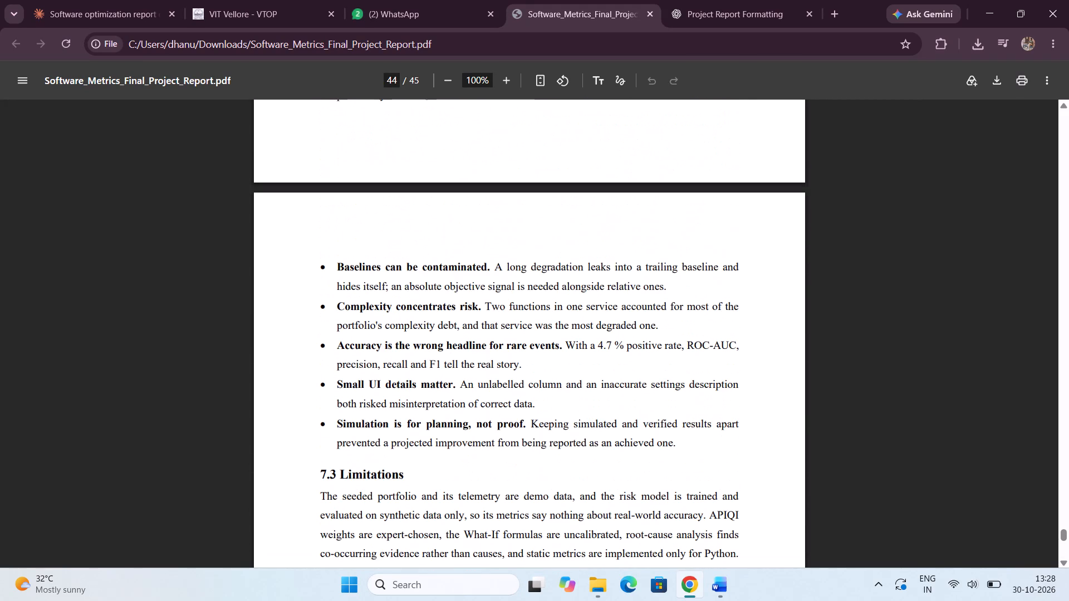
{"action": "scroll", "coordinate": [511, 1], "scroll_direction": "down", "scroll_amount": 1}
Return to the Word report and review its layout from section 6.5 through the appendices, and back to the cover page.
{"action": "left_click", "coordinate": [658, 123]}
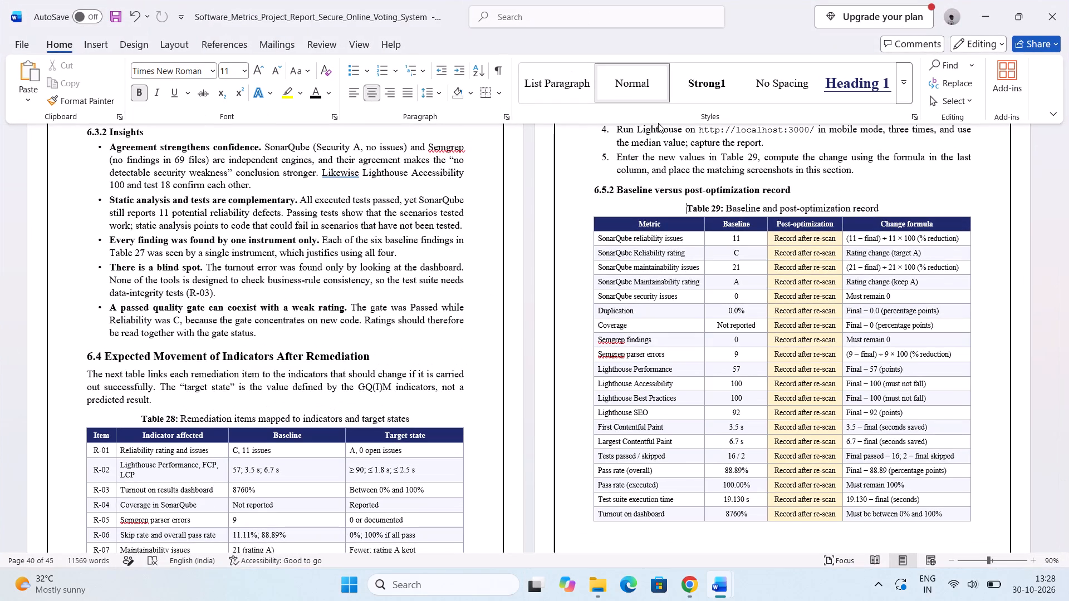
{"action": "scroll", "coordinate": [658, 123], "scroll_direction": "down", "scroll_amount": 3}
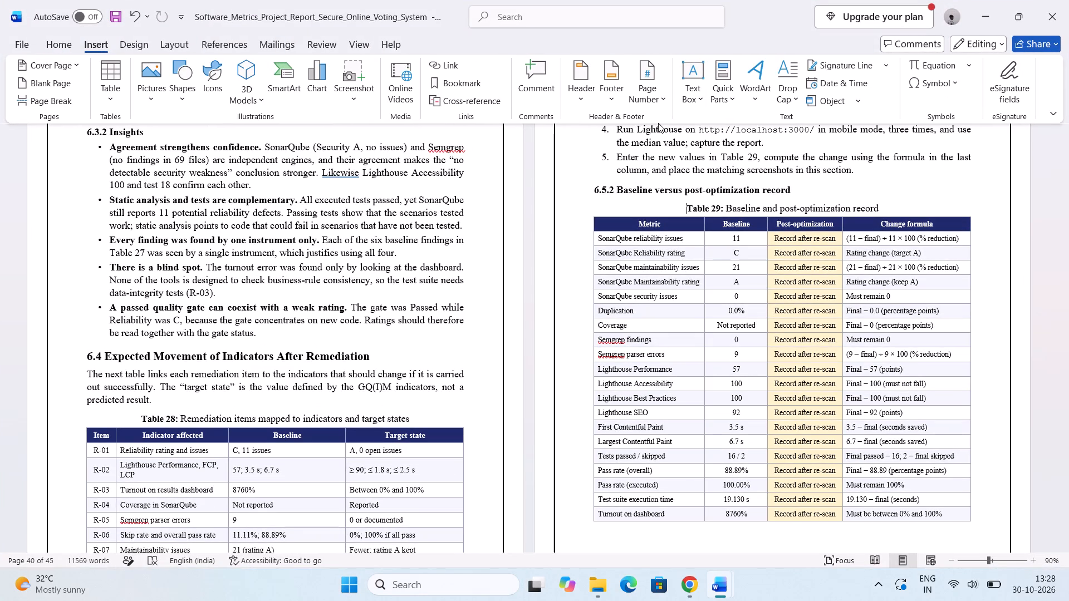
{"action": "scroll", "coordinate": [741, 361], "scroll_direction": "down", "scroll_amount": 6}
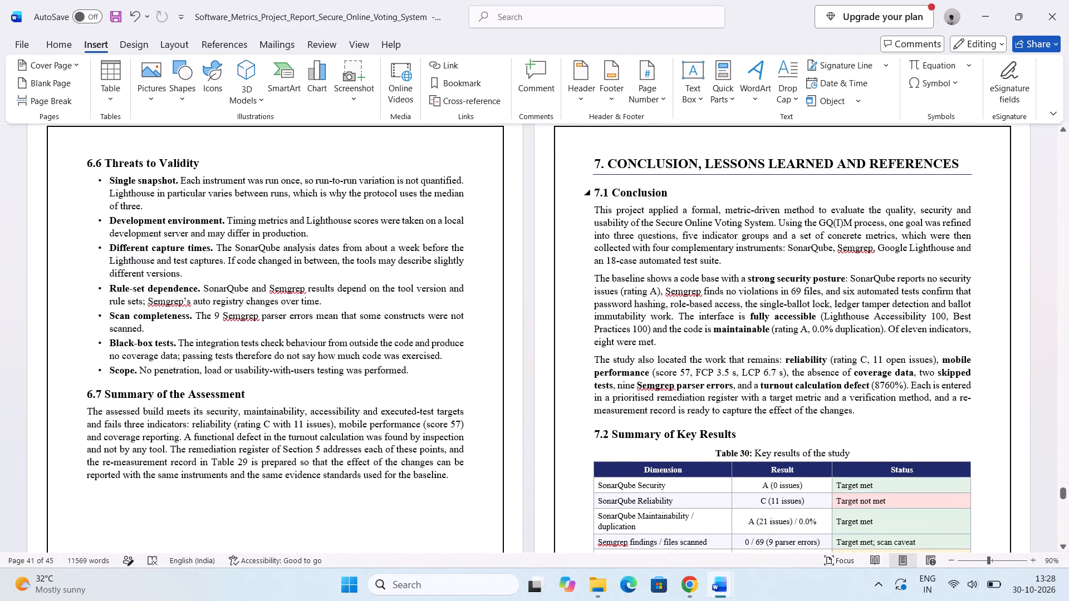
{"action": "scroll", "coordinate": [696, 343], "scroll_direction": "down", "scroll_amount": 5}
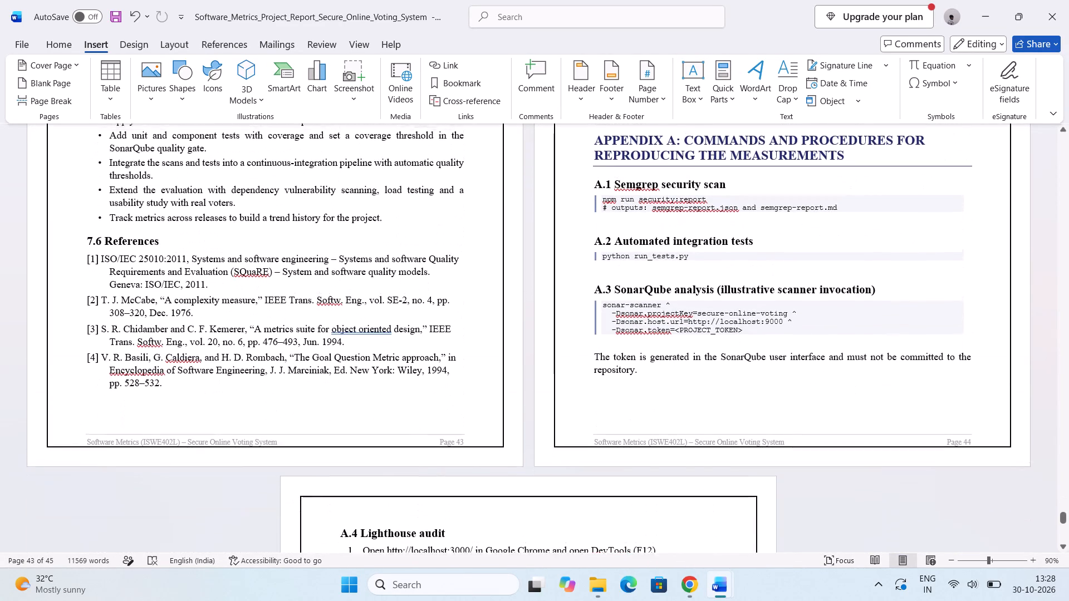
{"action": "scroll", "coordinate": [696, 343], "scroll_direction": "down", "scroll_amount": 7}
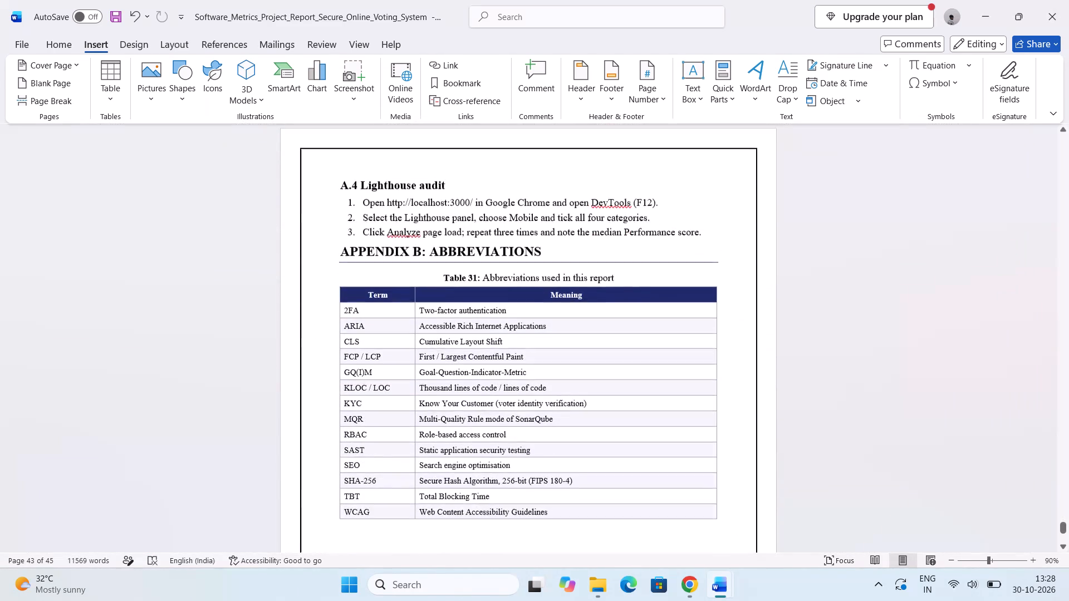
{"action": "scroll", "coordinate": [696, 343], "scroll_direction": "up", "scroll_amount": 4}
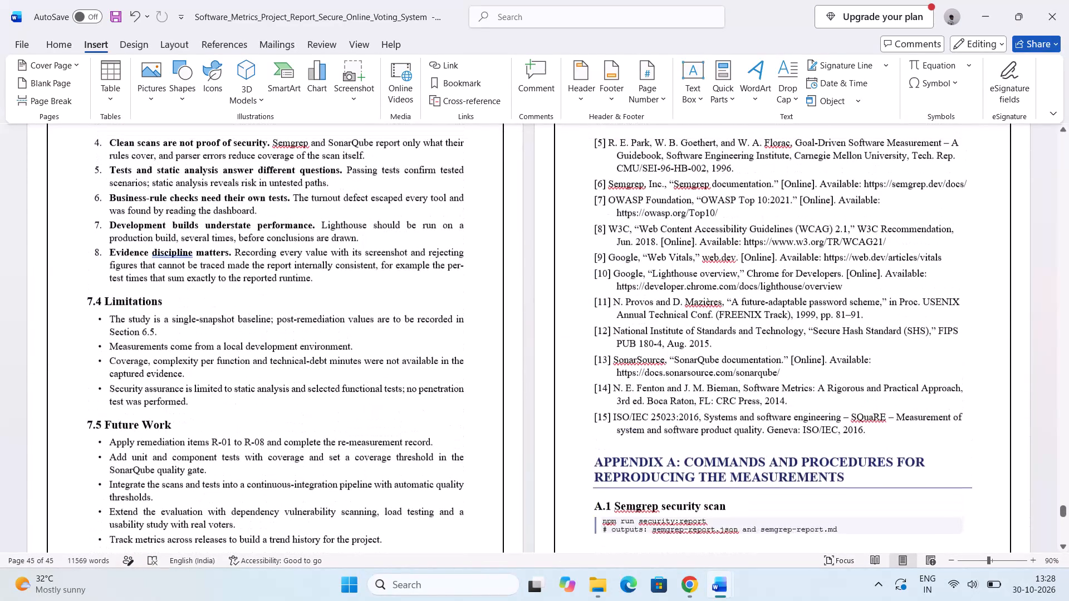
{"action": "scroll", "coordinate": [696, 343], "scroll_direction": "up", "scroll_amount": 7}
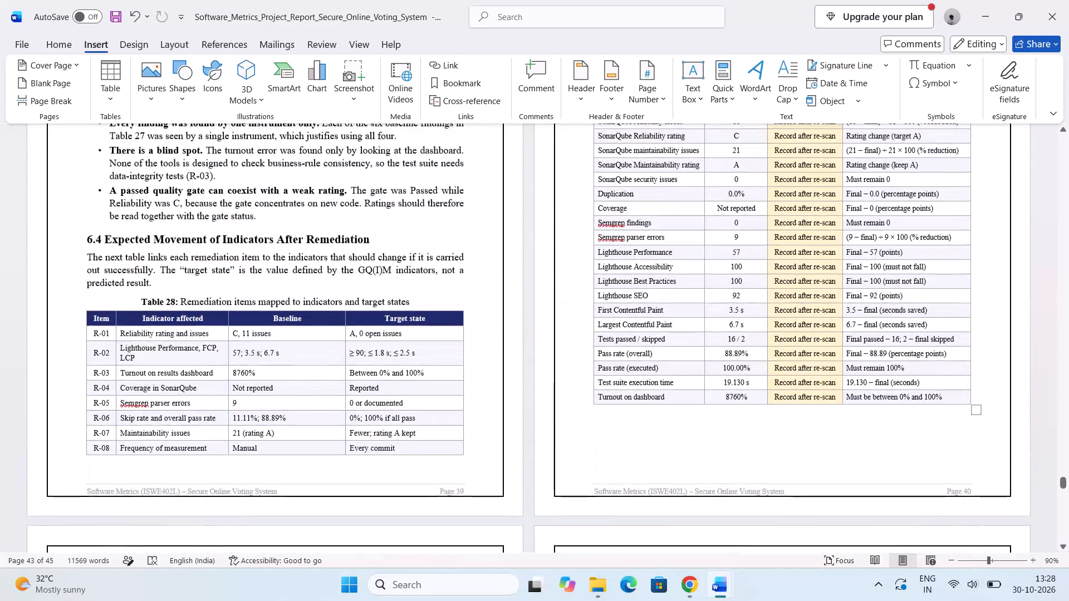
{"action": "scroll", "coordinate": [696, 343], "scroll_direction": "up", "scroll_amount": 2}
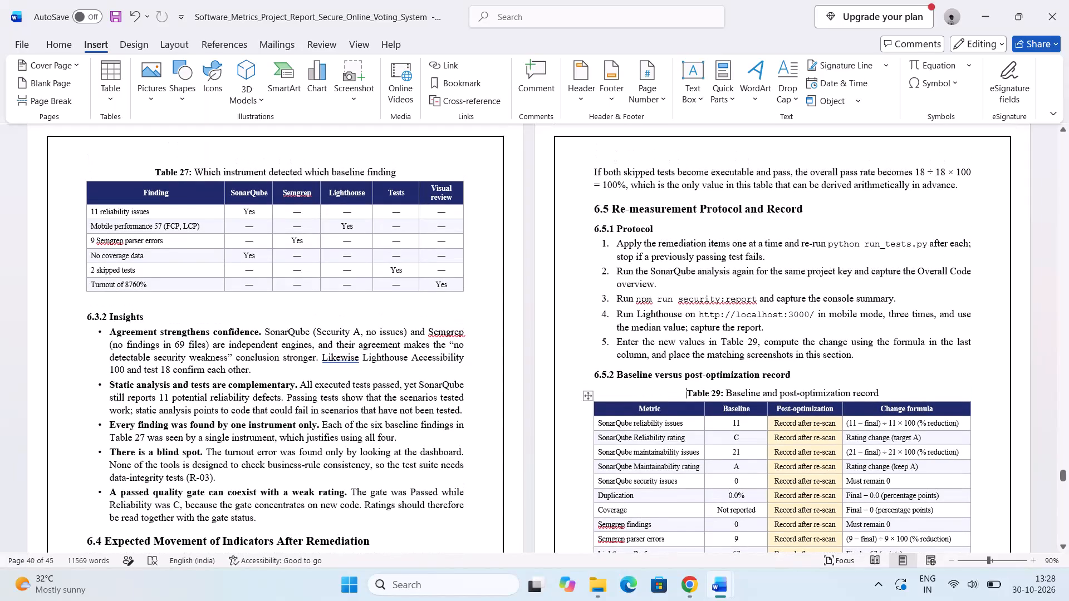
{"action": "scroll", "coordinate": [696, 343], "scroll_direction": "up", "scroll_amount": 1}
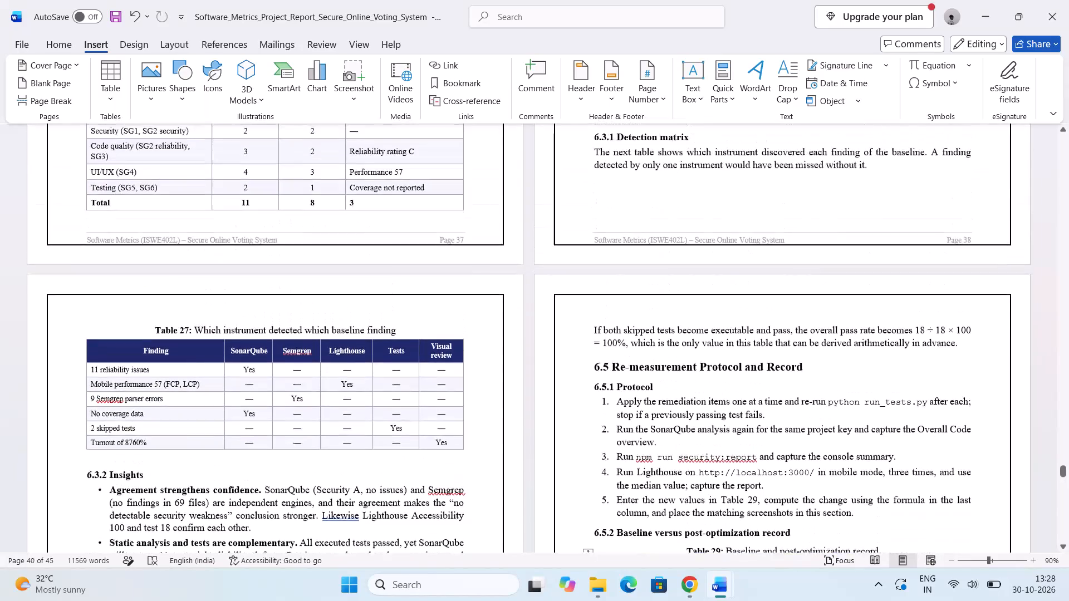
{"action": "scroll", "coordinate": [696, 343], "scroll_direction": "up", "scroll_amount": 2}
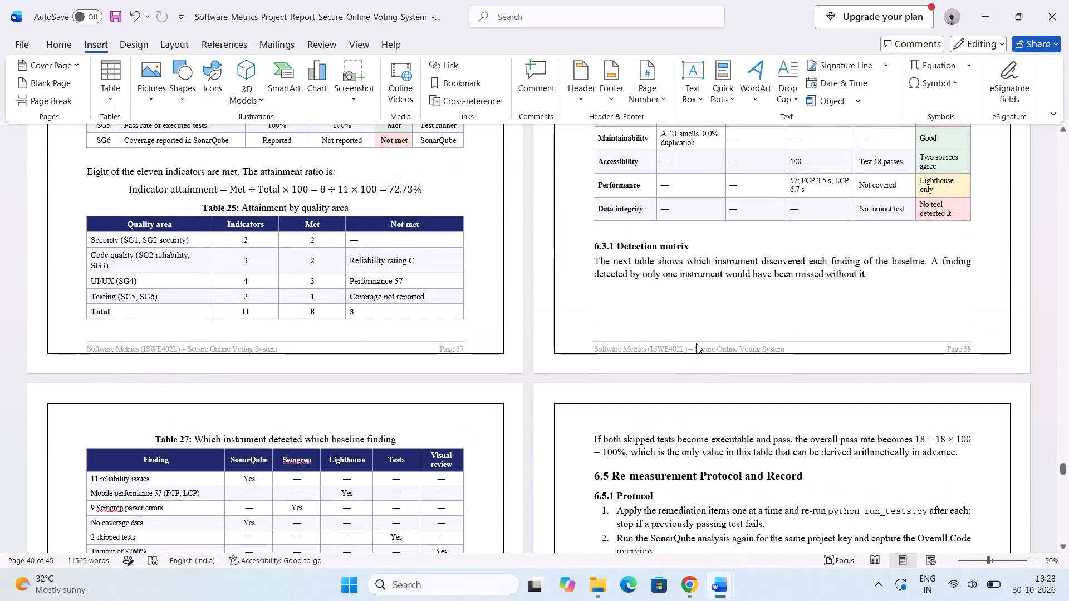
{"action": "scroll", "coordinate": [696, 343], "scroll_direction": "up", "scroll_amount": 6}
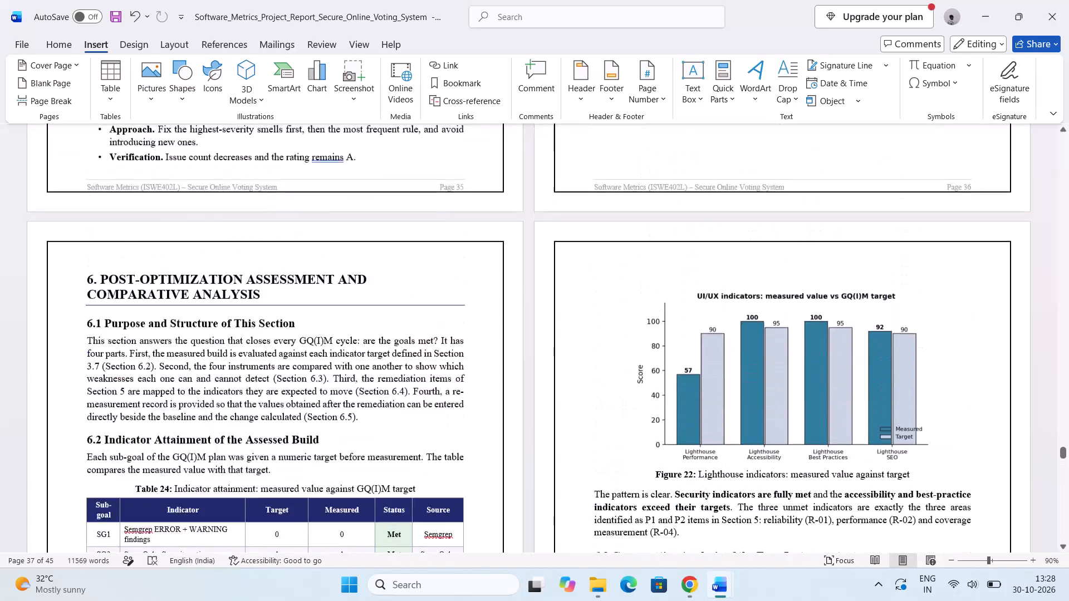
{"action": "scroll", "coordinate": [696, 343], "scroll_direction": "up", "scroll_amount": 9}
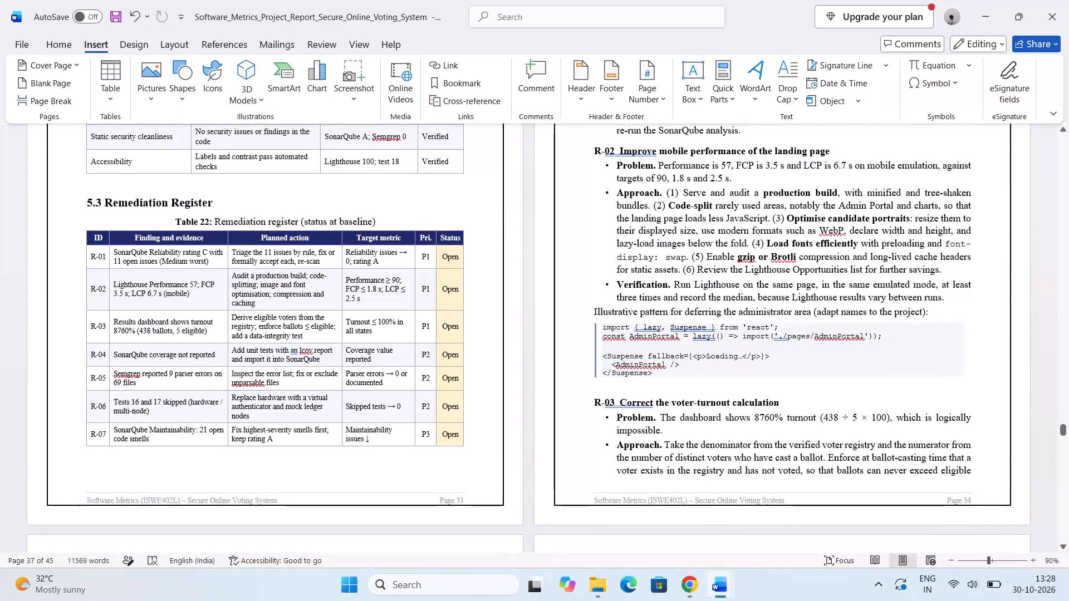
{"action": "scroll", "coordinate": [696, 343], "scroll_direction": "up", "scroll_amount": 4}
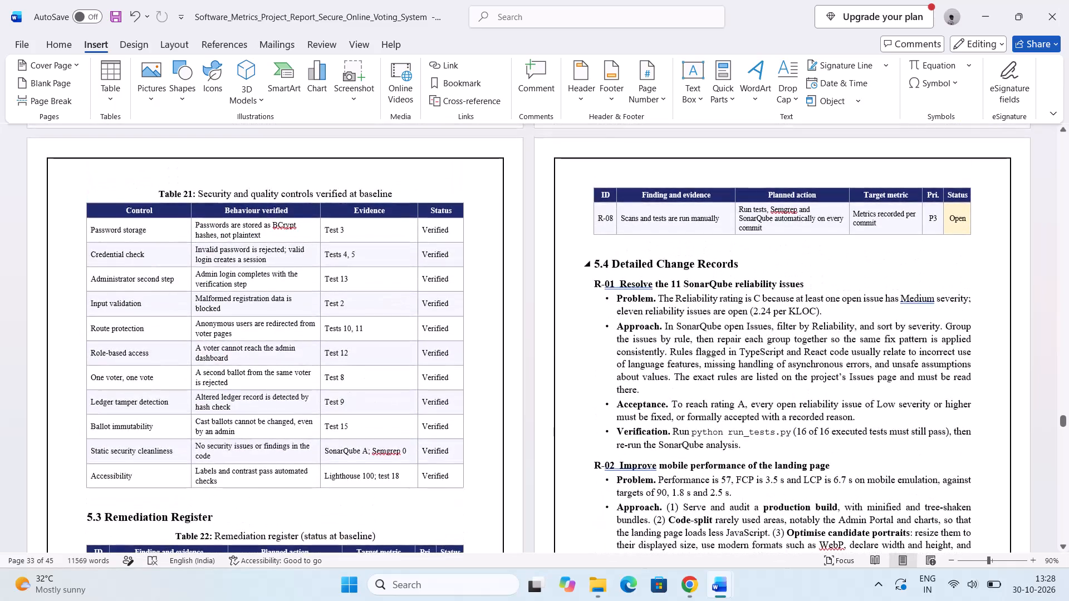
{"action": "scroll", "coordinate": [696, 343], "scroll_direction": "up", "scroll_amount": 10}
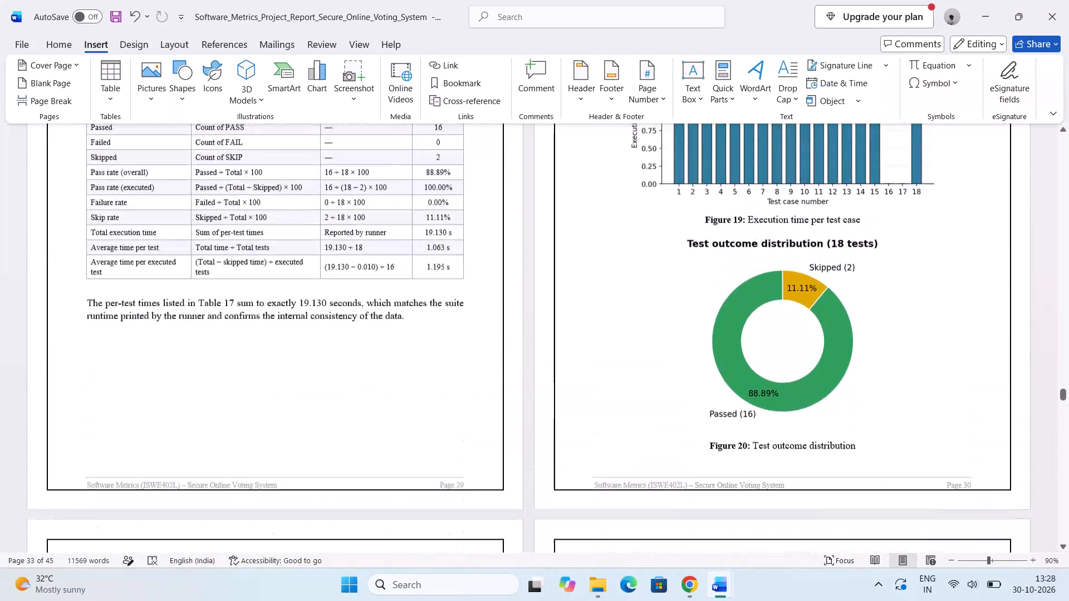
{"action": "scroll", "coordinate": [696, 343], "scroll_direction": "up", "scroll_amount": 20}
{"action": "scroll", "coordinate": [696, 343], "scroll_direction": "up", "scroll_amount": 11}
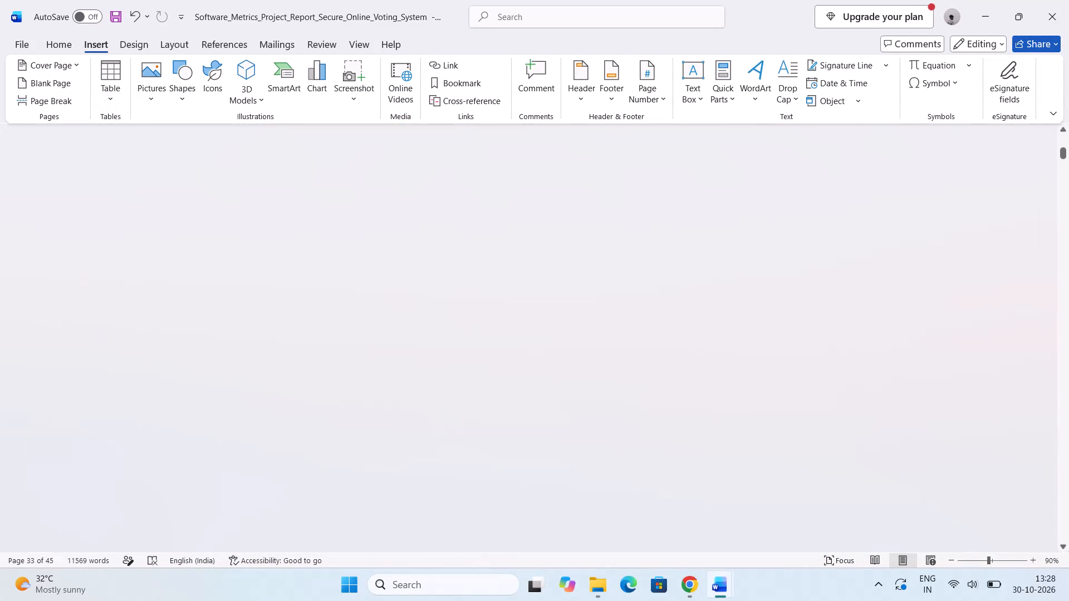
{"action": "scroll", "coordinate": [696, 343], "scroll_direction": "up", "scroll_amount": 18}
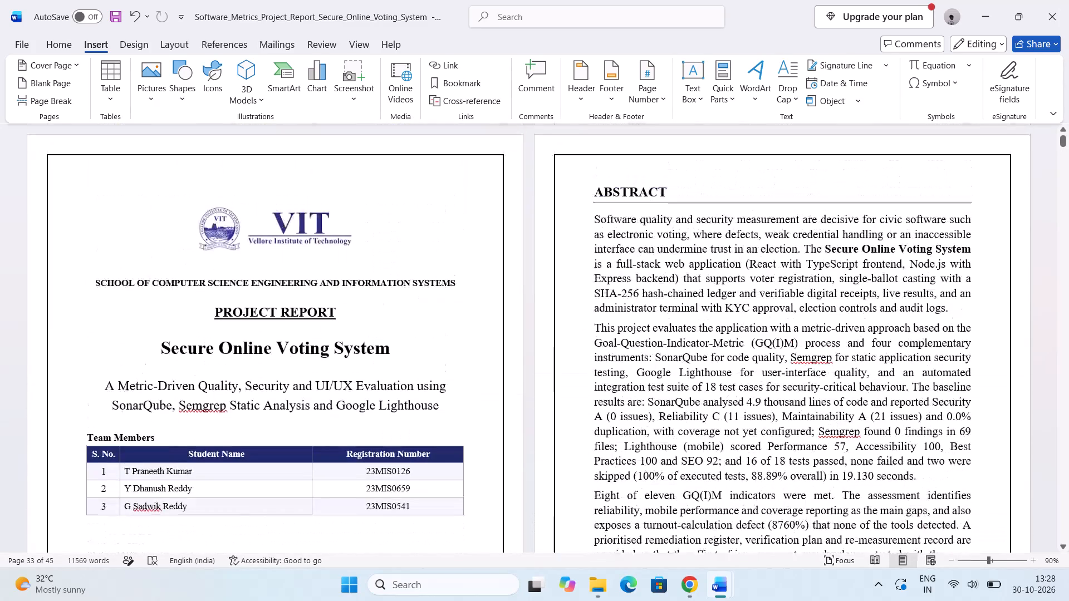
Save the Secure Online Voting System report.
{"action": "key", "text": "ctrl+s"}
{"action": "key", "text": "ctrl+s"}
{"action": "key", "text": "ctrl+s"}
{"action": "key", "text": "ctrl+s"}
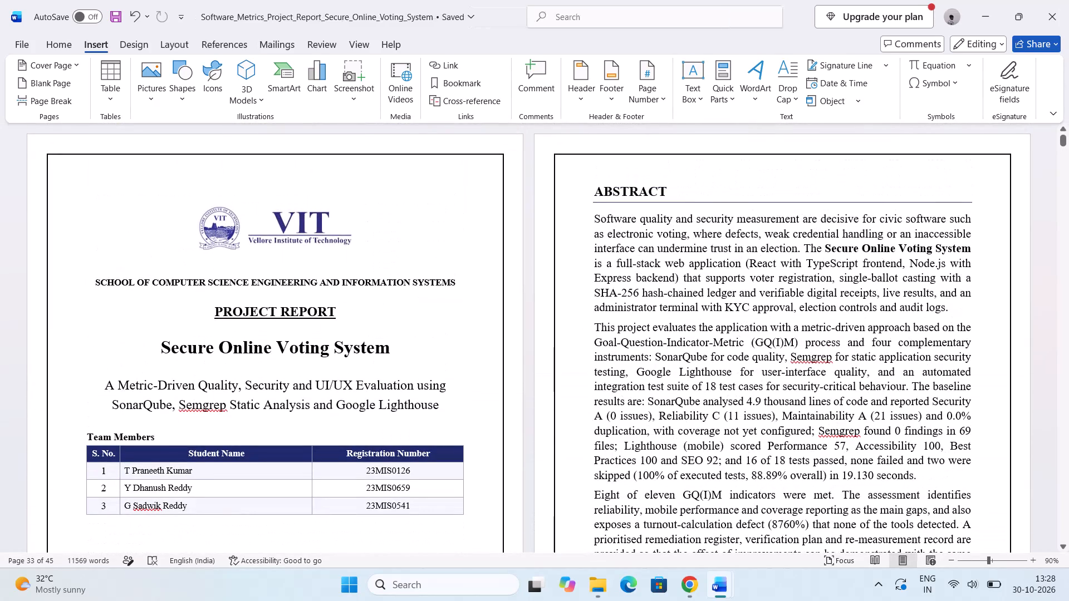
{"action": "key", "text": "ctrl+s"}
{"action": "key", "text": "ctrl+s"}
{"action": "key", "text": "ctrl+s"}
{"action": "key", "text": "ctrl+s"}
{"action": "key", "text": "ctrl+s"}
{"action": "key", "text": "ctrl+s"}
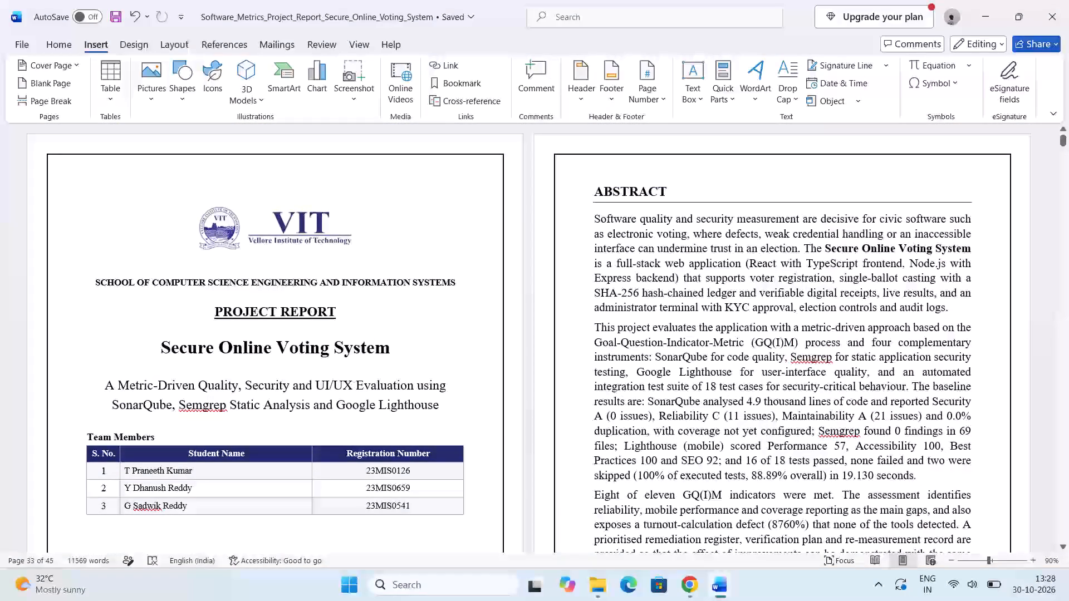
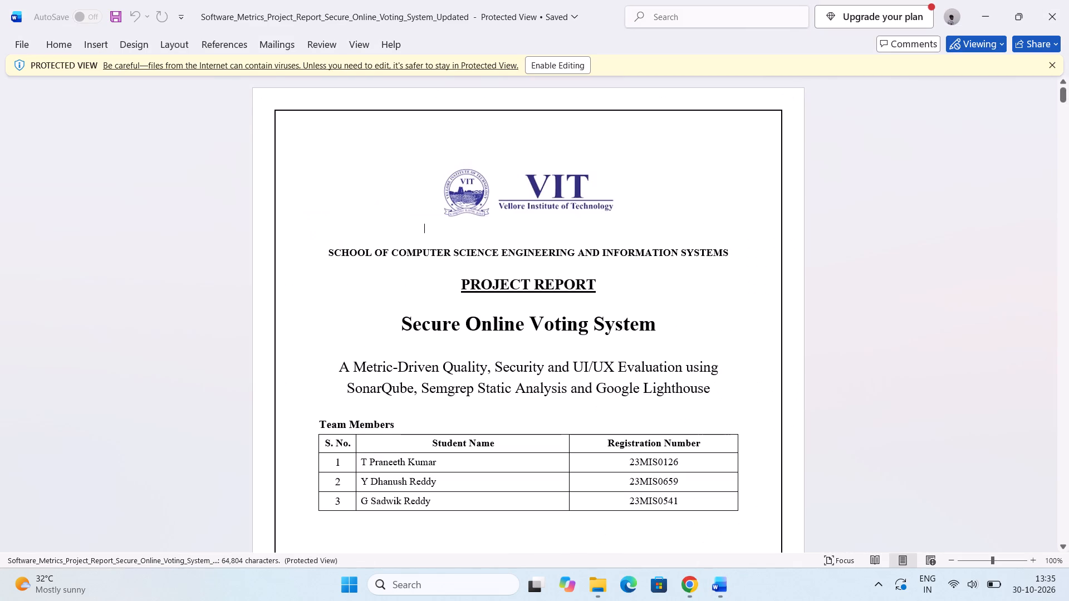
Enable editing of the downloaded report.
{"action": "scroll", "coordinate": [553, 266], "scroll_direction": "down", "scroll_amount": 6}
{"action": "left_click", "coordinate": [554, 64]}
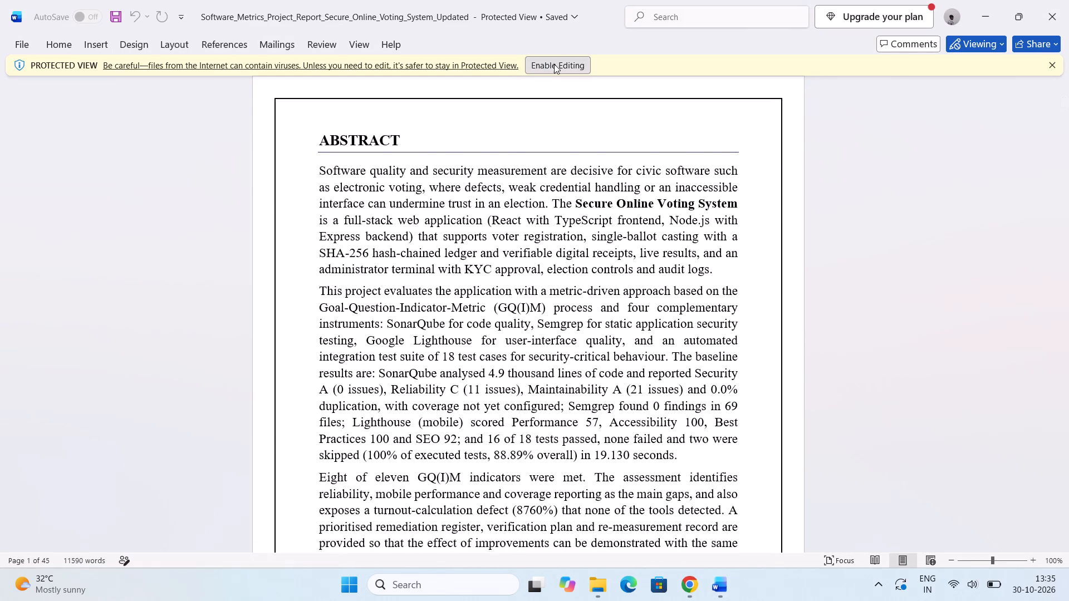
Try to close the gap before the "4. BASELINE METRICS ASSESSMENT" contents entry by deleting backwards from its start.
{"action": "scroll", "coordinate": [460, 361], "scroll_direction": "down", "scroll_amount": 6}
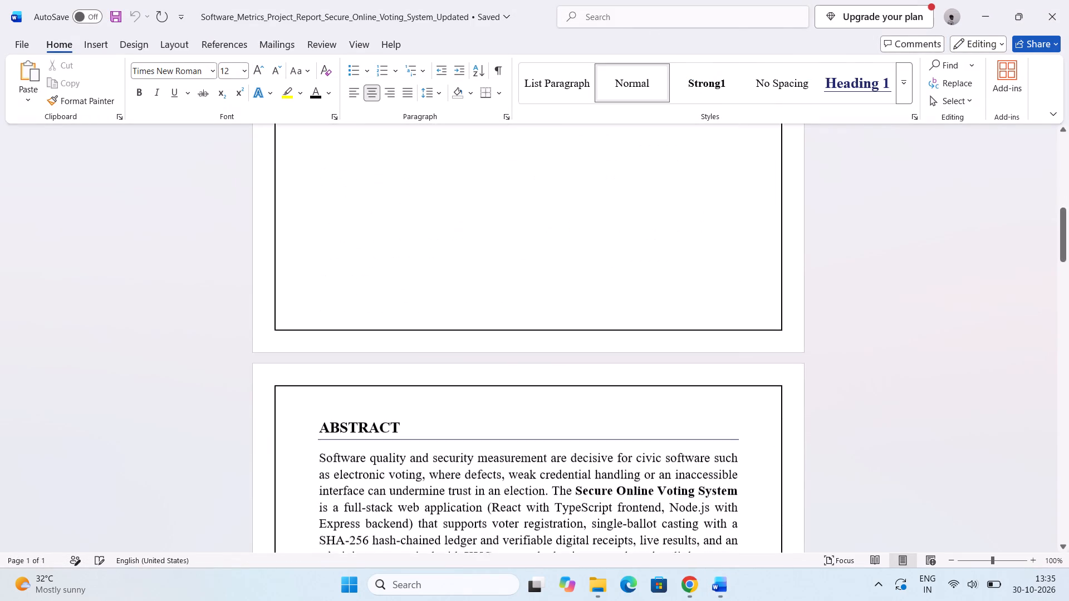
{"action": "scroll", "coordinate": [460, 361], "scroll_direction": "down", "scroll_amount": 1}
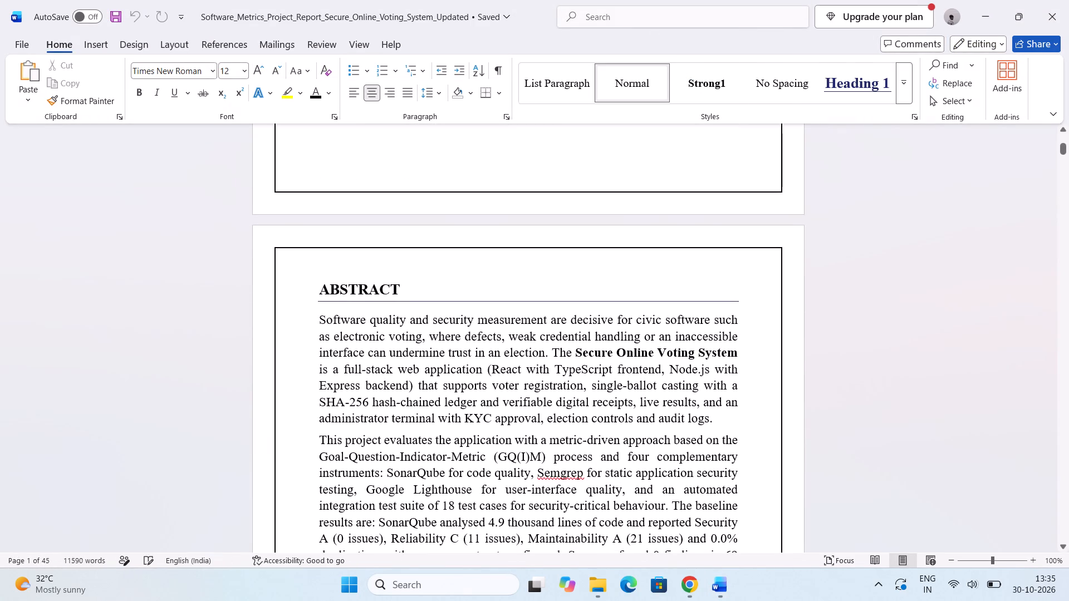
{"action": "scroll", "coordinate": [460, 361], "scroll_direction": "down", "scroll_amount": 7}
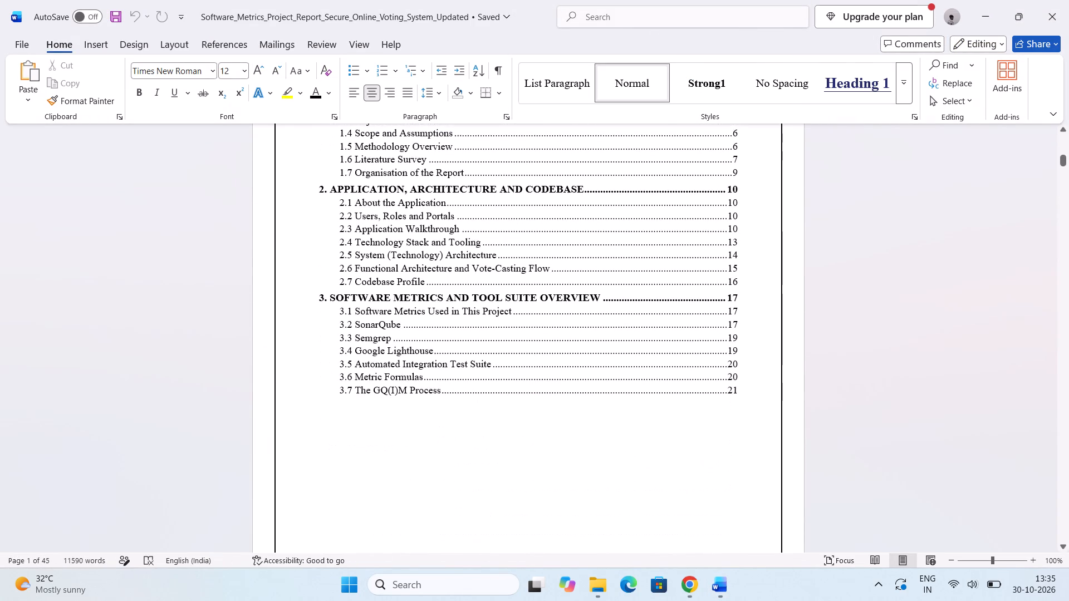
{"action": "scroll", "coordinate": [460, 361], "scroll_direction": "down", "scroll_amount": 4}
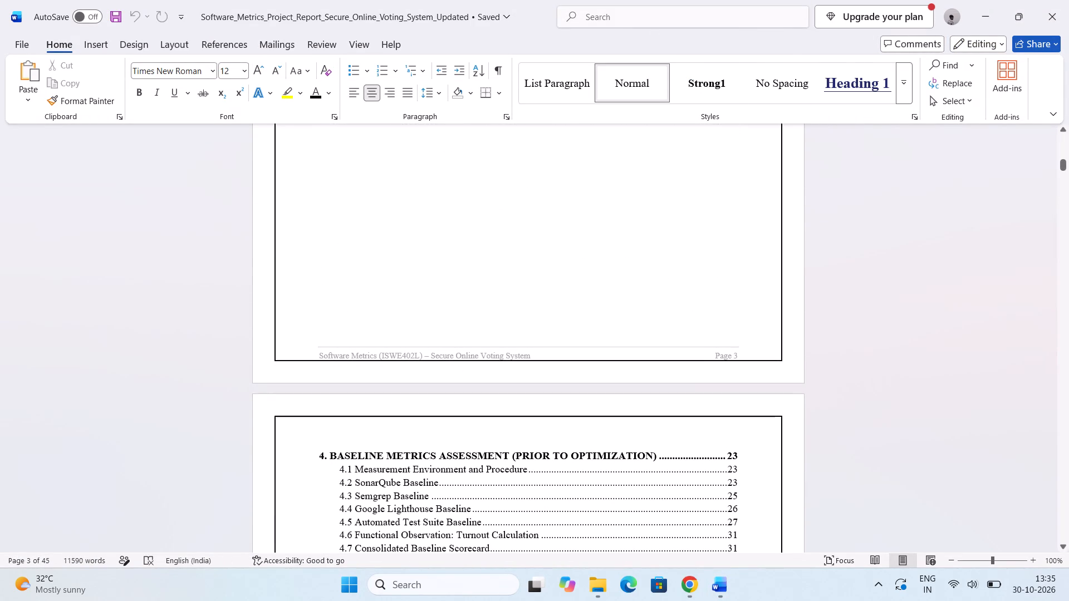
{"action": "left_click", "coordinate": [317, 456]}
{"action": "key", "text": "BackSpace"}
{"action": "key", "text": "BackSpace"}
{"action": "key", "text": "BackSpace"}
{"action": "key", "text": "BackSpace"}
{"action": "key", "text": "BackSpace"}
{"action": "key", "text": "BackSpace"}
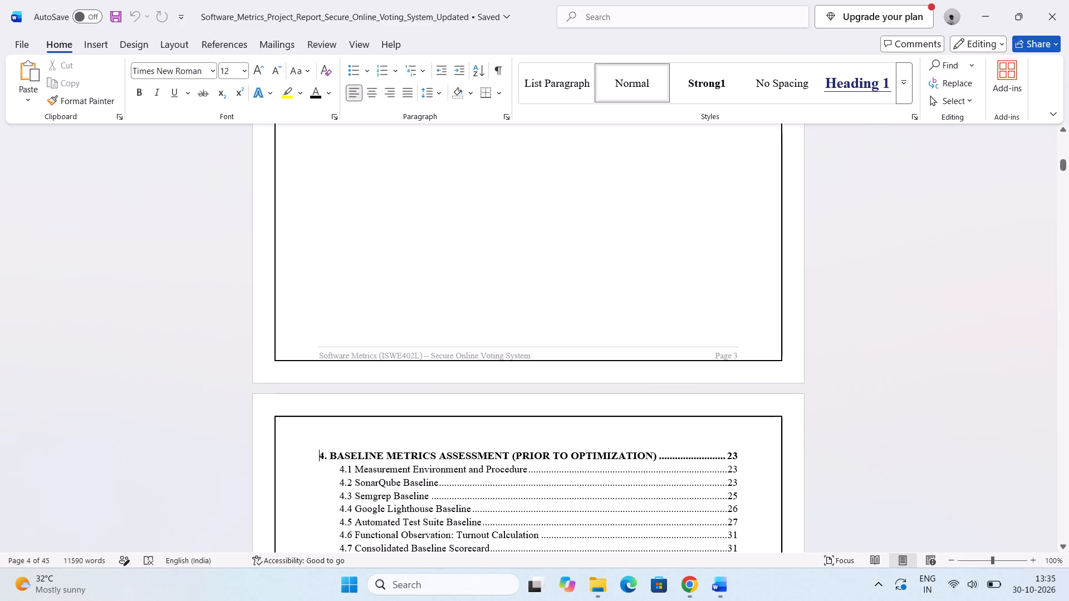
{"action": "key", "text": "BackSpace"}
Check the blank space between contents entries 3.7 and 4 by moving the text cursor across it.
{"action": "scroll", "coordinate": [317, 456], "scroll_direction": "up", "scroll_amount": 1}
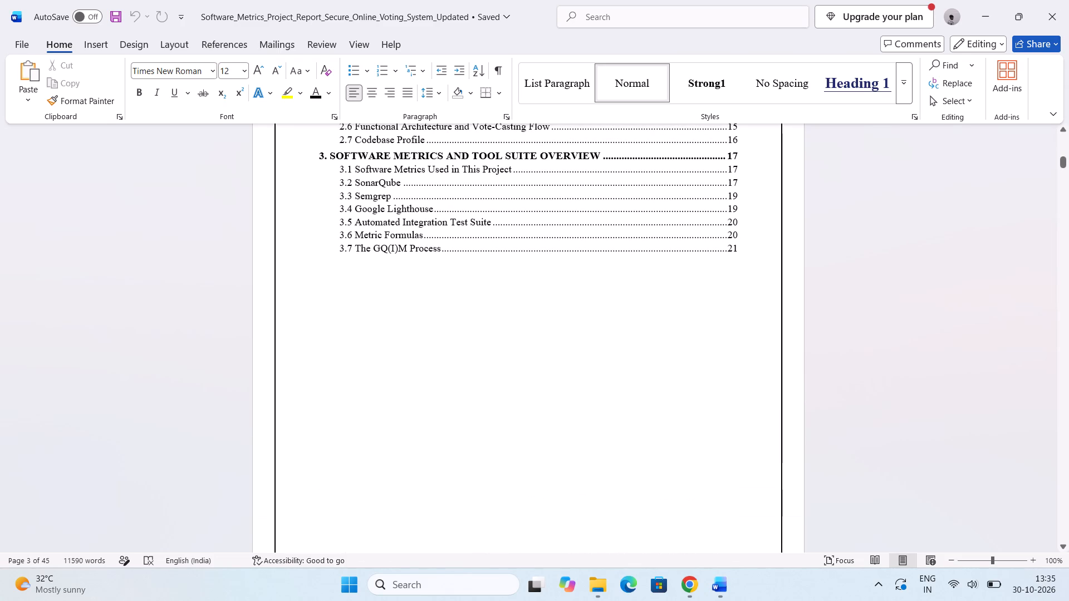
{"action": "left_click", "coordinate": [325, 351]}
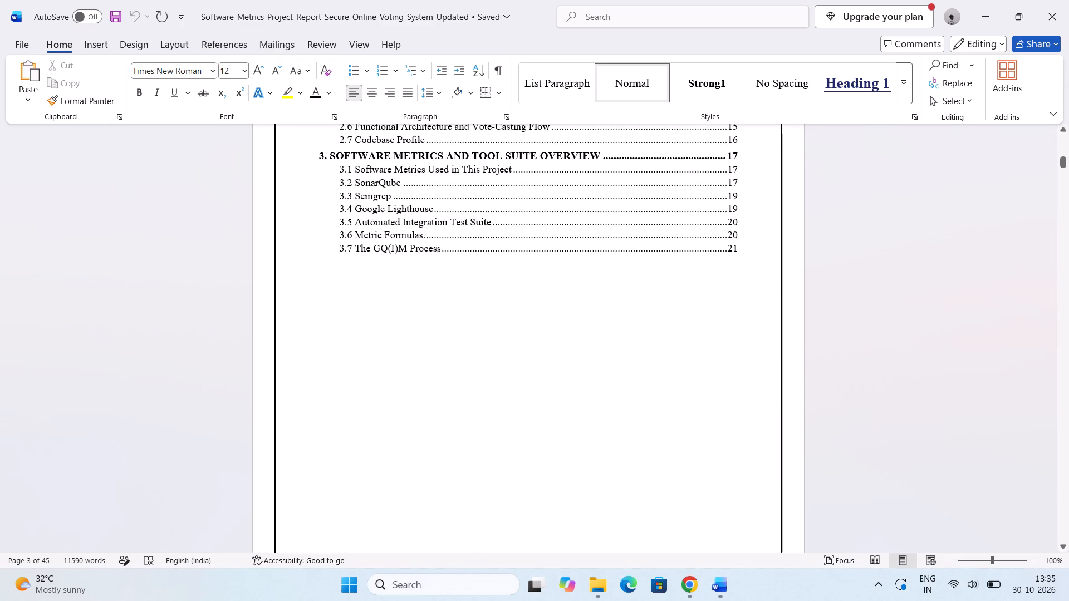
{"action": "left_click", "coordinate": [758, 261]}
{"action": "key", "text": "Down"}
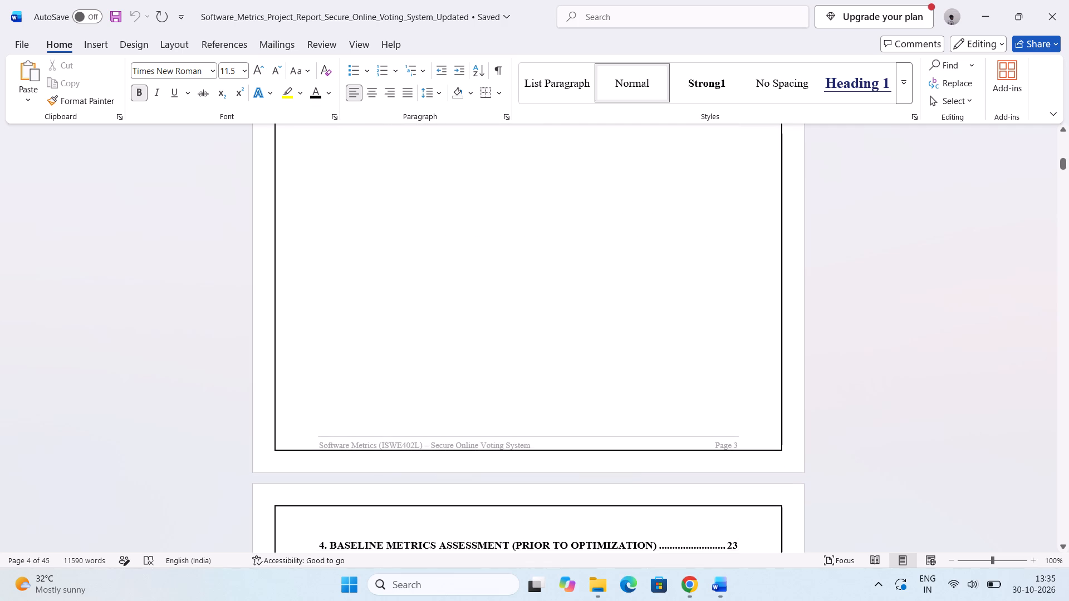
{"action": "key", "text": "Left"}
Examine the report from the section 4 contents entries through to the abbreviations table at its end, checking the page layout.
{"action": "scroll", "coordinate": [596, 293], "scroll_direction": "down", "scroll_amount": 6}
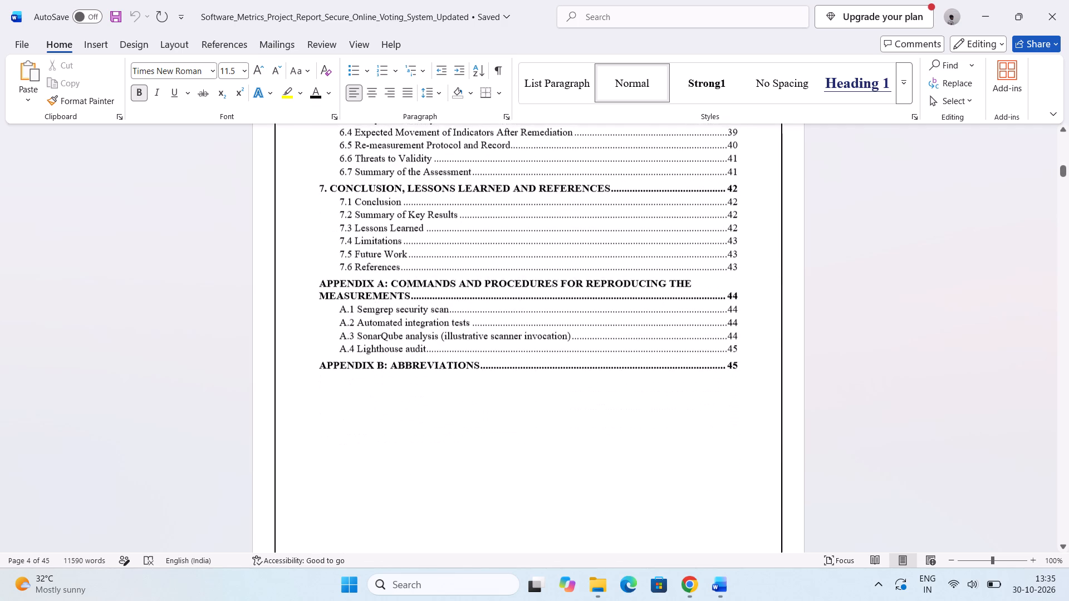
{"action": "scroll", "coordinate": [596, 293], "scroll_direction": "down", "scroll_amount": 2}
{"action": "scroll", "coordinate": [596, 293], "scroll_direction": "up", "scroll_amount": 1}
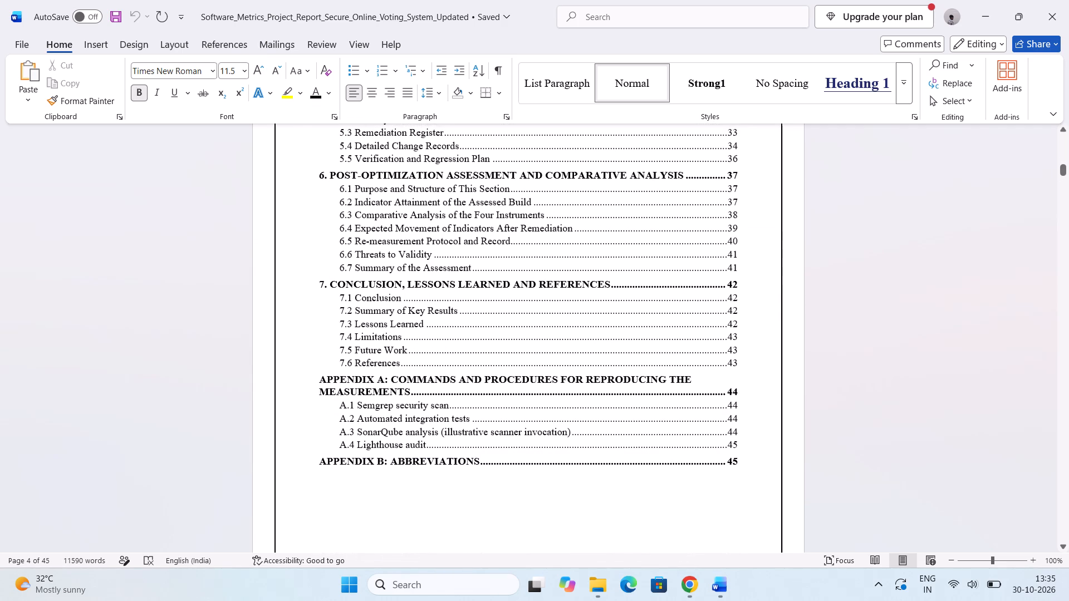
{"action": "scroll", "coordinate": [596, 293], "scroll_direction": "down", "scroll_amount": 4}
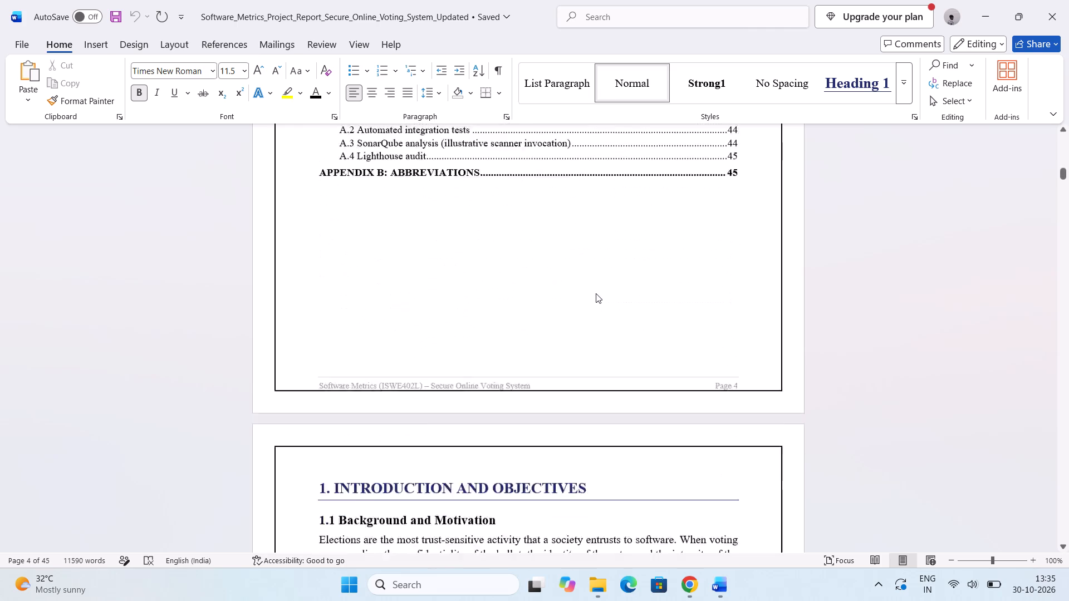
{"action": "scroll", "coordinate": [596, 293], "scroll_direction": "down", "scroll_amount": 2}
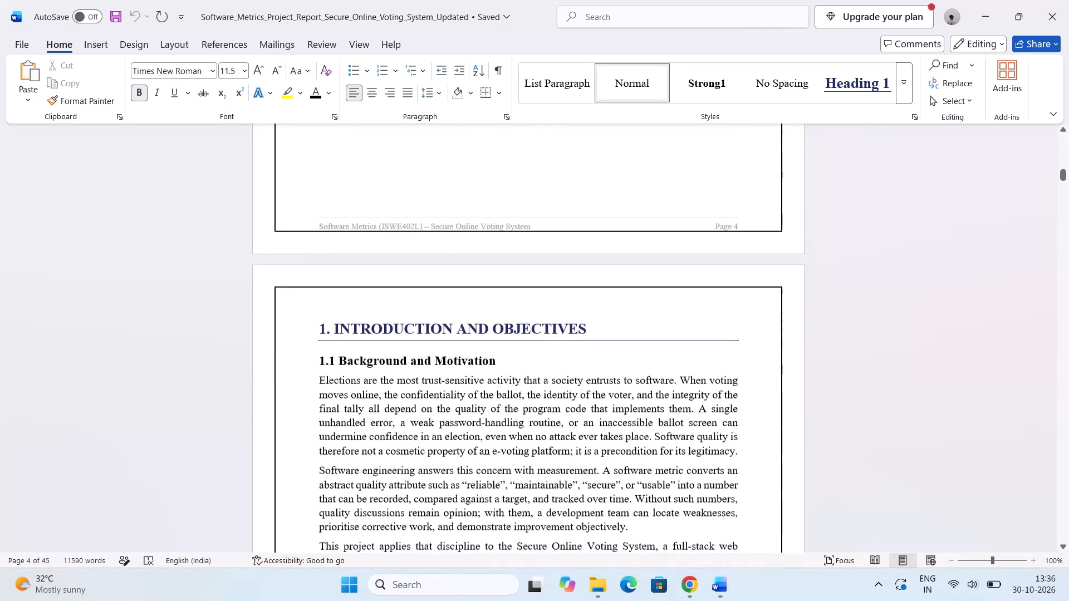
{"action": "scroll", "coordinate": [596, 293], "scroll_direction": "down", "scroll_amount": 1}
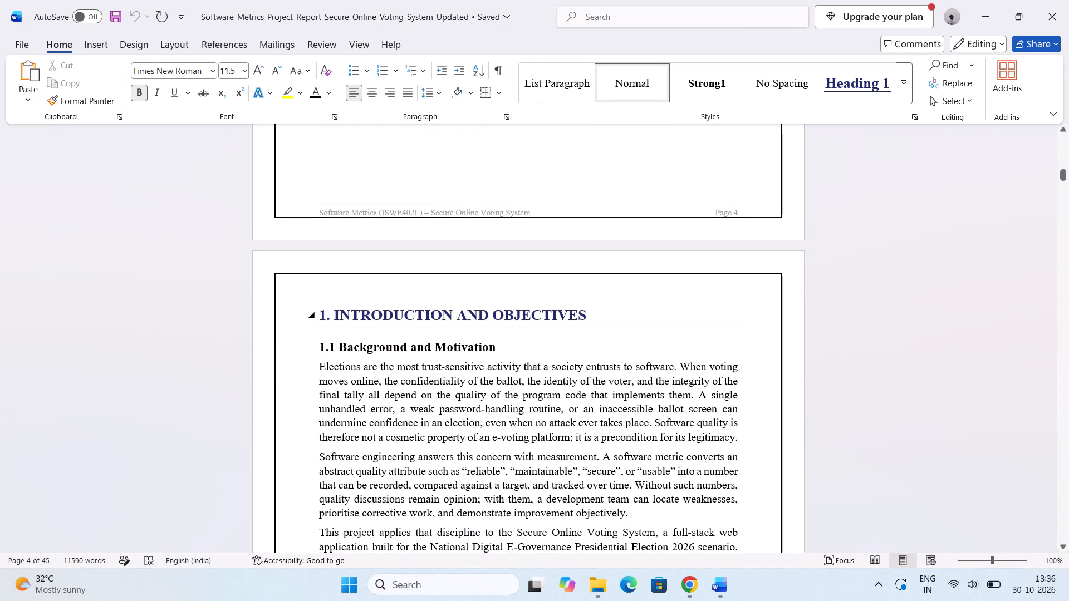
{"action": "scroll", "coordinate": [551, 432], "scroll_direction": "down", "scroll_amount": 9}
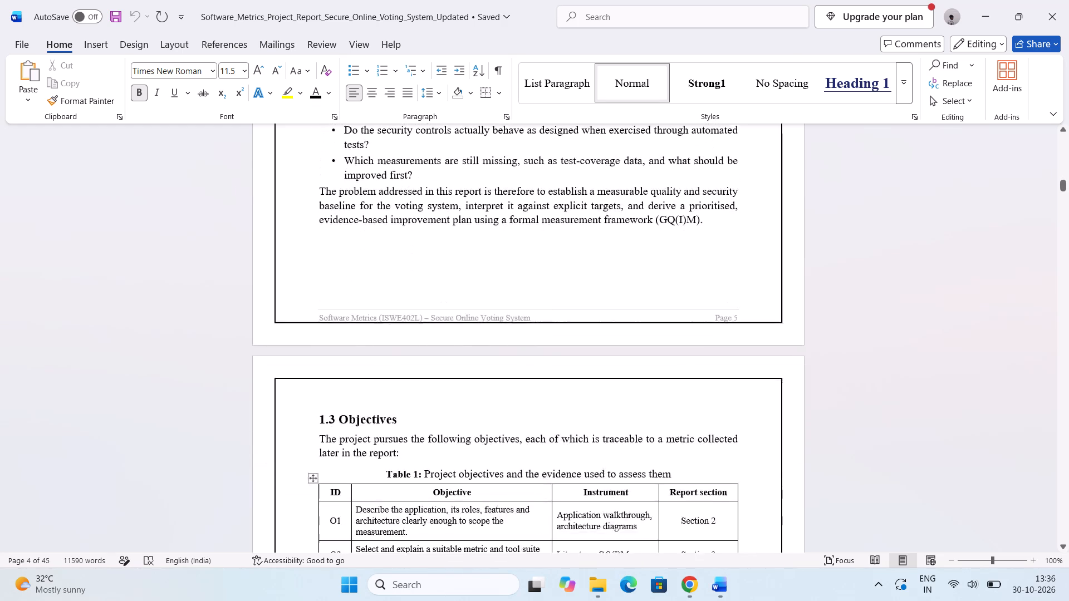
{"action": "scroll", "coordinate": [551, 432], "scroll_direction": "down", "scroll_amount": 18}
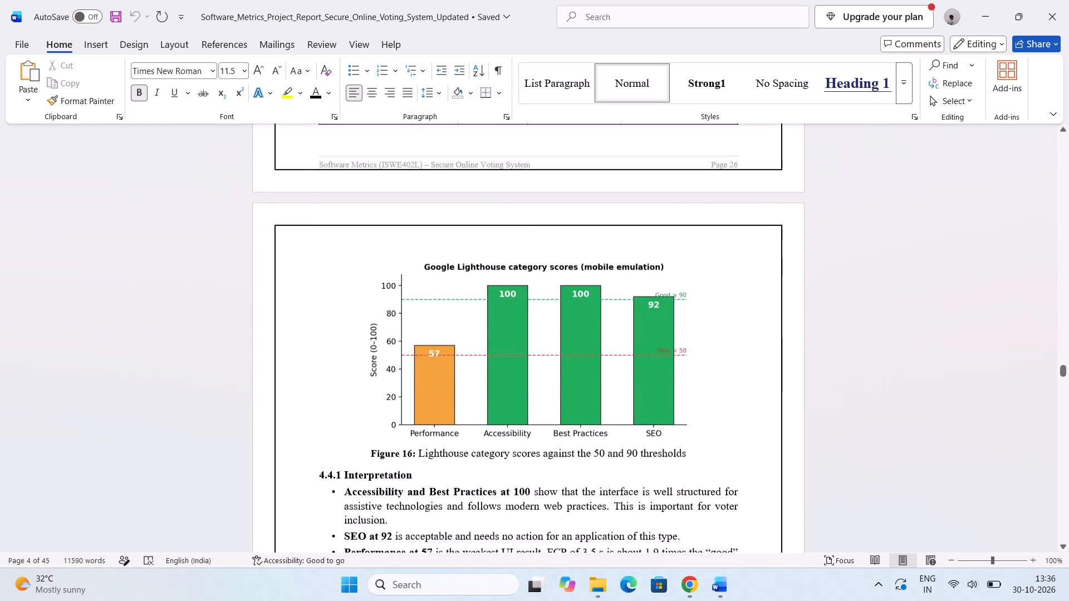
{"action": "scroll", "coordinate": [551, 432], "scroll_direction": "down", "scroll_amount": 3}
{"action": "scroll", "coordinate": [551, 432], "scroll_direction": "down", "scroll_amount": 20}
{"action": "scroll", "coordinate": [551, 432], "scroll_direction": "down", "scroll_amount": 7}
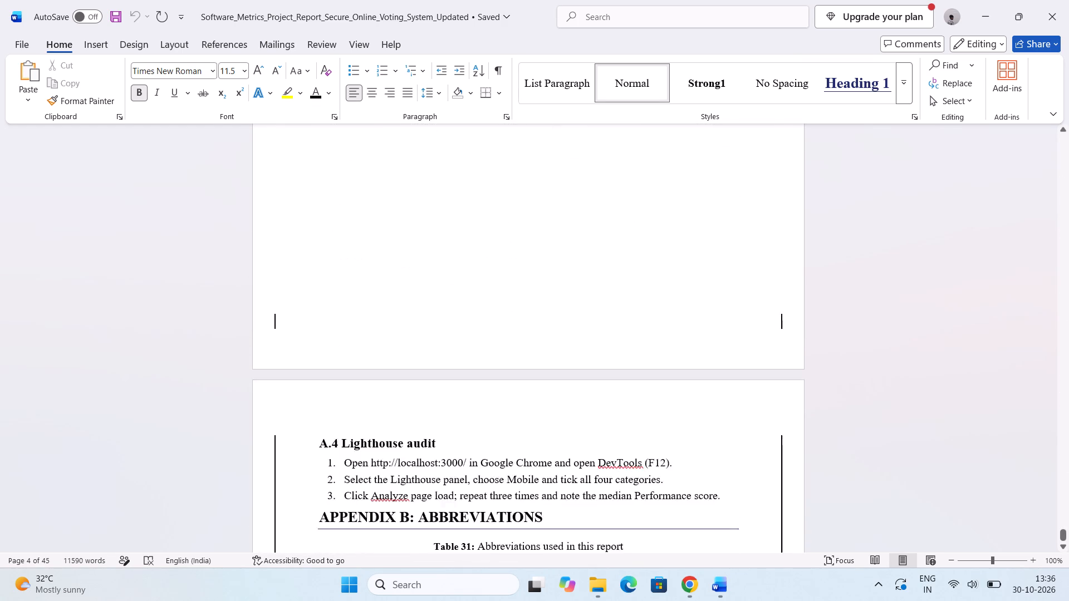
{"action": "scroll", "coordinate": [551, 432], "scroll_direction": "down", "scroll_amount": 9}
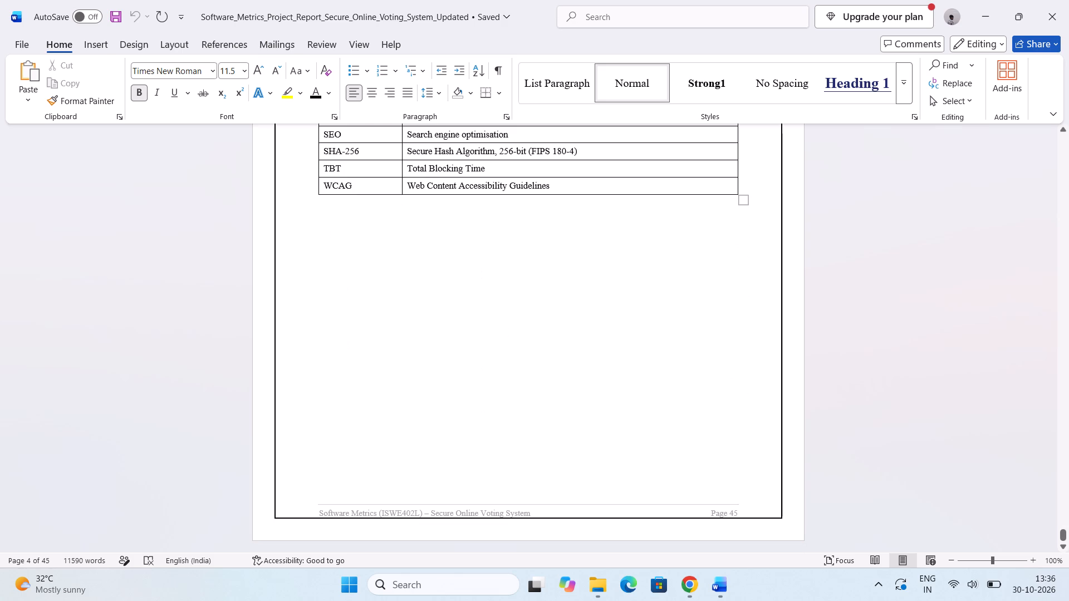
Save the report.
{"action": "key", "text": "ctrl+s"}
{"action": "key", "text": "ctrl+s"}
{"action": "key", "text": "ctrl+s"}
{"action": "key", "text": "ctrl+s"}
{"action": "key", "text": "ctrl+s"}
Review the report back to the abstract and recheck the table of contents up to the section 4 entries.
{"action": "scroll", "coordinate": [519, 302], "scroll_direction": "up", "scroll_amount": 3}
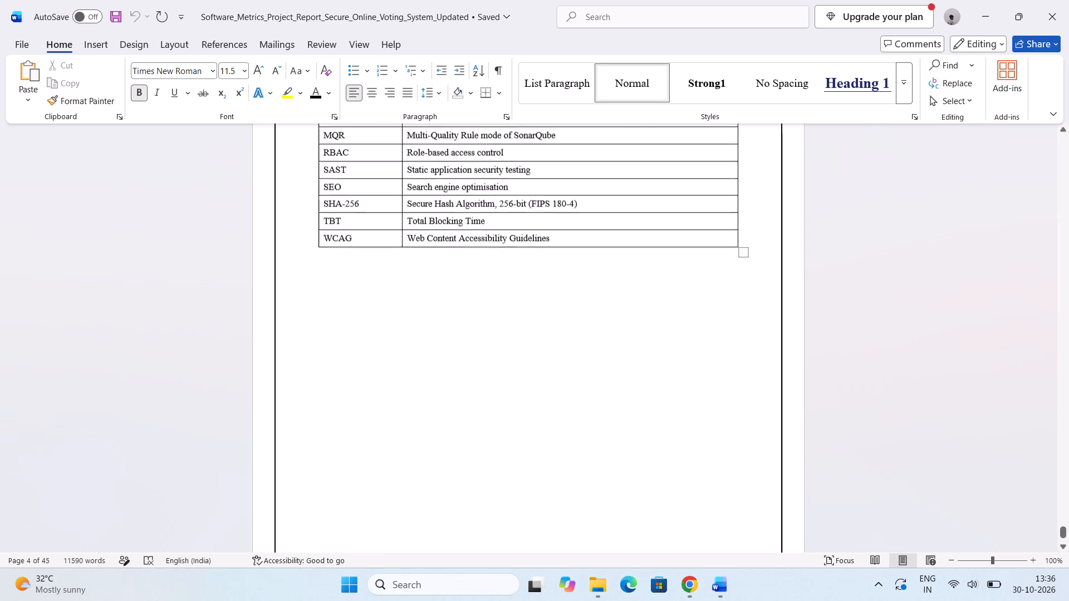
{"action": "scroll", "coordinate": [519, 302], "scroll_direction": "up", "scroll_amount": 20}
{"action": "scroll", "coordinate": [519, 302], "scroll_direction": "up", "scroll_amount": 15}
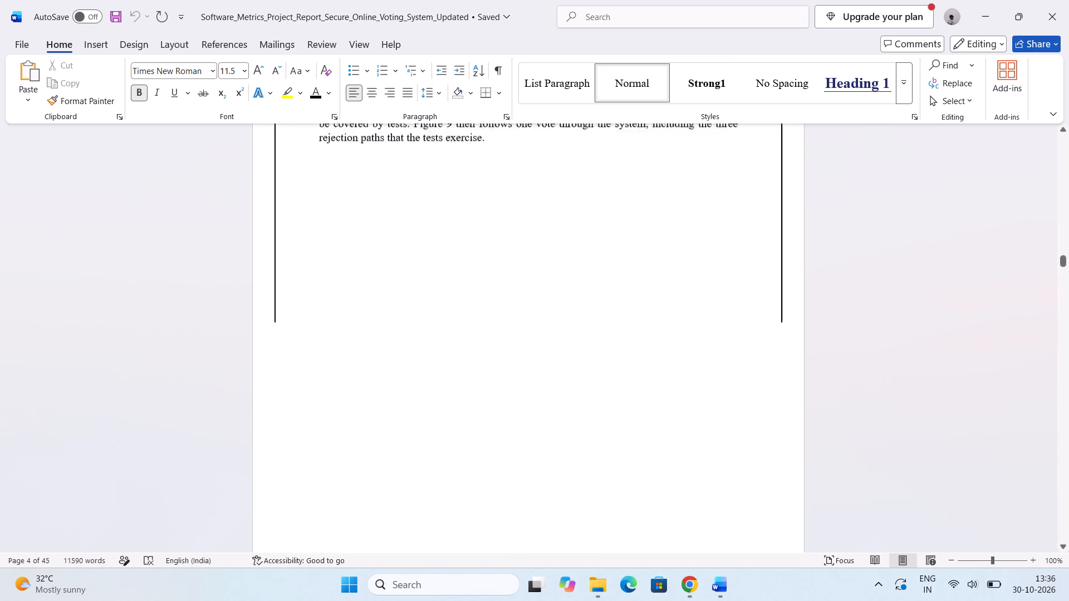
{"action": "scroll", "coordinate": [519, 302], "scroll_direction": "up", "scroll_amount": 20}
{"action": "scroll", "coordinate": [519, 302], "scroll_direction": "up", "scroll_amount": 11}
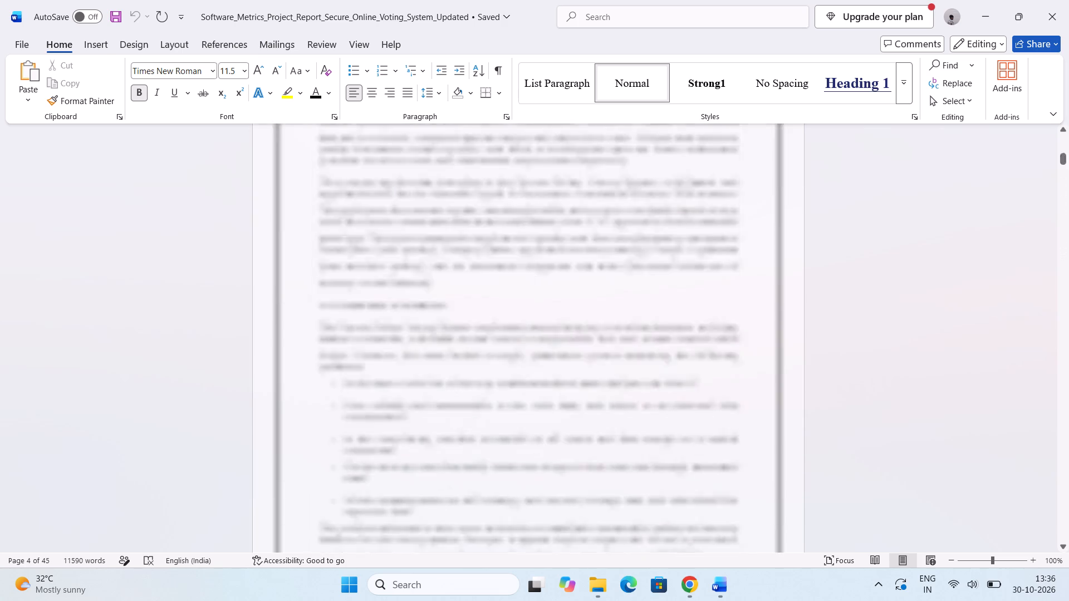
{"action": "scroll", "coordinate": [519, 302], "scroll_direction": "up", "scroll_amount": 18}
{"action": "scroll", "coordinate": [519, 302], "scroll_direction": "down", "scroll_amount": 5}
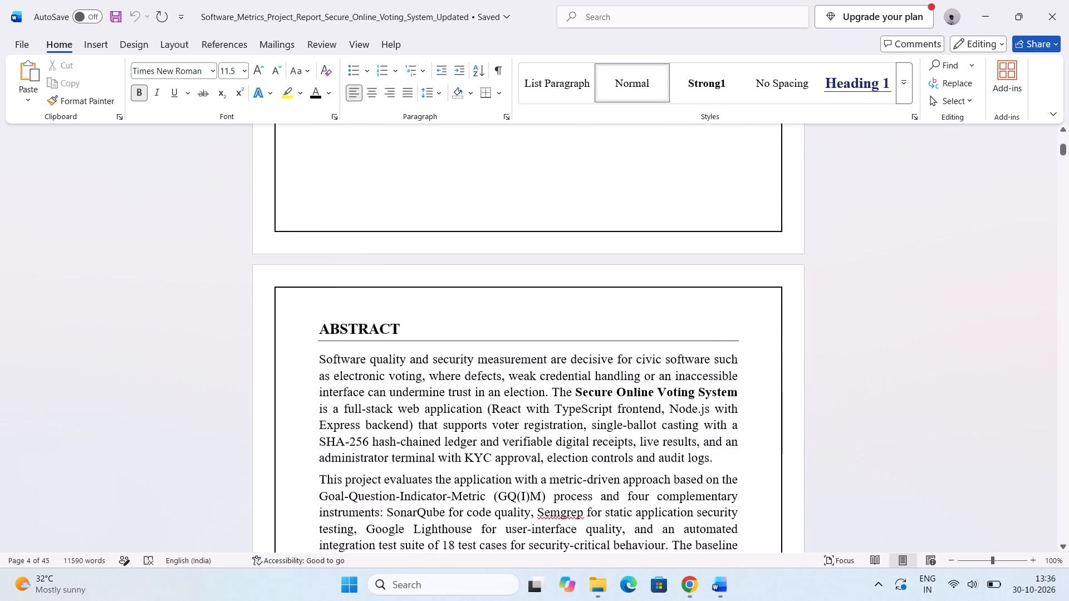
{"action": "scroll", "coordinate": [519, 302], "scroll_direction": "down", "scroll_amount": 7}
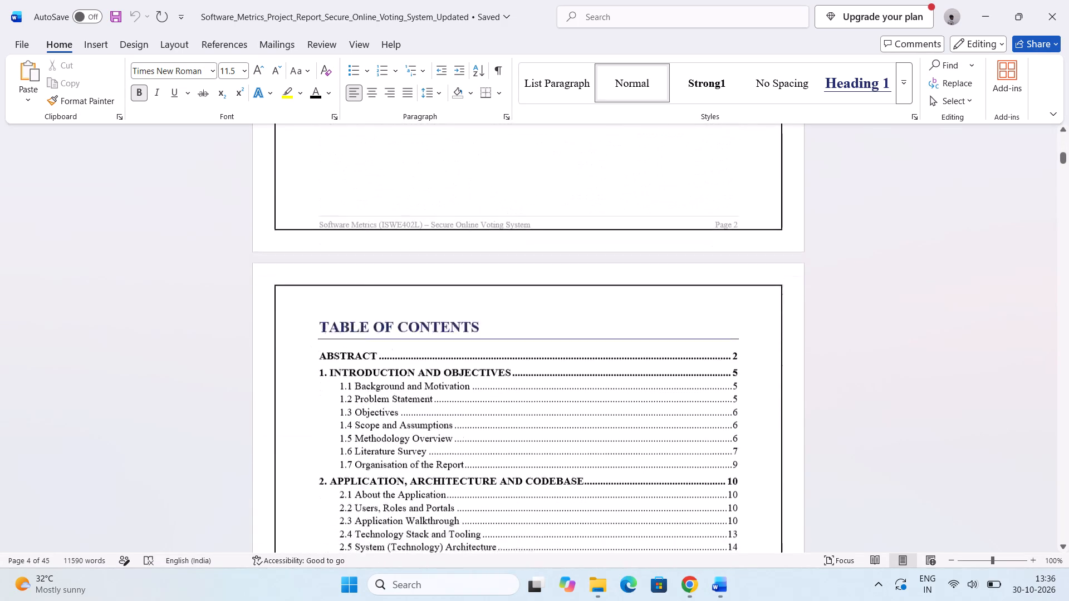
{"action": "scroll", "coordinate": [519, 302], "scroll_direction": "down", "scroll_amount": 5}
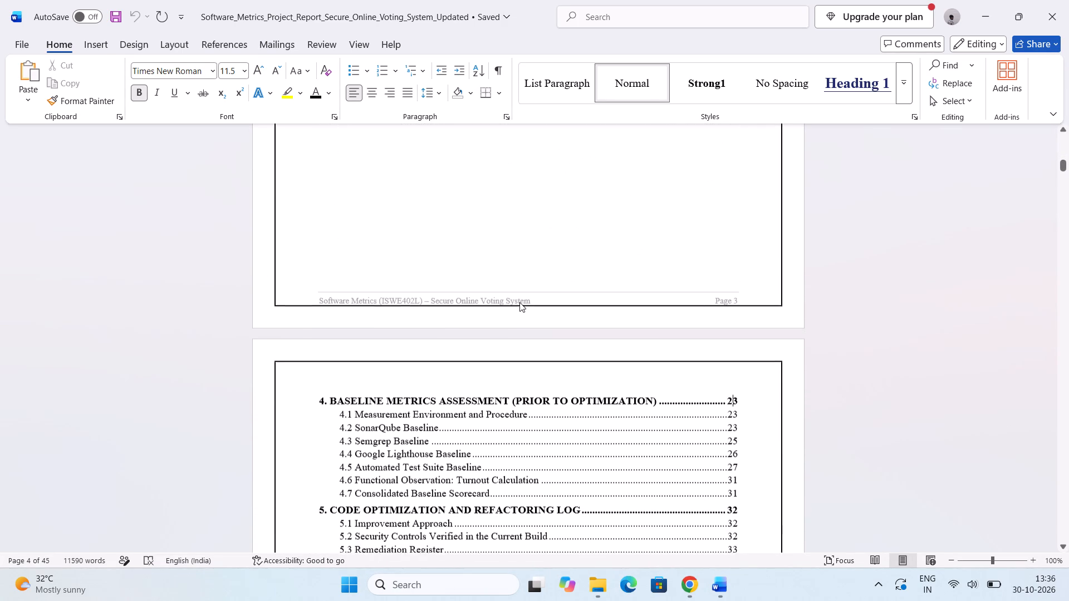
{"action": "scroll", "coordinate": [519, 302], "scroll_direction": "down", "scroll_amount": 1}
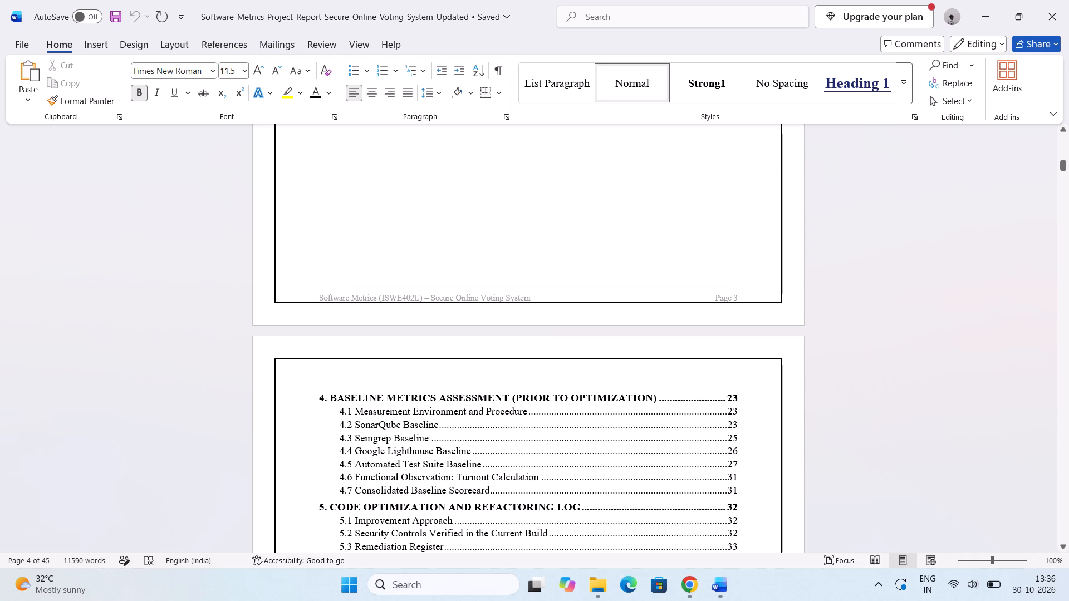
Set the font size of all table of contents entries, from ABSTRACT to APPENDIX B: ABBREVIATIONS, to 12.
{"action": "left_click_drag", "start_coordinate": [741, 398], "coordinate": [701, 395]}
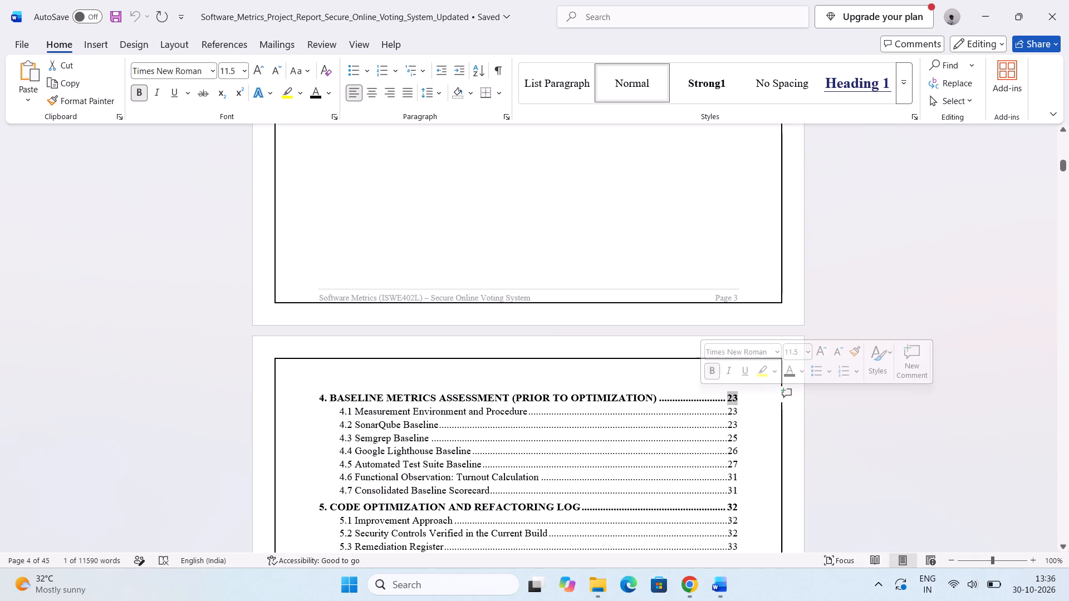
{"action": "scroll", "coordinate": [754, 492], "scroll_direction": "down", "scroll_amount": 3}
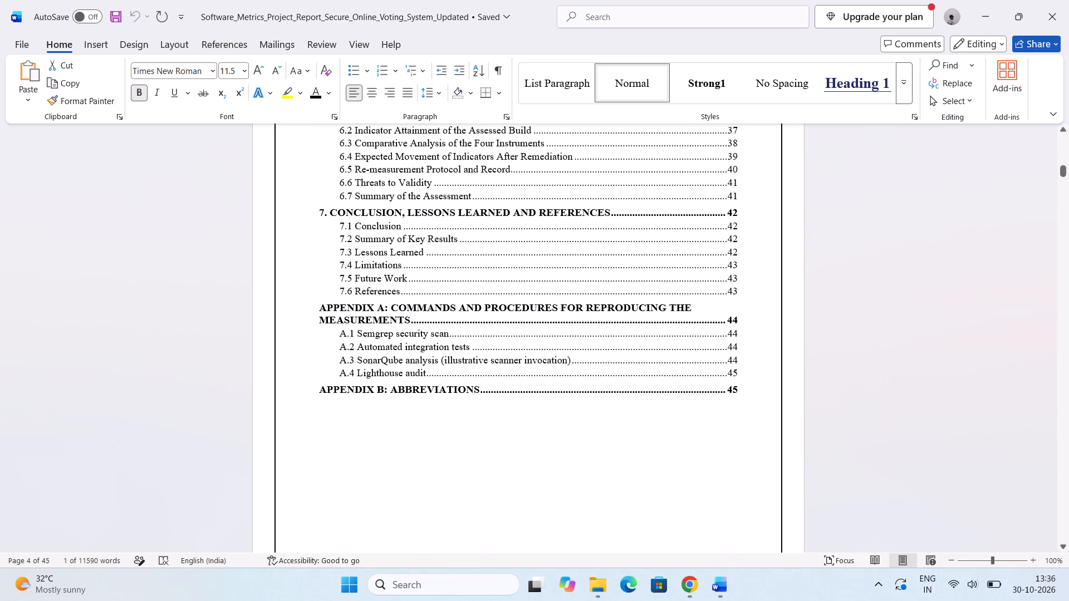
{"action": "left_click_drag", "start_coordinate": [751, 396], "coordinate": [396, 189]}
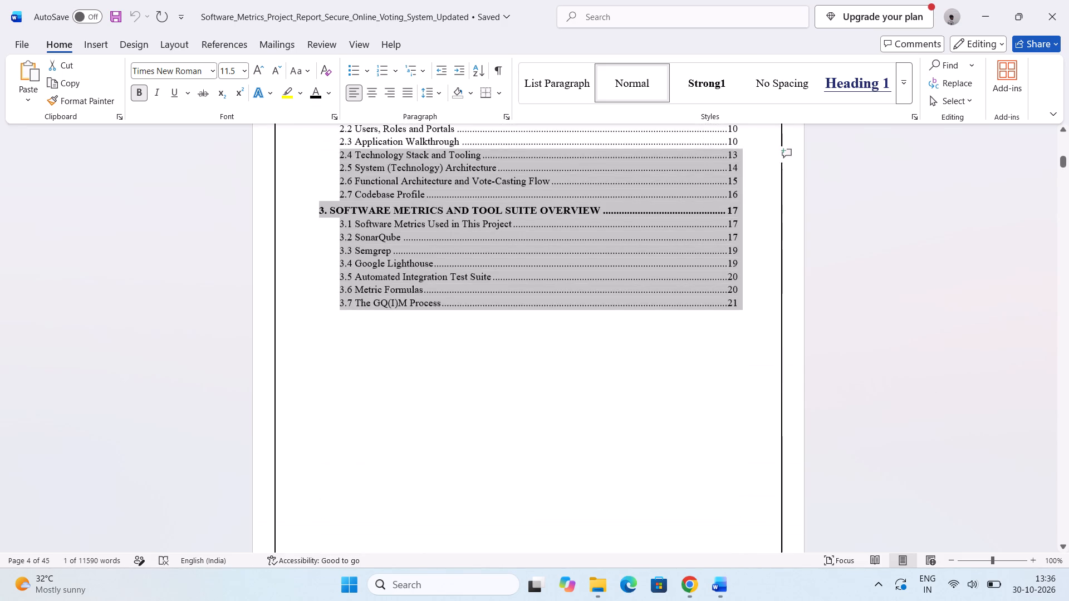
{"action": "left_click_drag", "start_coordinate": [396, 189], "coordinate": [318, 260]}
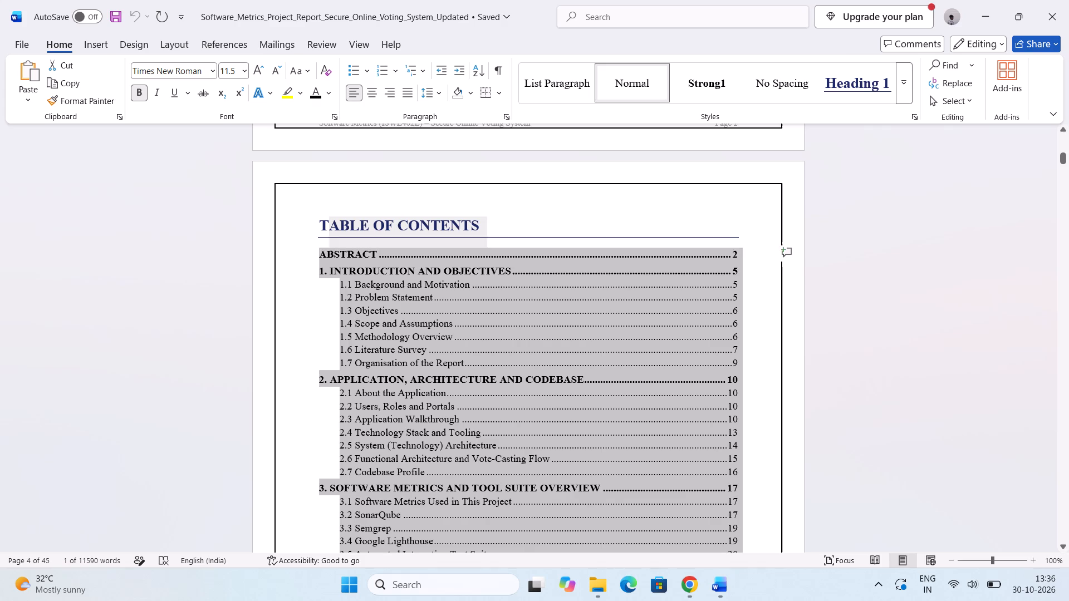
{"action": "left_click_drag", "start_coordinate": [318, 260], "coordinate": [317, 252]}
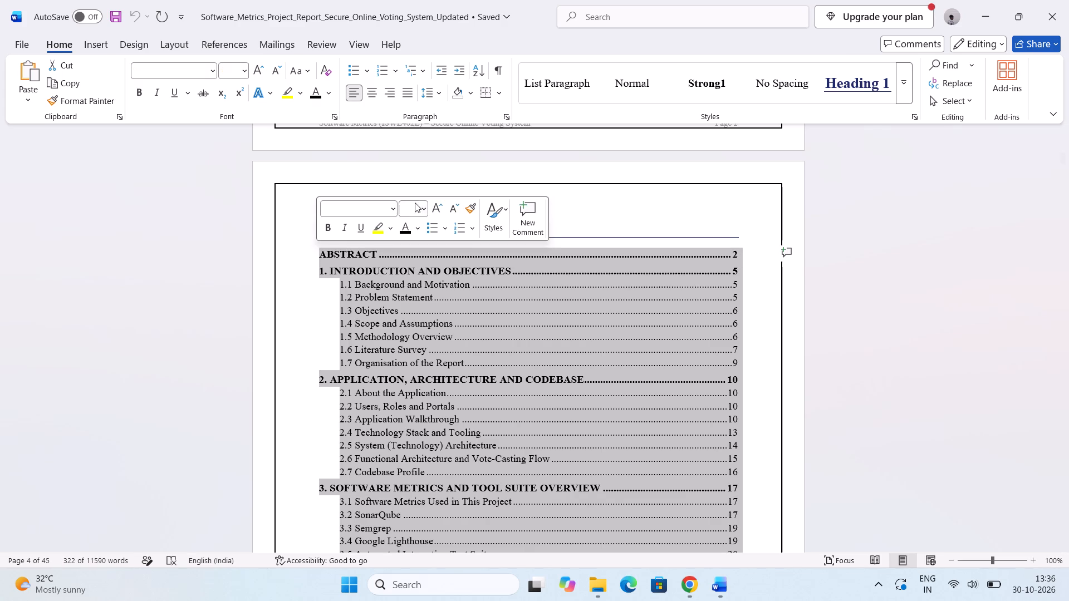
{"action": "left_click", "coordinate": [423, 207]}
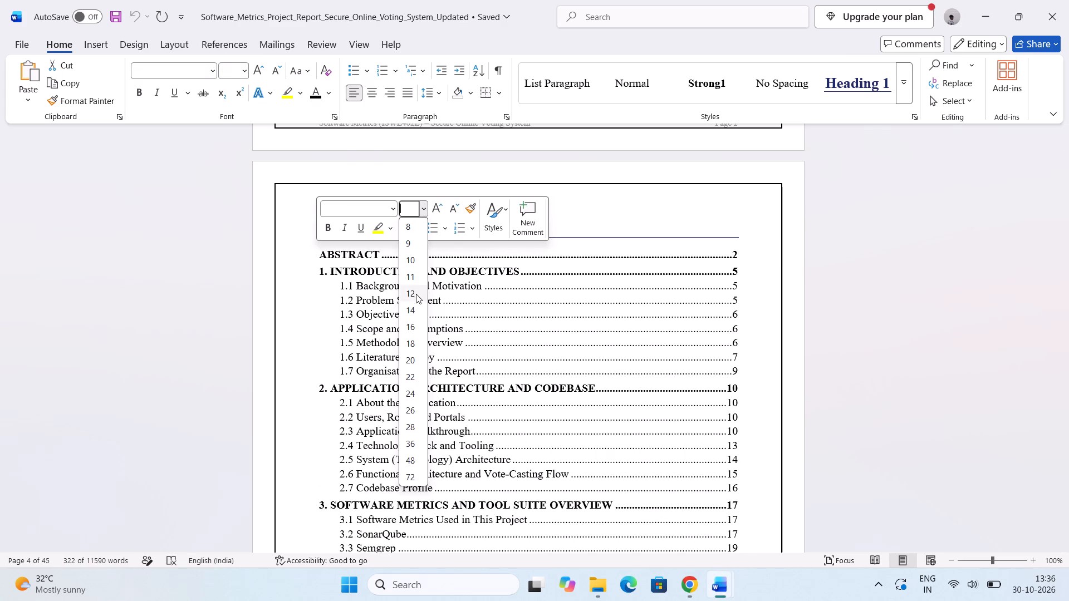
{"action": "left_click", "coordinate": [415, 293]}
{"action": "scroll", "coordinate": [514, 368], "scroll_direction": "down", "scroll_amount": 1}
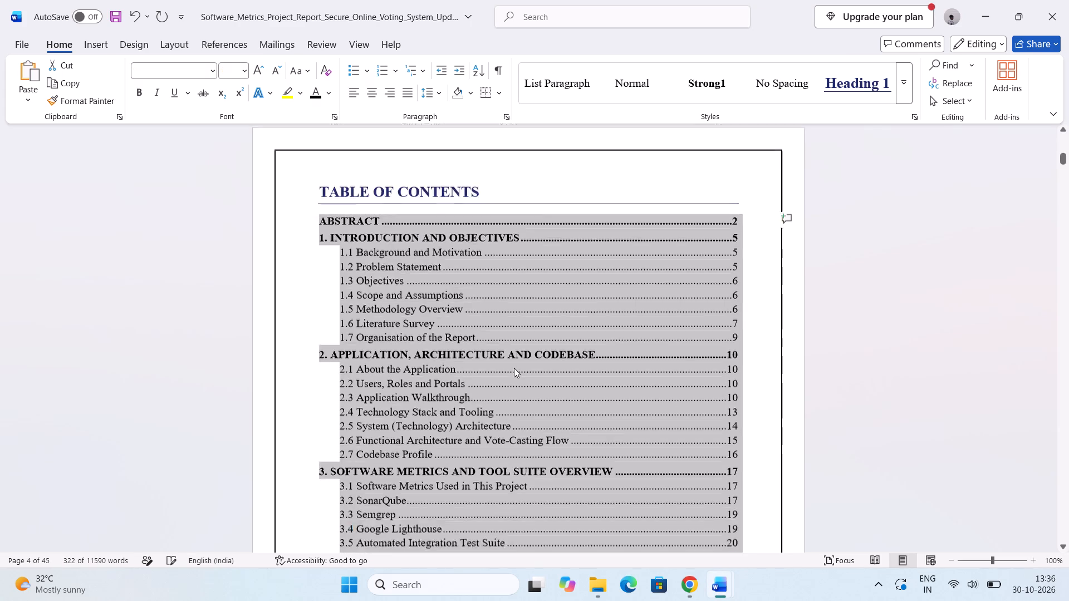
{"action": "scroll", "coordinate": [514, 368], "scroll_direction": "down", "scroll_amount": 4}
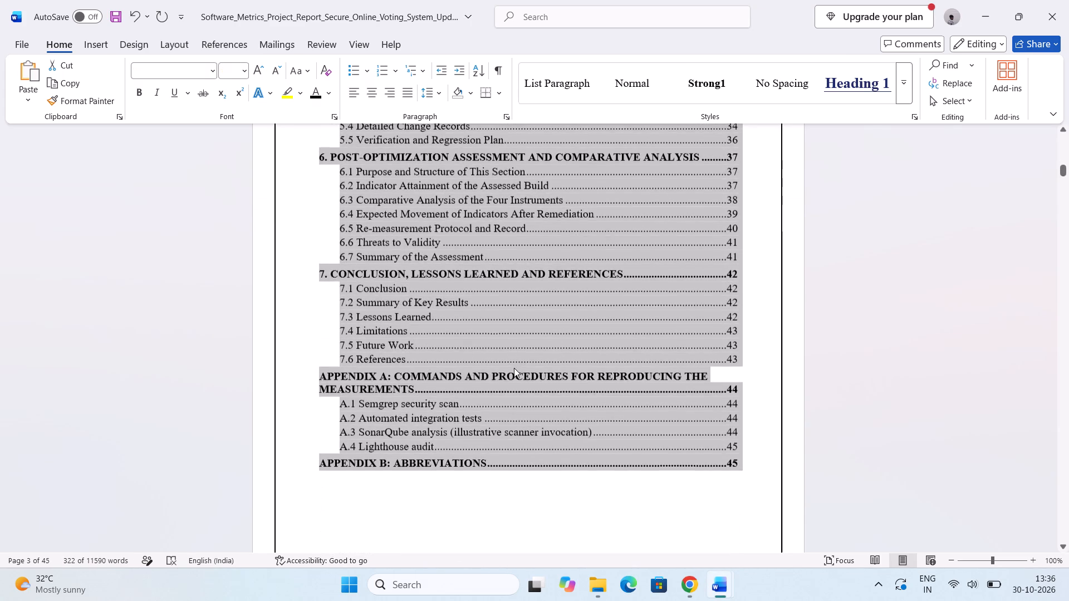
{"action": "scroll", "coordinate": [514, 368], "scroll_direction": "down", "scroll_amount": 1}
{"action": "left_click", "coordinate": [566, 396]}
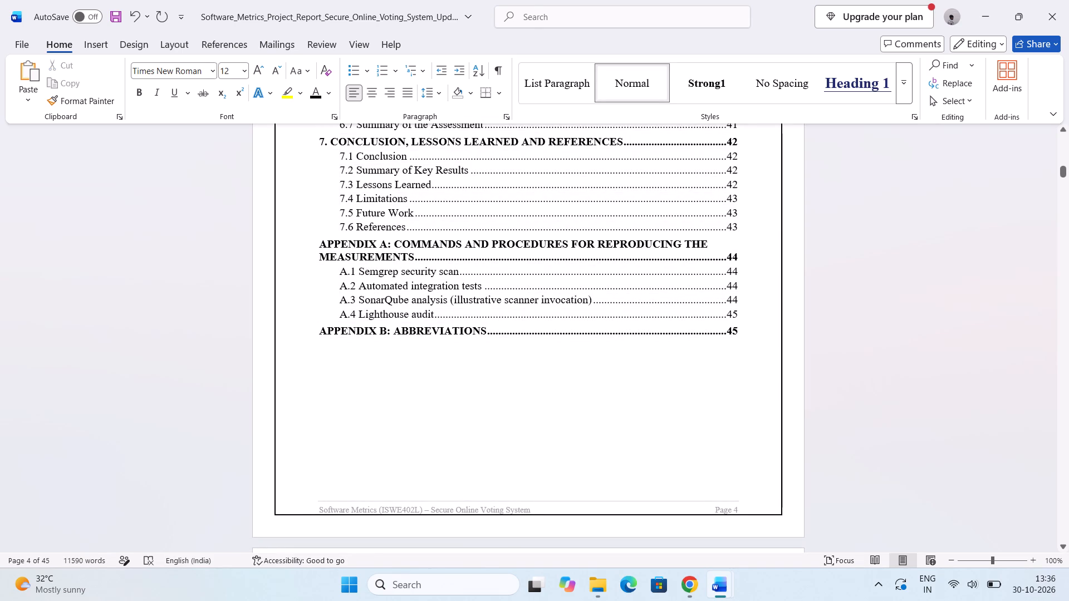
Save the report with the resized table of contents.
{"action": "key", "text": "ctrl+s"}
{"action": "key", "text": "ctrl+s"}
{"action": "key", "text": "ctrl+s"}
{"action": "key", "text": "ctrl+s"}
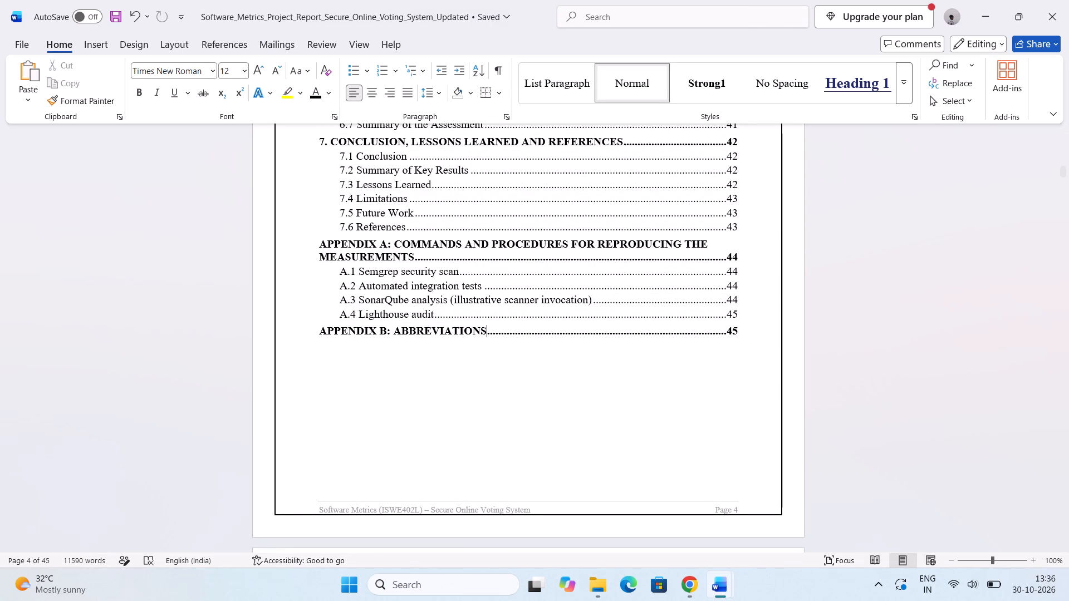